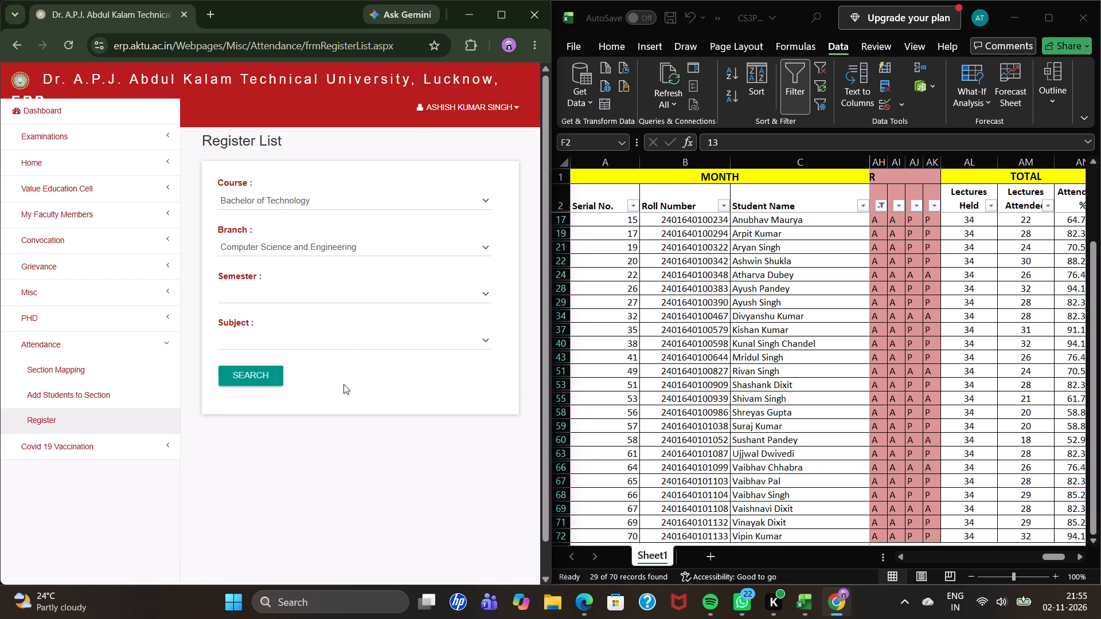
Search the register list for semester 5 and the subject BCS551 (Database Management System Lab).
click(354, 288)
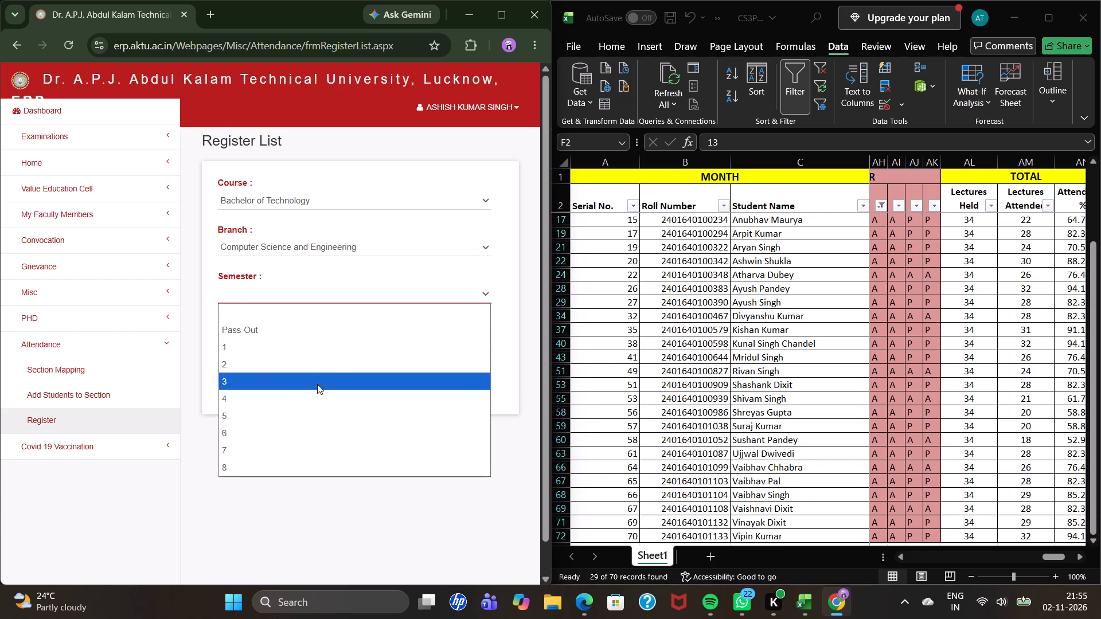
click(315, 412)
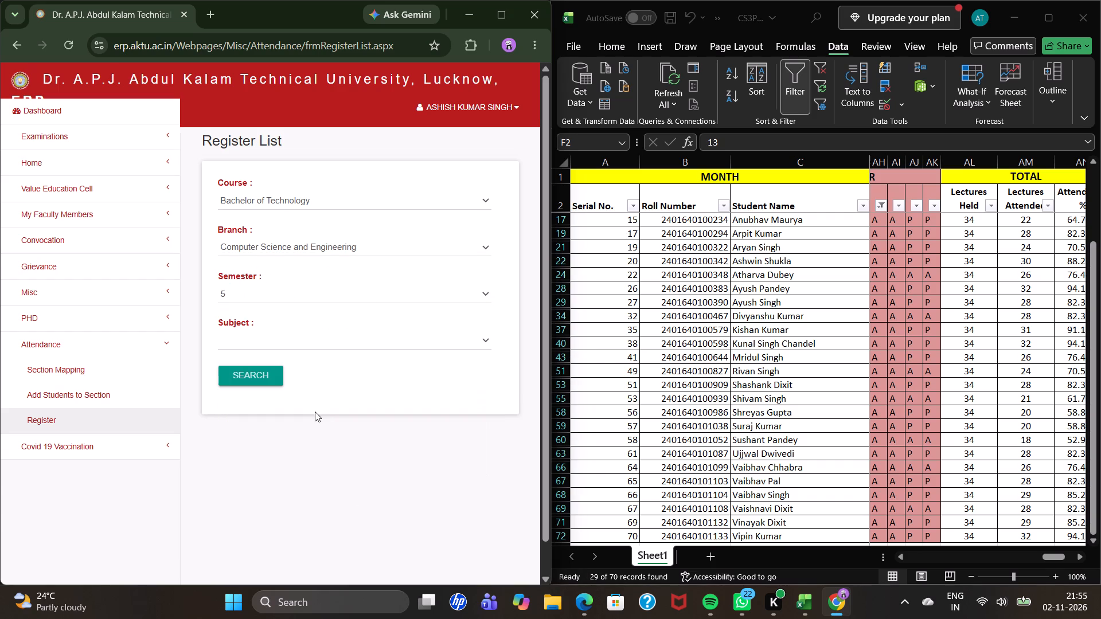
click(325, 331)
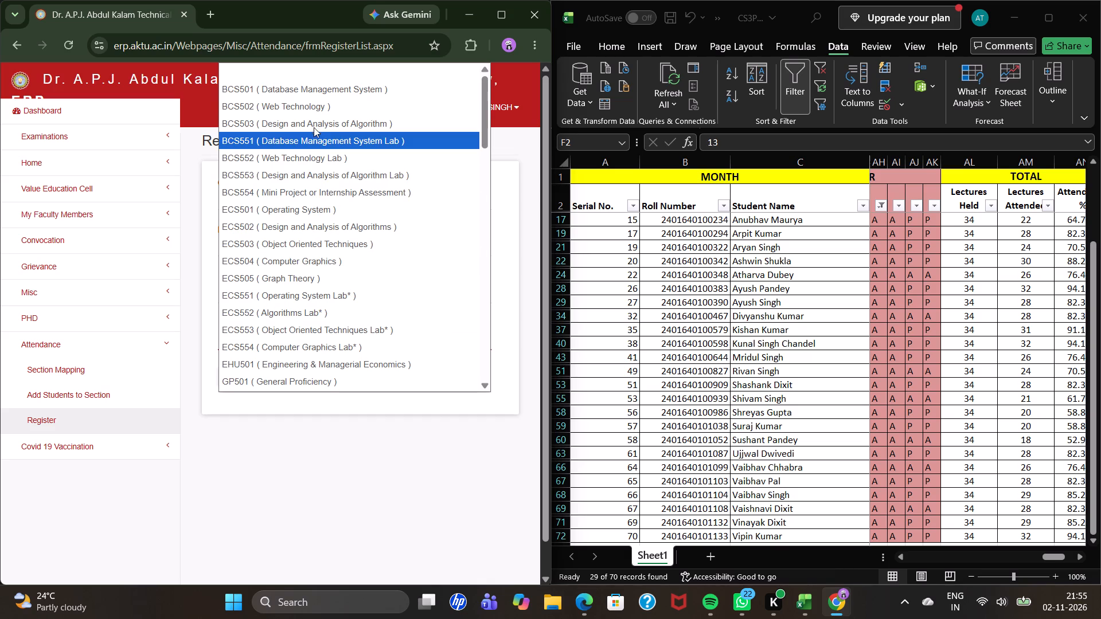
click(317, 139)
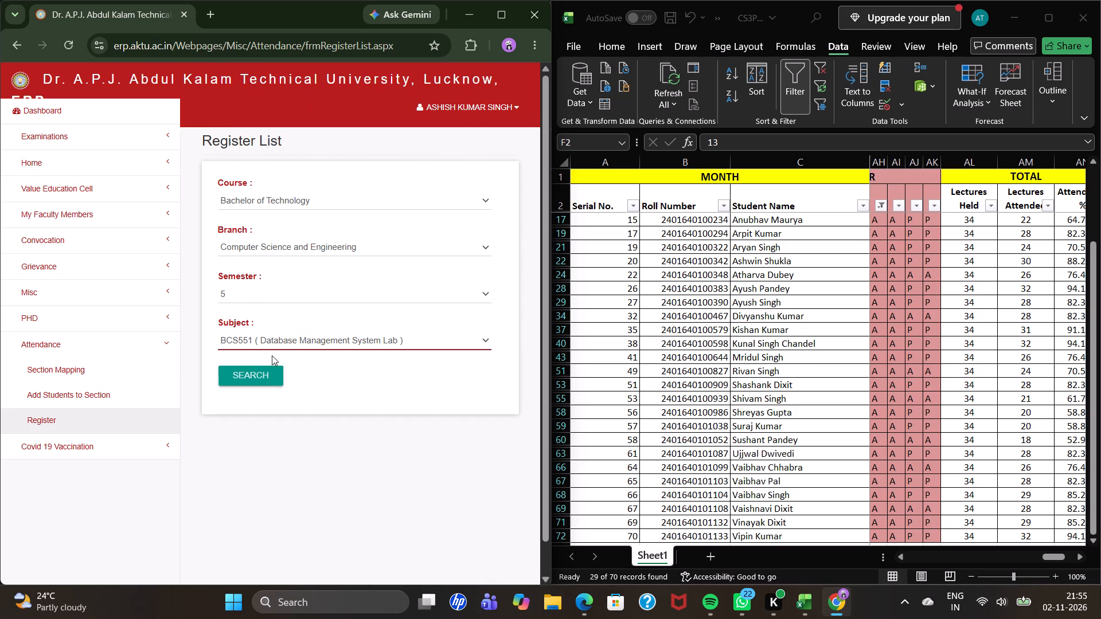
click(271, 372)
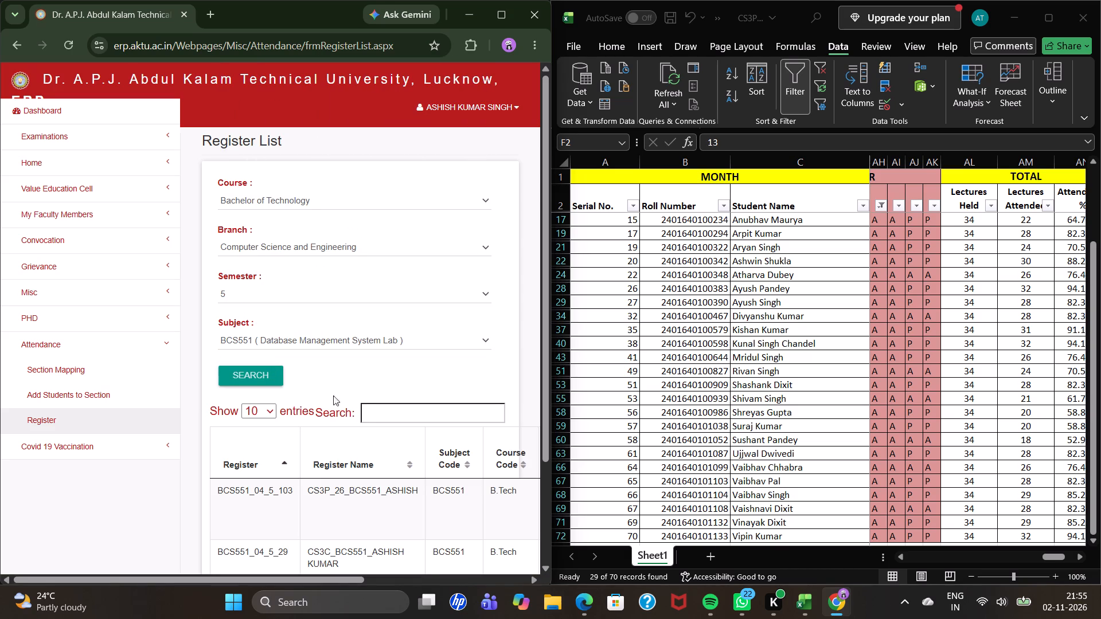
View all attendance for register BCS551_04_5_103 and go to the second page of its attendance entries.
scroll(384, 434, left, 6)
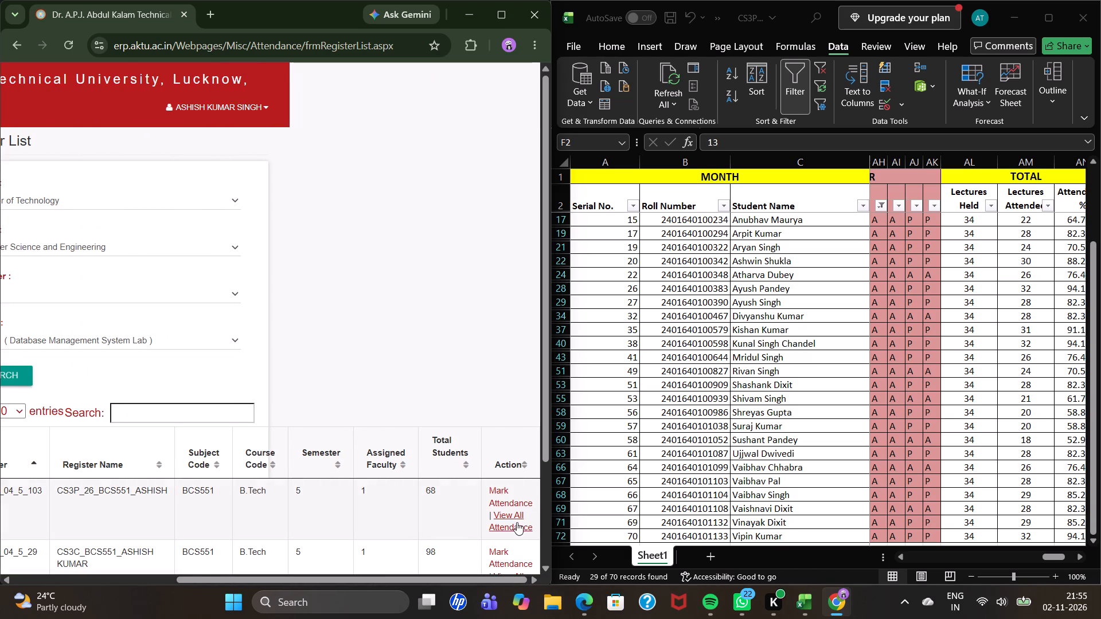
click(517, 522)
scroll(446, 523, down, 7)
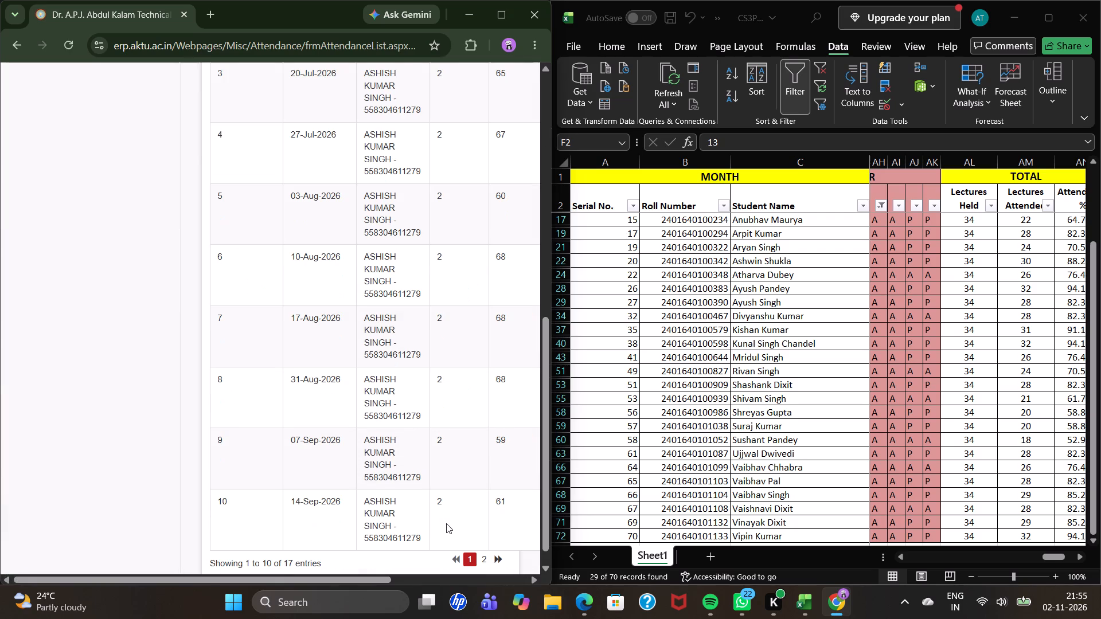
click(483, 542)
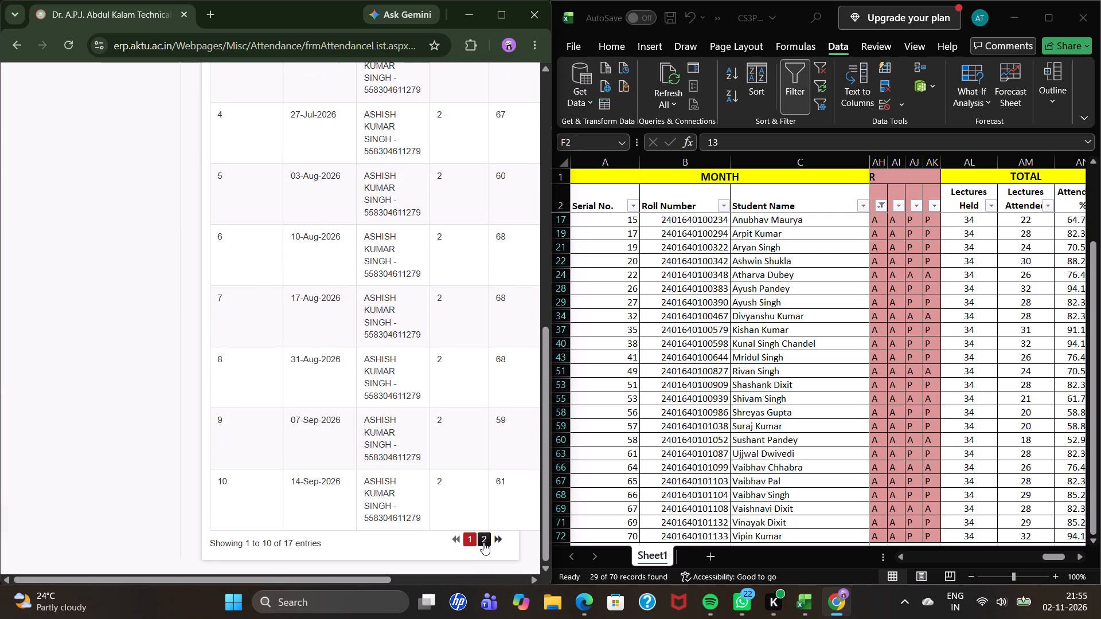
click(483, 542)
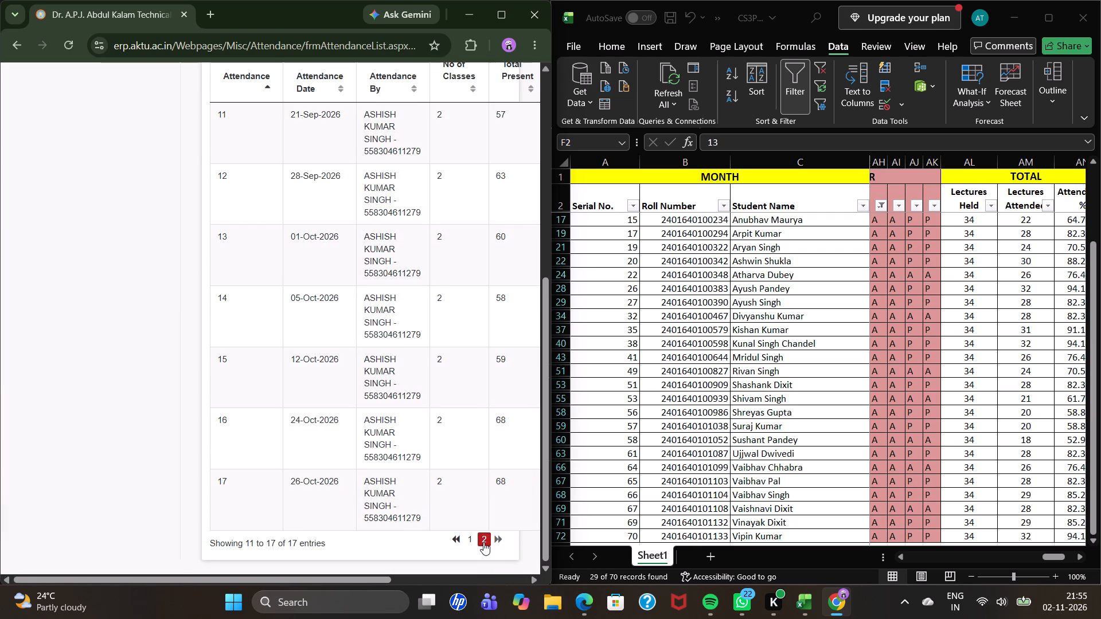
Switch to the Excel attendance sheet and clear the filter from the column headed 24.
click(881, 202)
click(881, 202)
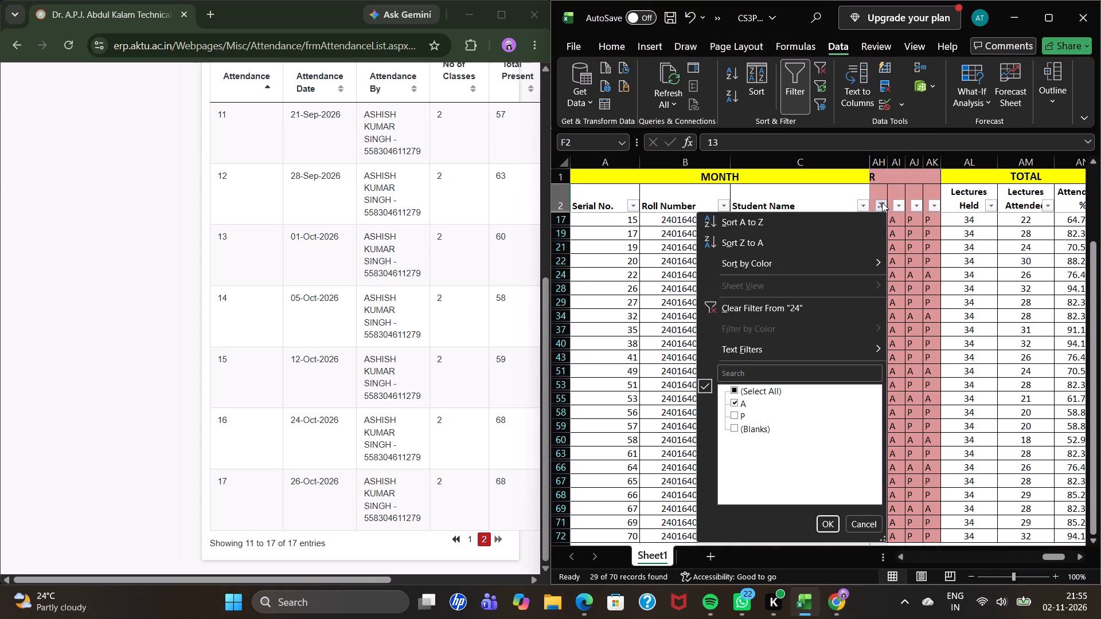
click(811, 300)
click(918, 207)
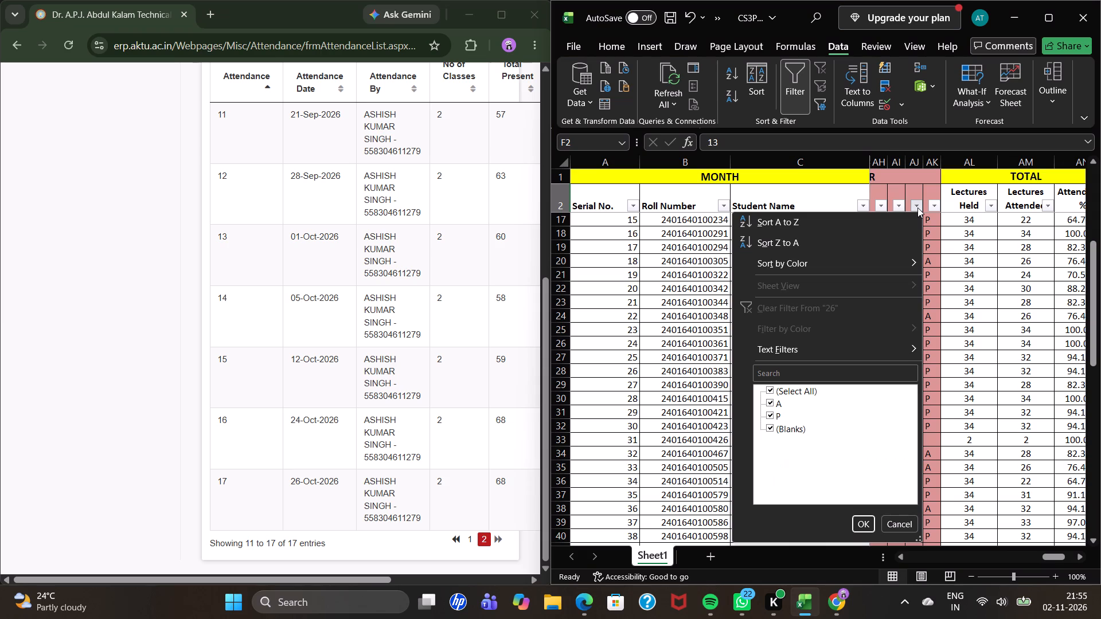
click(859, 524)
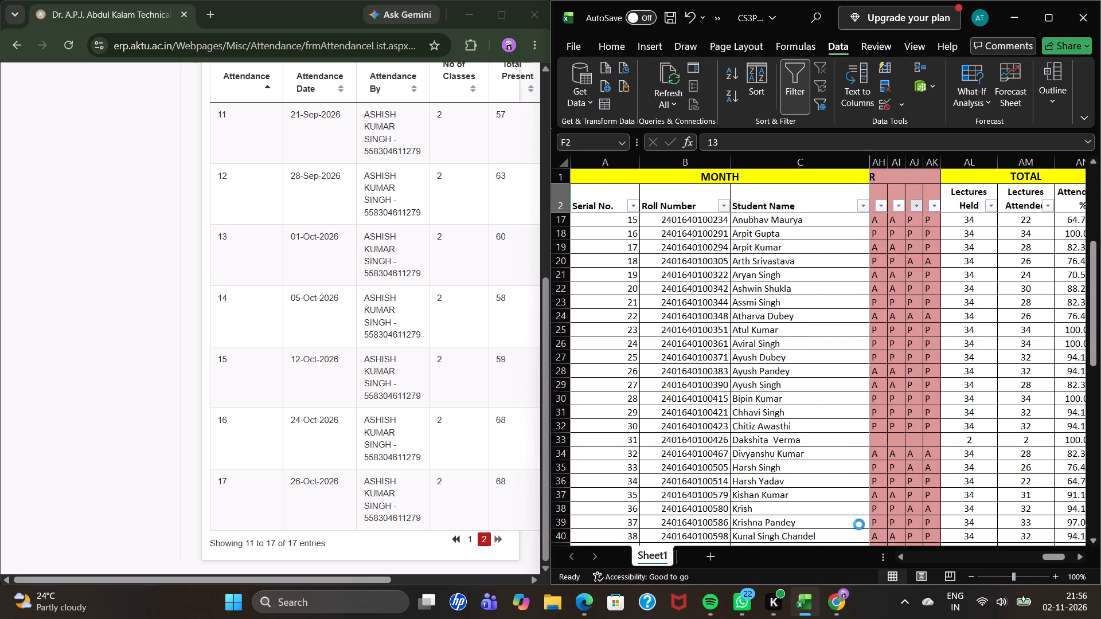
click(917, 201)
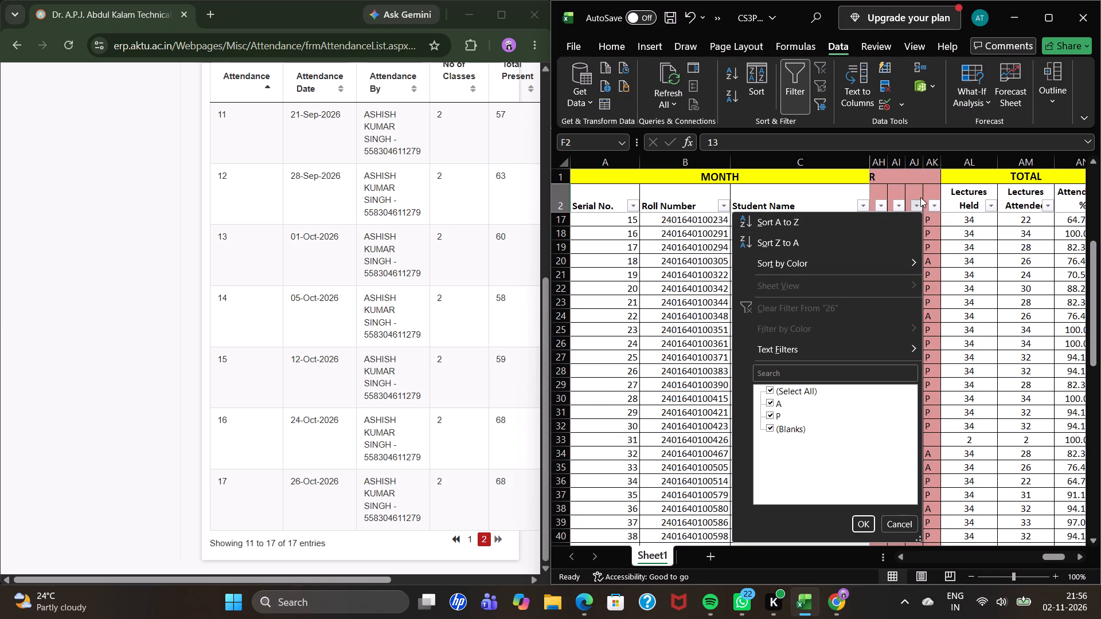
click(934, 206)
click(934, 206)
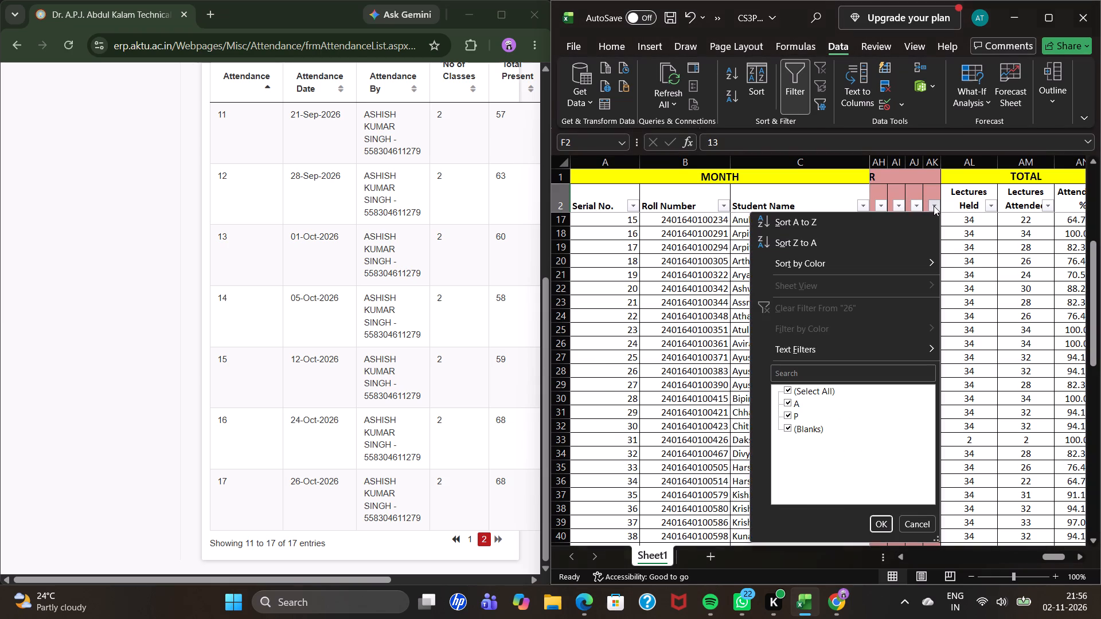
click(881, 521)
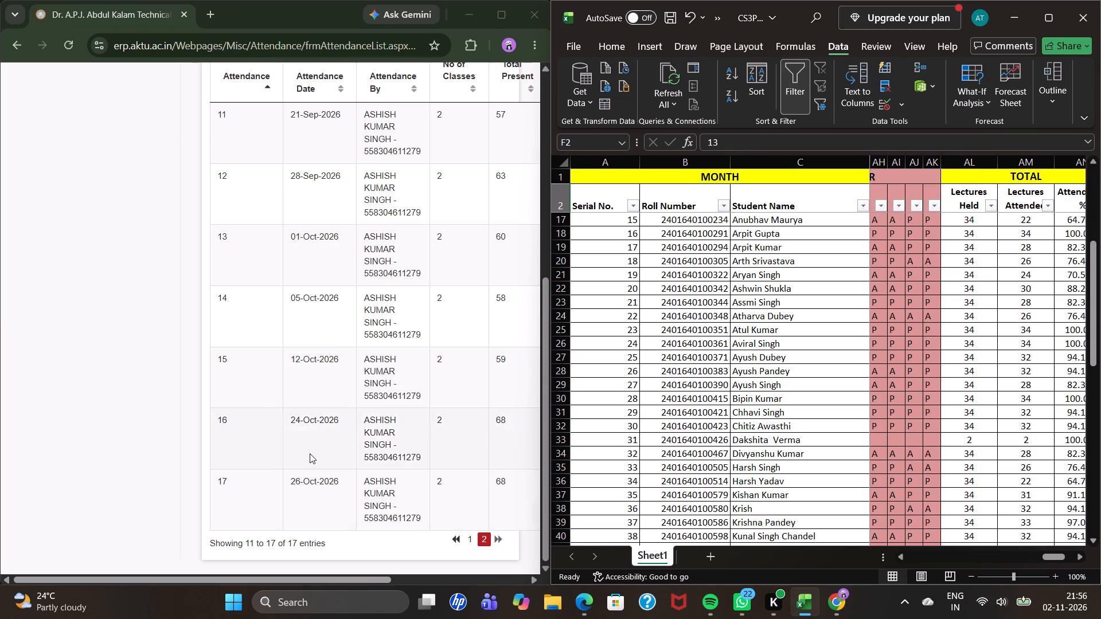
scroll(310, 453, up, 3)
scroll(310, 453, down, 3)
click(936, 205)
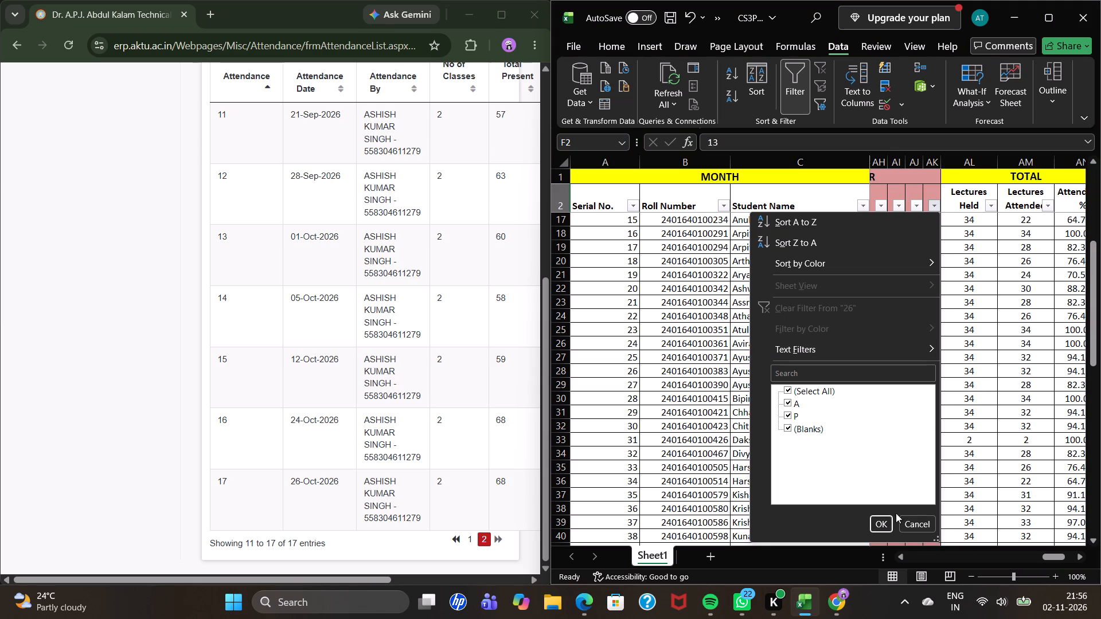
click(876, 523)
In the browser, review the dates, class counts and total present across both pages of the register's attendance list.
scroll(368, 487, down, 7)
scroll(368, 487, up, 3)
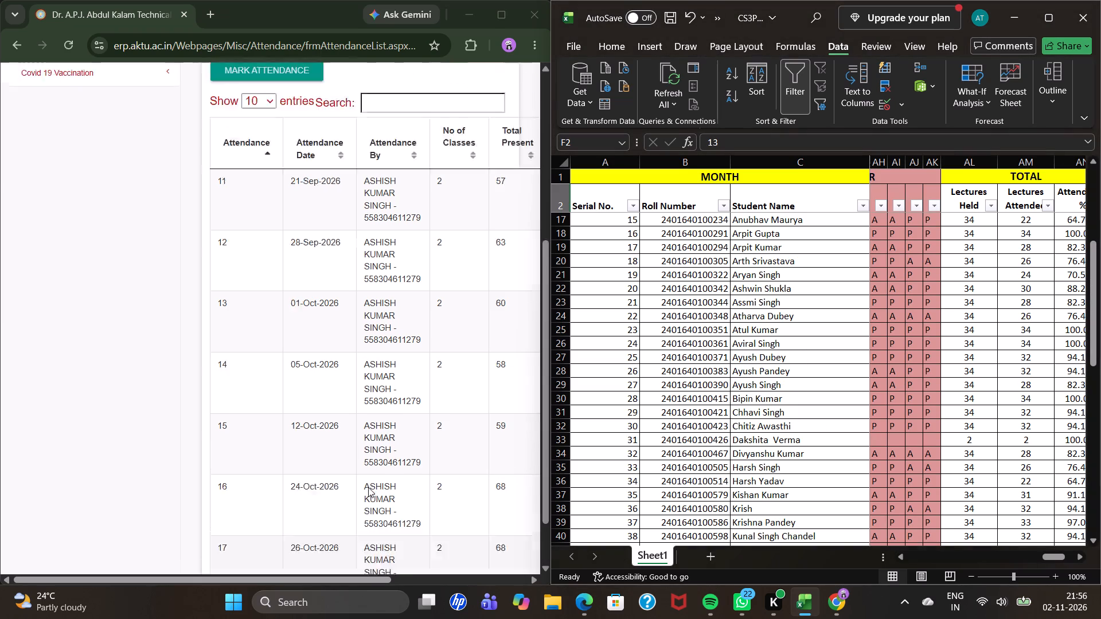
scroll(368, 487, up, 5)
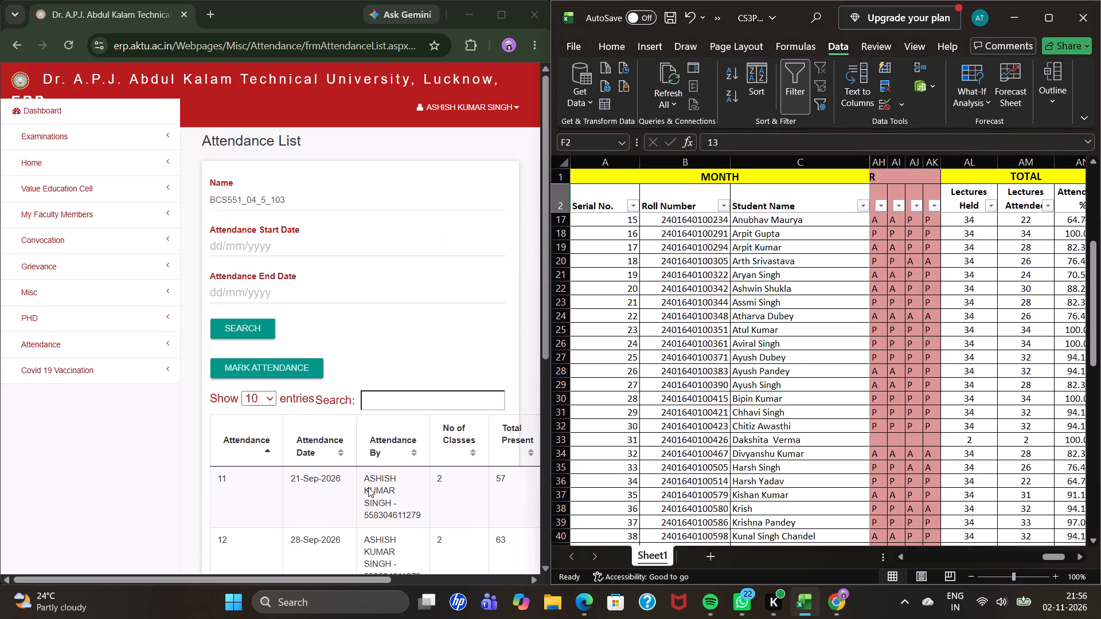
scroll(368, 487, down, 5)
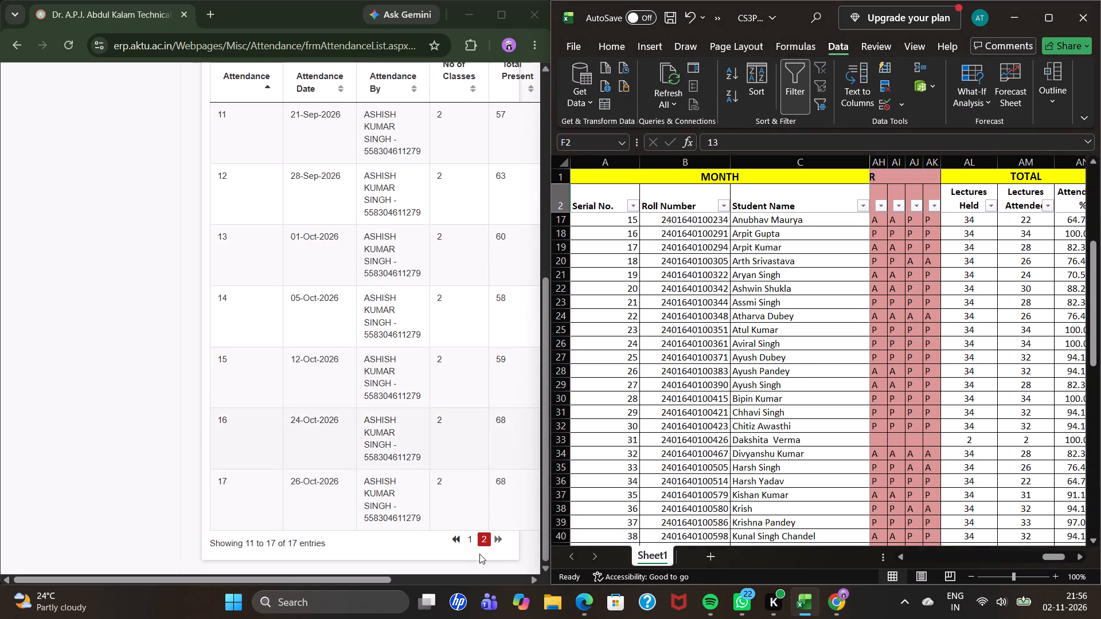
click(472, 542)
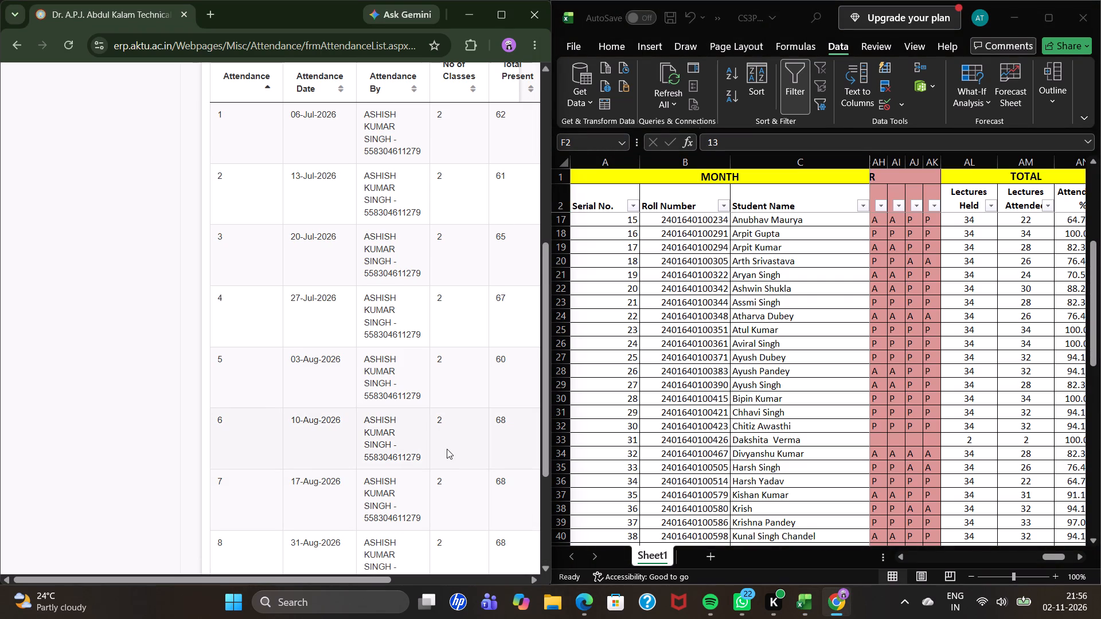
scroll(447, 449, down, 2)
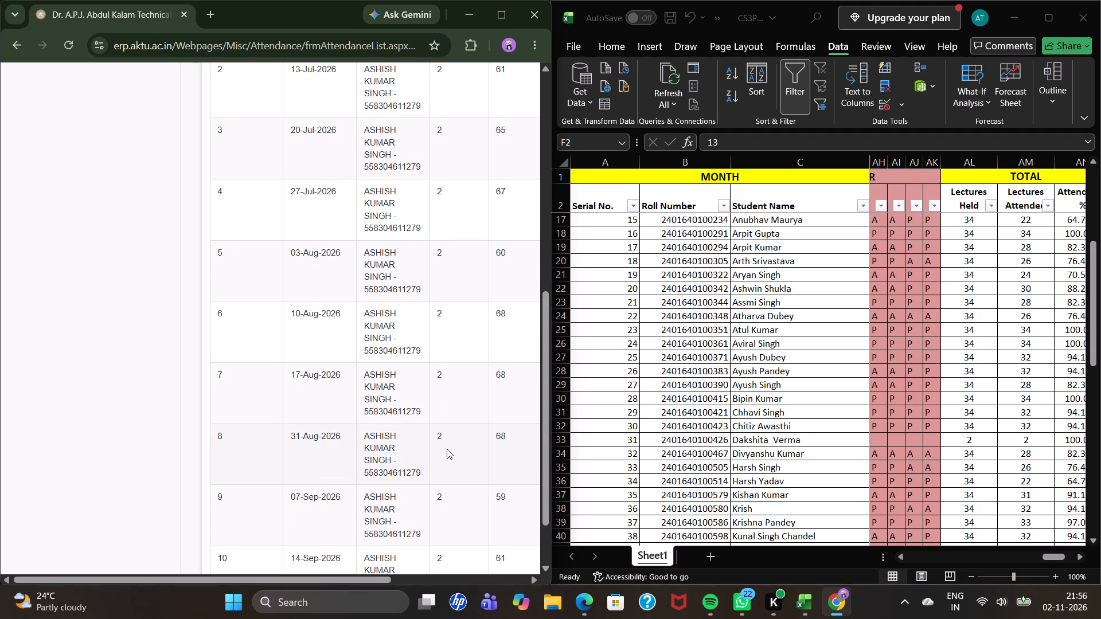
scroll(447, 449, down, 2)
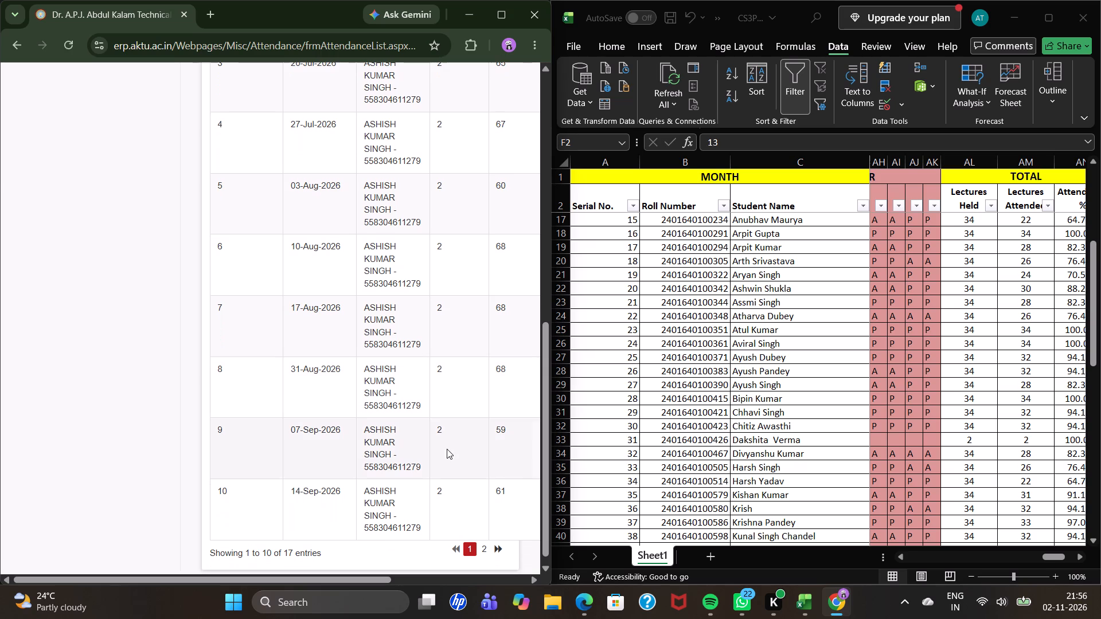
click(484, 548)
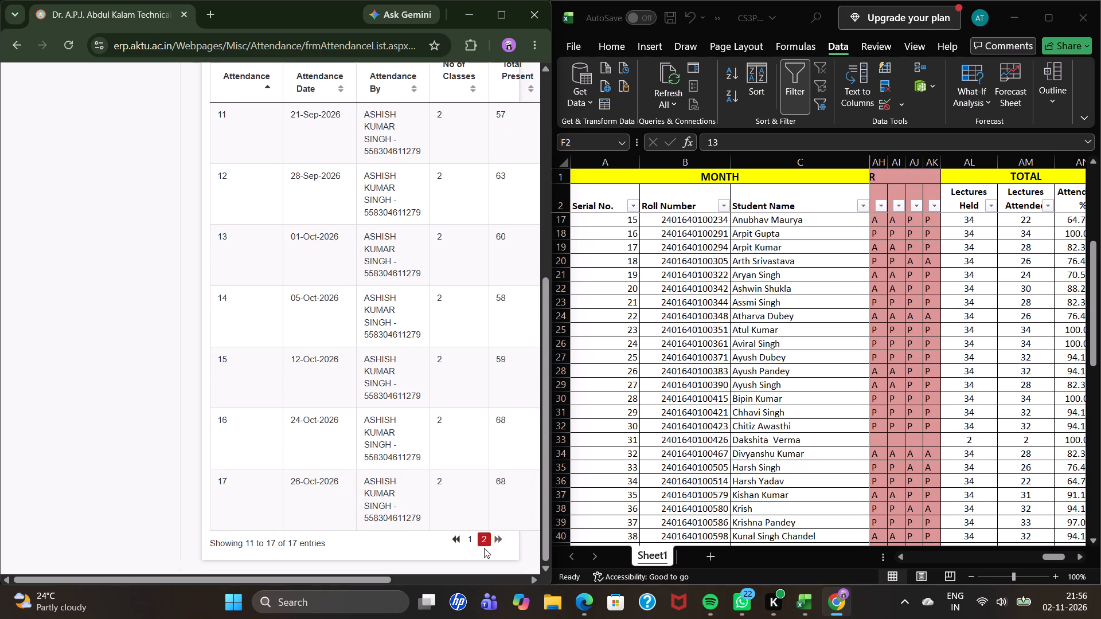
scroll(319, 246, up, 9)
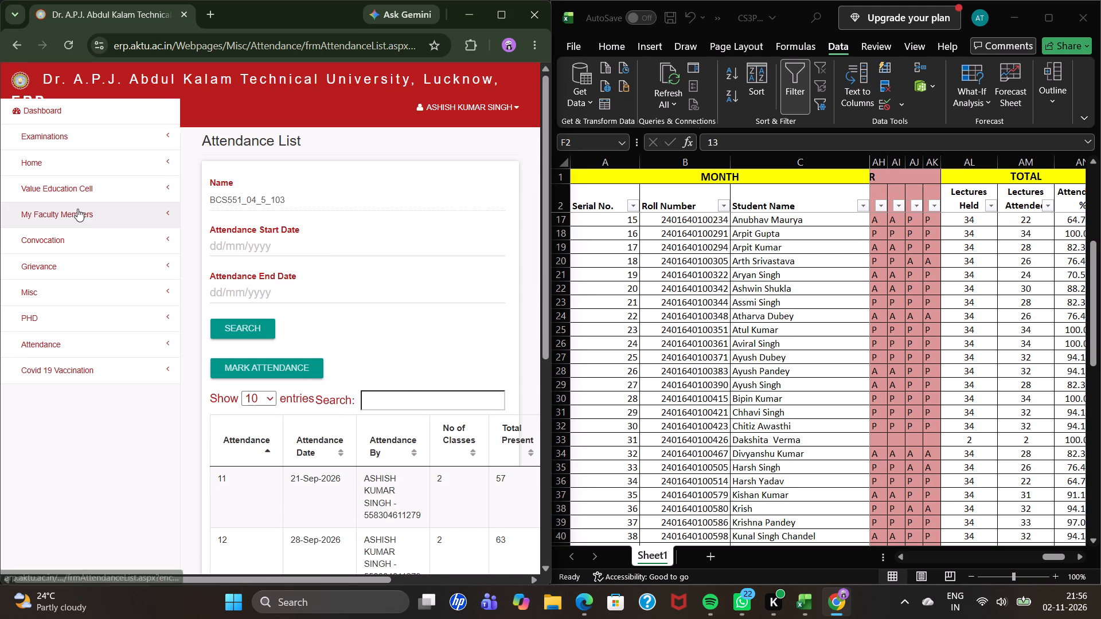
Return to the register list and examine the BCS551 registers, their student totals and available actions.
click(12, 41)
scroll(331, 487, down, 1)
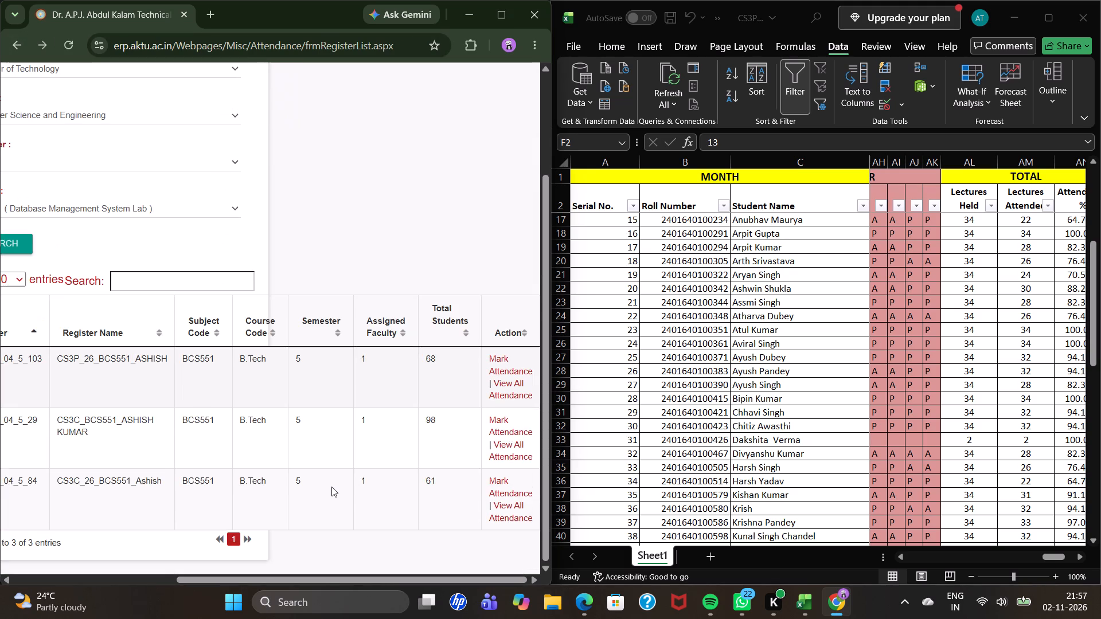
scroll(331, 487, down, 1)
scroll(331, 487, right, 2)
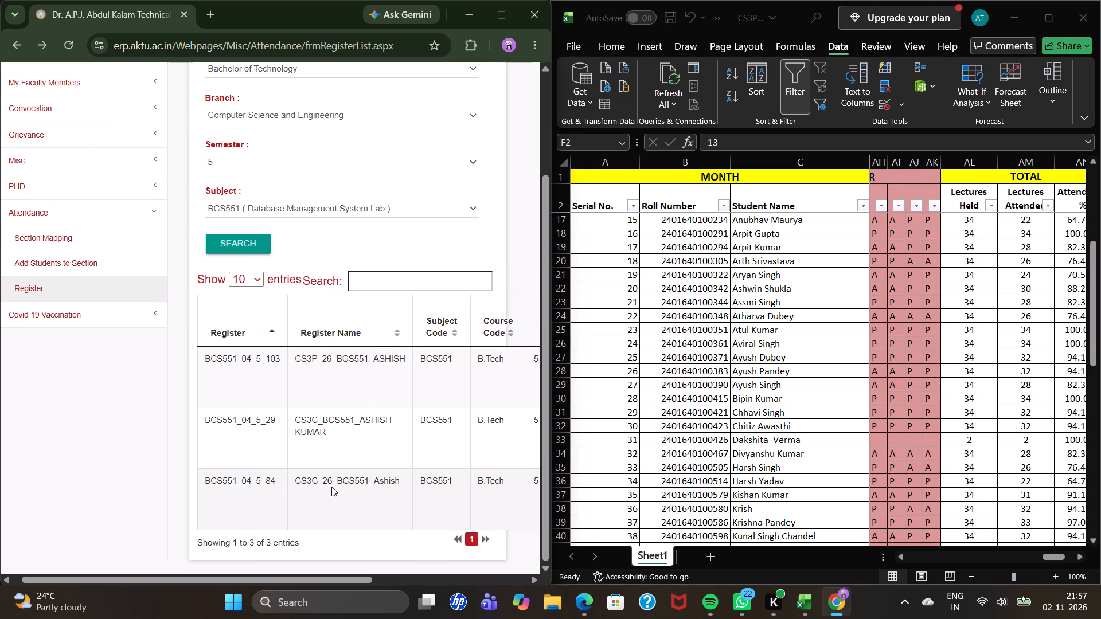
scroll(331, 487, left, 1)
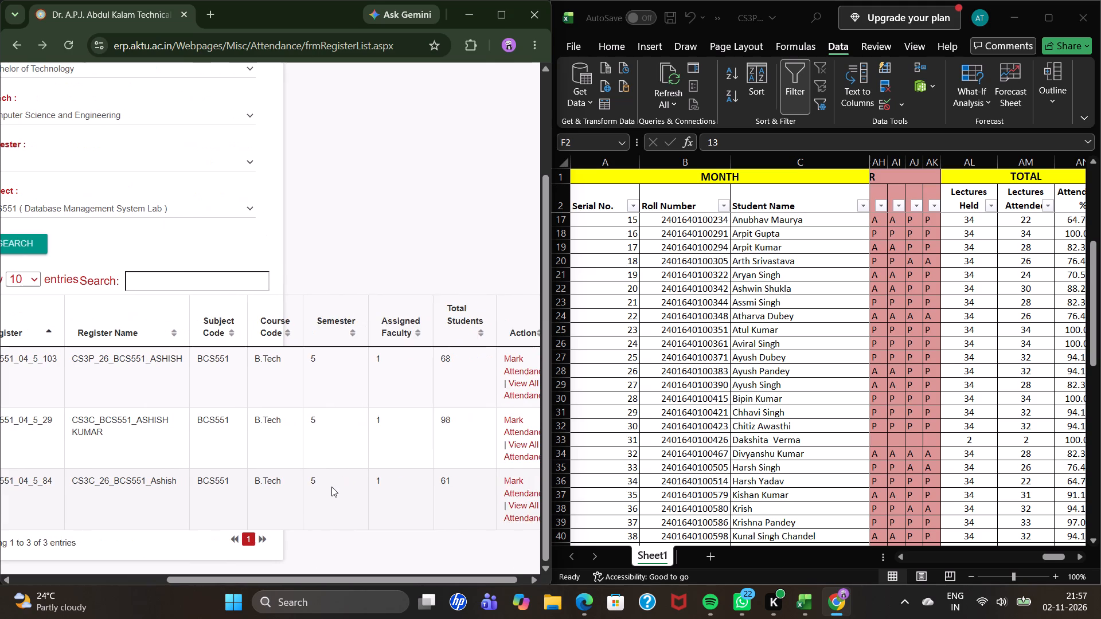
scroll(331, 487, left, 2)
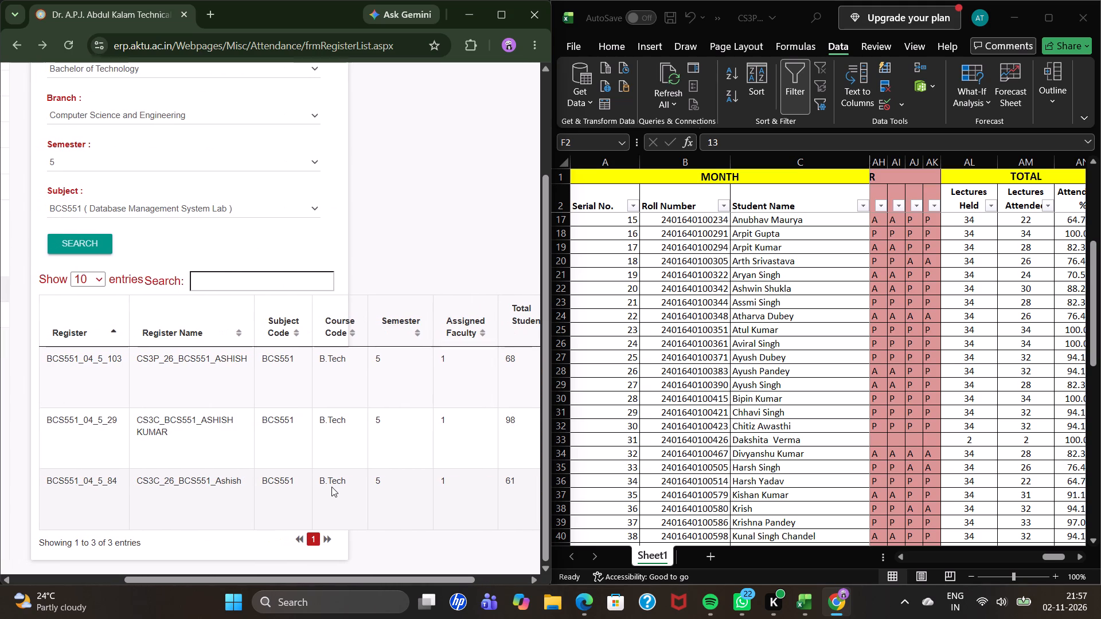
View all attendance for register BCS551_04_5_84 in the BCS551 register list.
scroll(331, 487, left, 1)
scroll(331, 487, down, 1)
scroll(331, 487, left, 2)
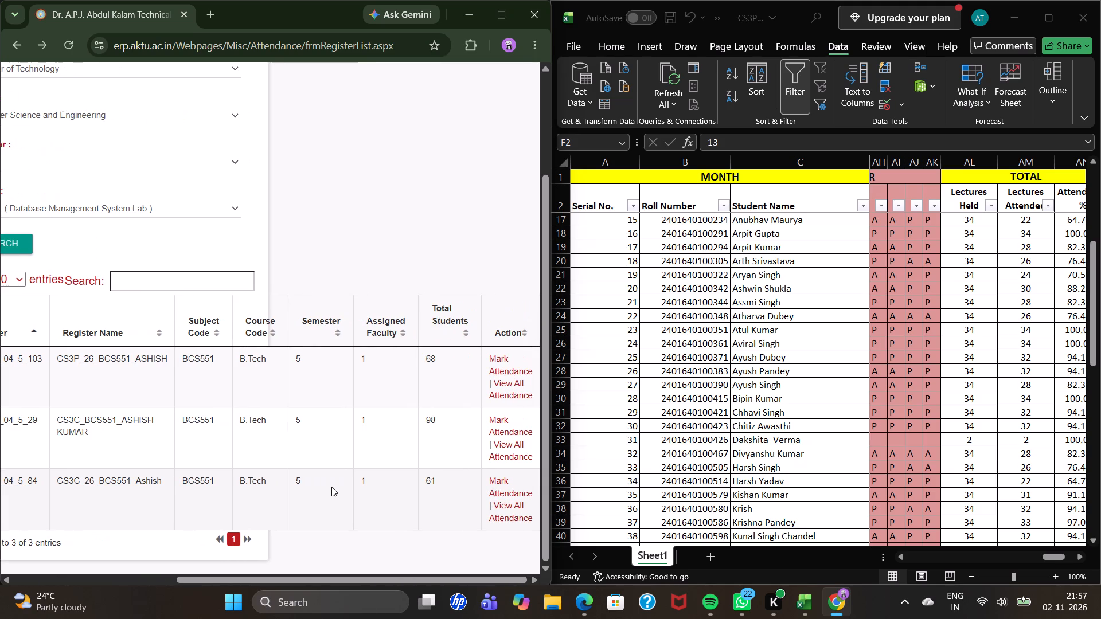
scroll(331, 487, left, 1)
click(501, 512)
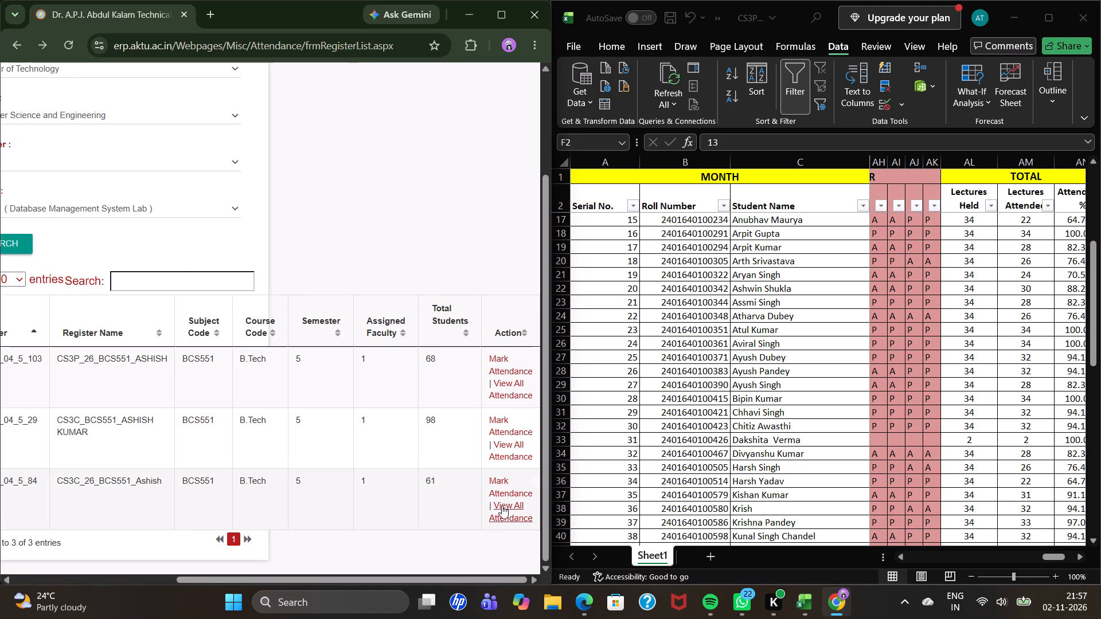
click(502, 504)
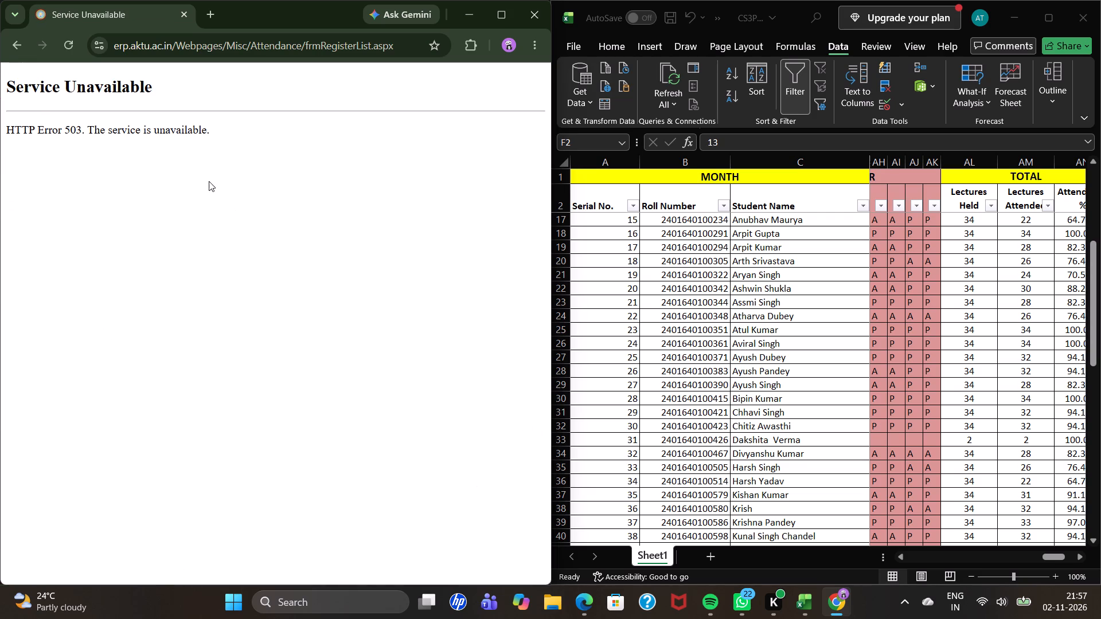
Reload the register page and agree to resubmit the form.
click(66, 44)
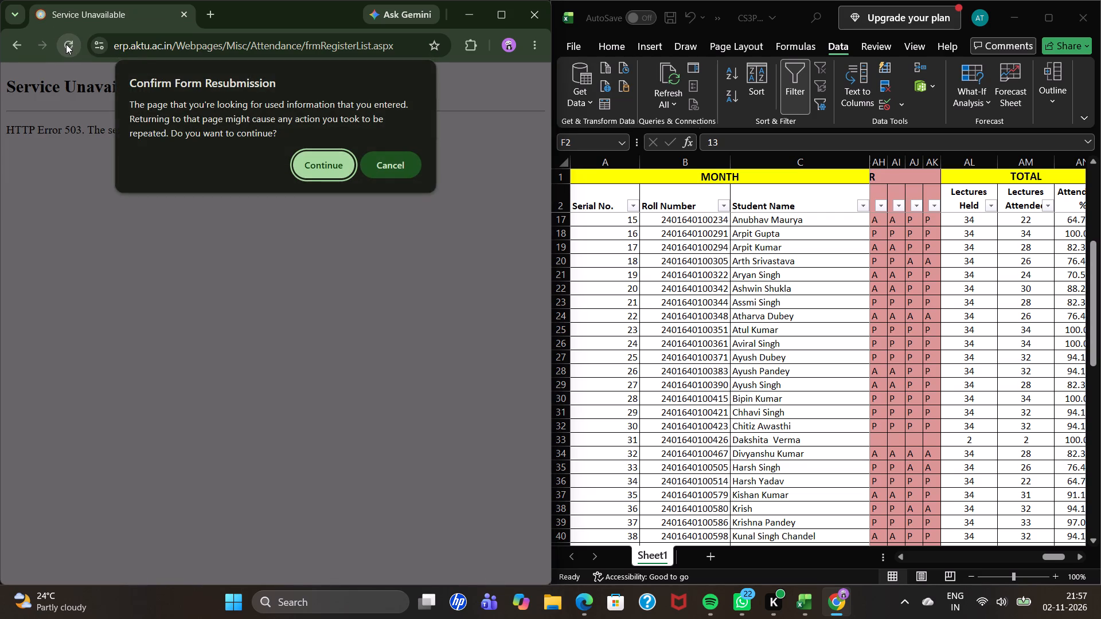
click(326, 167)
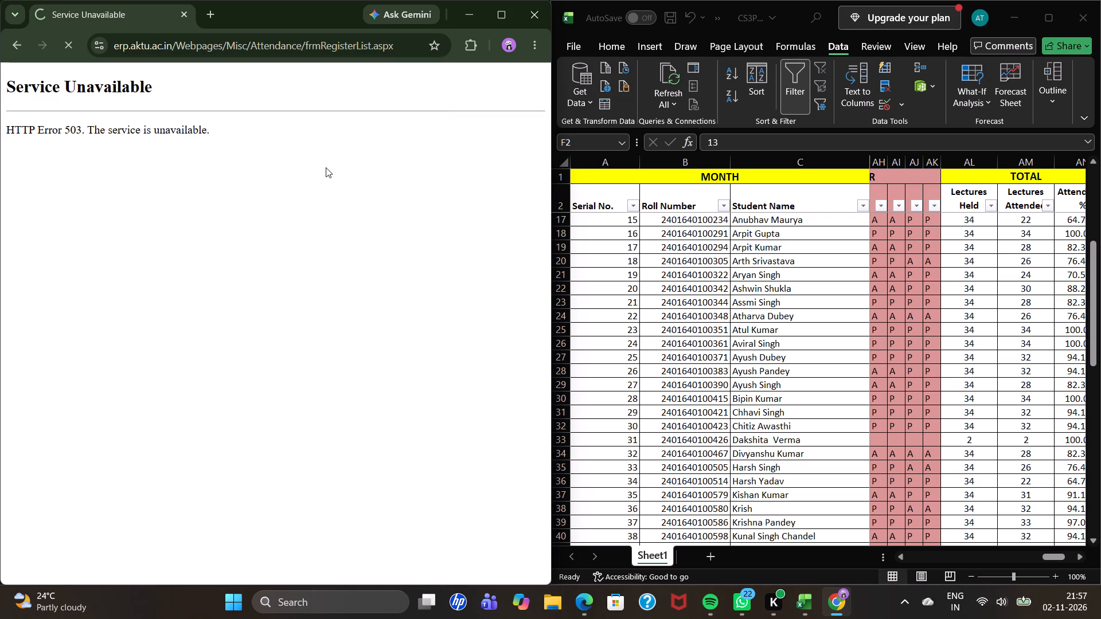
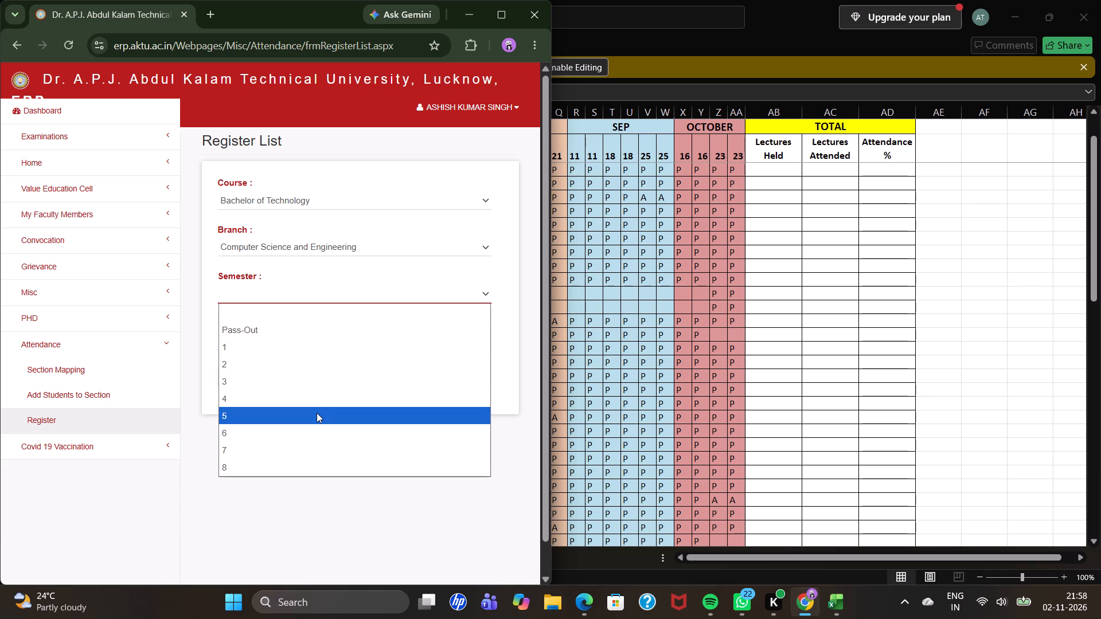
Search the register list for semester 5 and subject BCS551 (Database Management System Lab).
click(331, 326)
click(332, 336)
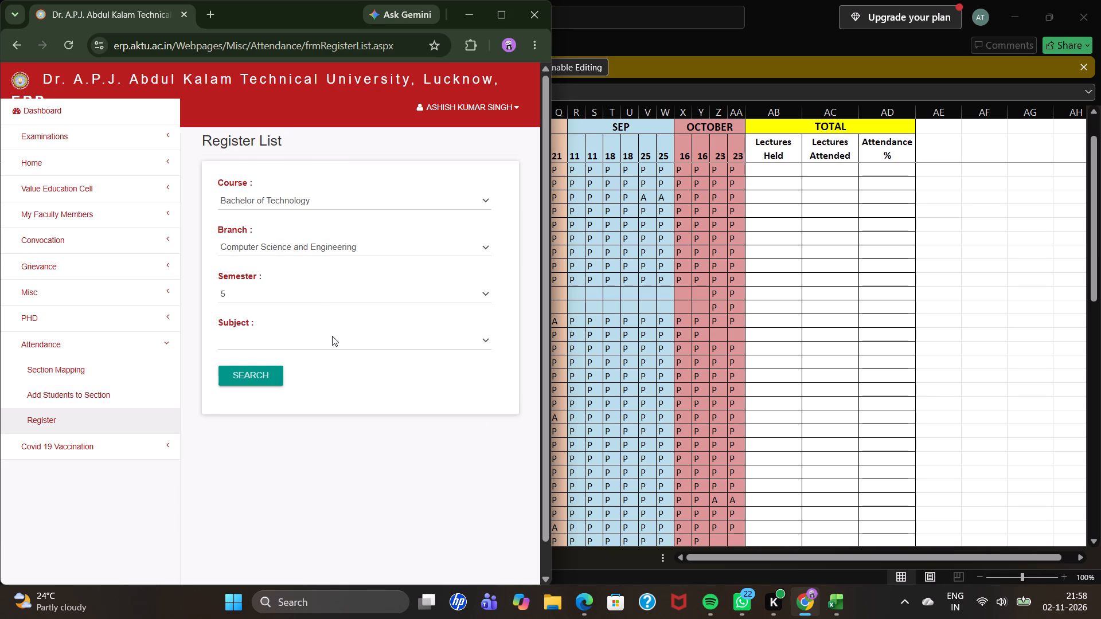
click(345, 140)
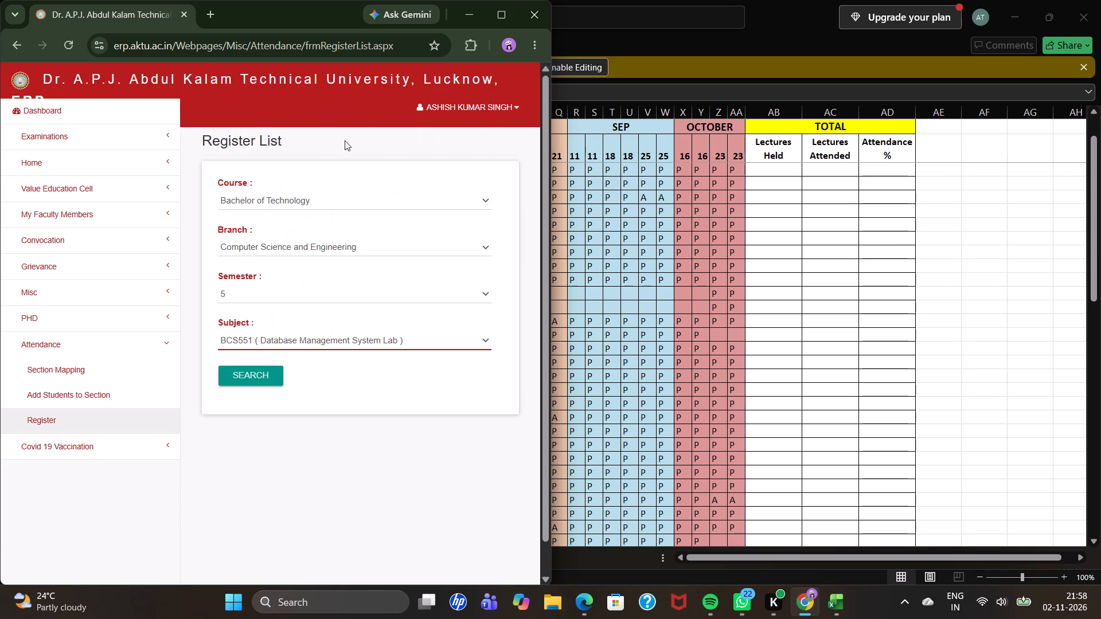
click(264, 375)
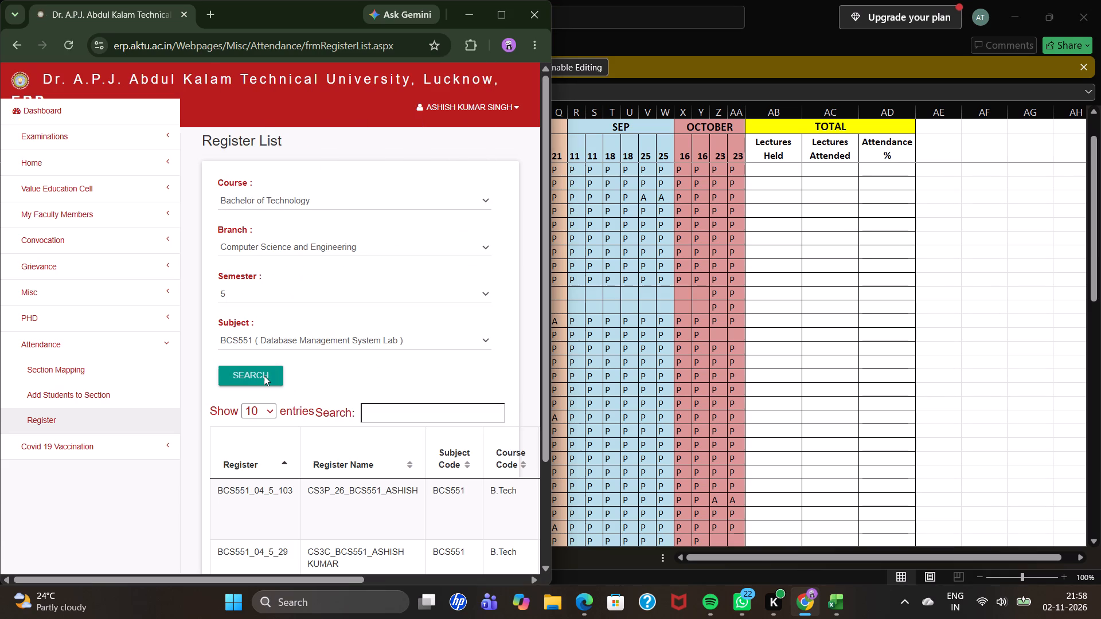
Open attendance marking for register BCS551_04_5_84.
scroll(374, 496, down, 6)
scroll(374, 496, left, 1)
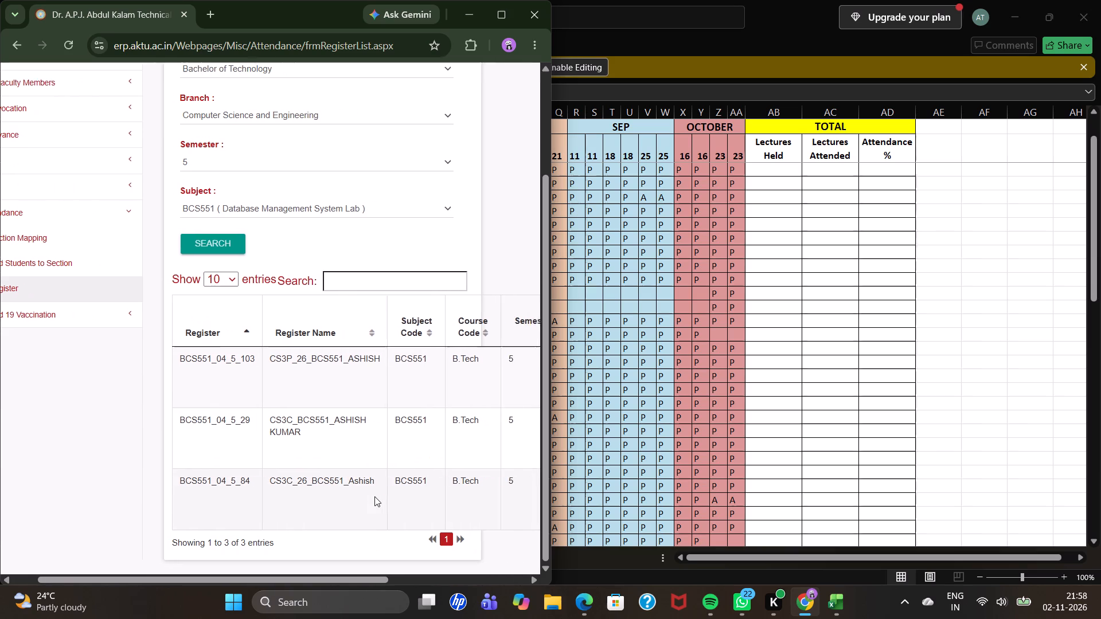
scroll(374, 496, left, 4)
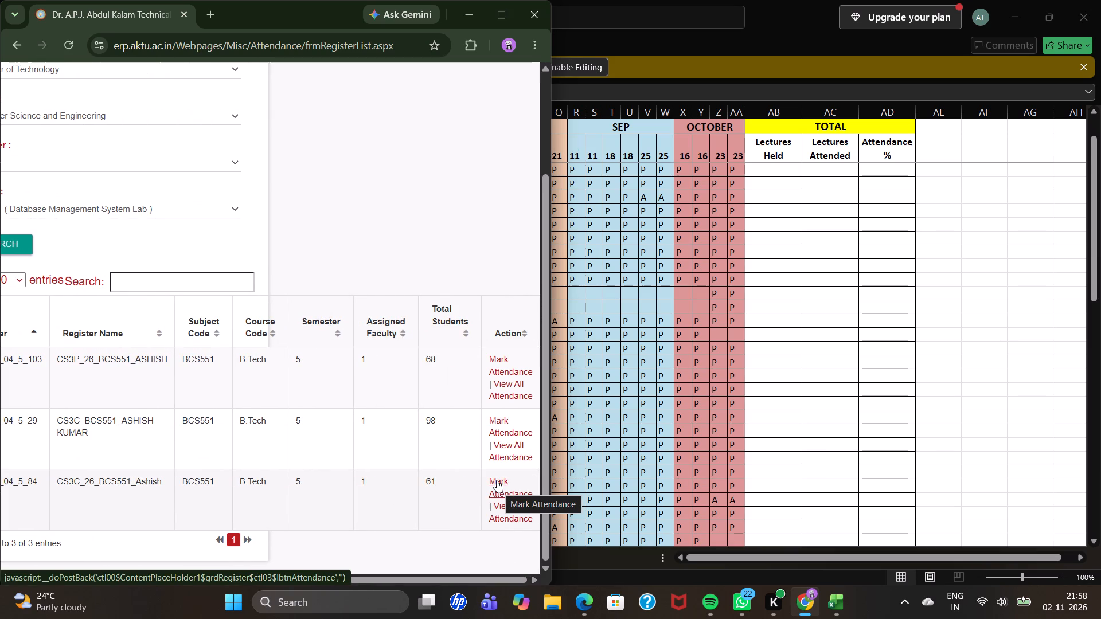
click(497, 480)
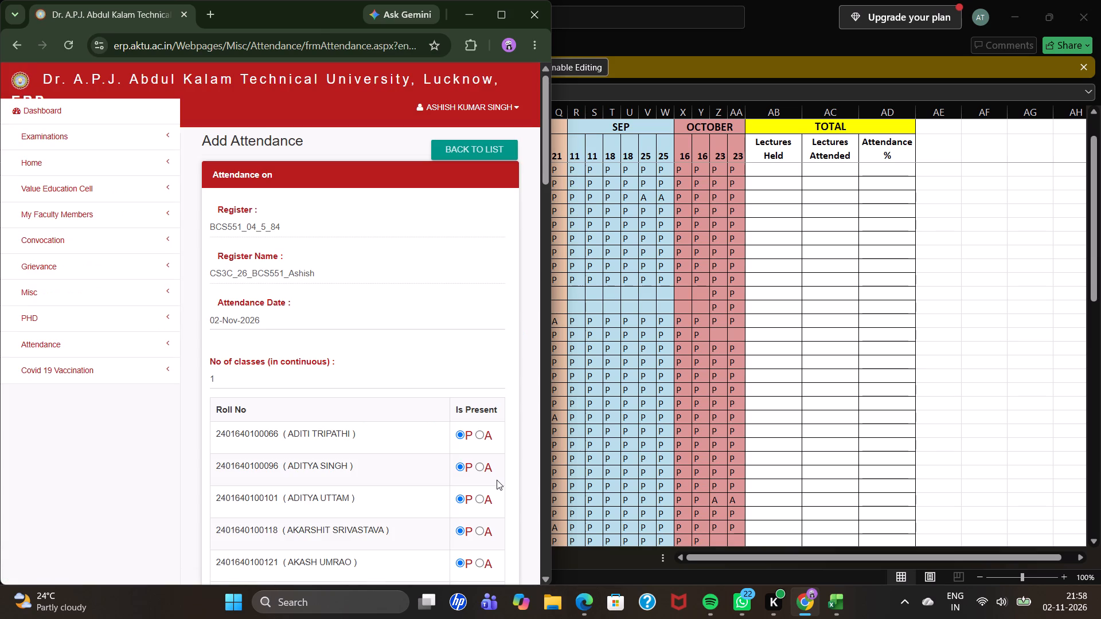
Rearrange the Excel attendance sheet and the ERP attendance form side by side so both are fully visible.
scroll(582, 274, right, 2)
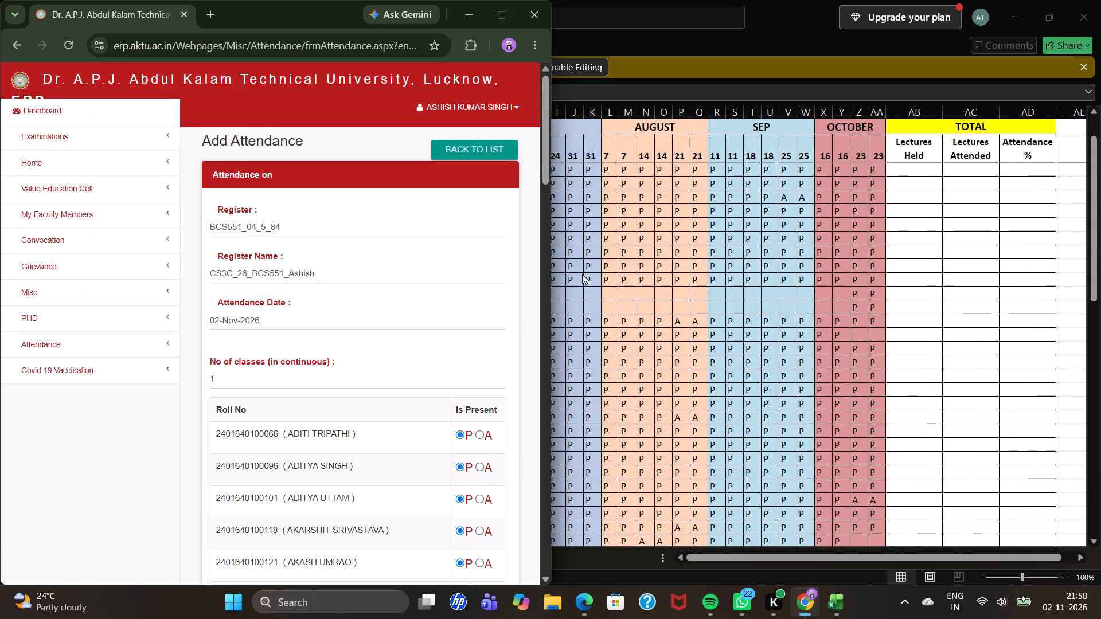
scroll(582, 274, right, 5)
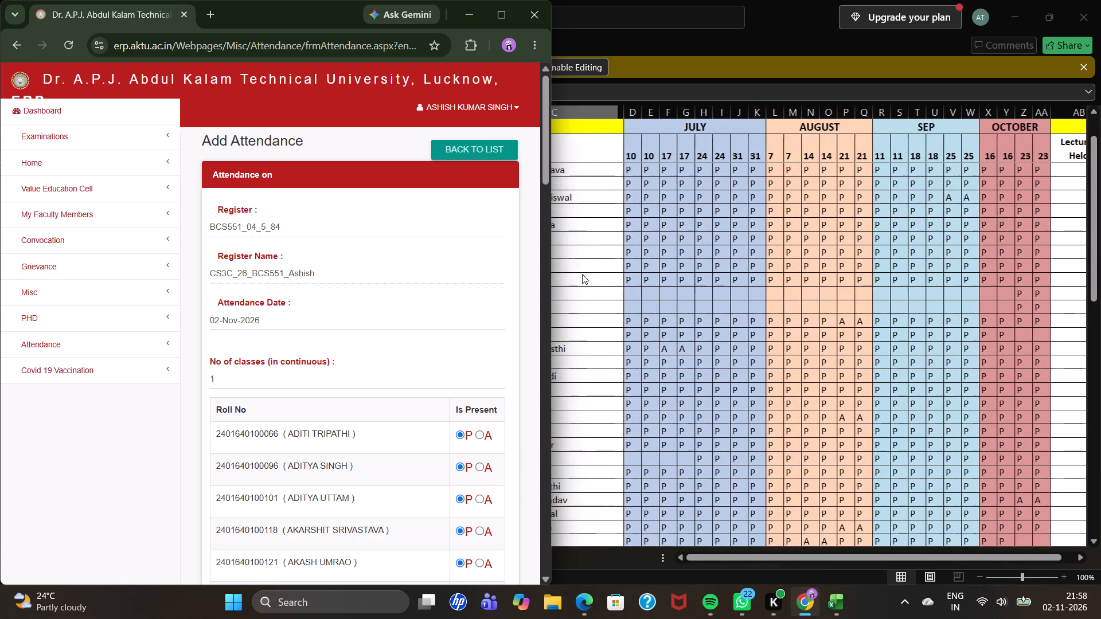
scroll(582, 274, right, 2)
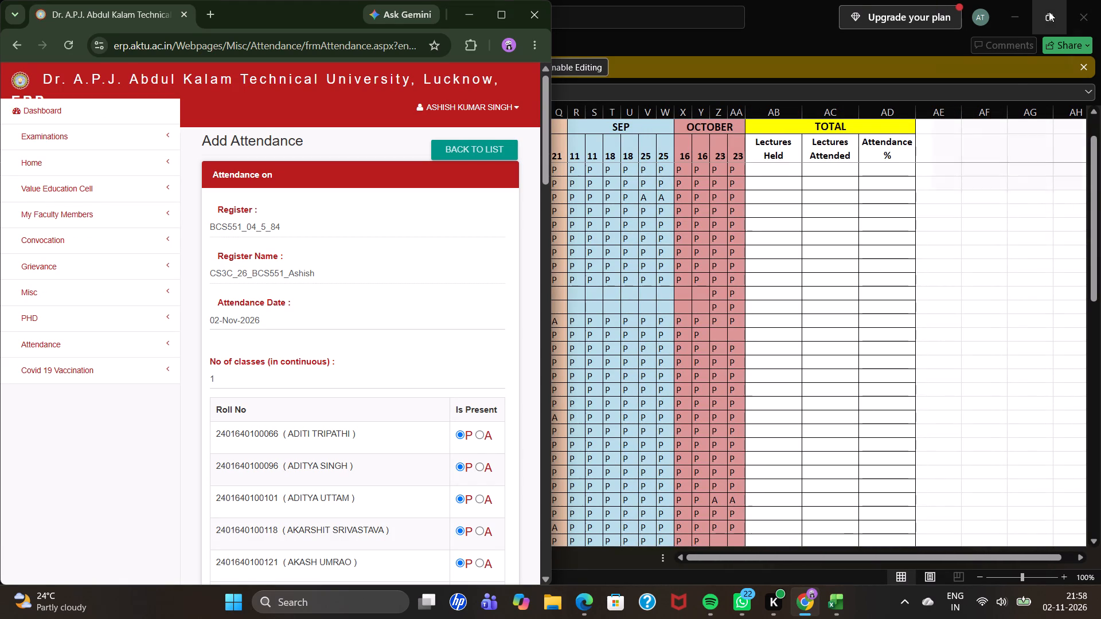
click(997, 65)
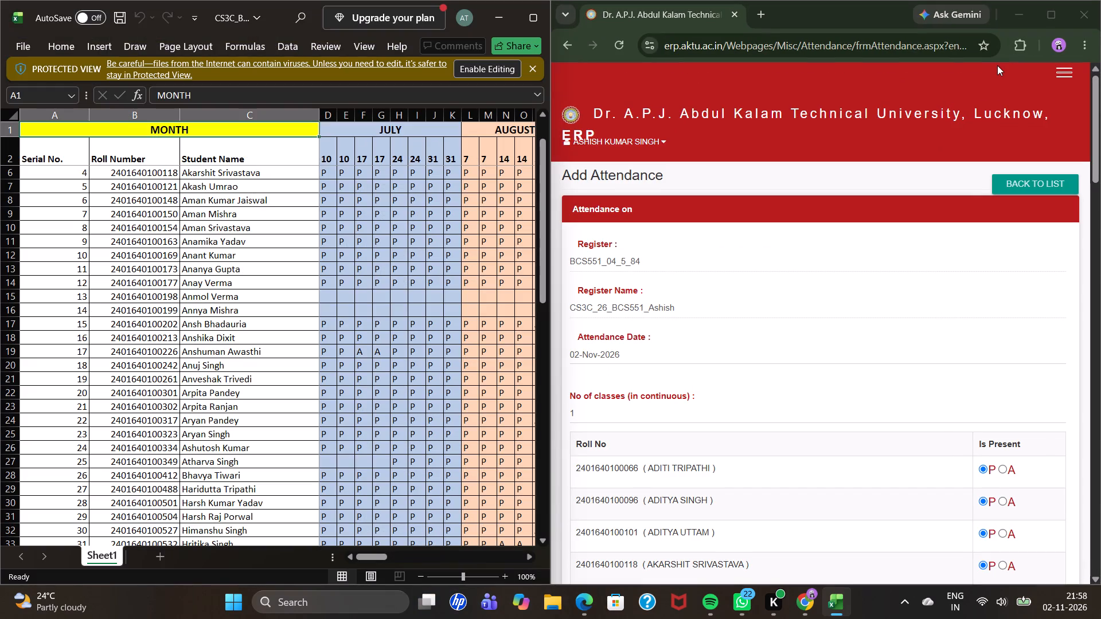
In the ERP attendance form, set the attendance date to 10/Jul/2026.
scroll(858, 393, down, 1)
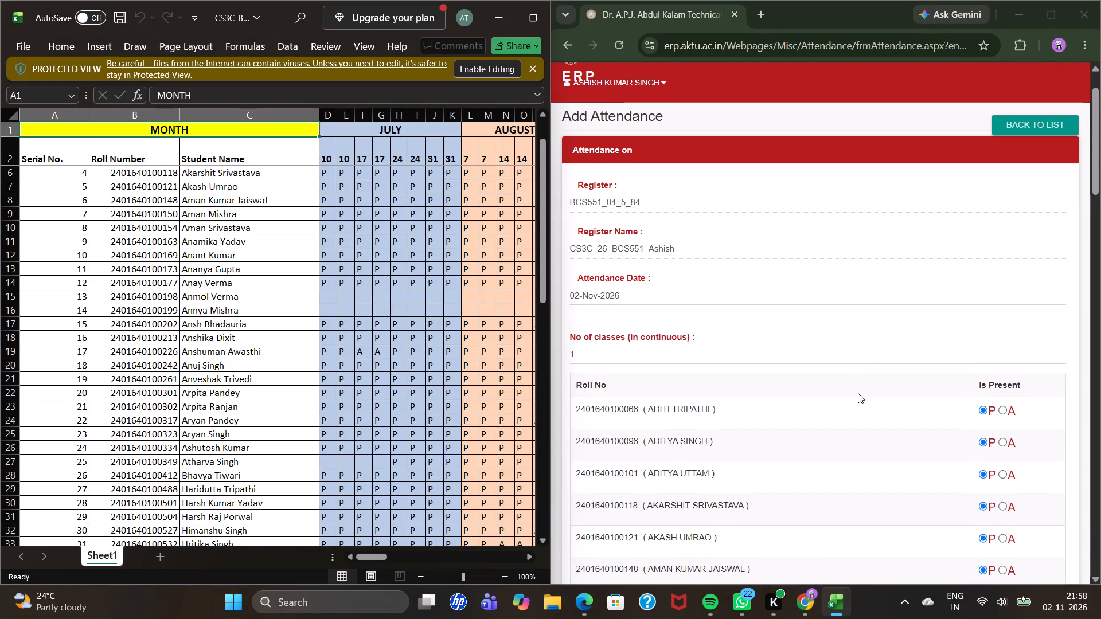
scroll(858, 393, down, 1)
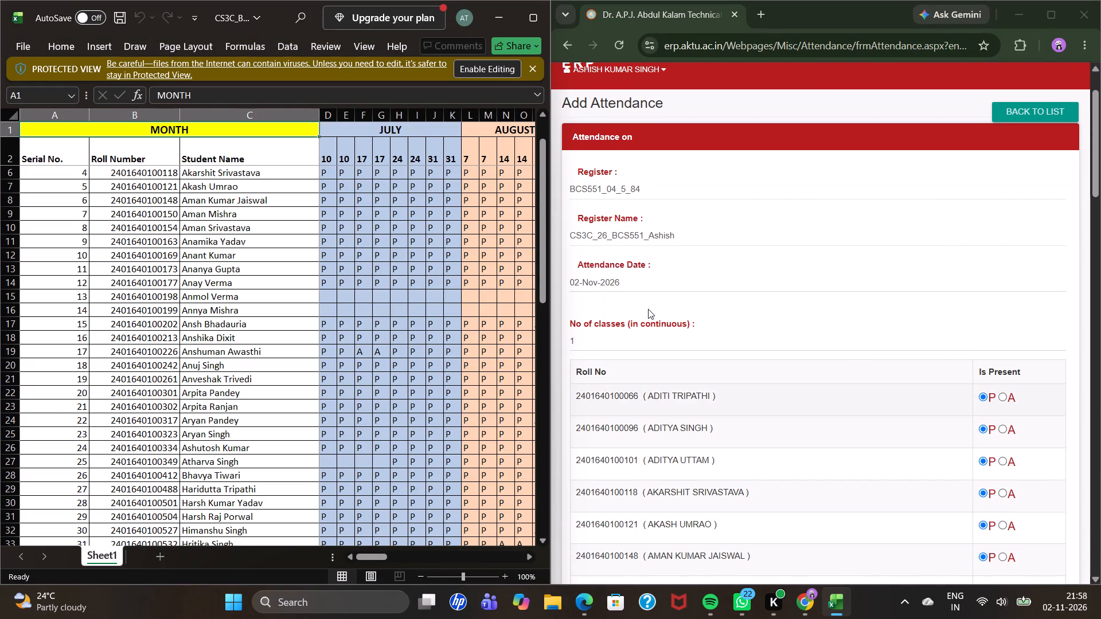
click(650, 285)
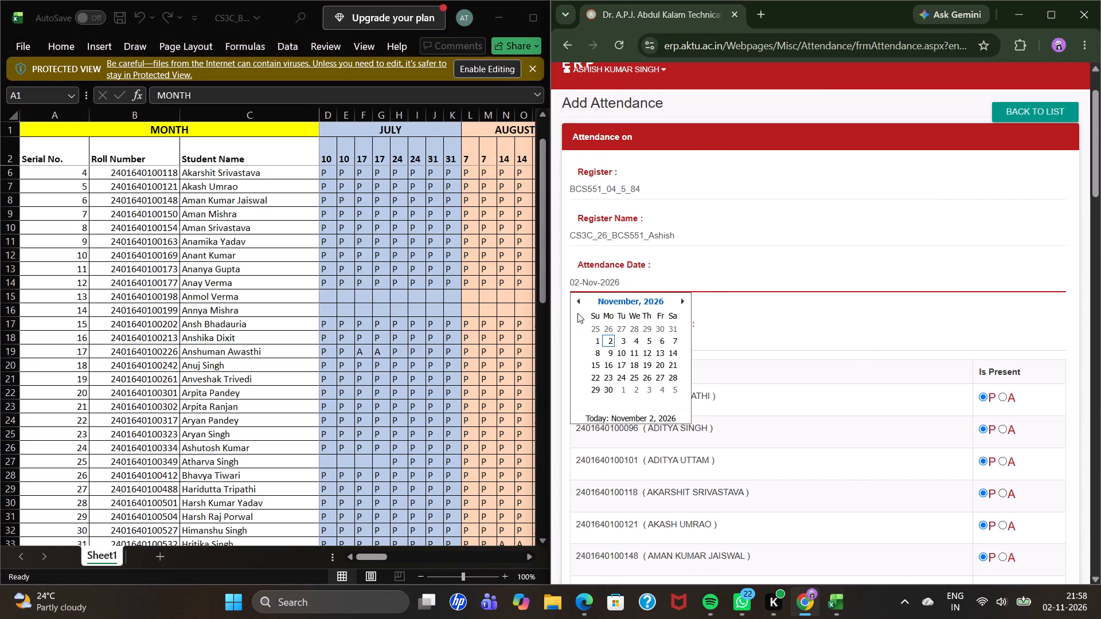
click(578, 300)
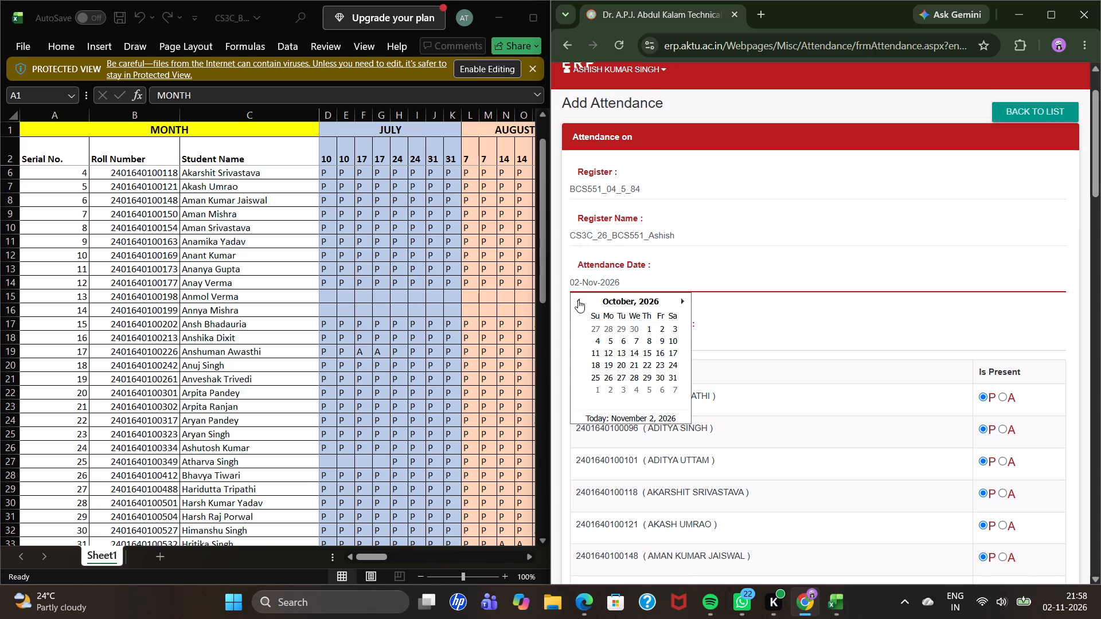
click(578, 300)
click(578, 300)
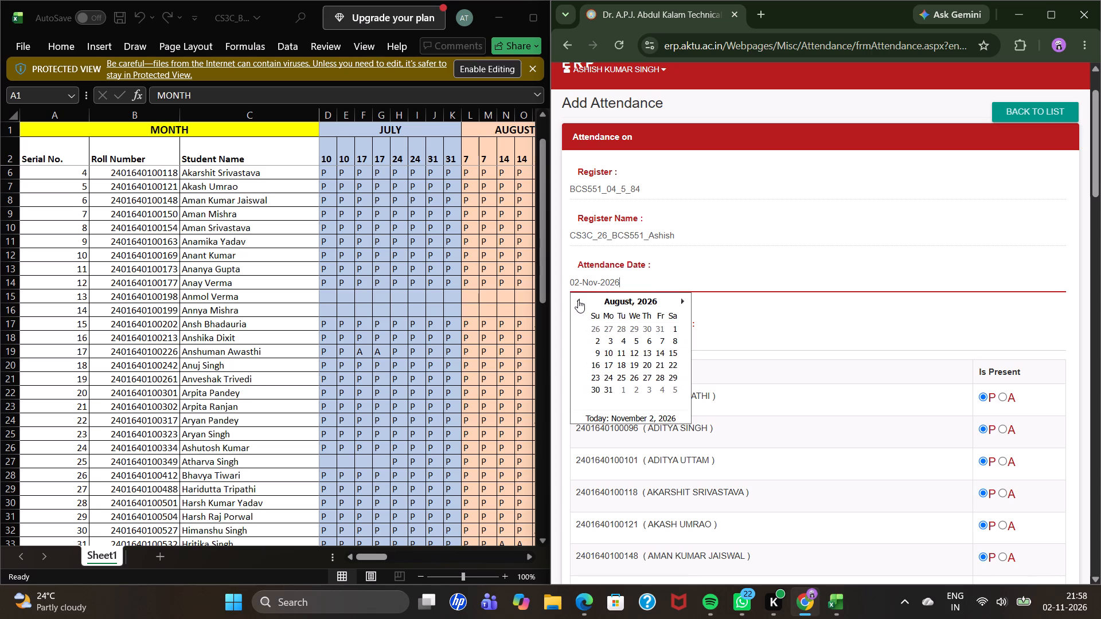
click(577, 300)
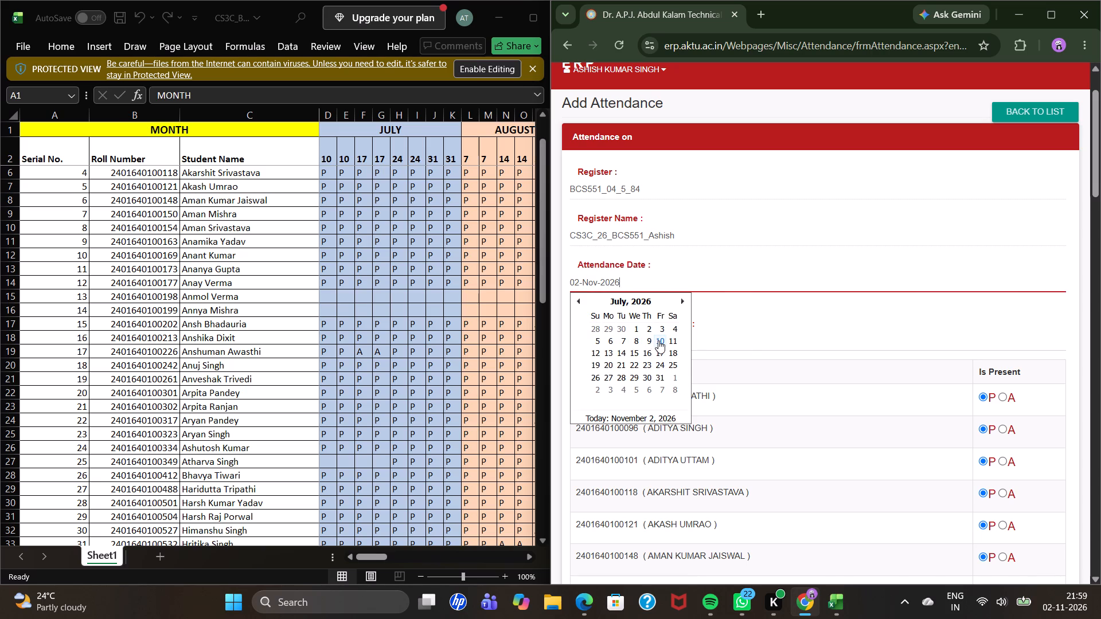
click(658, 341)
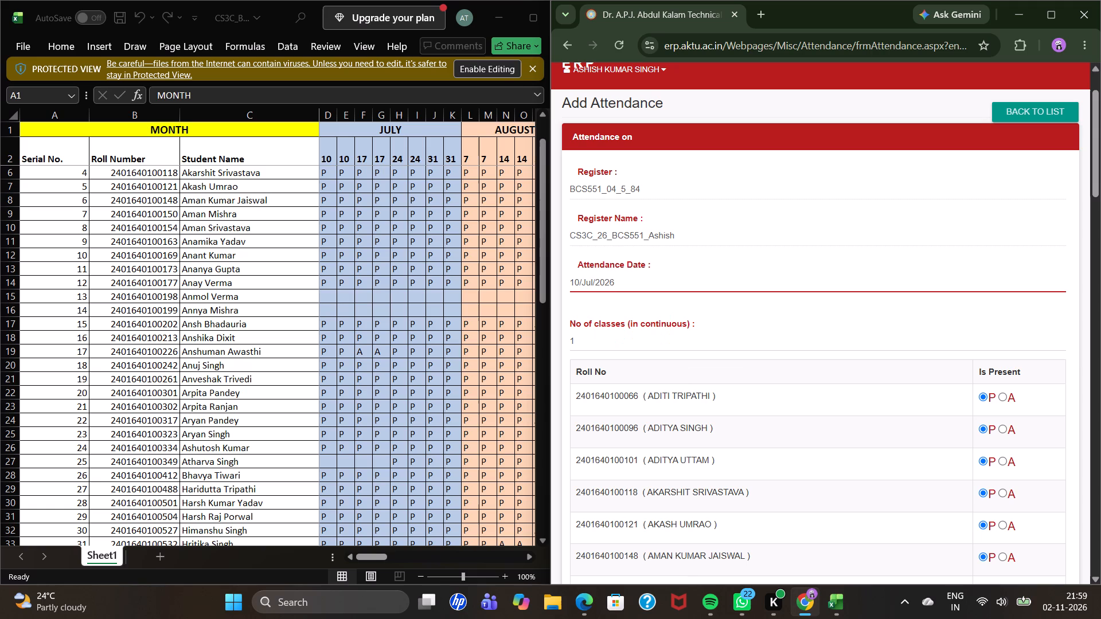
Set the number of continuous classes to 2.
click(625, 327)
click(625, 334)
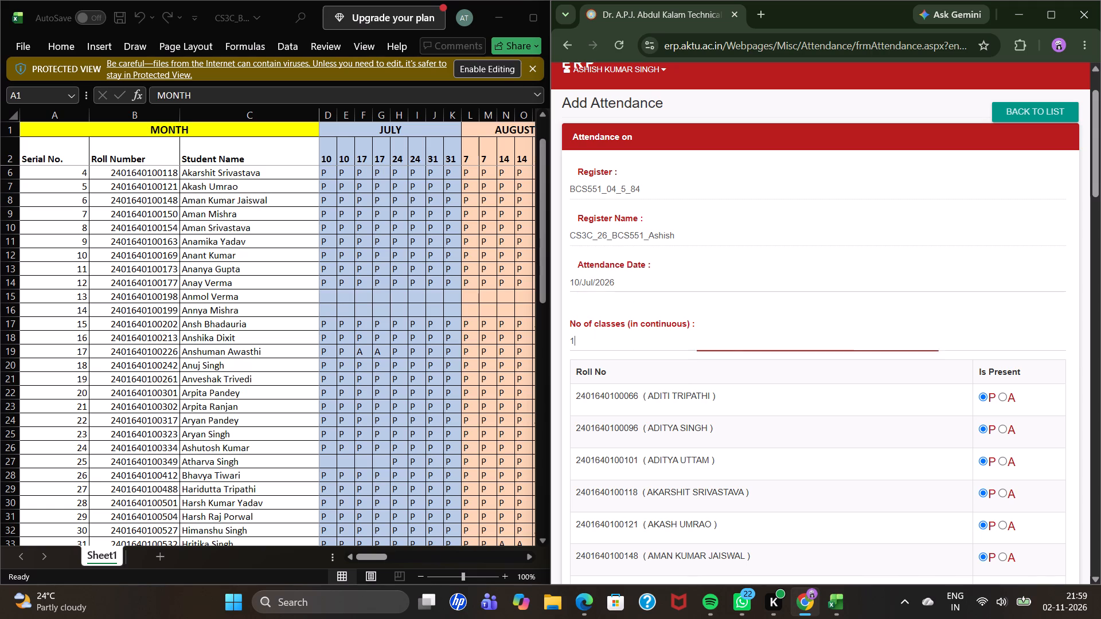
key(BackSpace)
key(2)
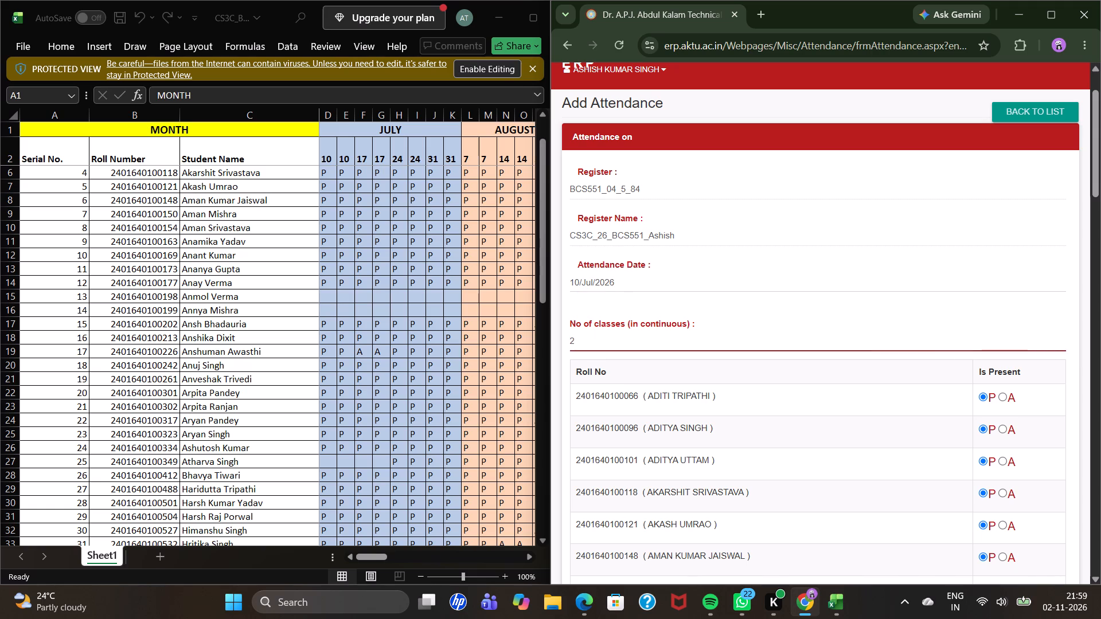
Enable editing on the Excel attendance workbook that is open in Protected View.
click(325, 149)
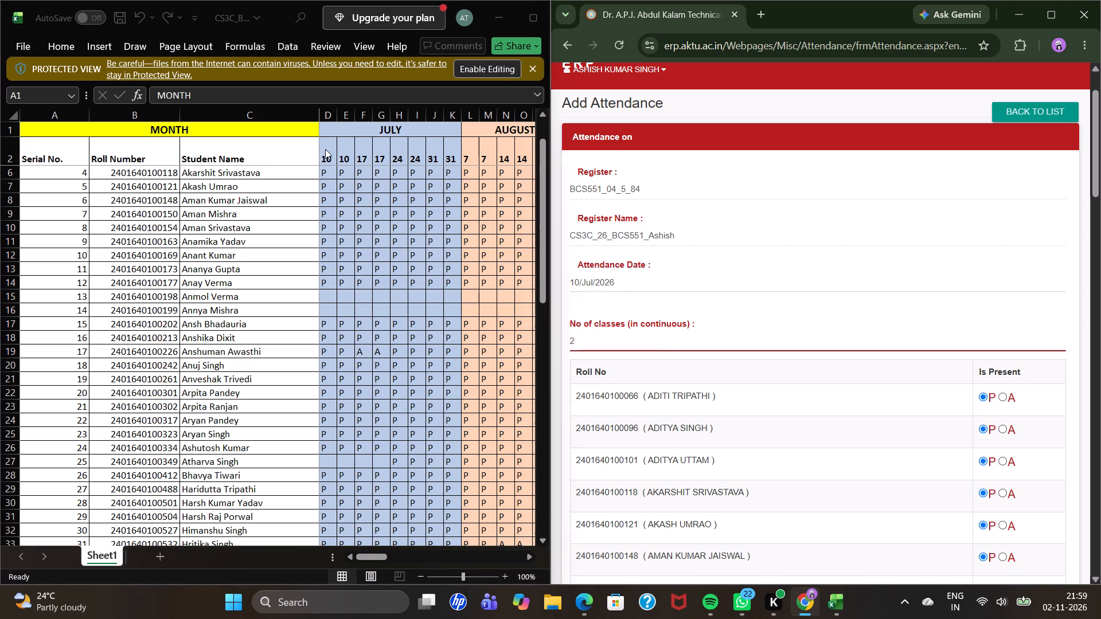
click(329, 154)
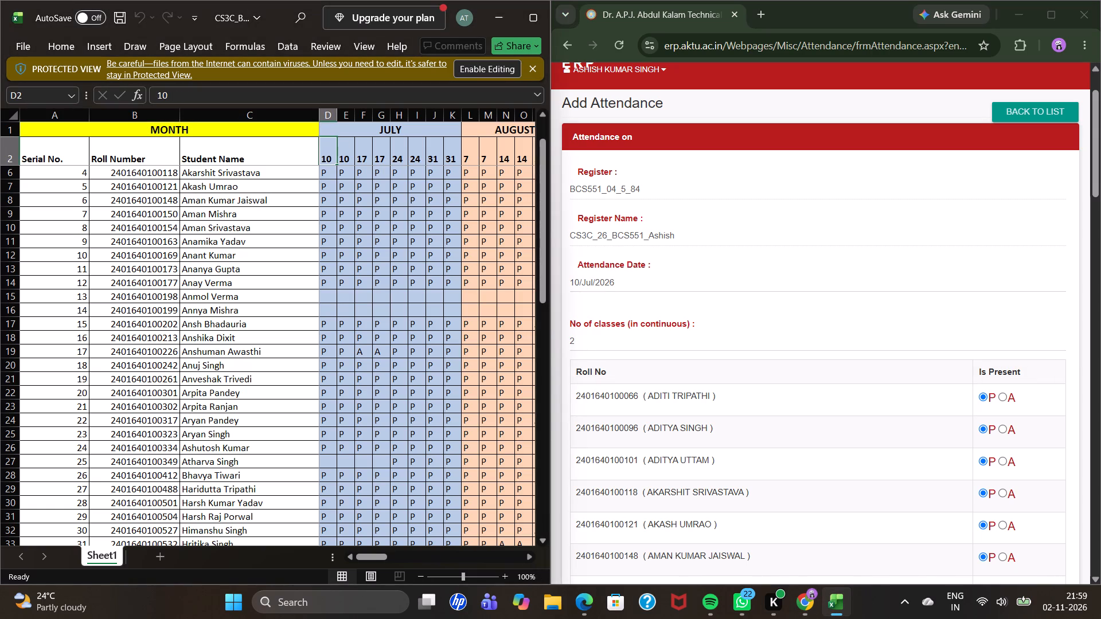
click(500, 66)
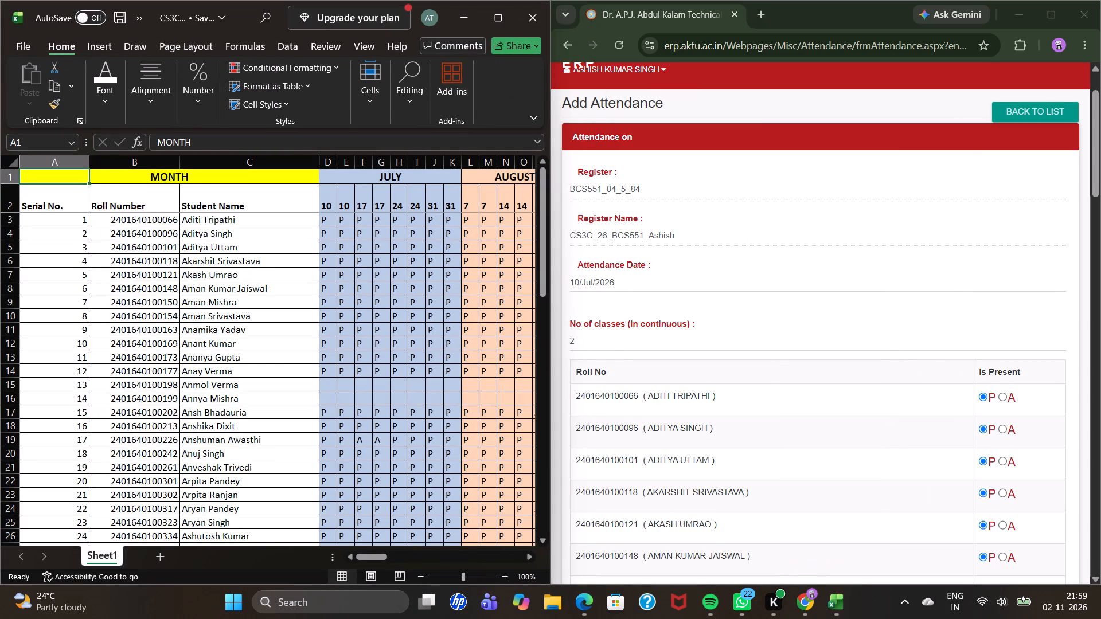
Add filters to the attendance sheet's header row and filter the first 10 July column to show only A entries.
click(327, 205)
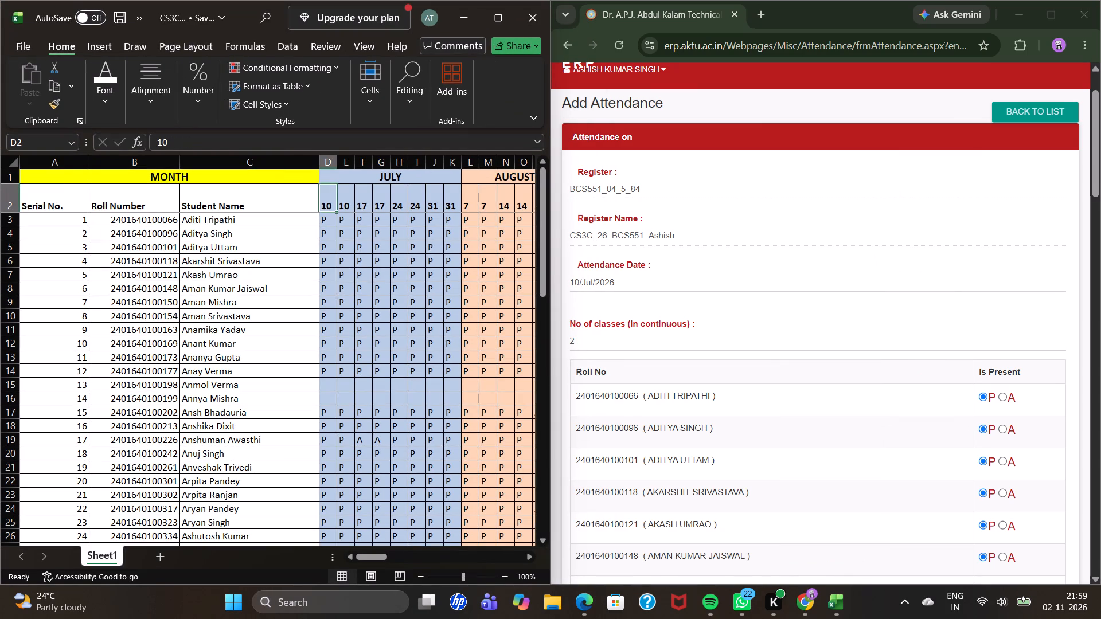
click(291, 48)
click(233, 73)
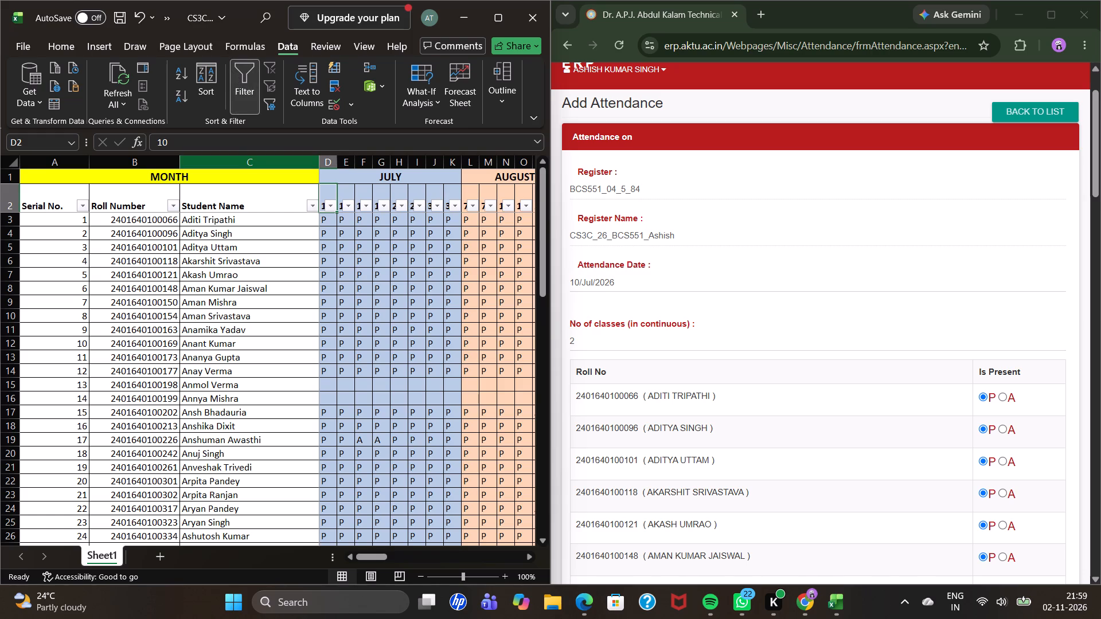
click(329, 205)
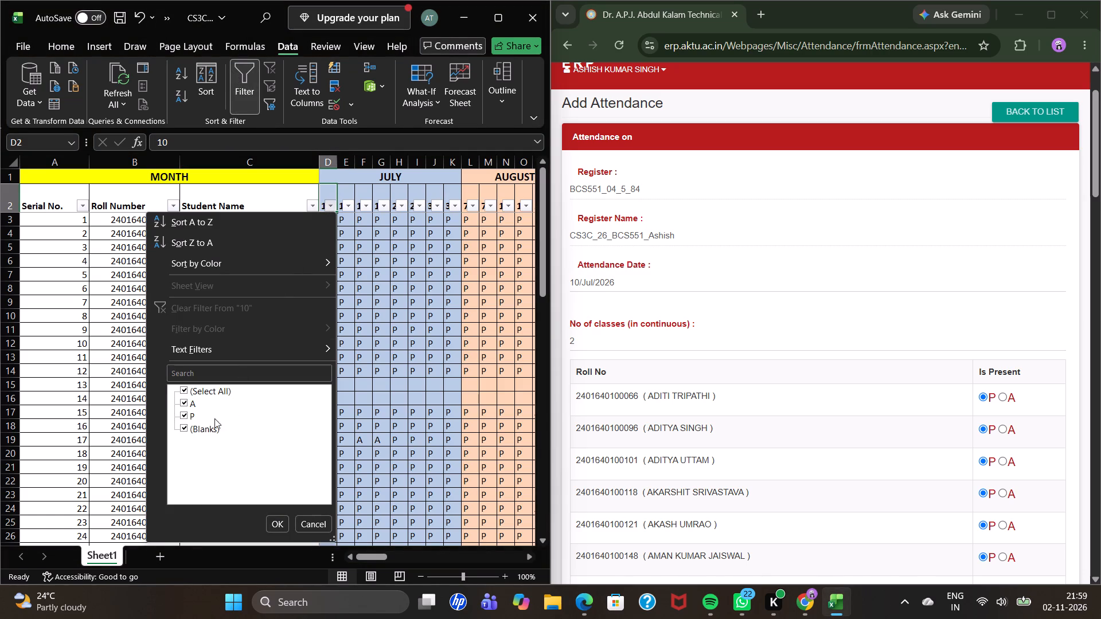
click(183, 428)
click(183, 414)
click(279, 524)
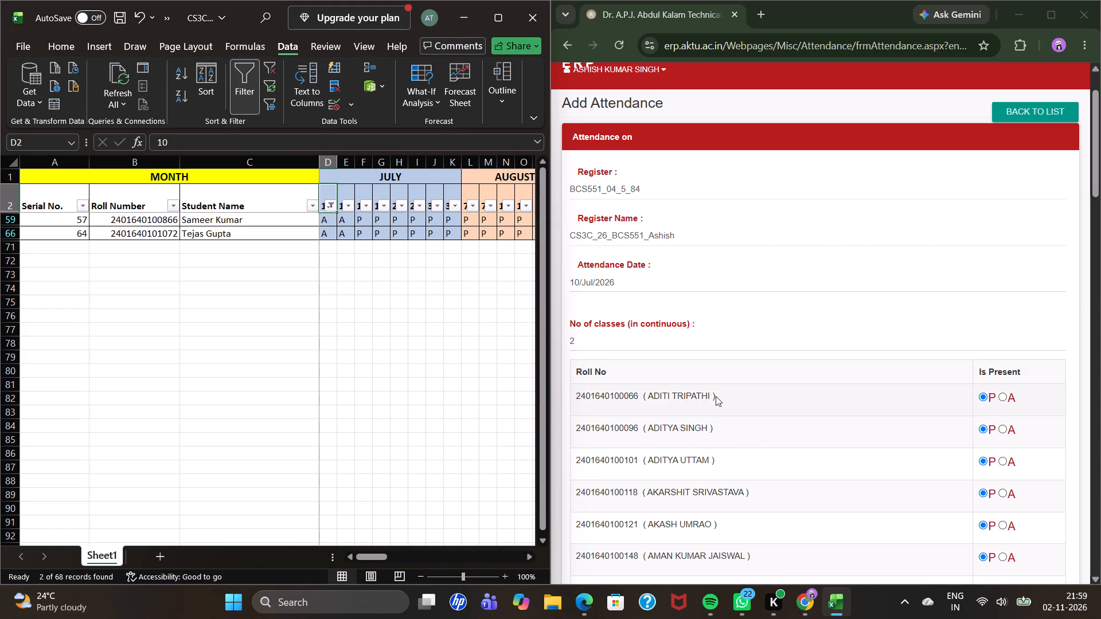
In the ERP attendance form, mark the two students left in the filtered Excel sheet as absent (A).
scroll(716, 396, down, 6)
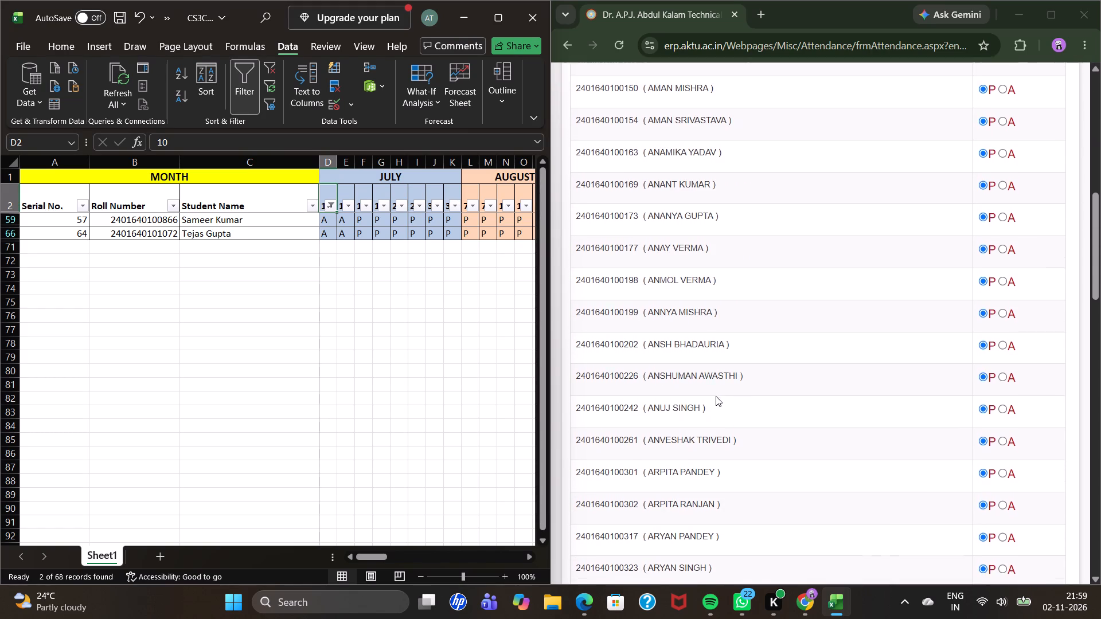
scroll(716, 396, down, 8)
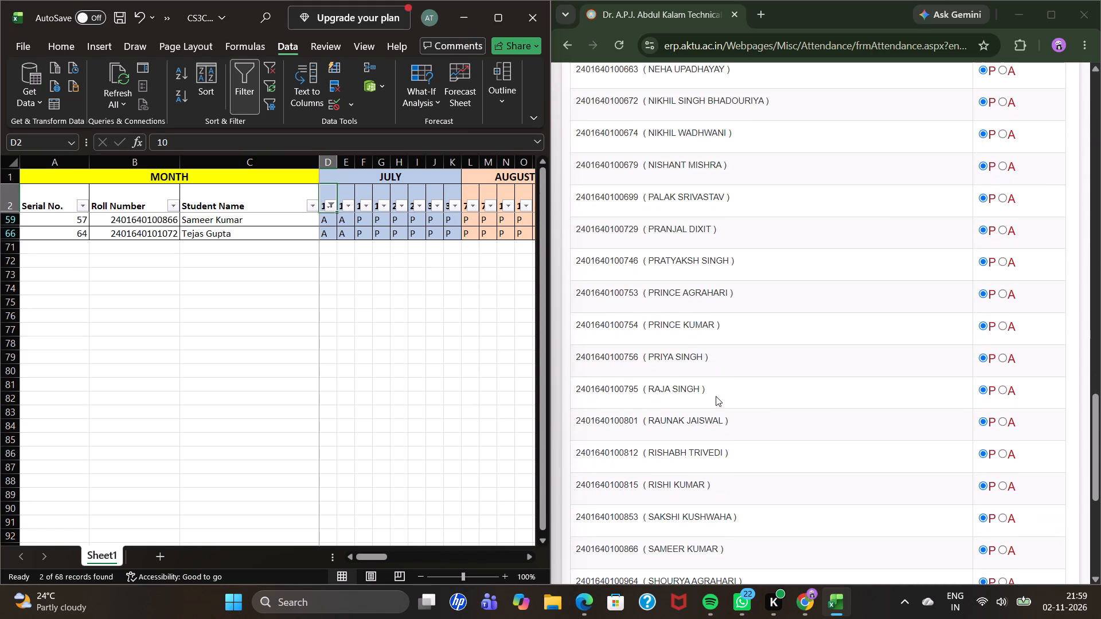
click(1003, 551)
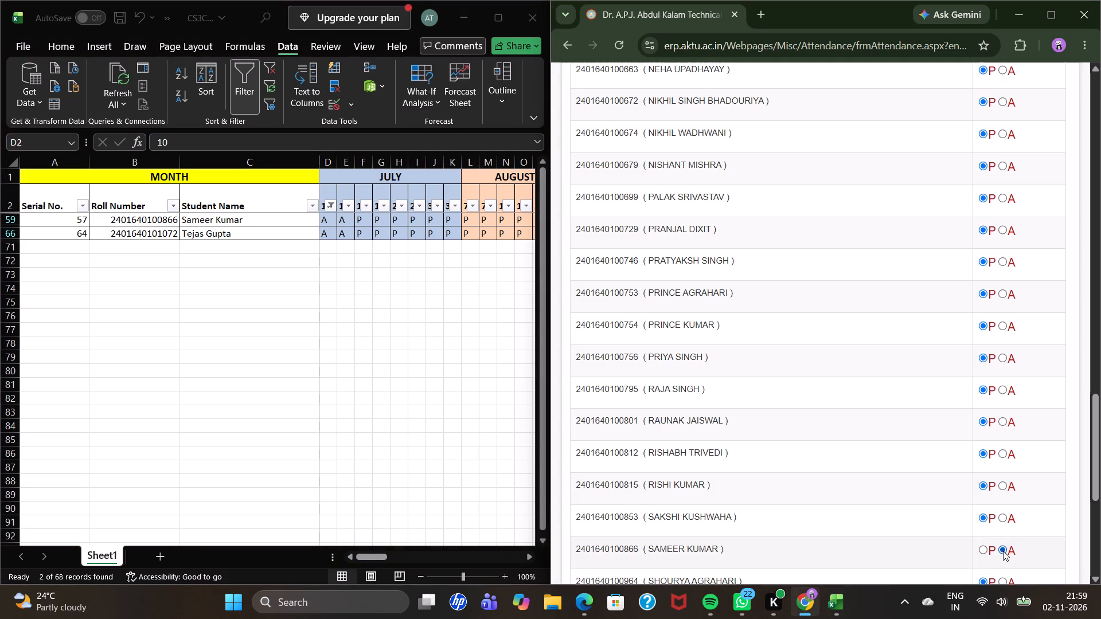
scroll(1003, 551, down, 3)
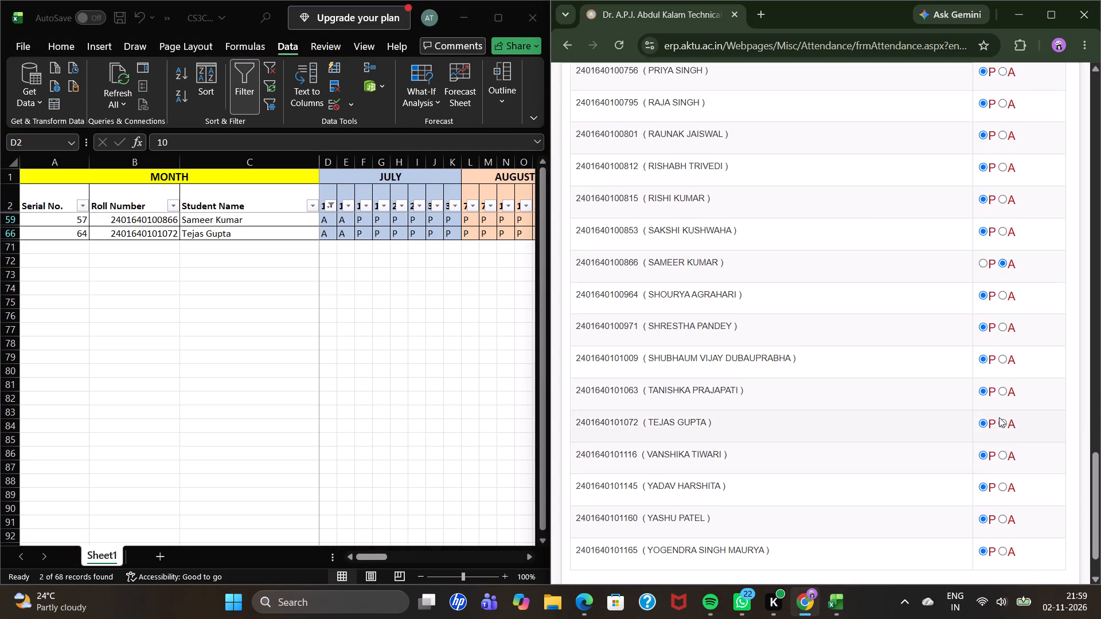
click(1003, 424)
Check the date and class count of the 10 July entry and submit its attendance.
scroll(1002, 428, up, 11)
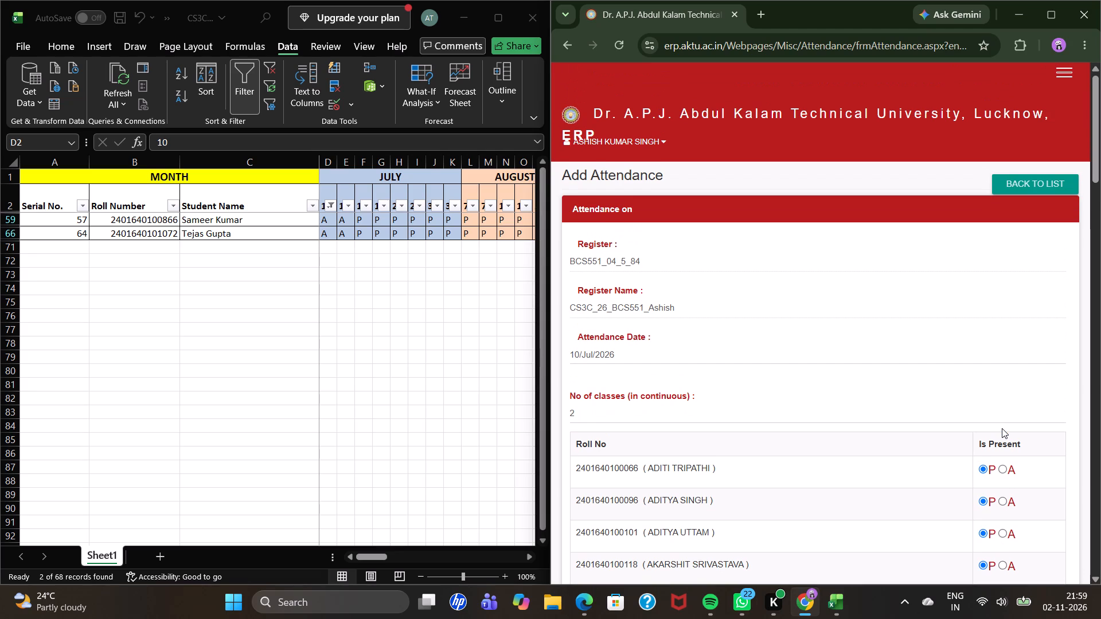
scroll(1002, 428, down, 16)
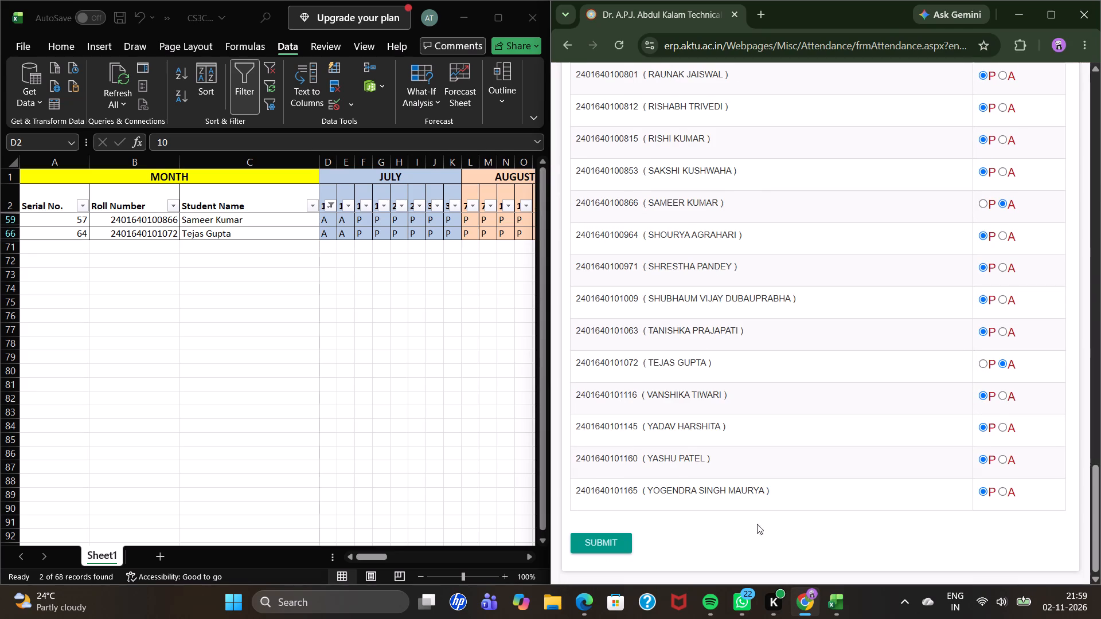
click(614, 541)
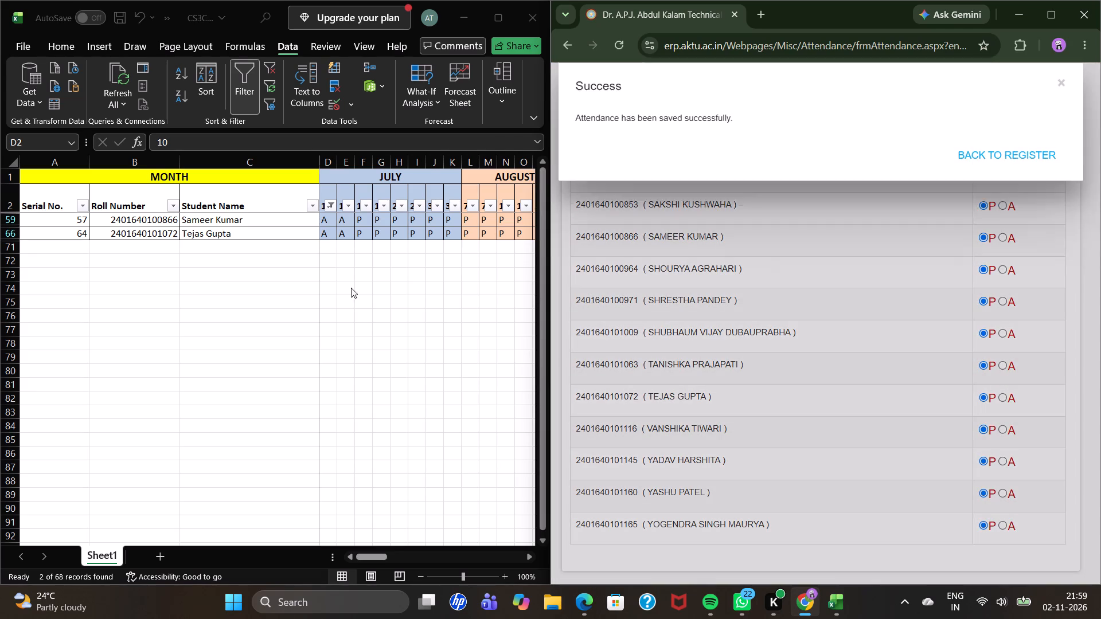
In the Excel sheet, clear the filter from the first July 10 column.
click(331, 202)
click(331, 202)
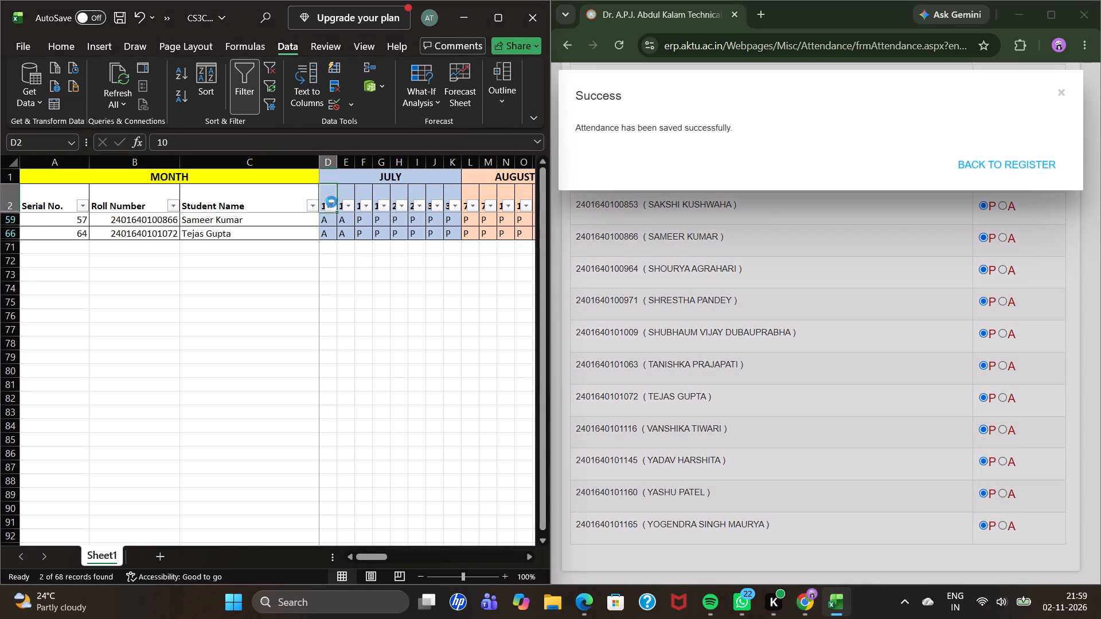
click(241, 302)
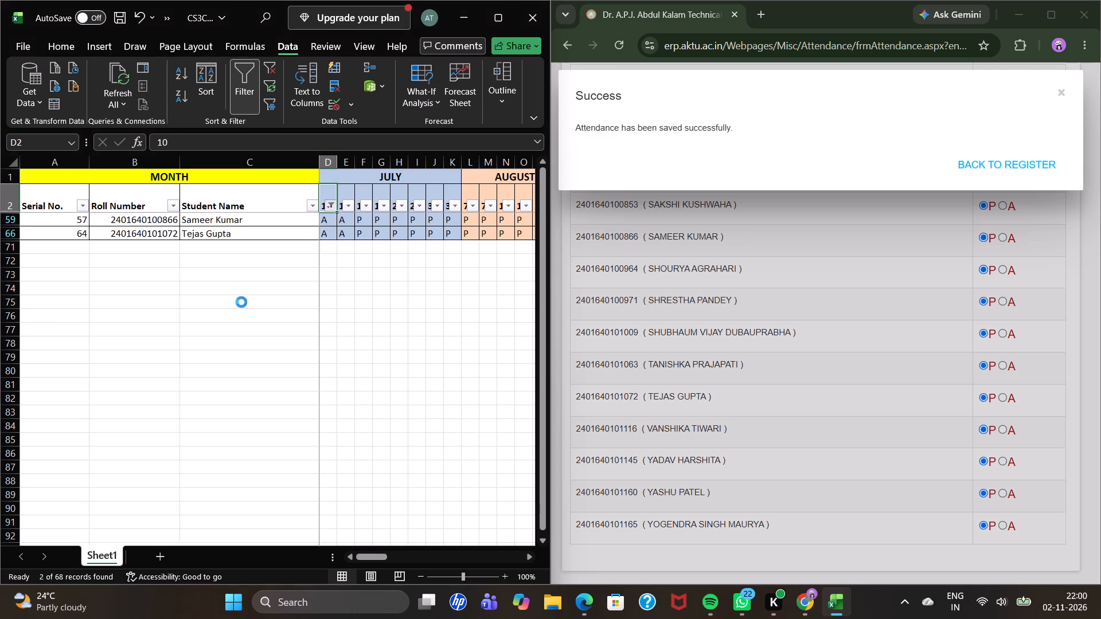
In the Excel attendance sheet, filter the first July 17 column to A entries only.
scroll(375, 253, left, 1)
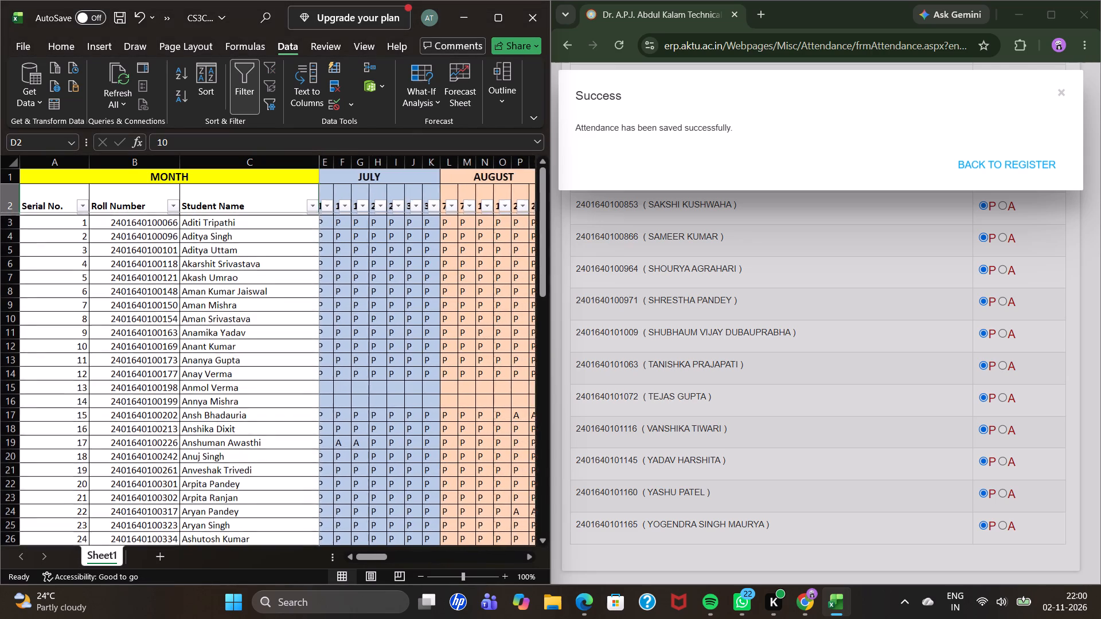
scroll(375, 253, left, 1)
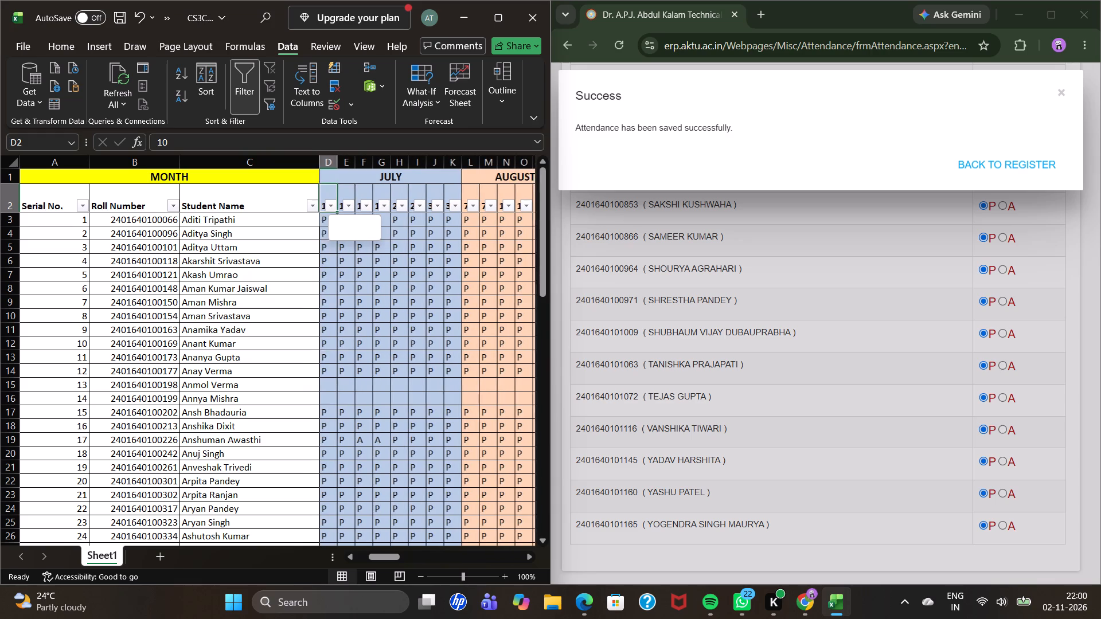
click(332, 203)
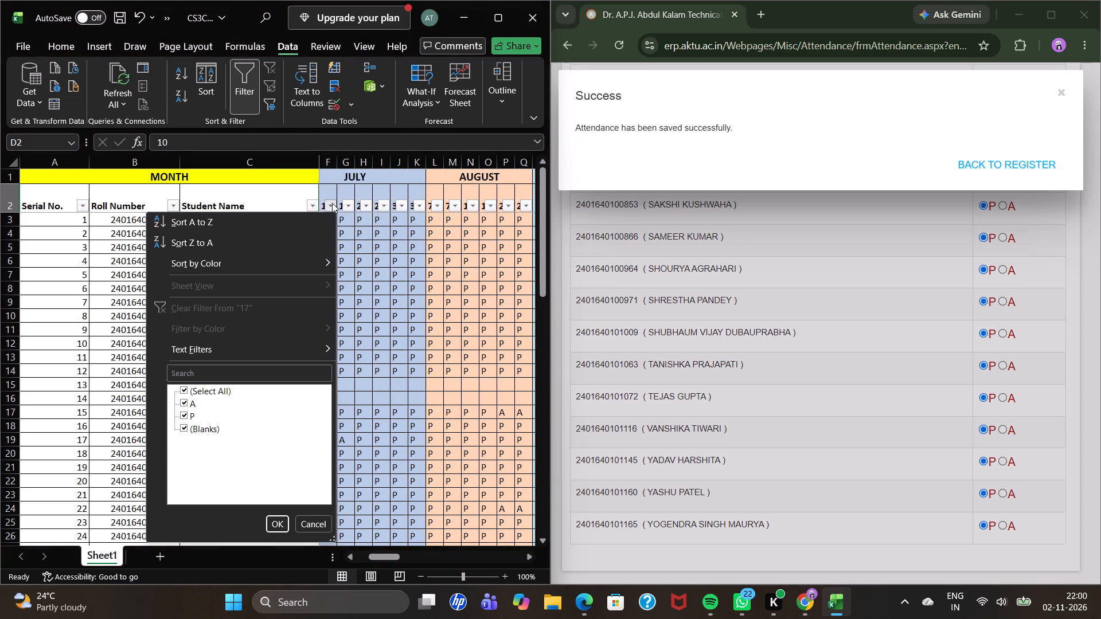
click(182, 427)
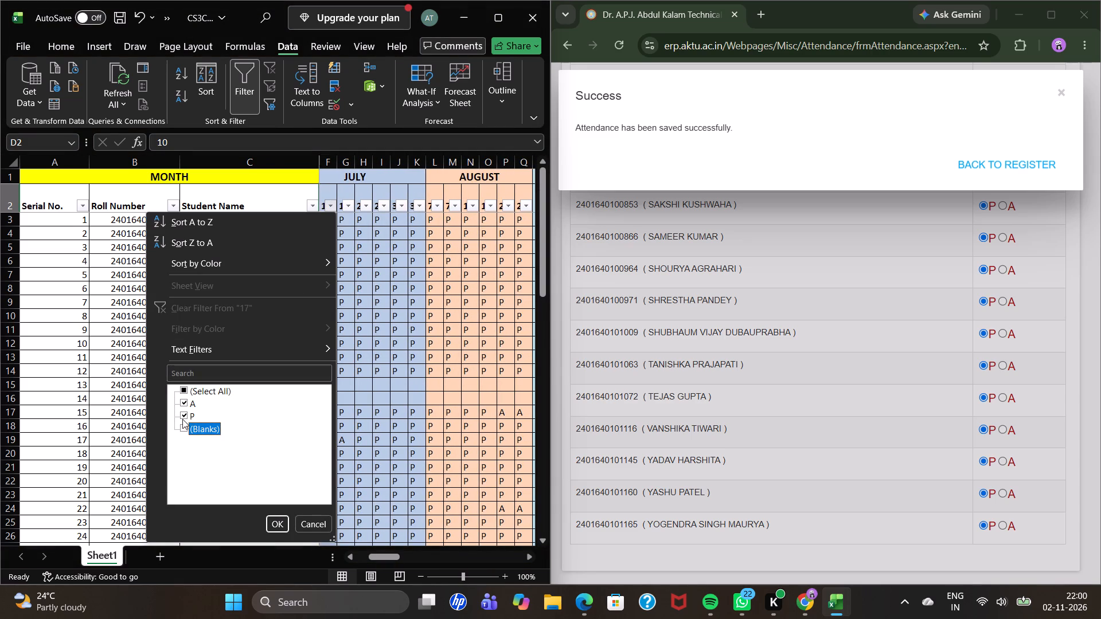
click(183, 410)
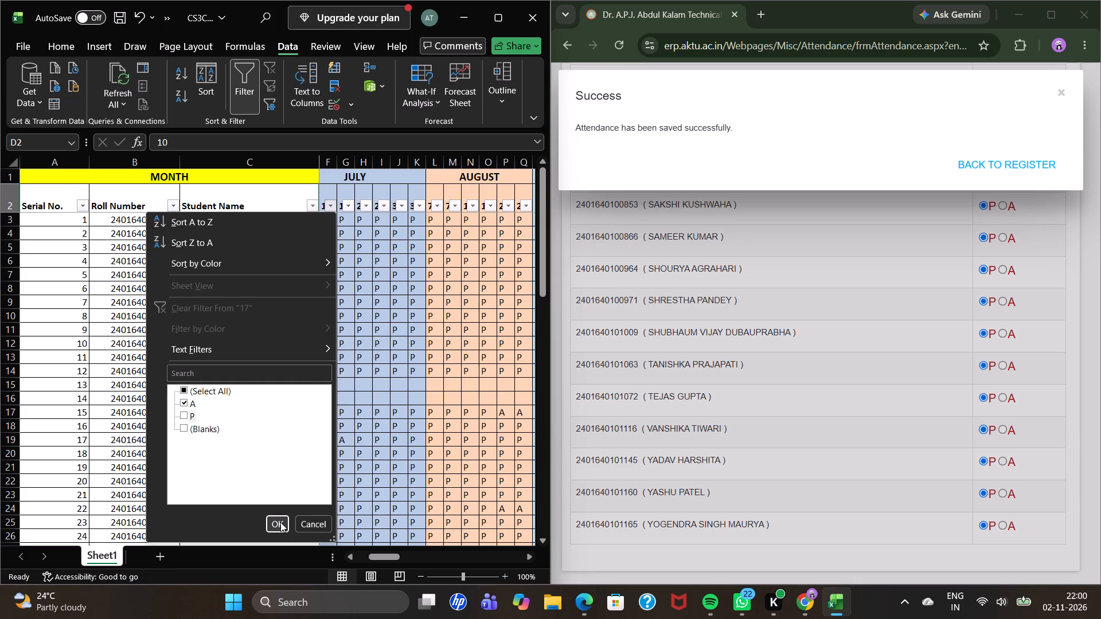
click(280, 522)
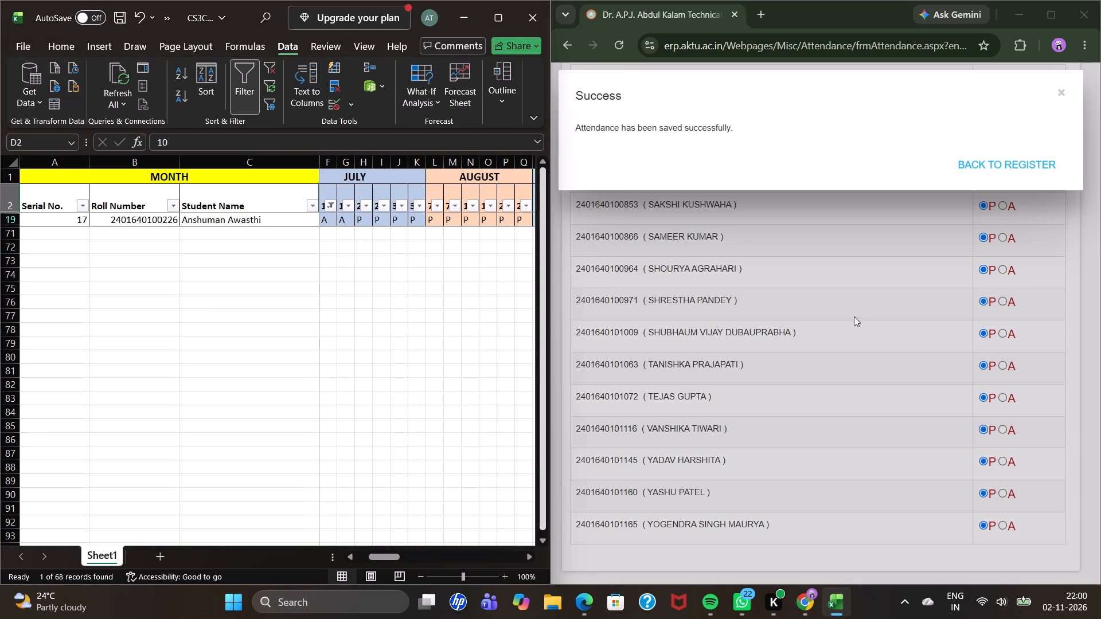
Return to the ERP site, dismiss the saved-attendance message and reload the attendance form for a new entry.
click(865, 309)
triple_click(622, 45)
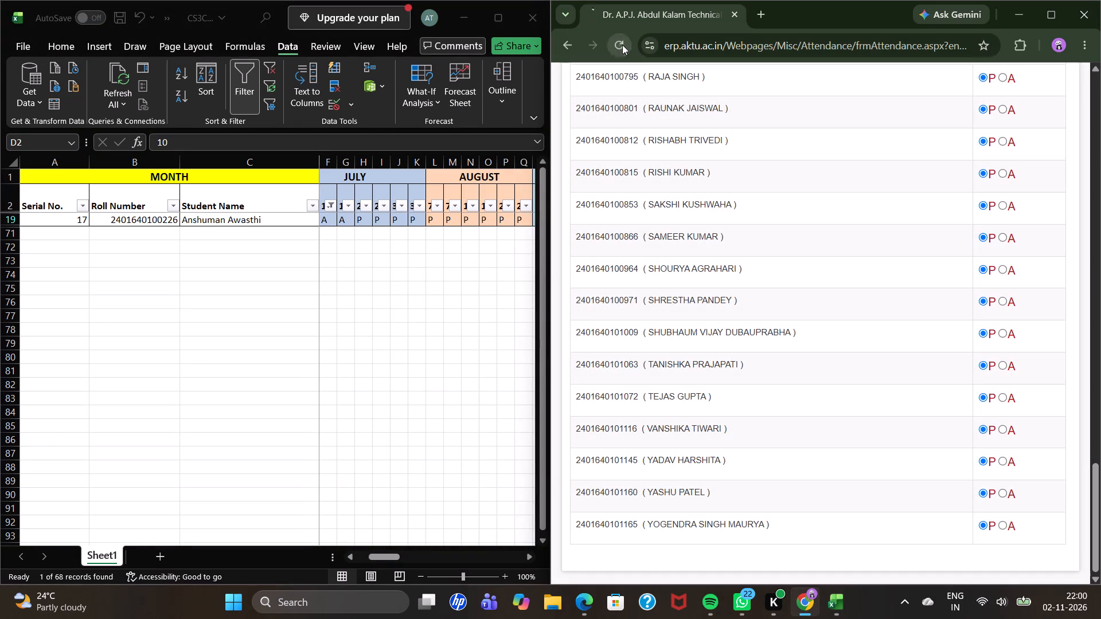
click(622, 45)
click(622, 45)
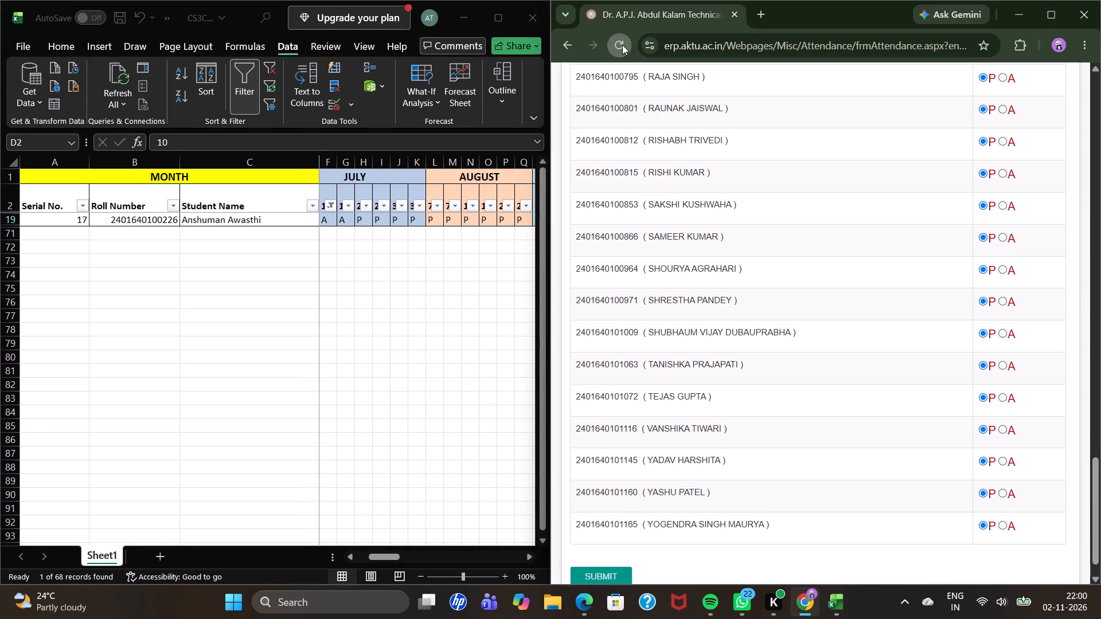
scroll(756, 333, up, 5)
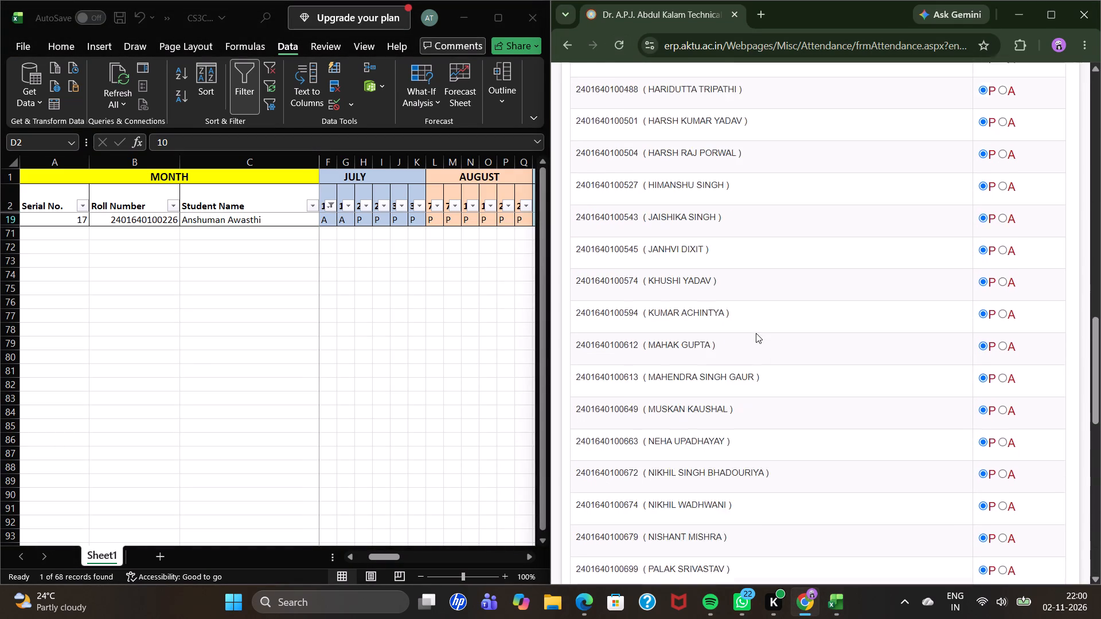
scroll(756, 333, up, 2)
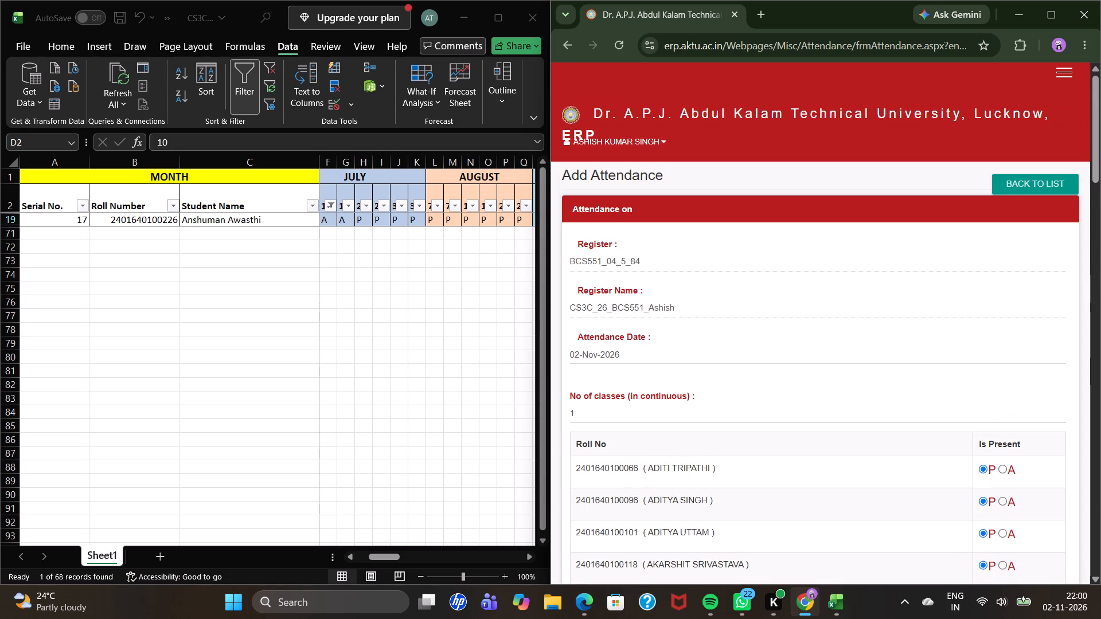
Set the ERP attendance date to 07/Jul/2026 and the number of continuous classes to 2.
click(698, 347)
click(583, 377)
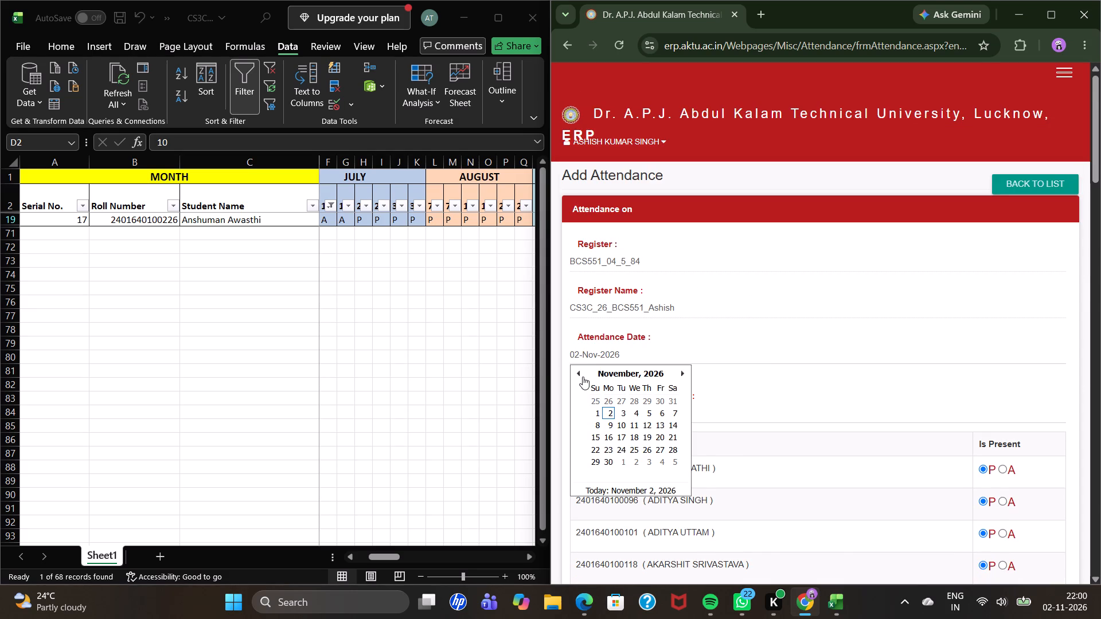
click(583, 377)
click(583, 377)
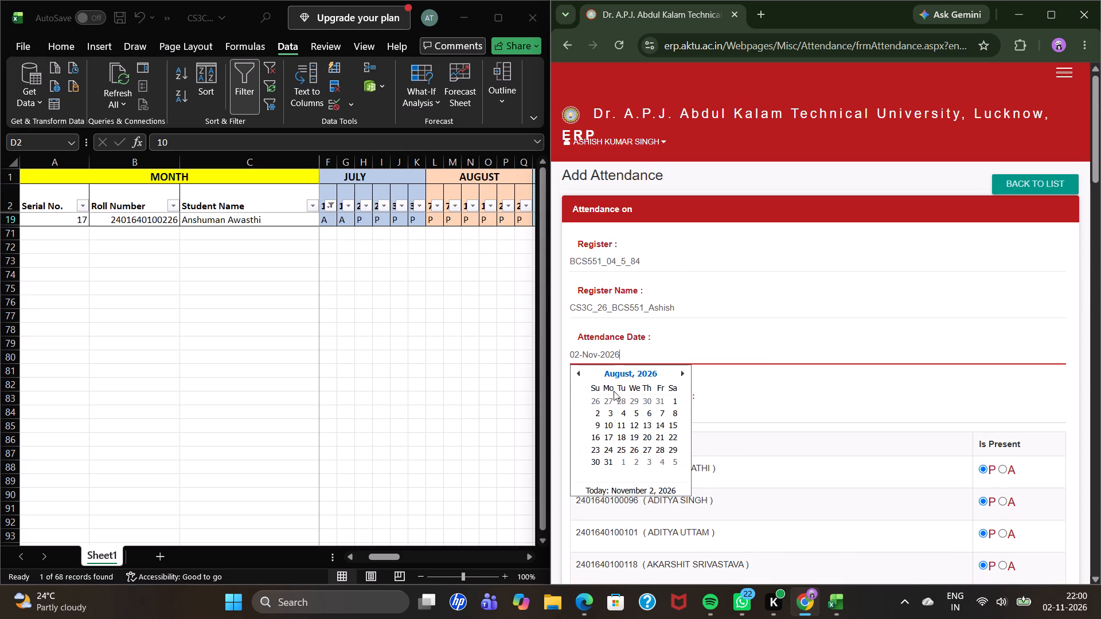
click(579, 373)
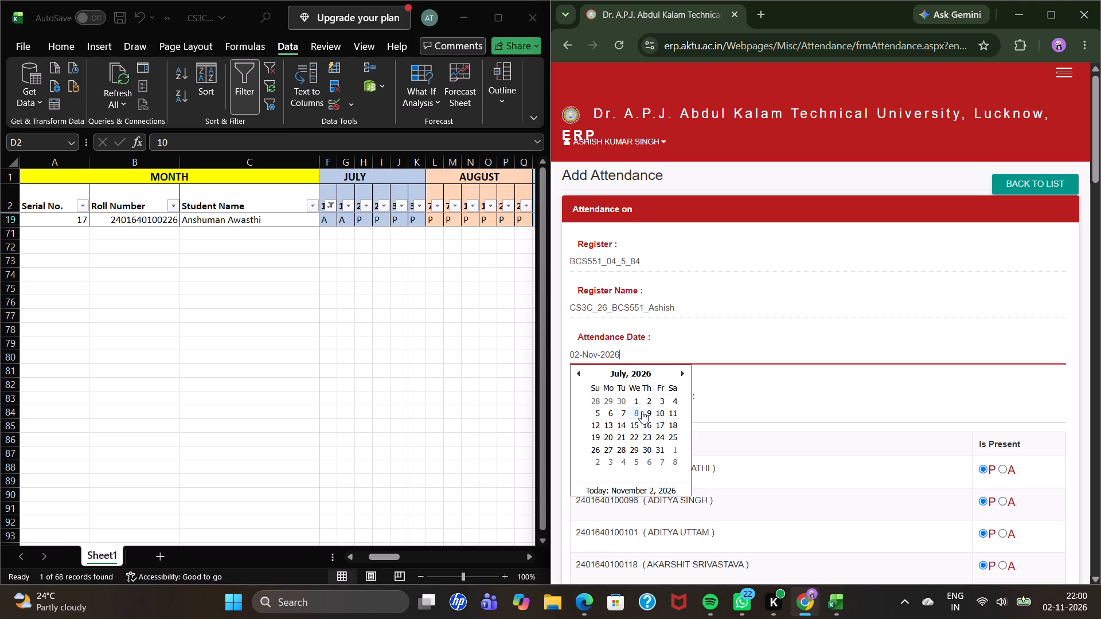
click(625, 413)
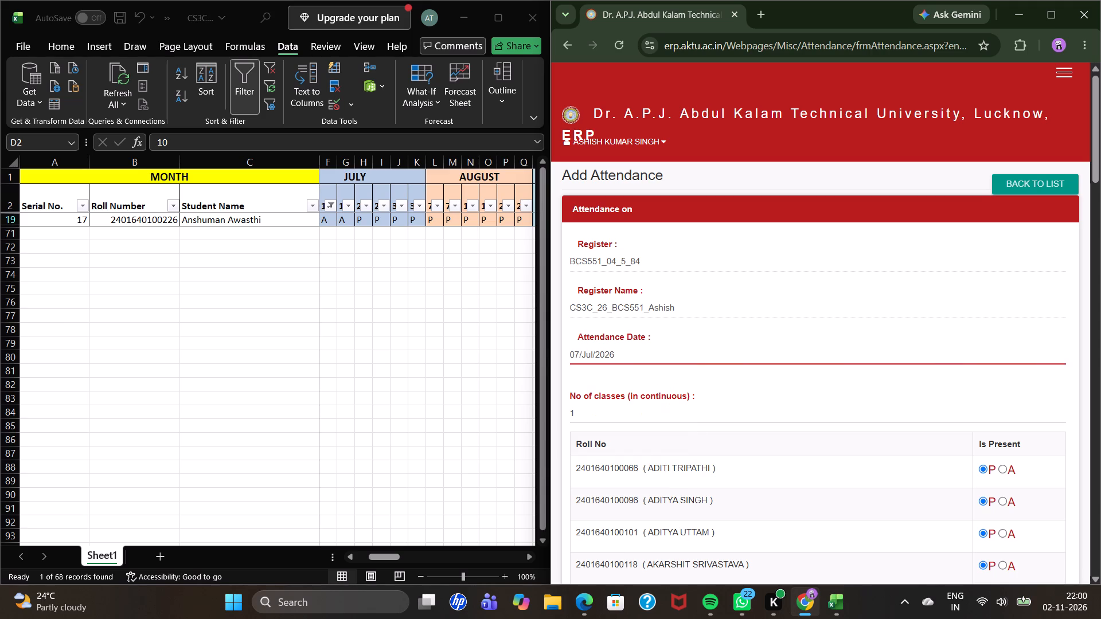
click(622, 415)
key(BackSpace)
key(2)
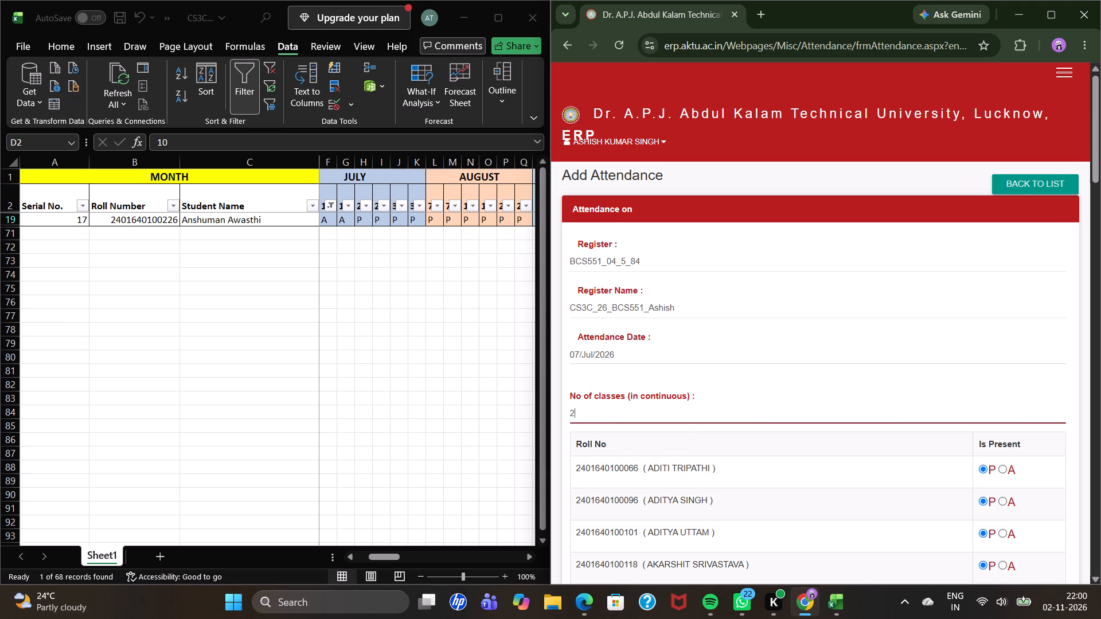
In the ERP attendance form, mark the student left in the filtered Excel sheet as absent (A).
scroll(735, 438, down, 4)
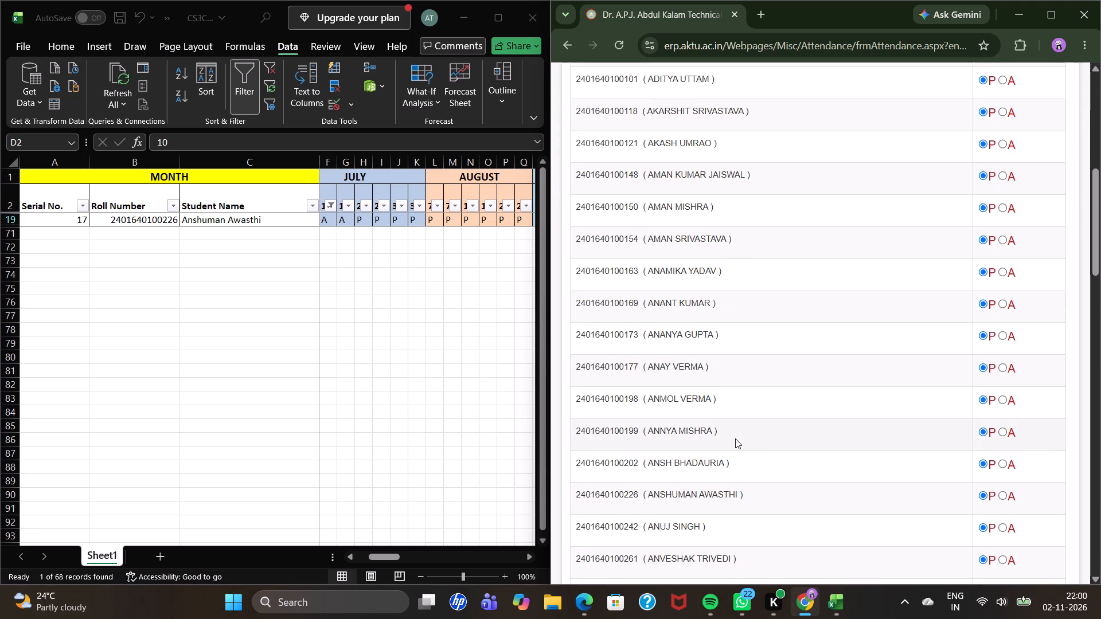
click(1002, 499)
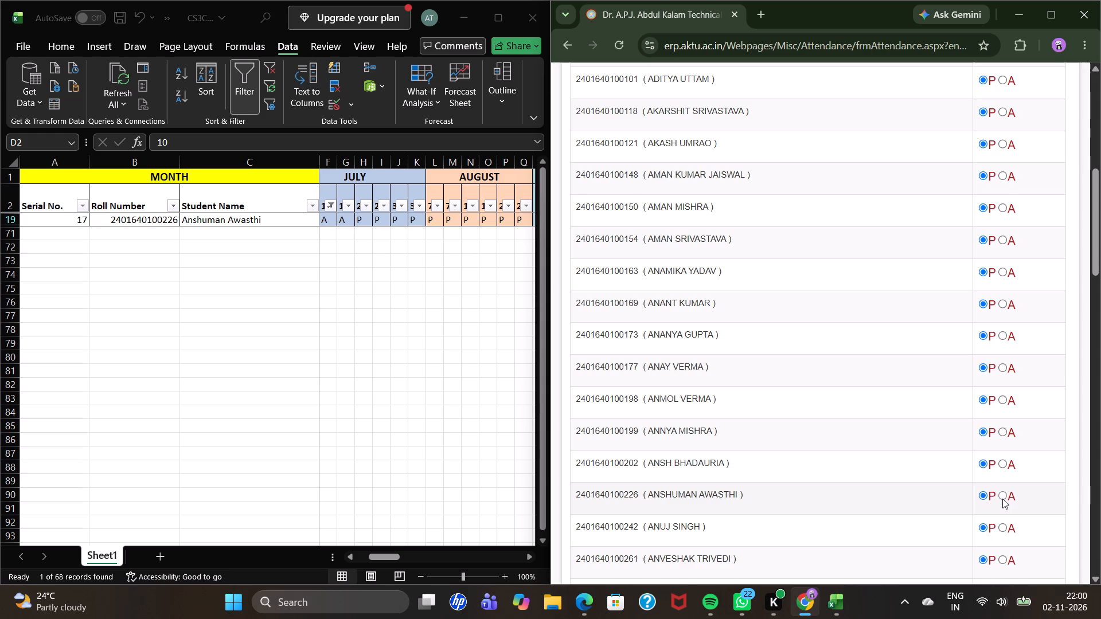
Check the form's date against the filtered Excel column and correct the attendance date to 17/Jul/2026.
scroll(1002, 499, down, 12)
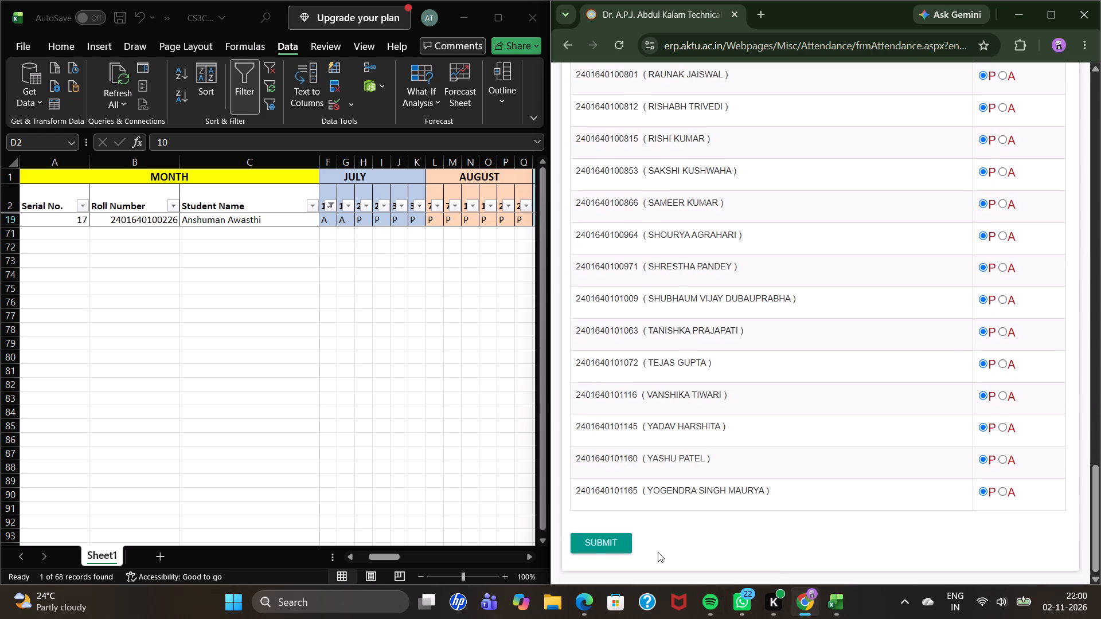
scroll(803, 297, up, 8)
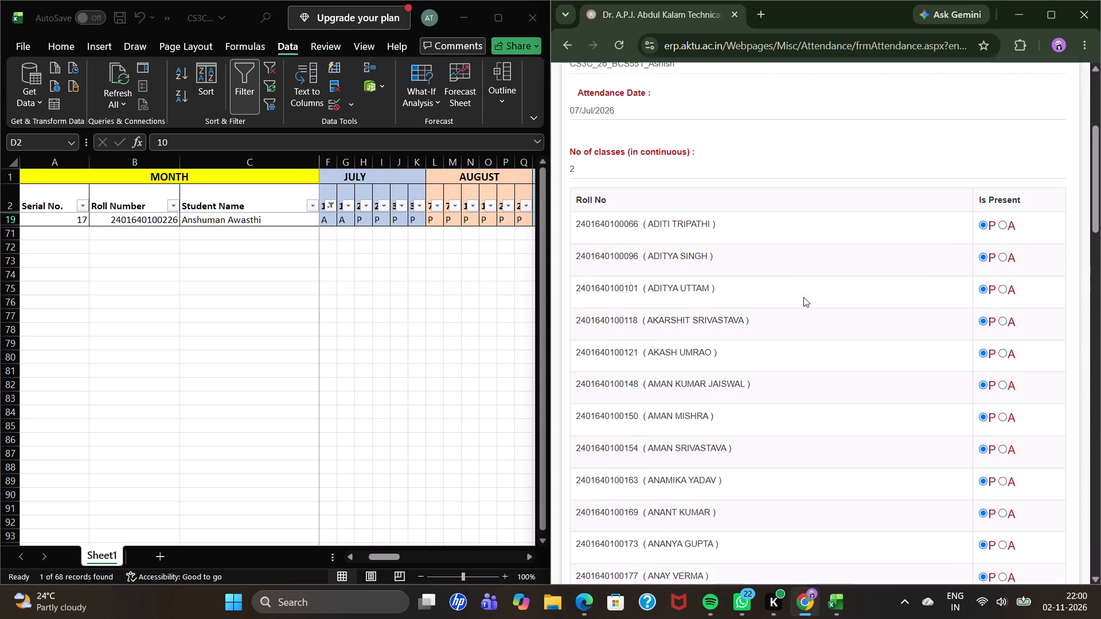
scroll(803, 297, down, 20)
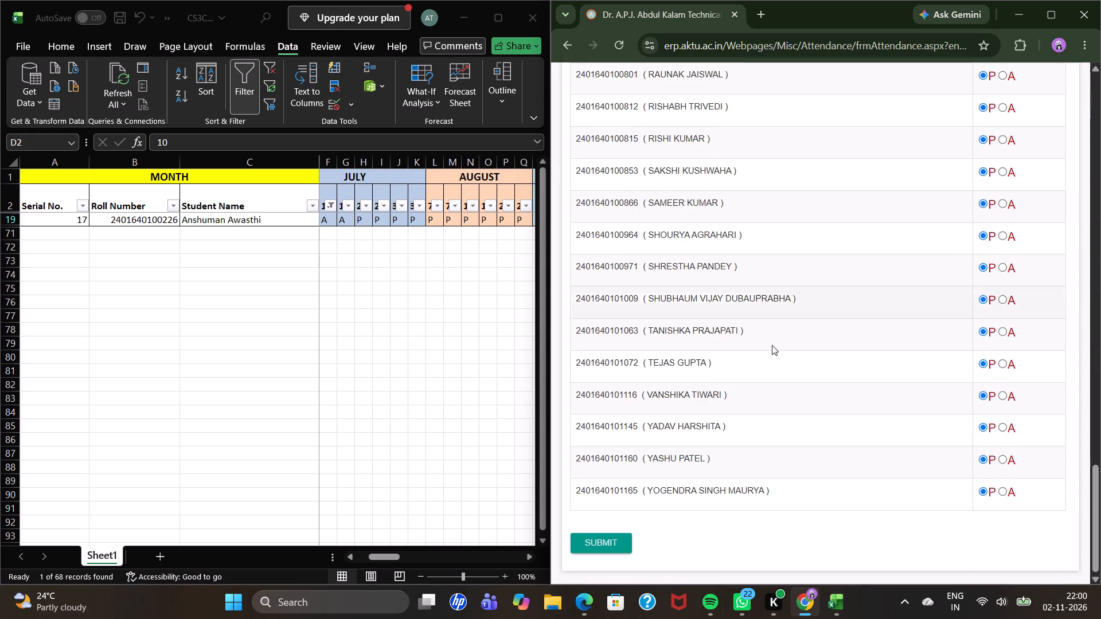
scroll(710, 201, up, 10)
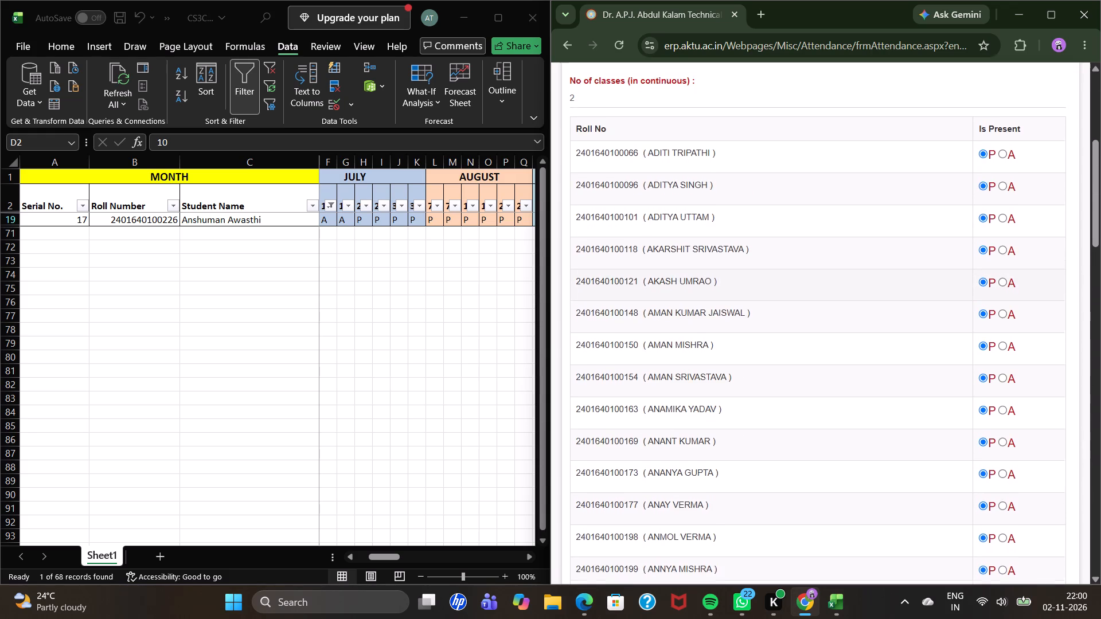
scroll(710, 201, up, 2)
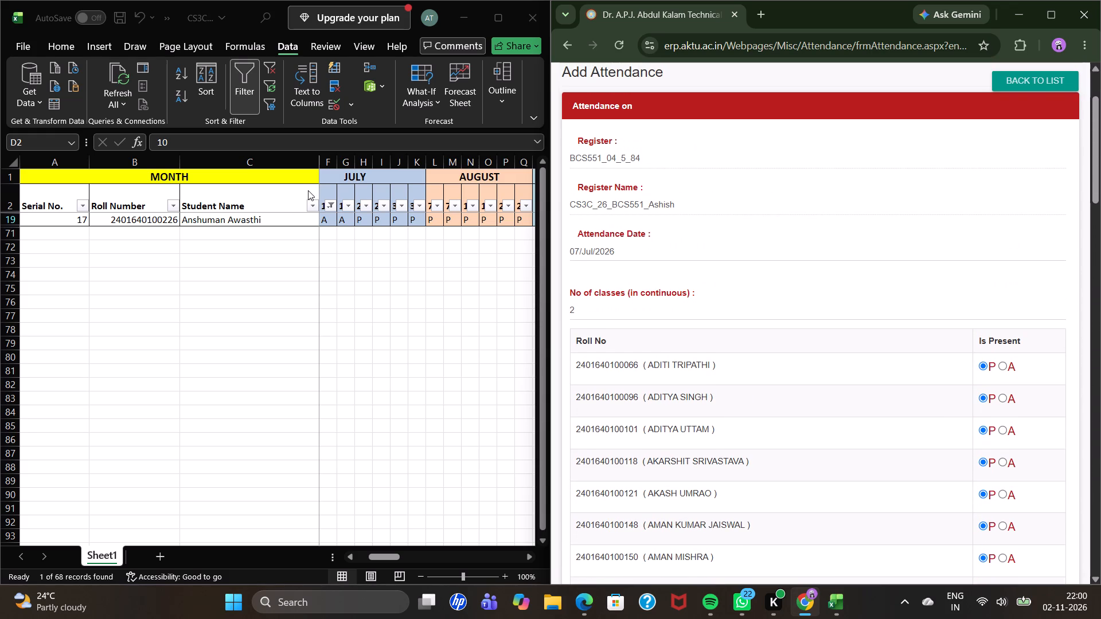
click(329, 203)
click(329, 203)
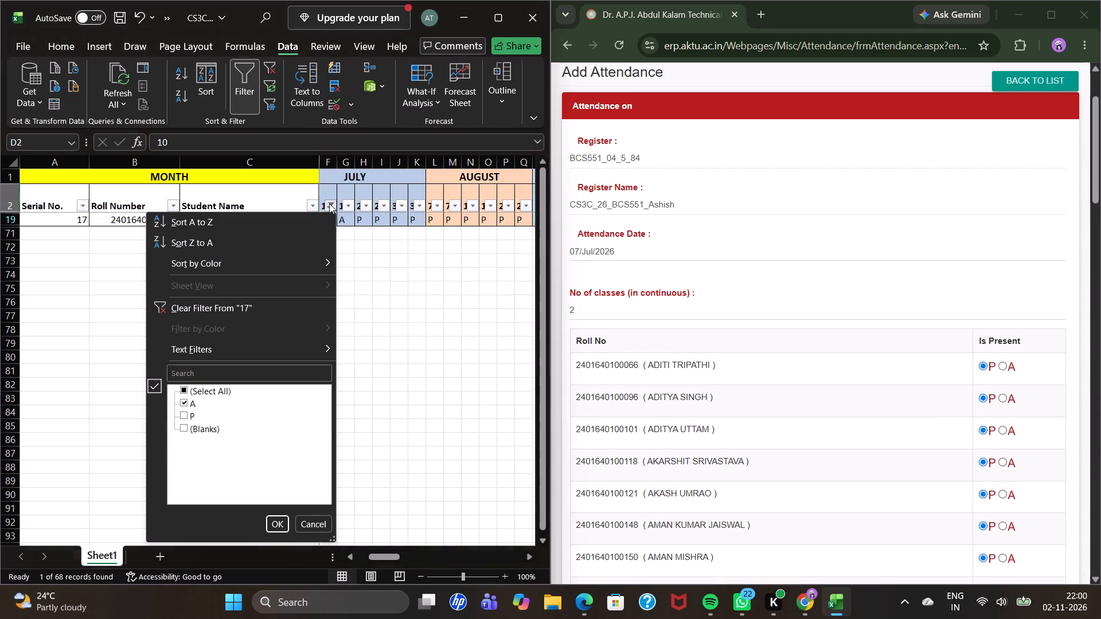
click(596, 253)
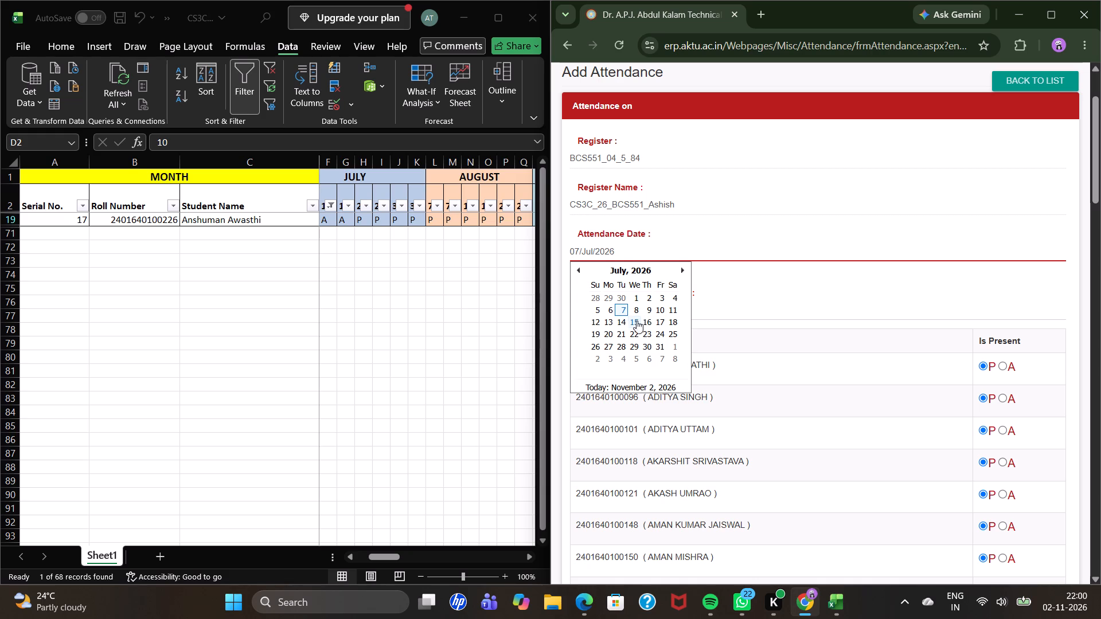
click(657, 322)
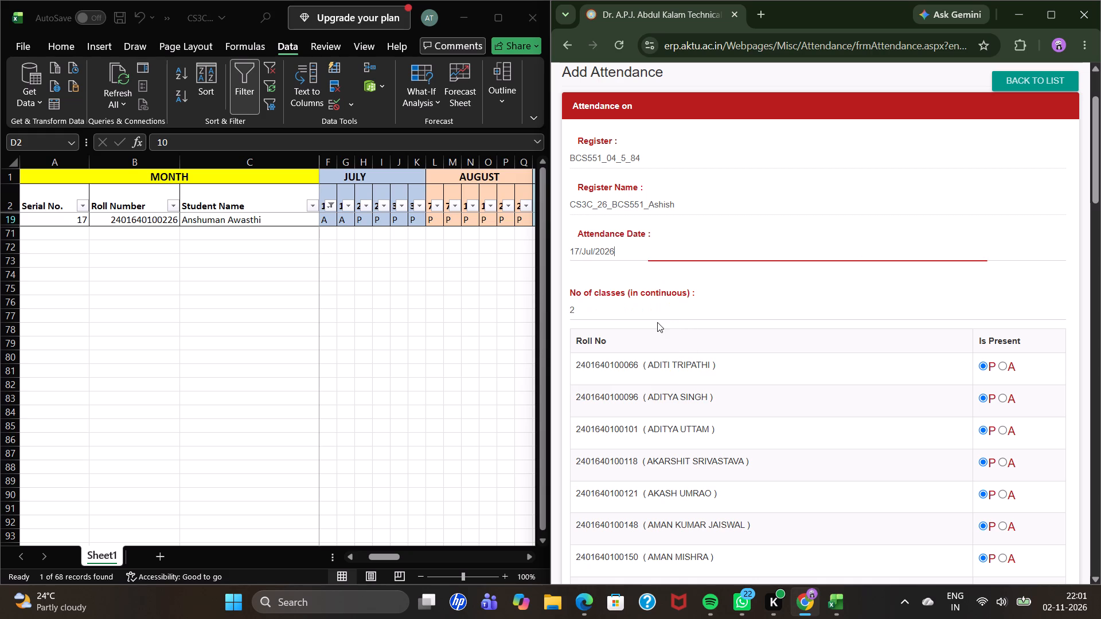
Submit the 17 July attendance entry and dismiss the resulting message.
scroll(658, 299, down, 18)
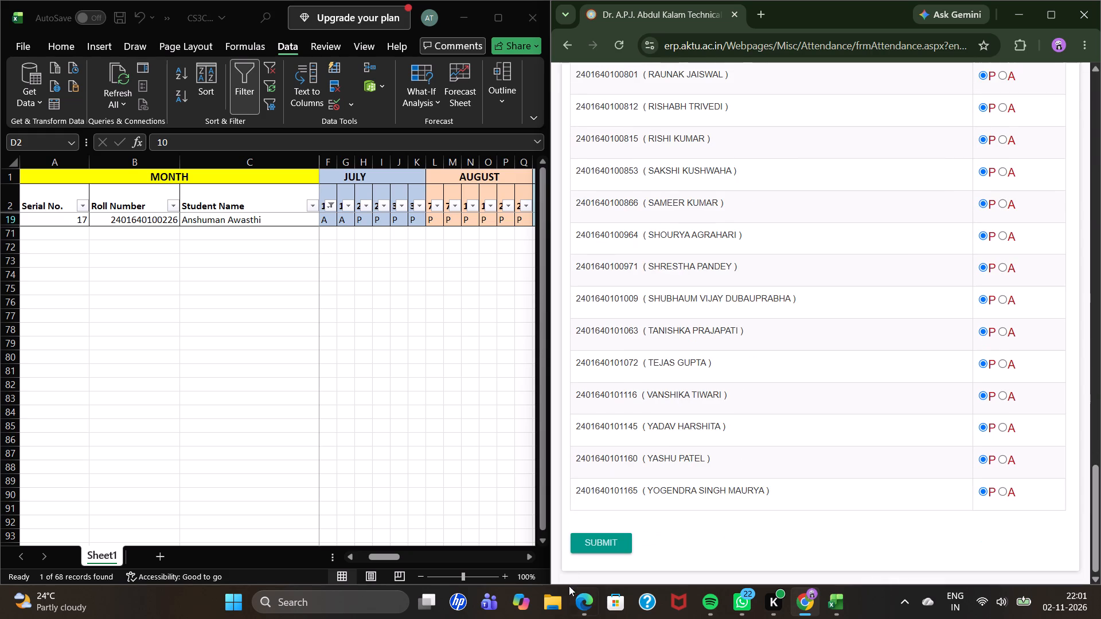
click(596, 543)
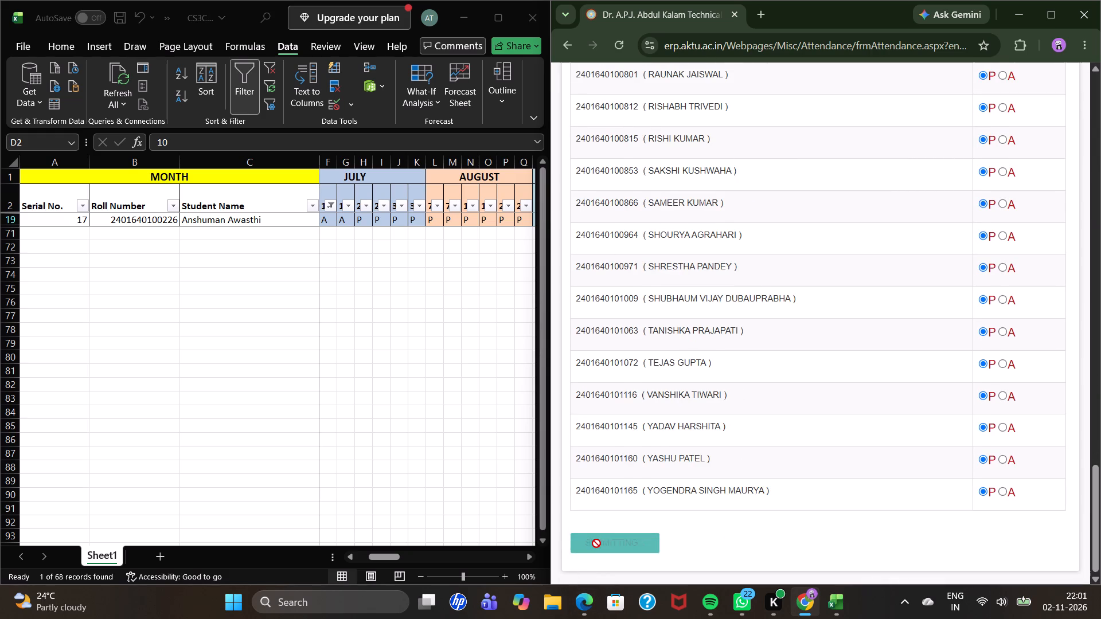
click(701, 258)
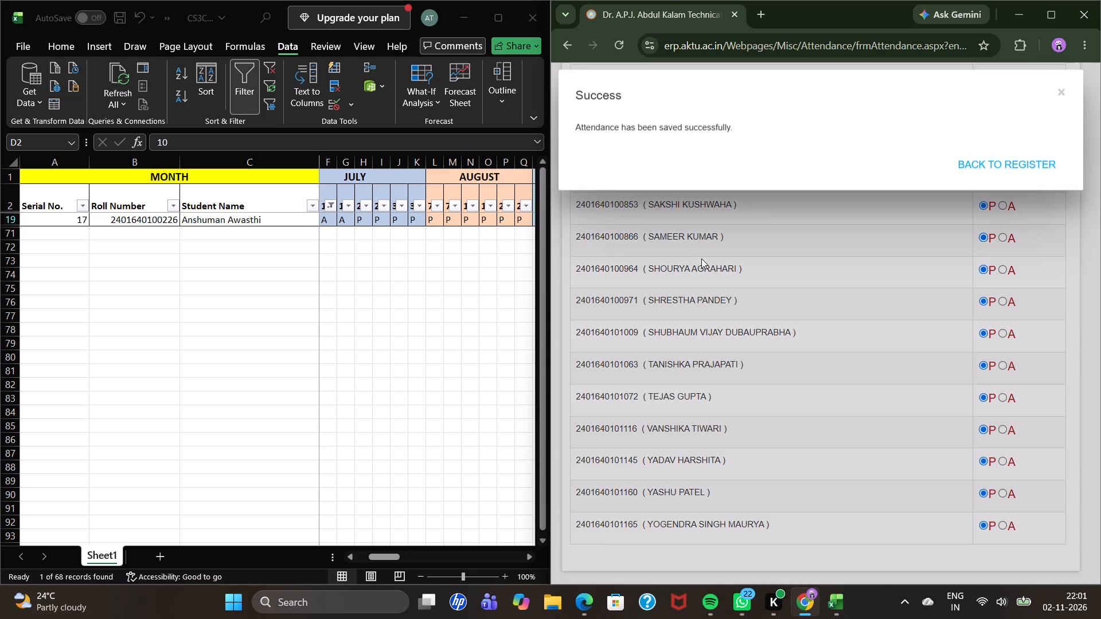
Reload the ERP attendance form for the next date's entry.
scroll(701, 258, up, 15)
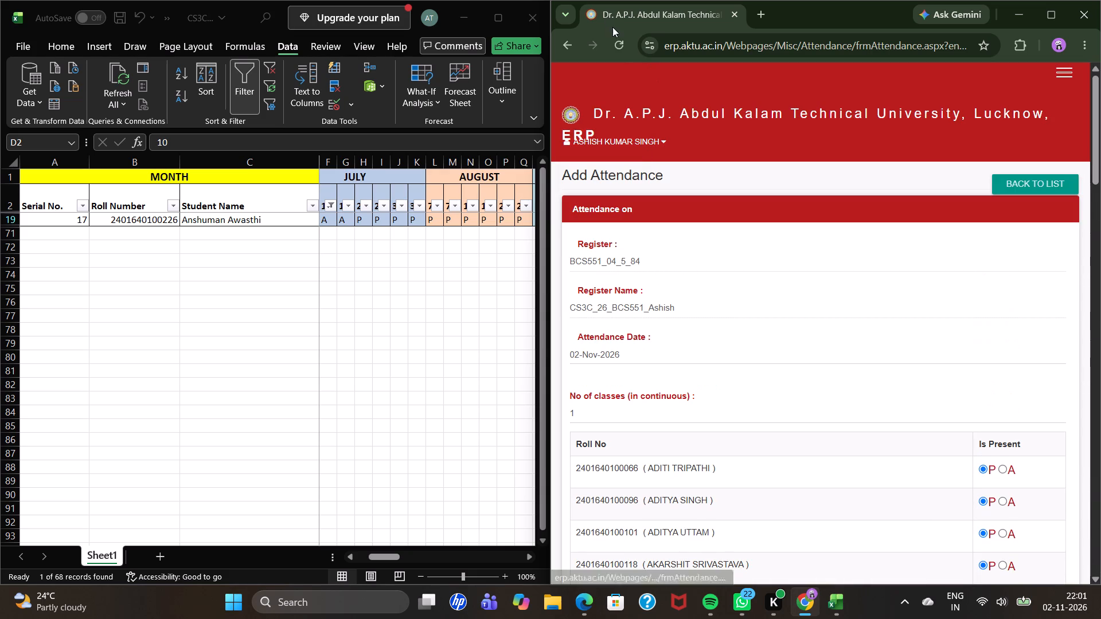
triple_click(623, 44)
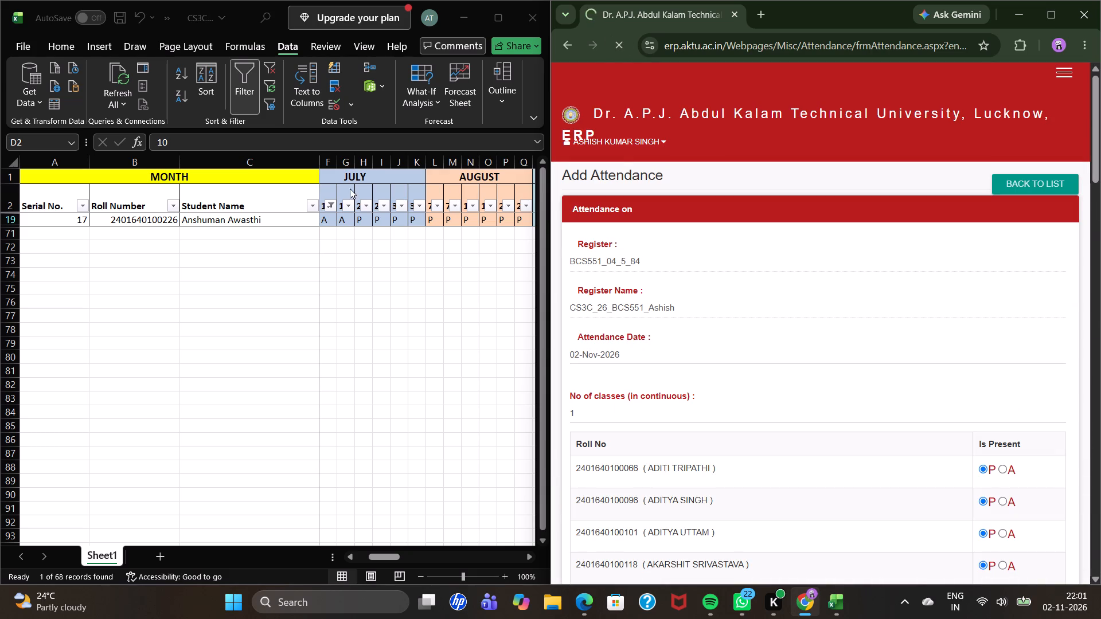
In the Excel sheet, clear the filter from the first July 17 column.
click(330, 203)
click(330, 203)
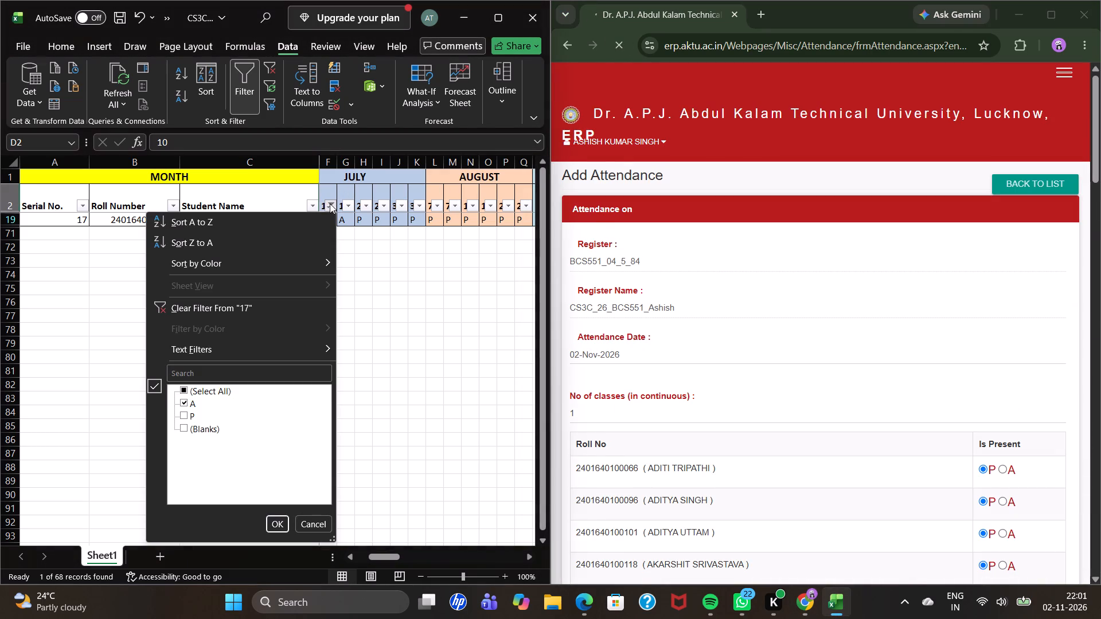
click(288, 307)
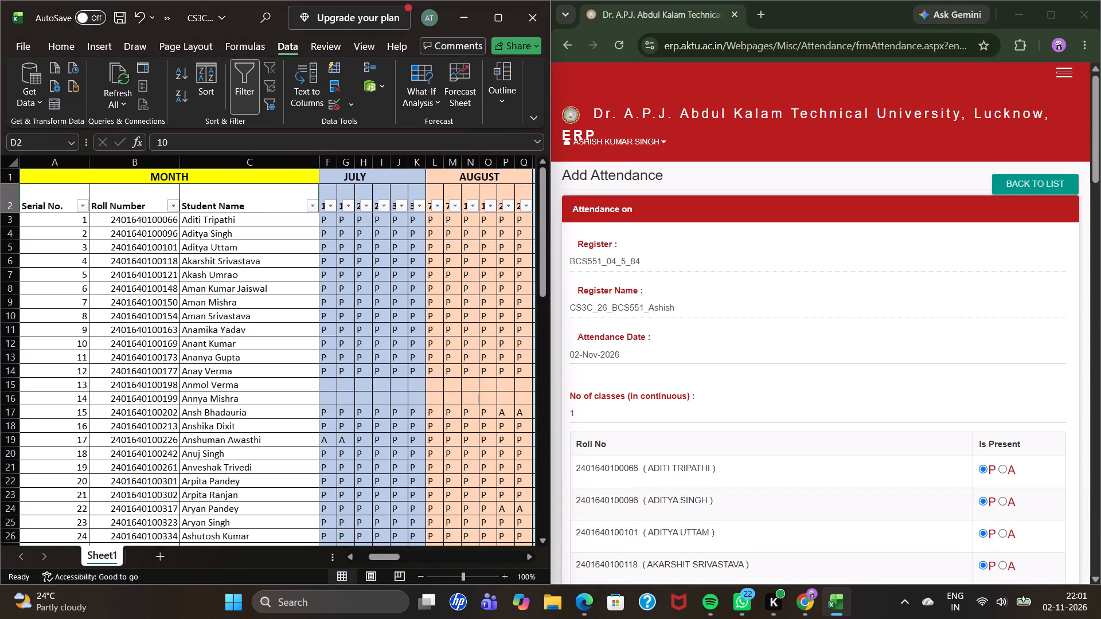
In the Excel sheet, check the filter values of the second July 17 column and both July 24 columns for absentees.
click(349, 203)
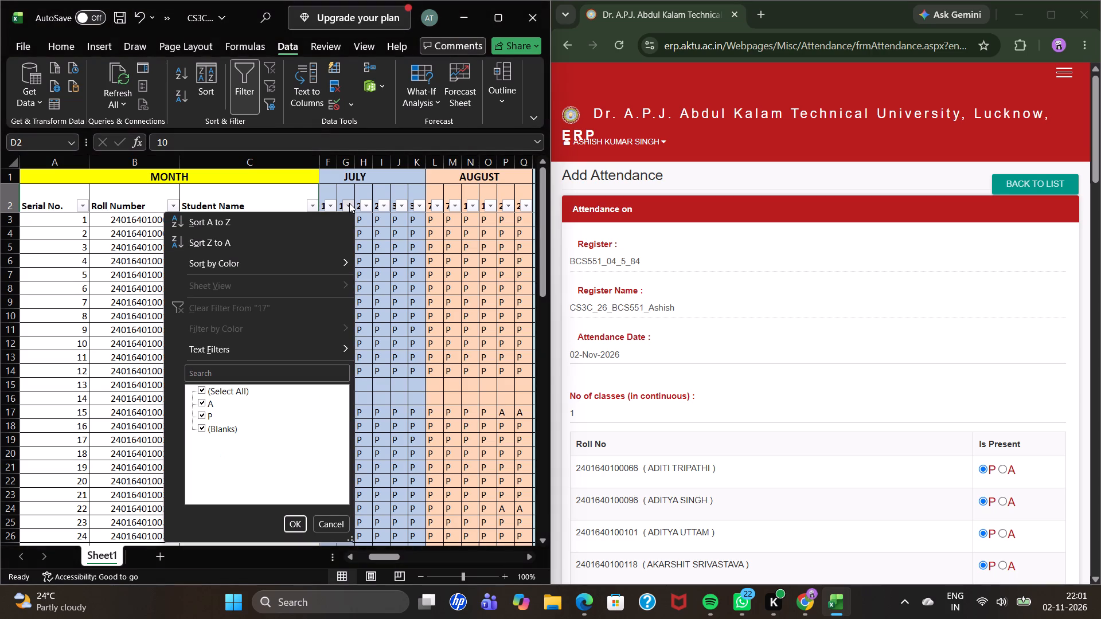
click(349, 203)
scroll(378, 212, left, 1)
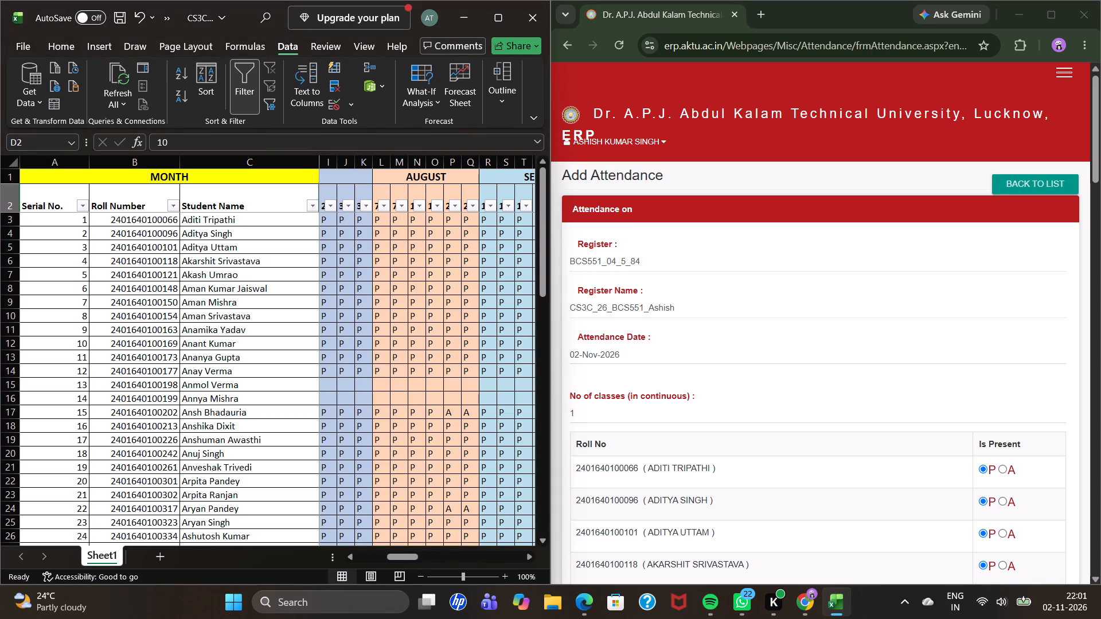
scroll(378, 212, right, 1)
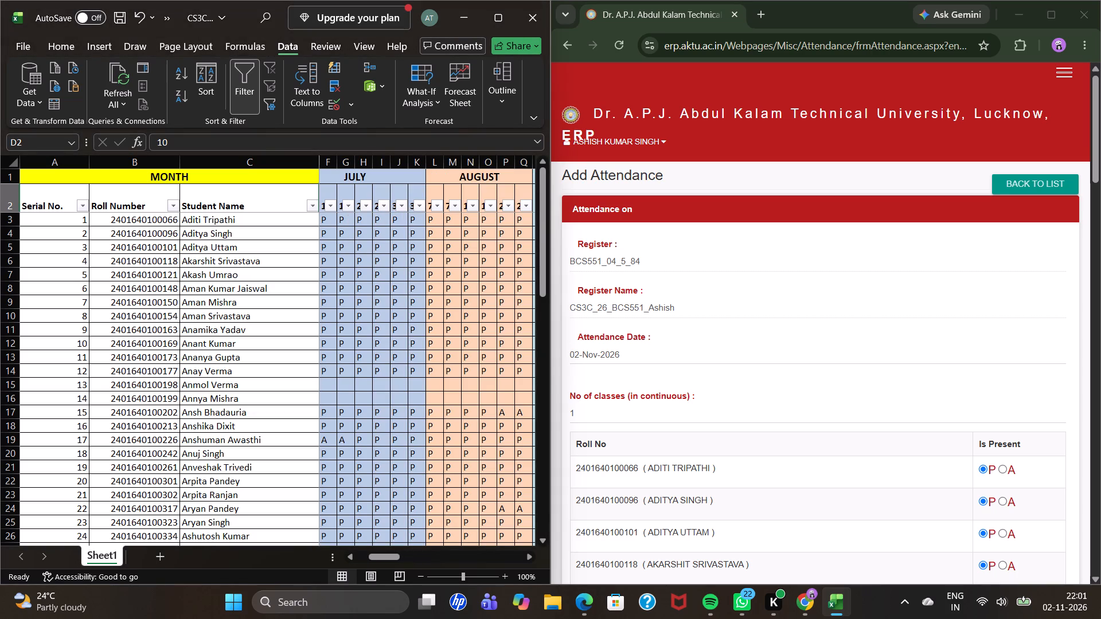
click(349, 205)
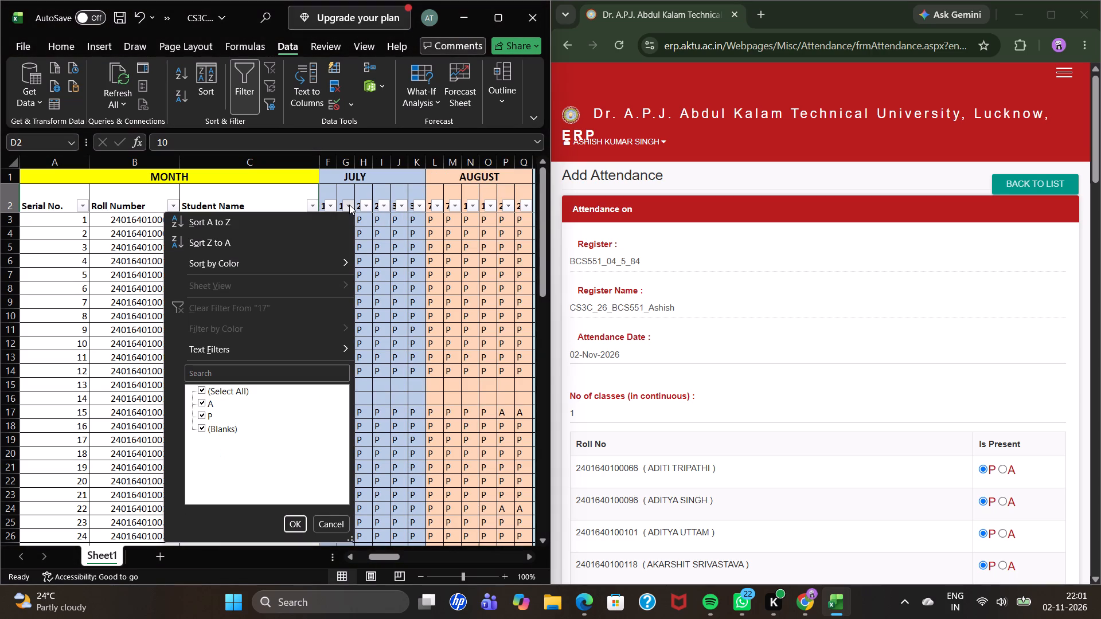
click(383, 212)
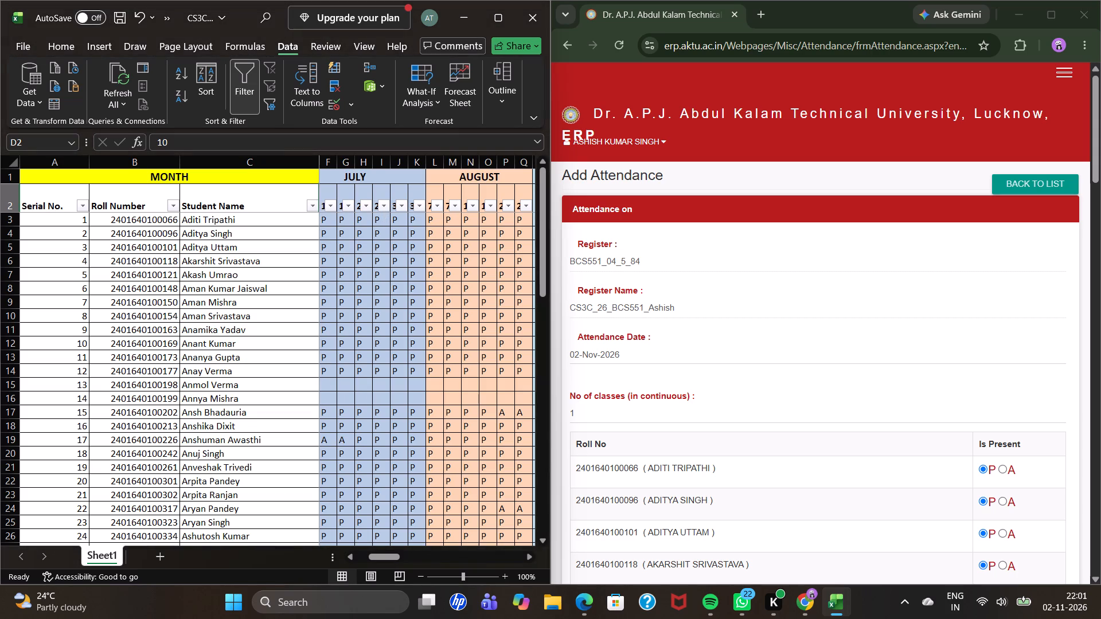
scroll(383, 212, left, 1)
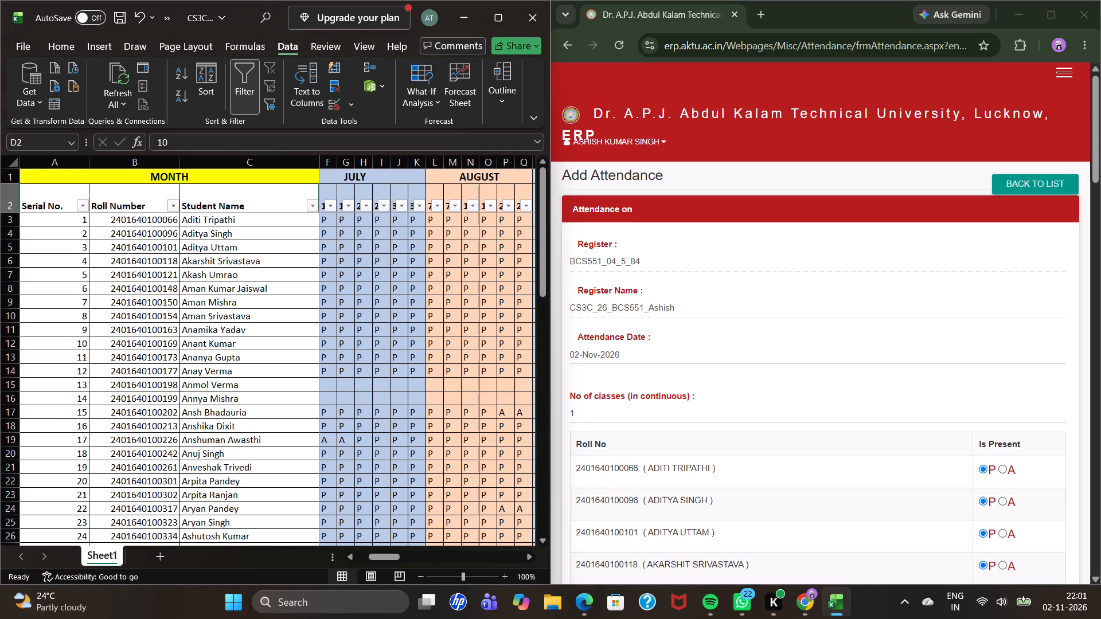
scroll(393, 249, left, 1)
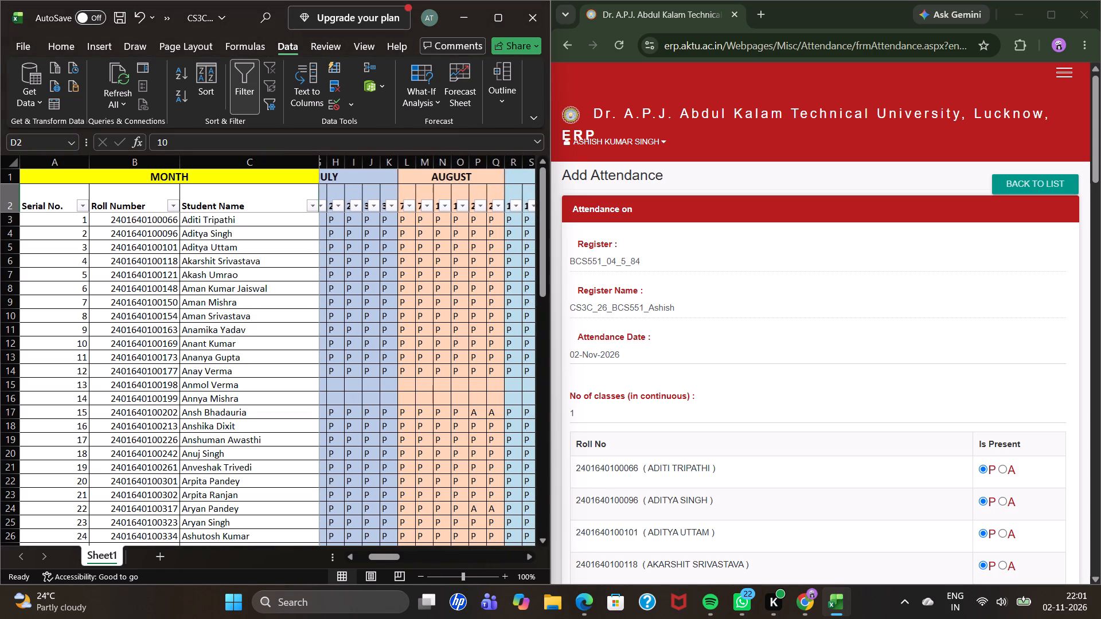
scroll(393, 249, left, 1)
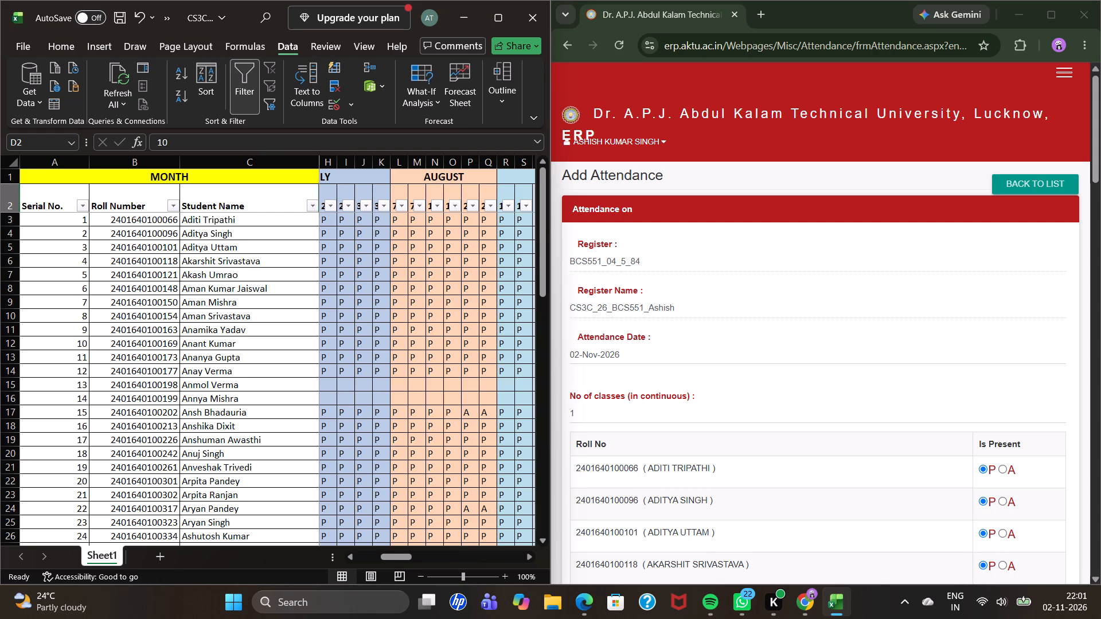
click(327, 205)
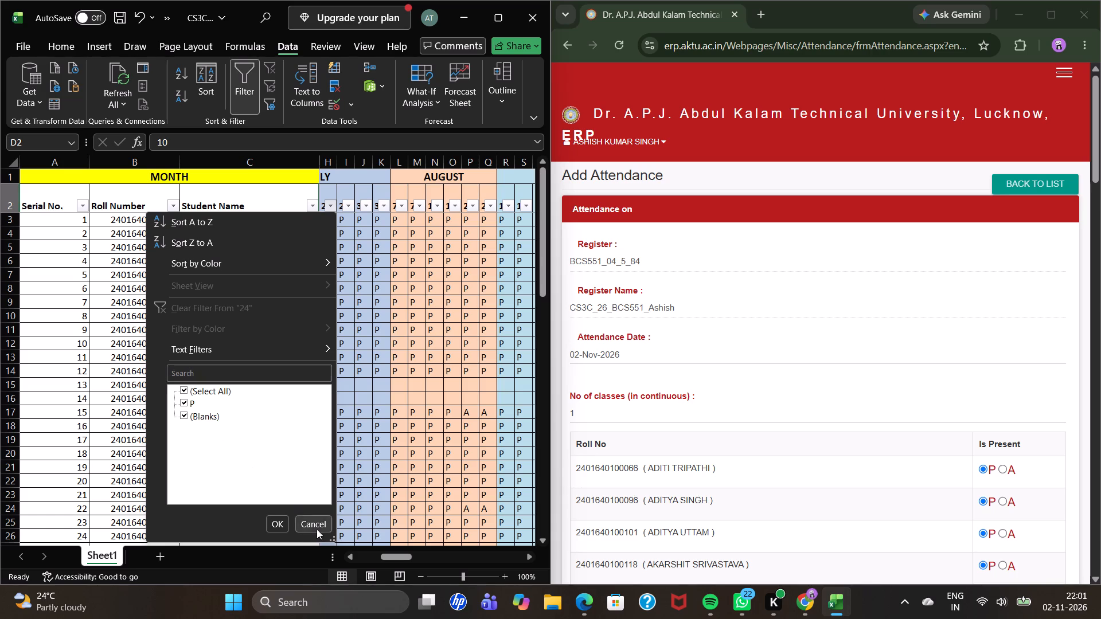
click(282, 524)
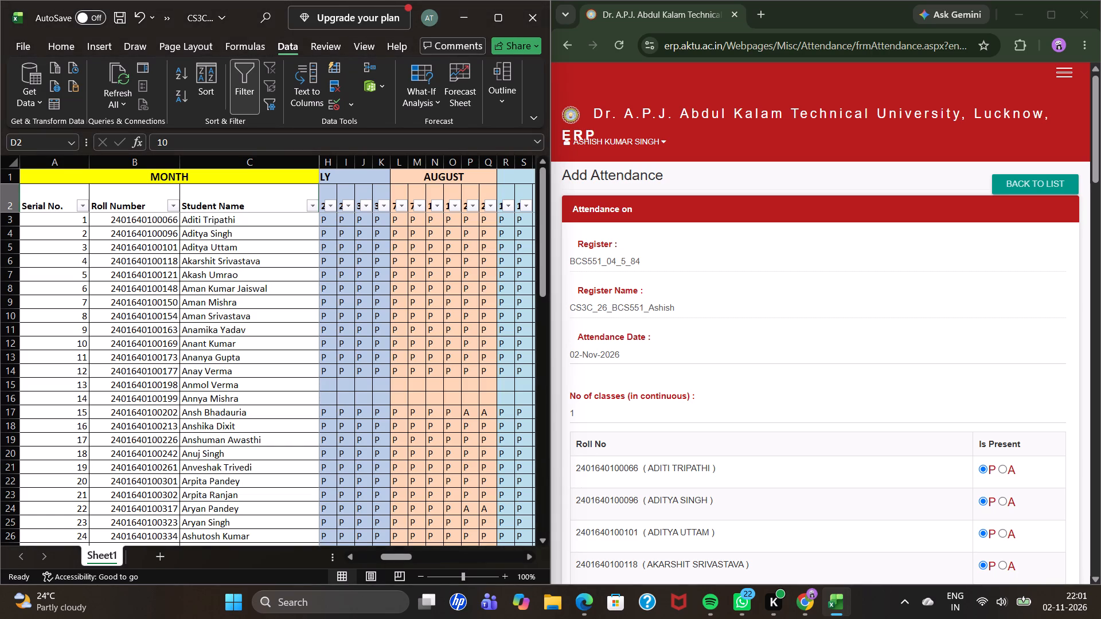
click(348, 206)
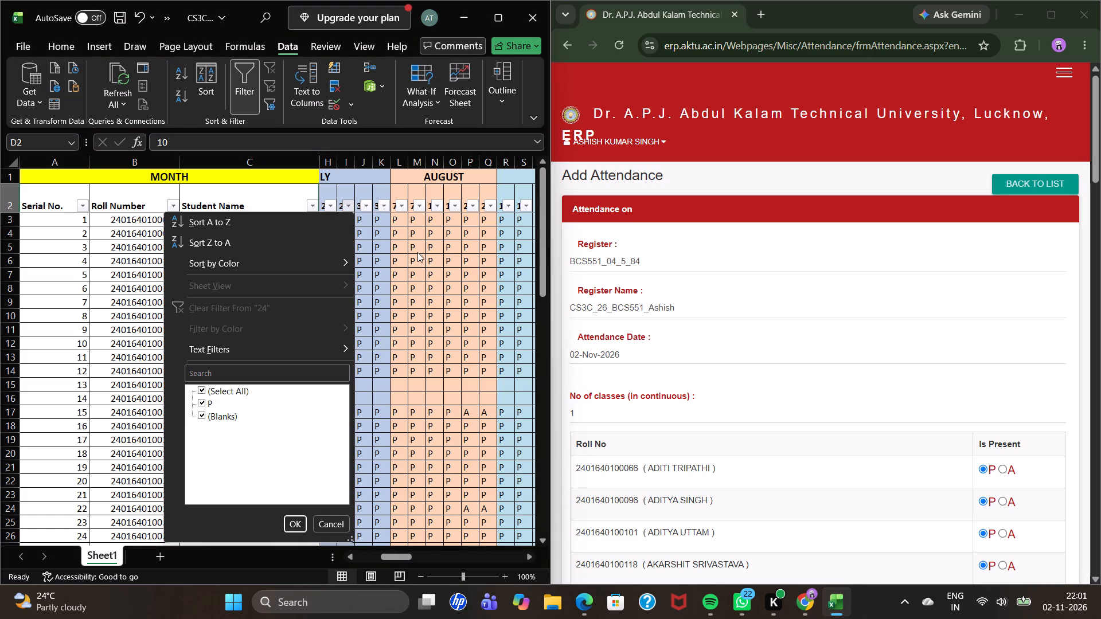
Filter the first July 31 column in the Excel sheet to show only the rows marked A.
scroll(417, 252, left, 1)
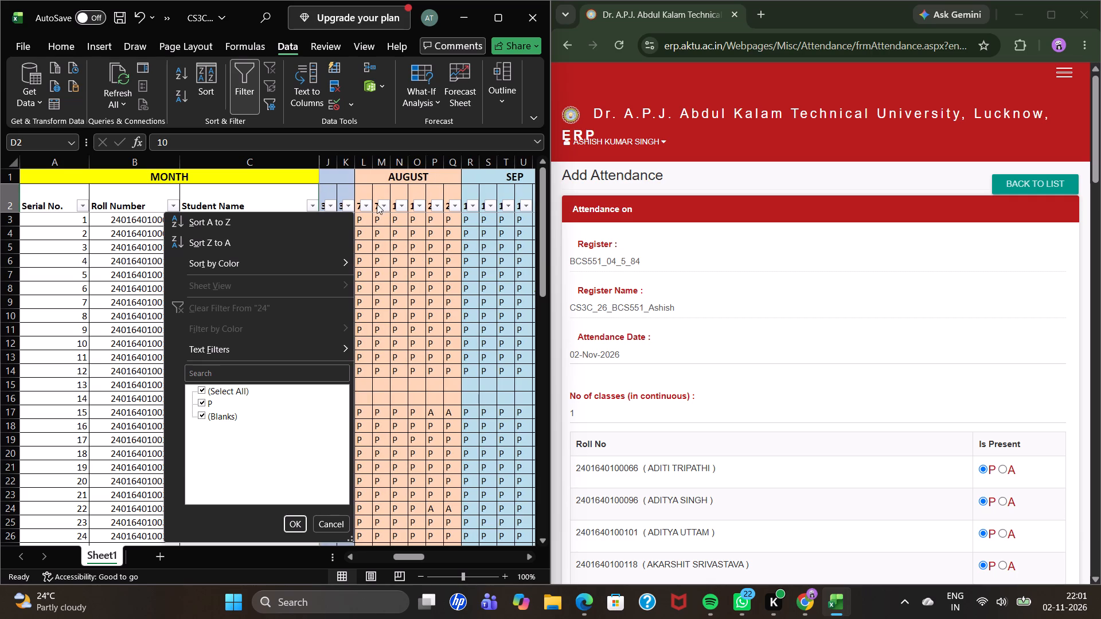
click(330, 202)
click(330, 202)
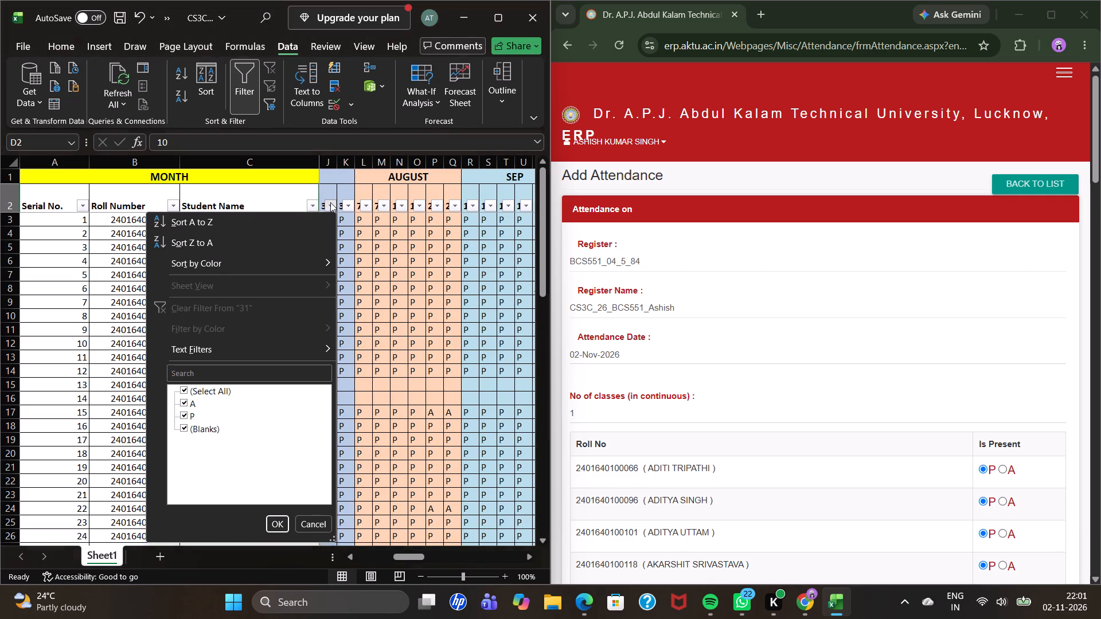
click(183, 427)
click(183, 412)
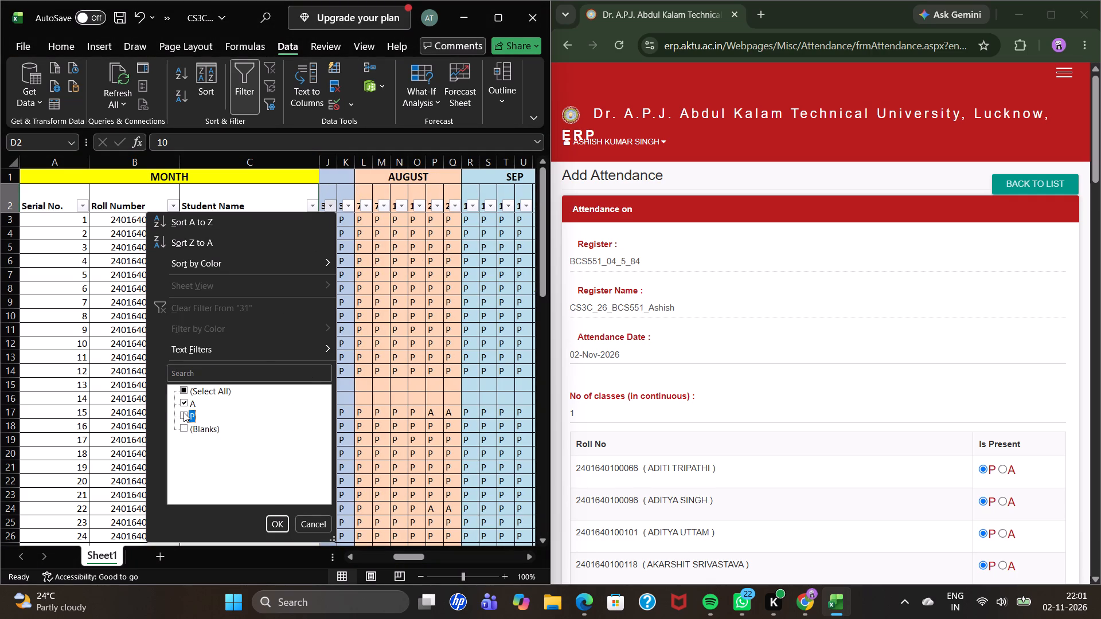
click(282, 523)
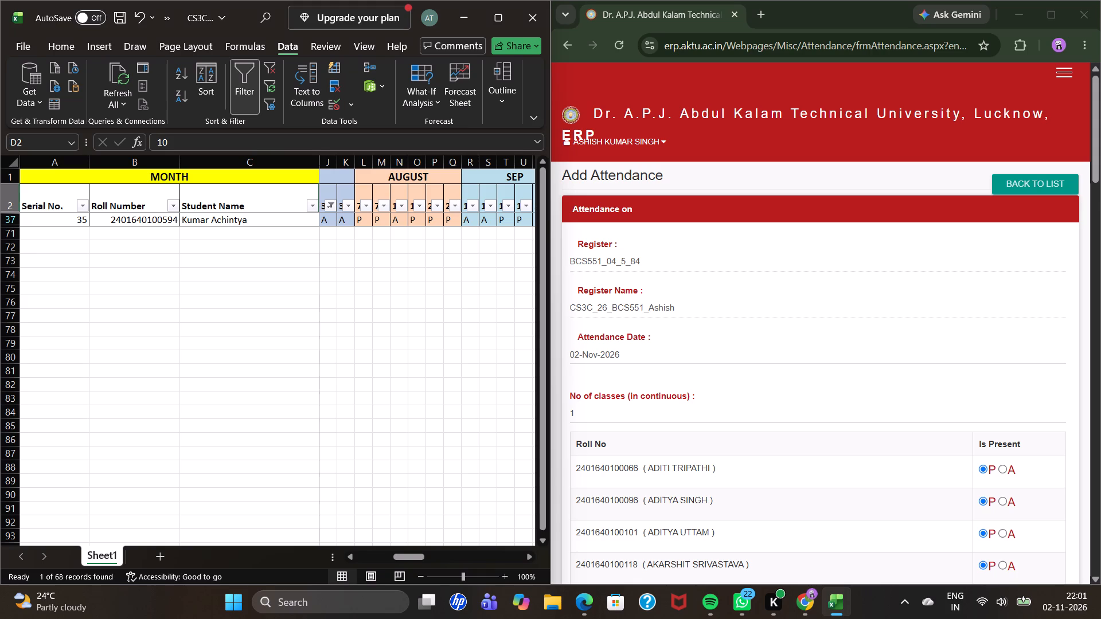
Switch to the ERP attendance form in the browser, reload it, and set the attendance date to 31/Jul/2026.
triple_click(622, 41)
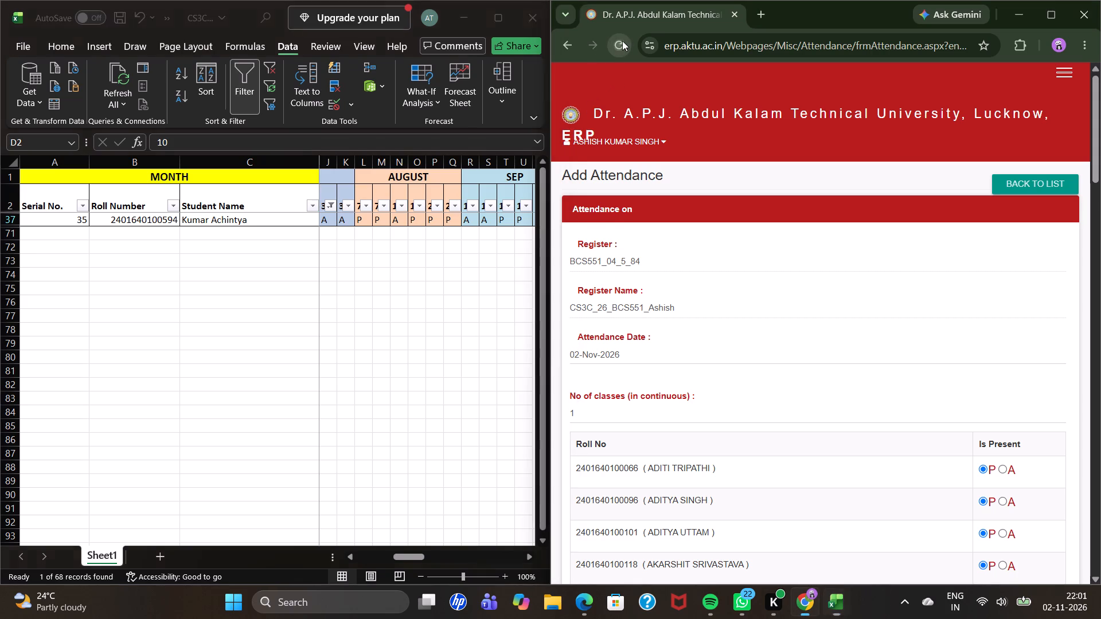
triple_click(622, 41)
click(622, 41)
drag(622, 41, 660, 361)
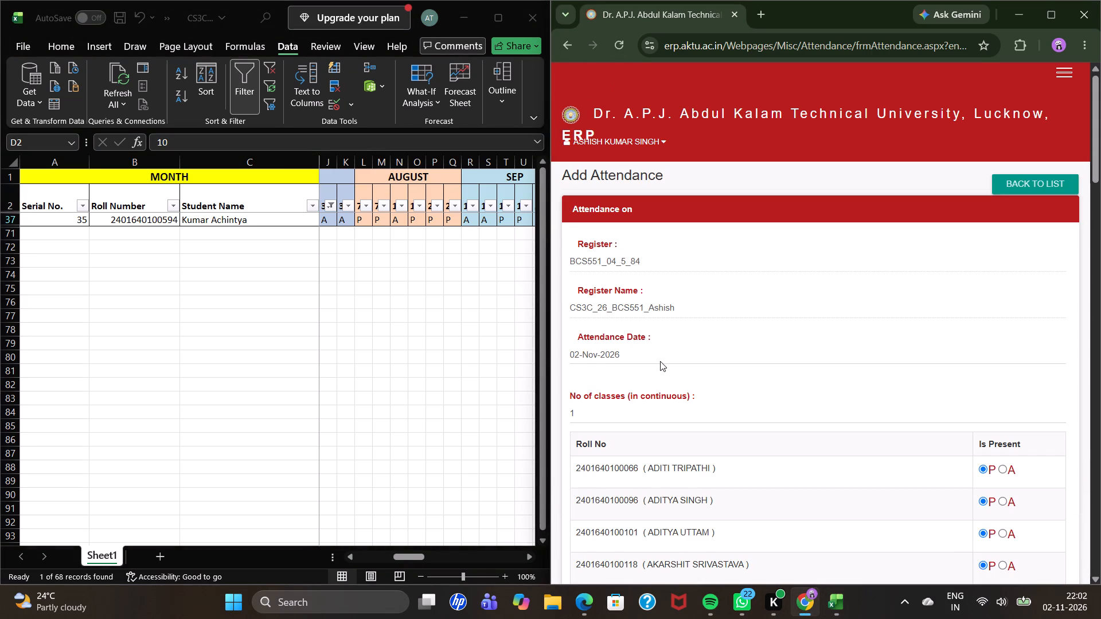
drag(660, 361, 657, 346)
click(657, 346)
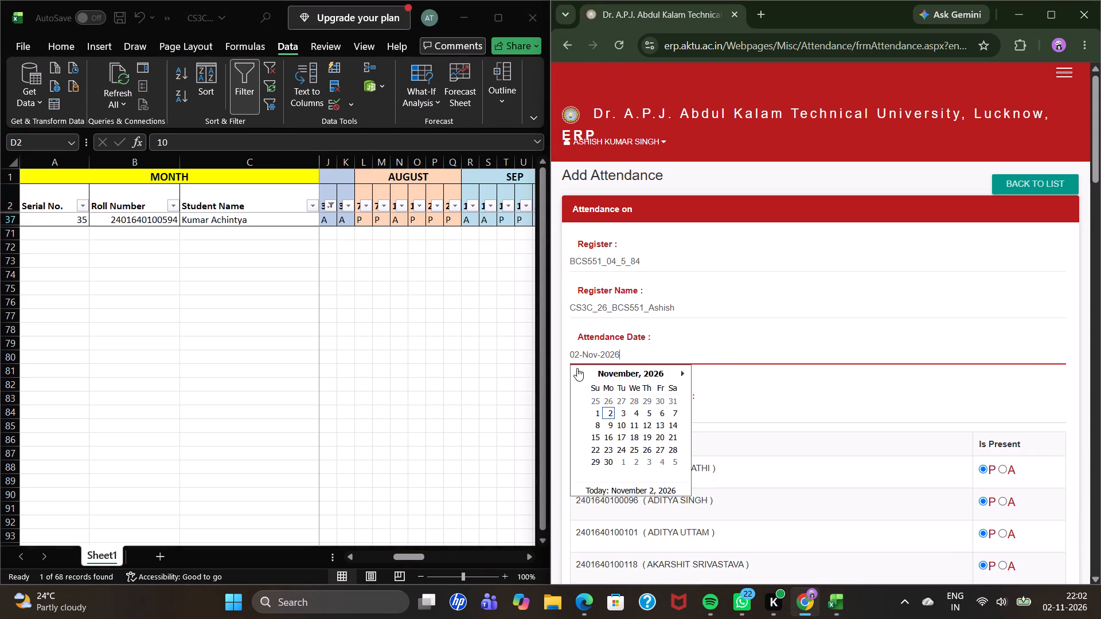
click(577, 368)
click(577, 368)
click(577, 368)
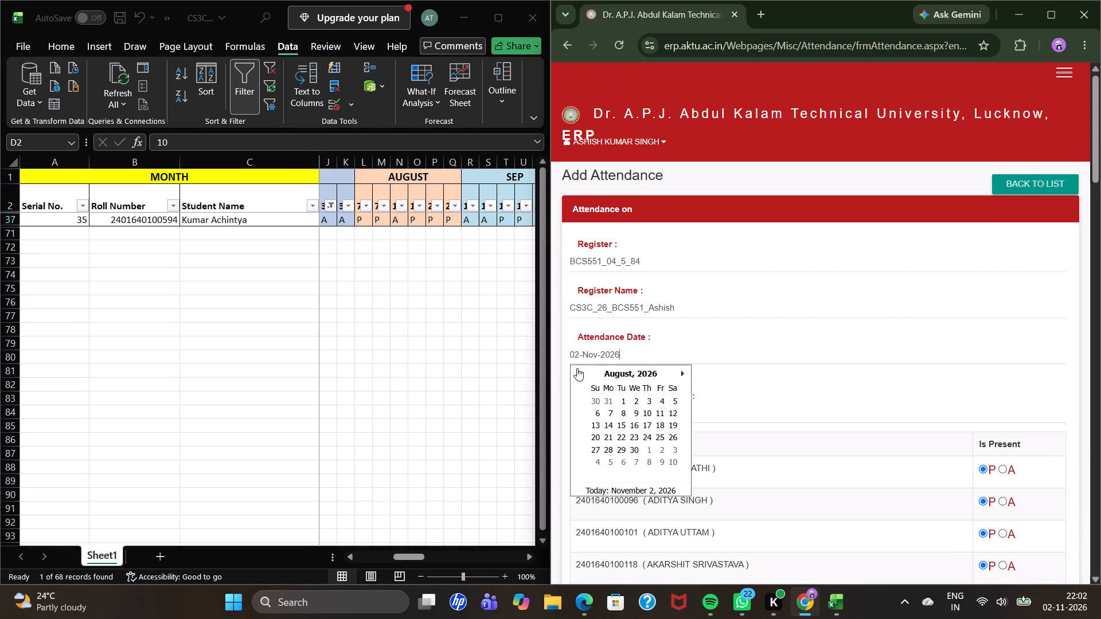
click(583, 373)
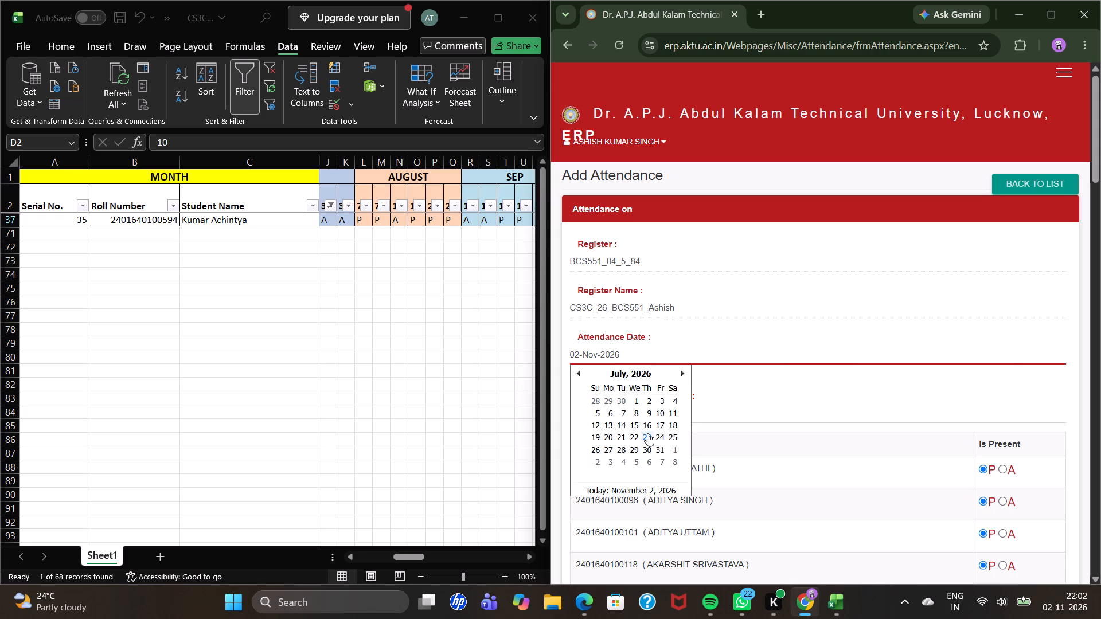
click(659, 449)
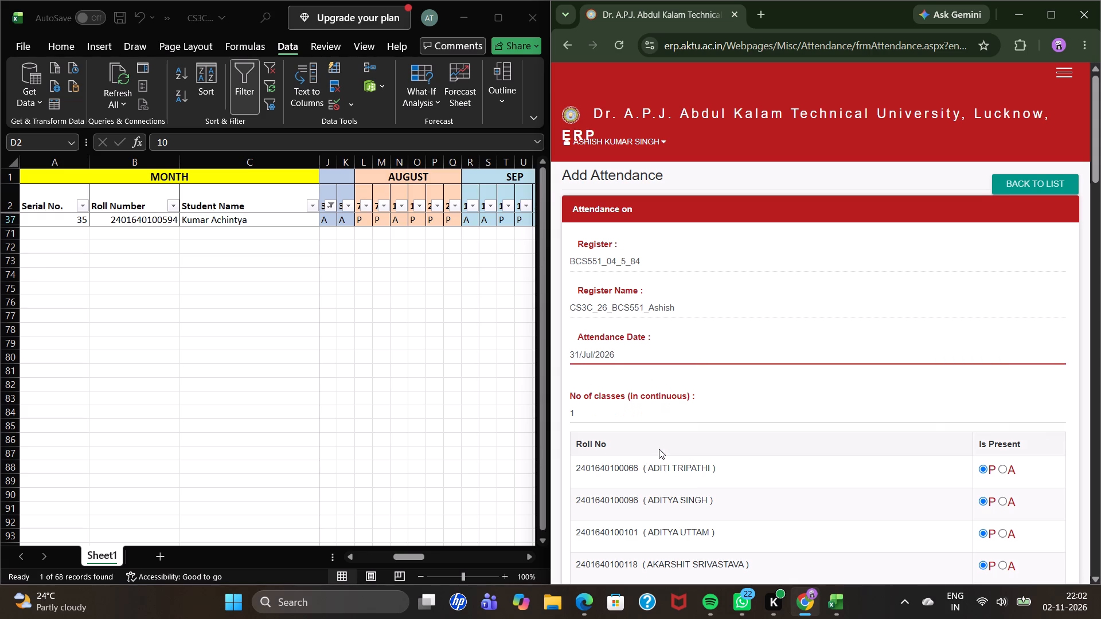
Set the number of continuous classes to 2.
click(630, 412)
key(BackSpace)
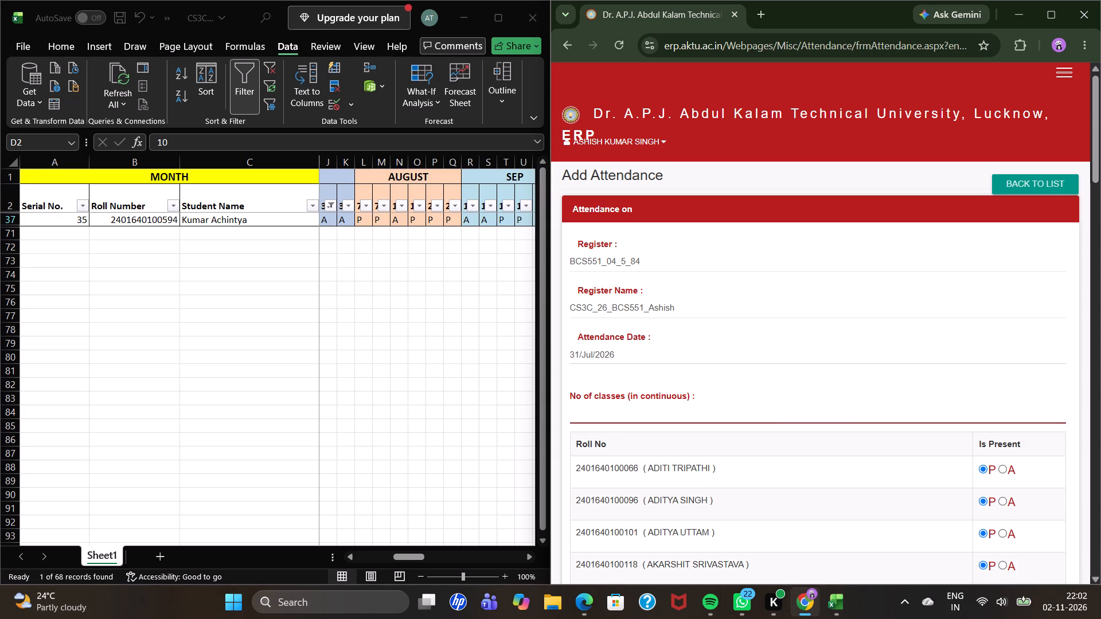
key(2)
Mark the student shown in the filtered Excel sheet, serial number 35, as absent (A) in the ERP list.
scroll(802, 445, down, 8)
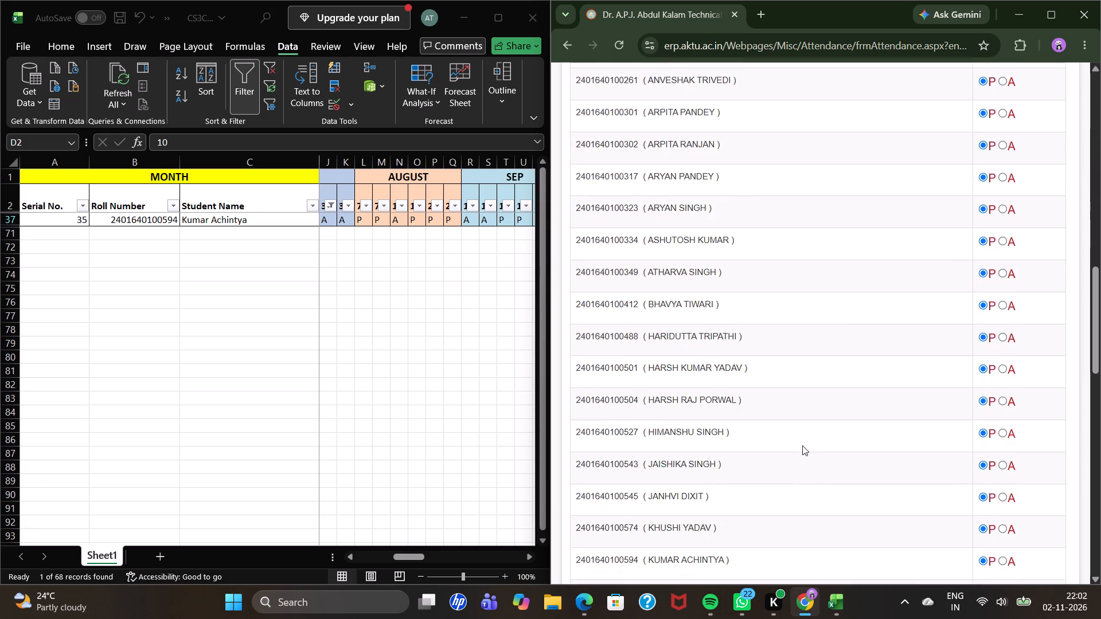
scroll(802, 445, down, 2)
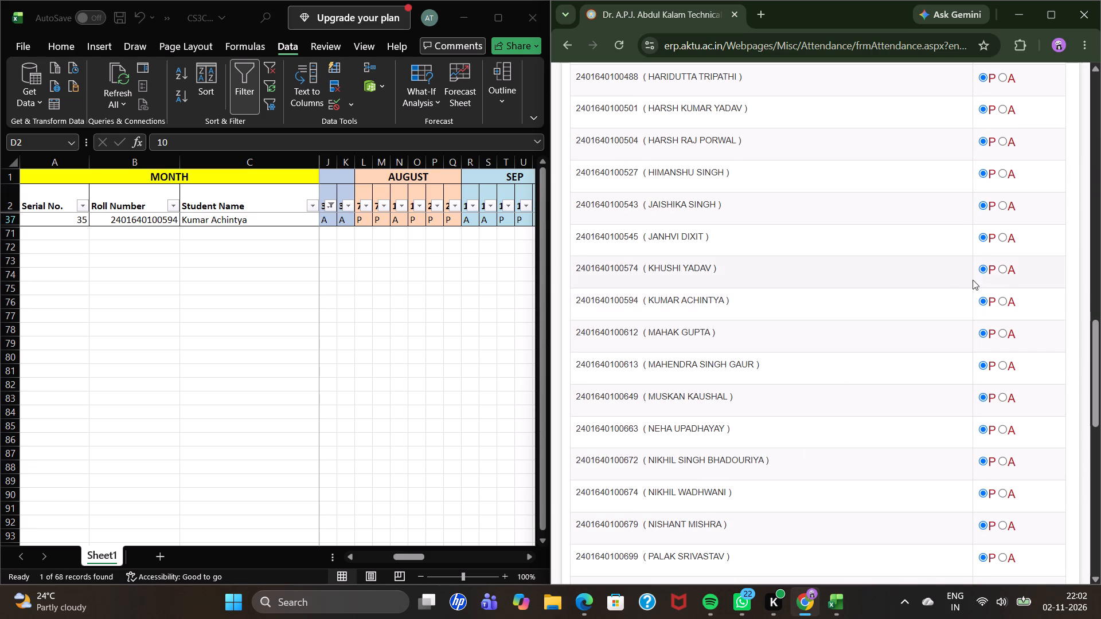
click(1003, 303)
Review the student list and submit the 31 July attendance entry.
scroll(956, 373, down, 10)
scroll(819, 178, up, 15)
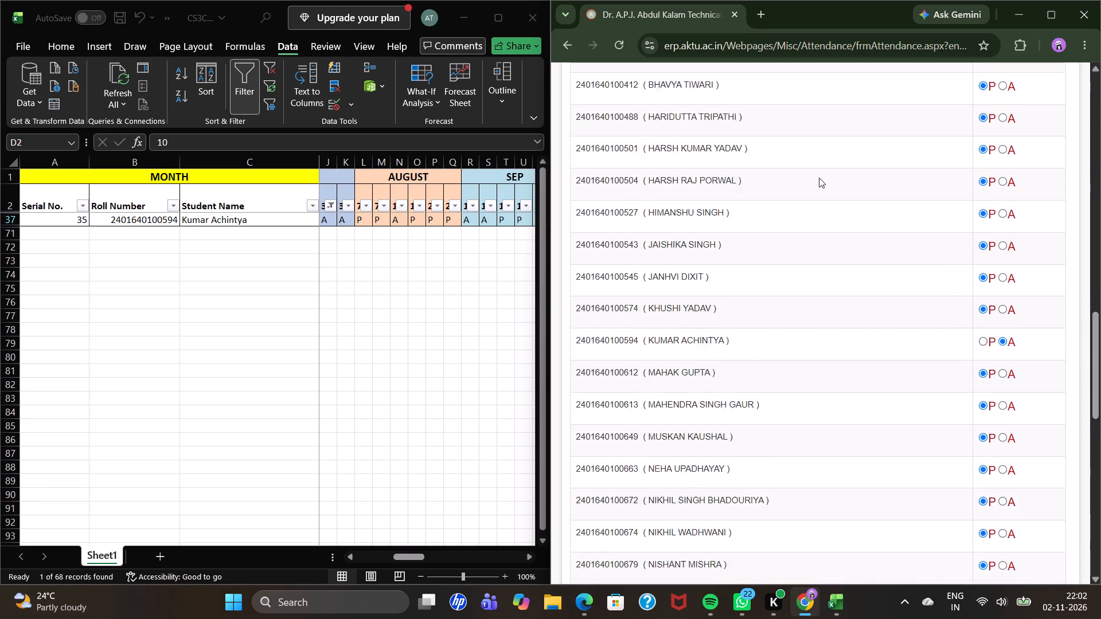
scroll(819, 178, down, 16)
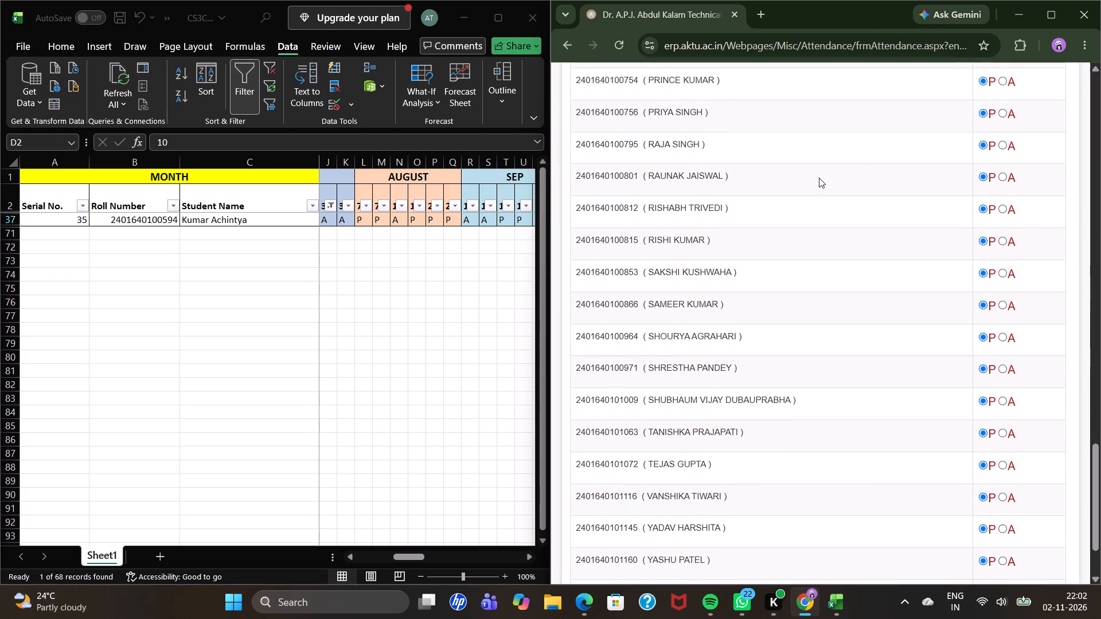
click(606, 539)
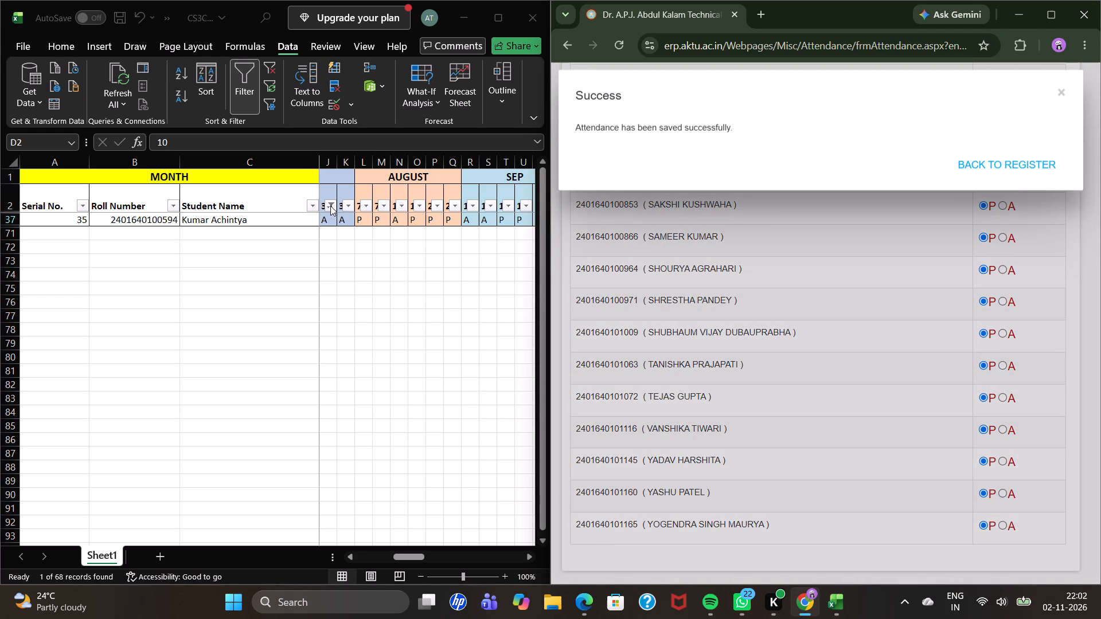
In the Excel sheet, clear the filter from the first July 31 column.
click(330, 206)
click(330, 206)
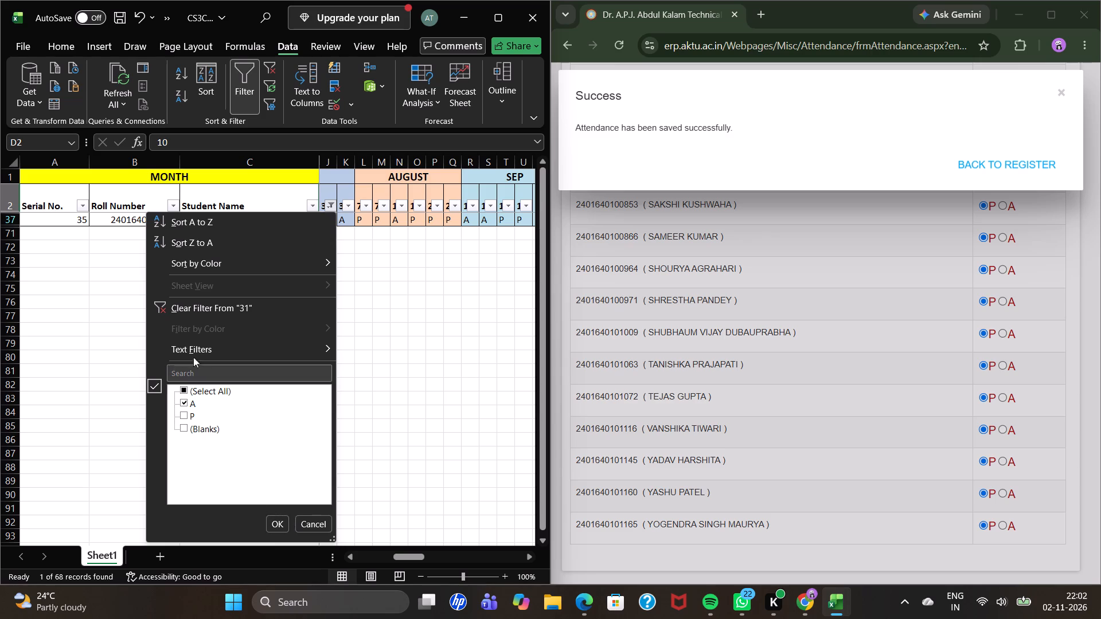
click(213, 303)
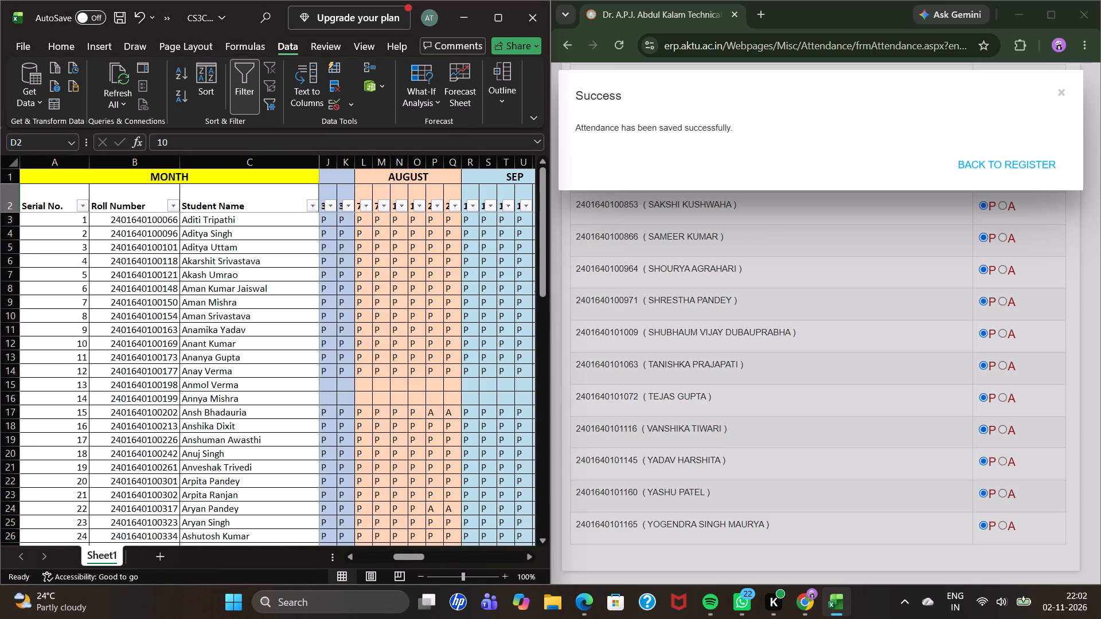
In the Excel sheet, check the filter values of the first August 7 column for absentees.
scroll(389, 277, left, 1)
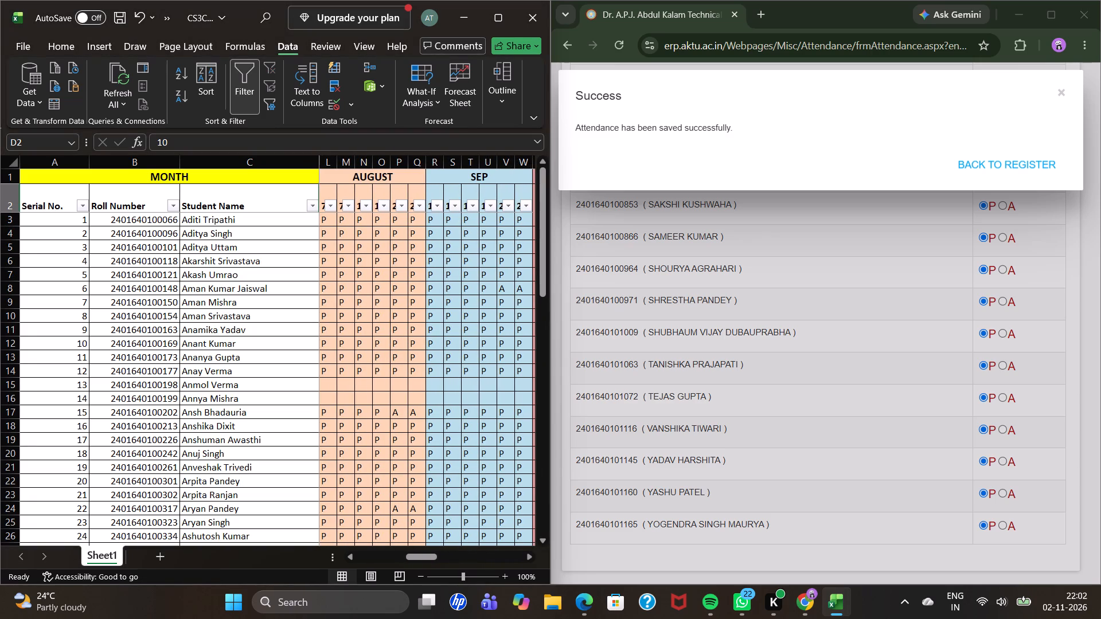
click(331, 205)
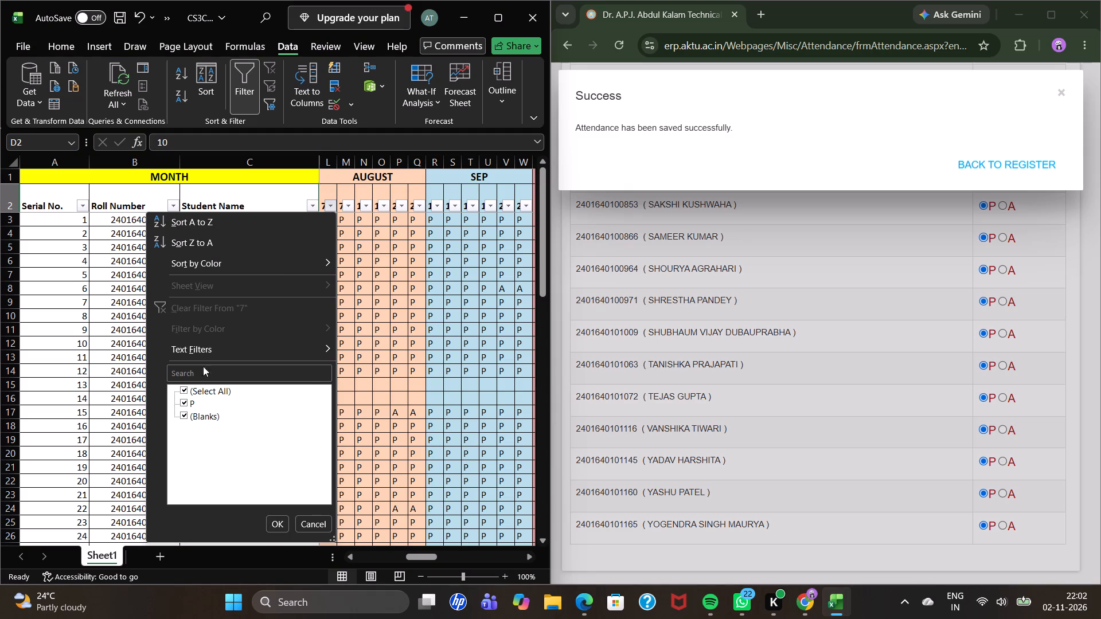
click(473, 330)
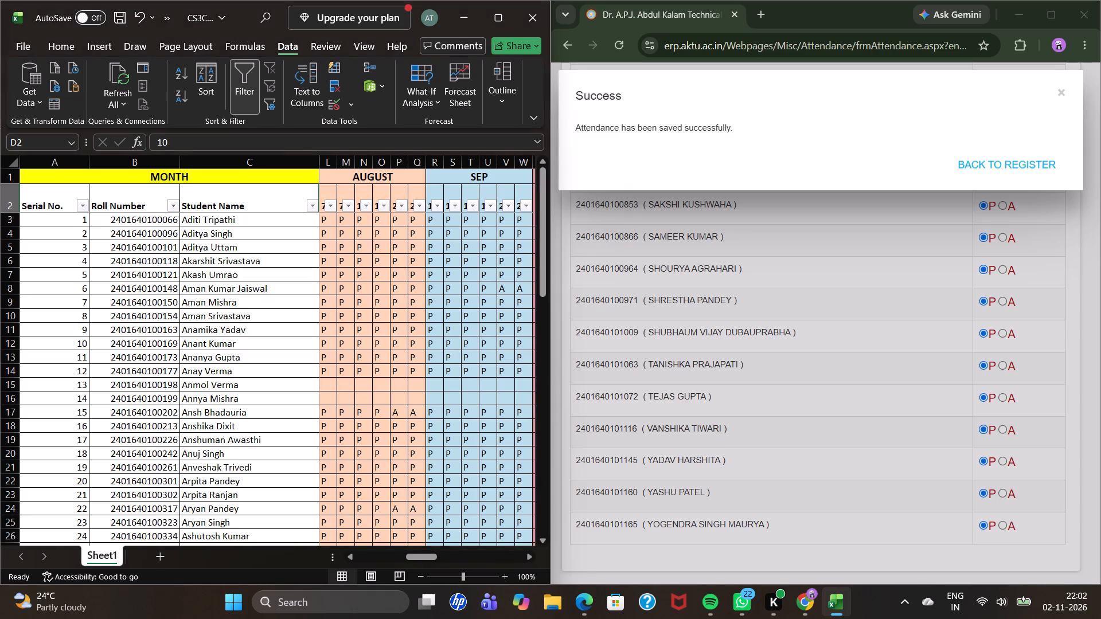
Filter the first August 14 column in the Excel sheet to show only students marked A.
scroll(473, 330, left, 1)
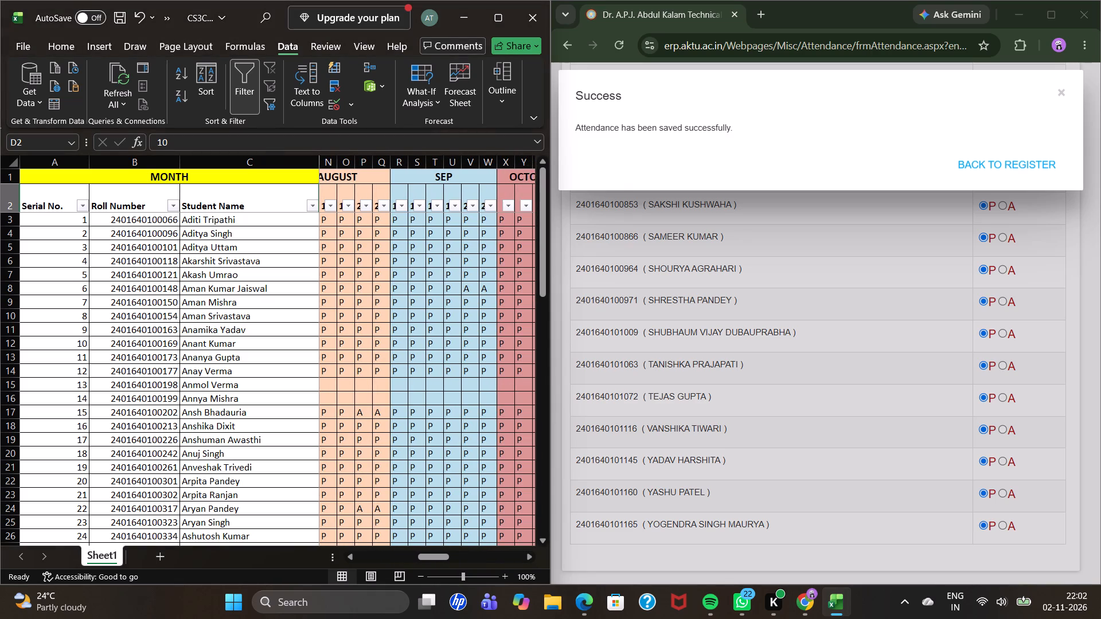
click(333, 206)
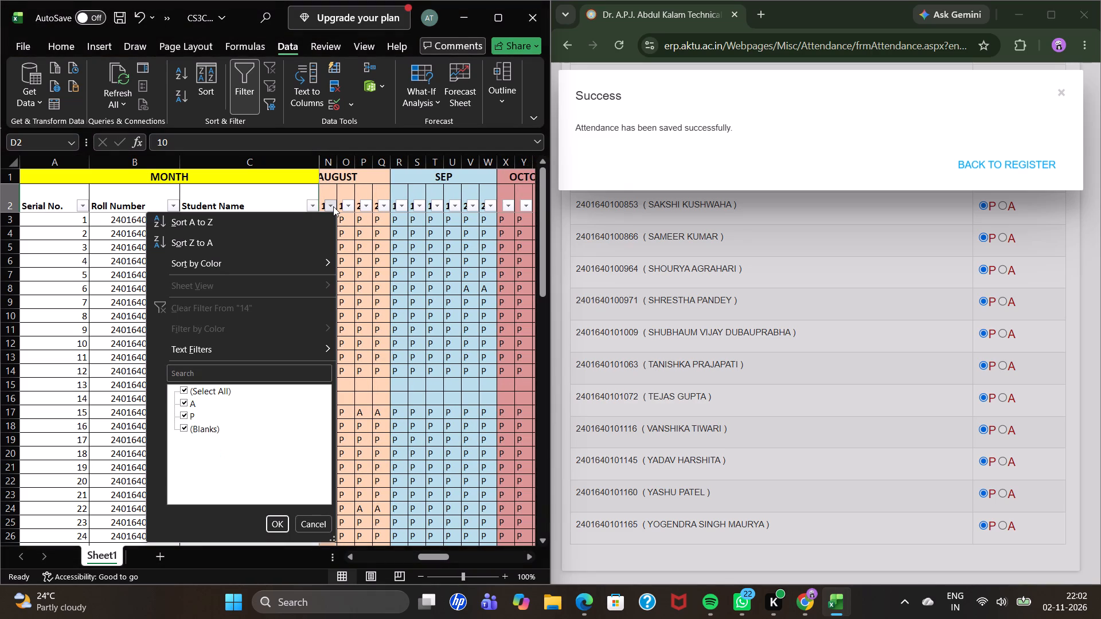
click(183, 425)
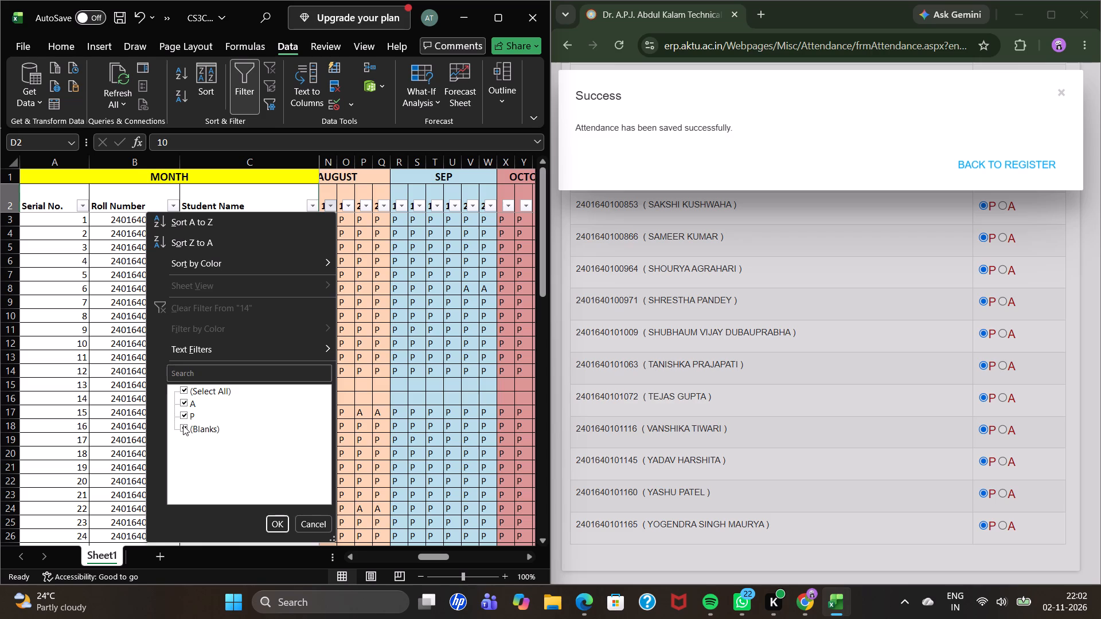
click(183, 413)
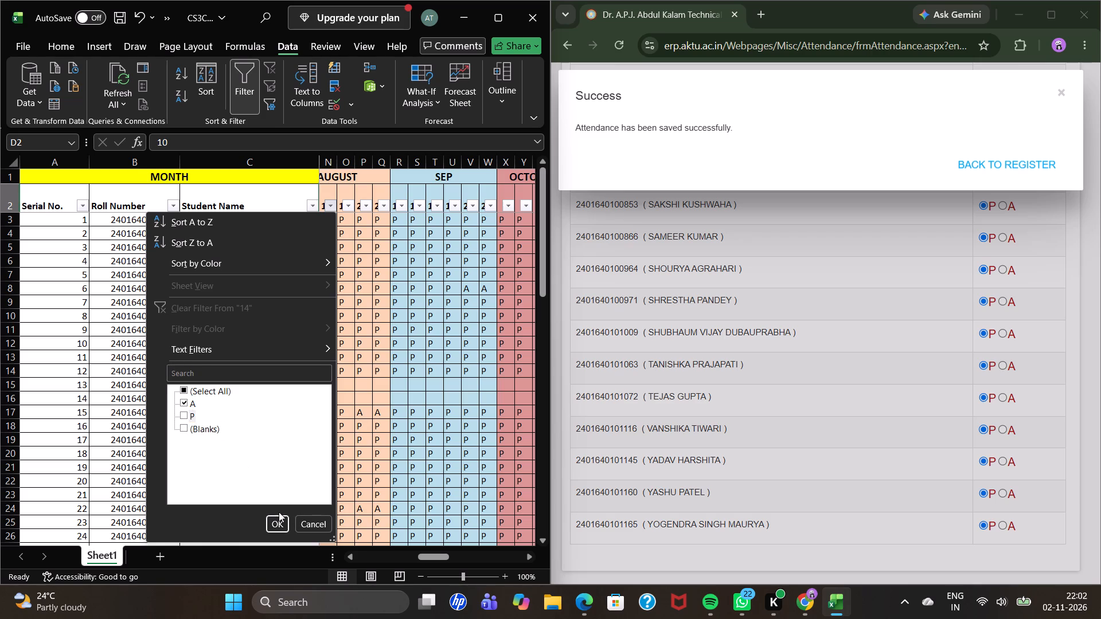
click(278, 522)
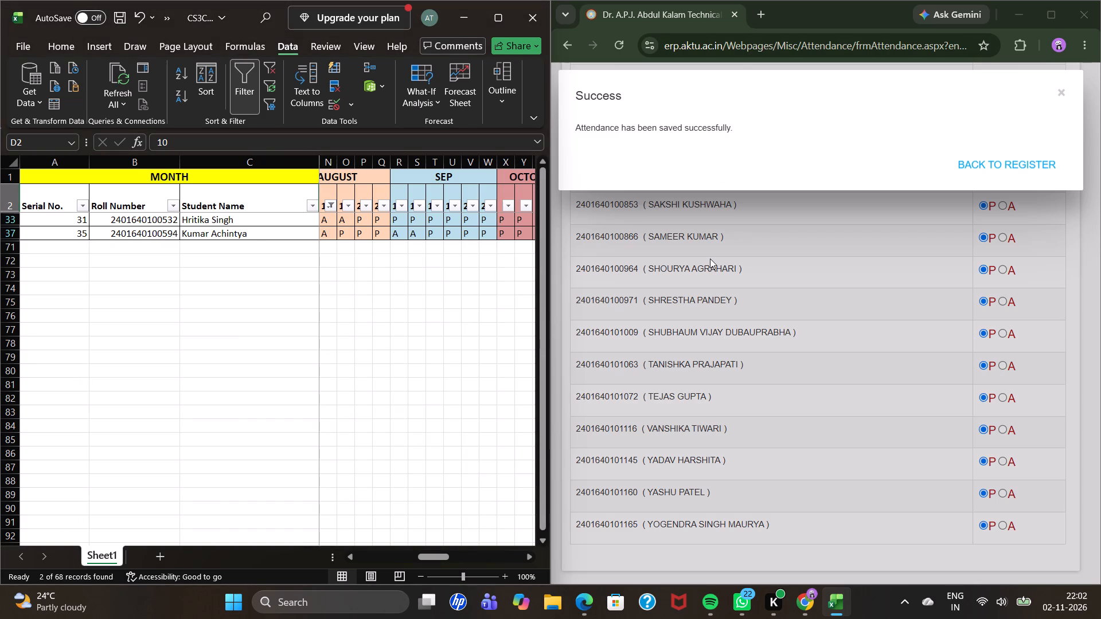
Switch to the ERP in Chrome, reload the Add Attendance form and set the attendance date to 14 August 2026.
drag(710, 258, 622, 40)
triple_click(622, 40)
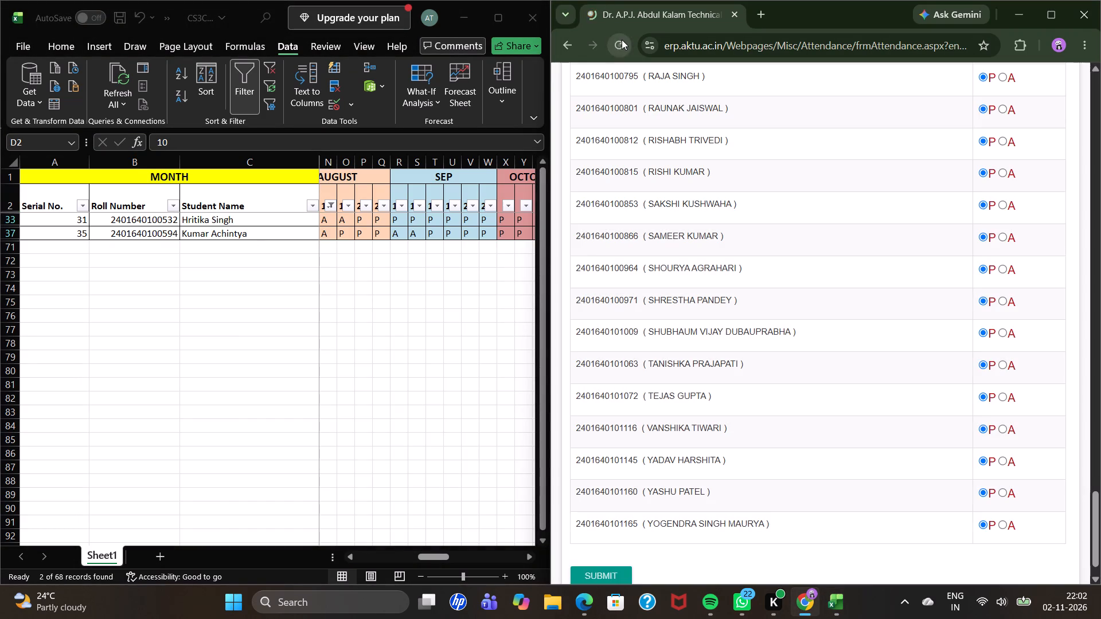
triple_click(622, 40)
click(622, 40)
scroll(736, 202, up, 8)
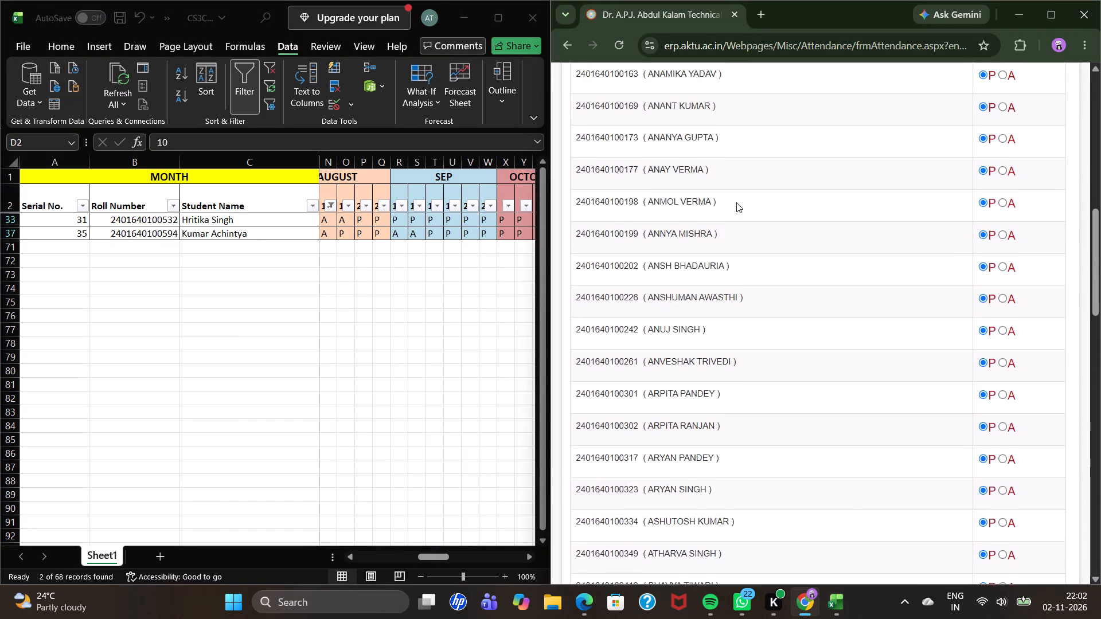
scroll(736, 202, up, 2)
click(649, 317)
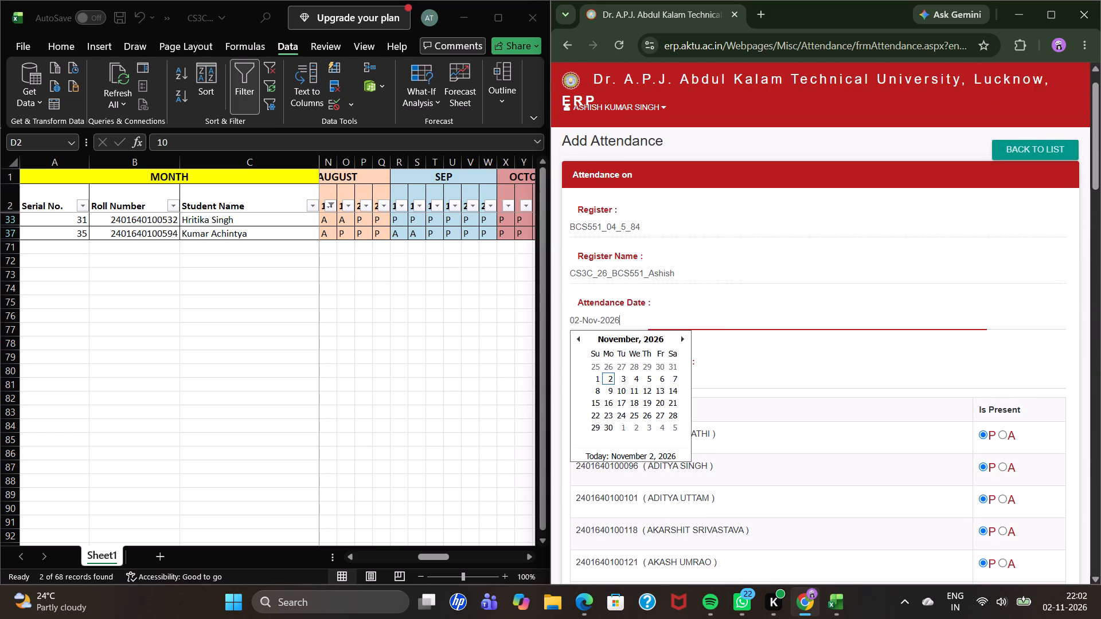
click(579, 340)
click(579, 340)
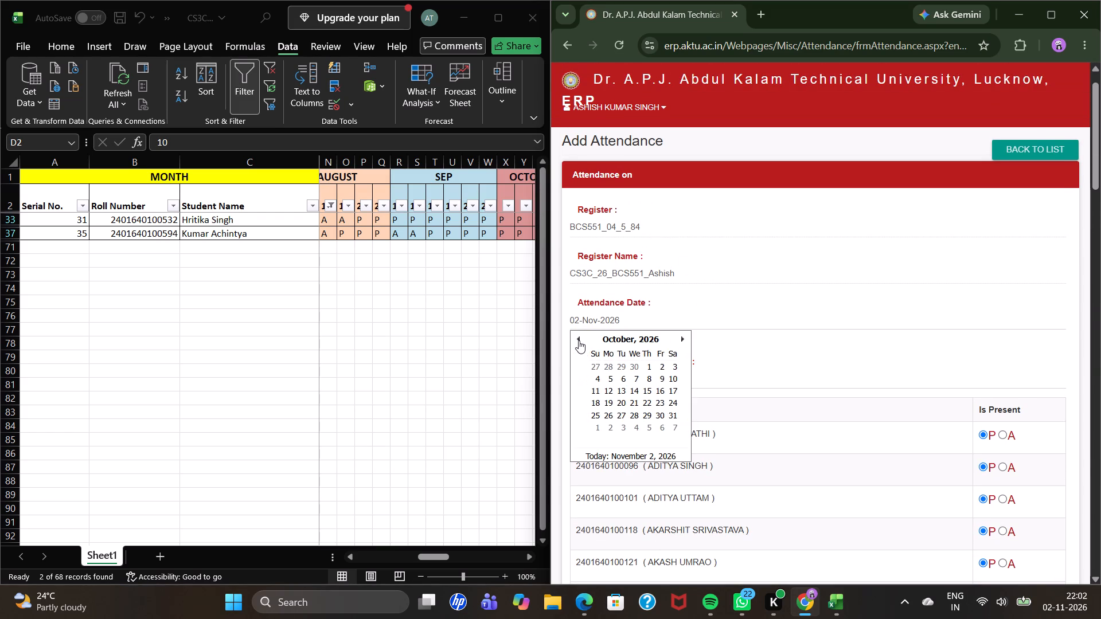
click(579, 340)
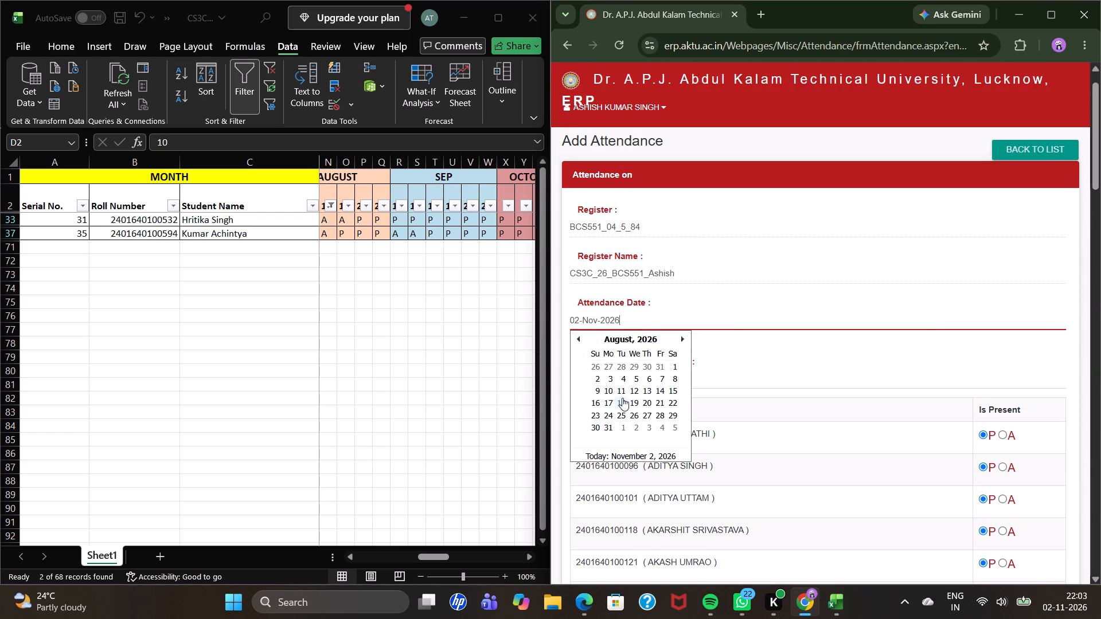
click(659, 389)
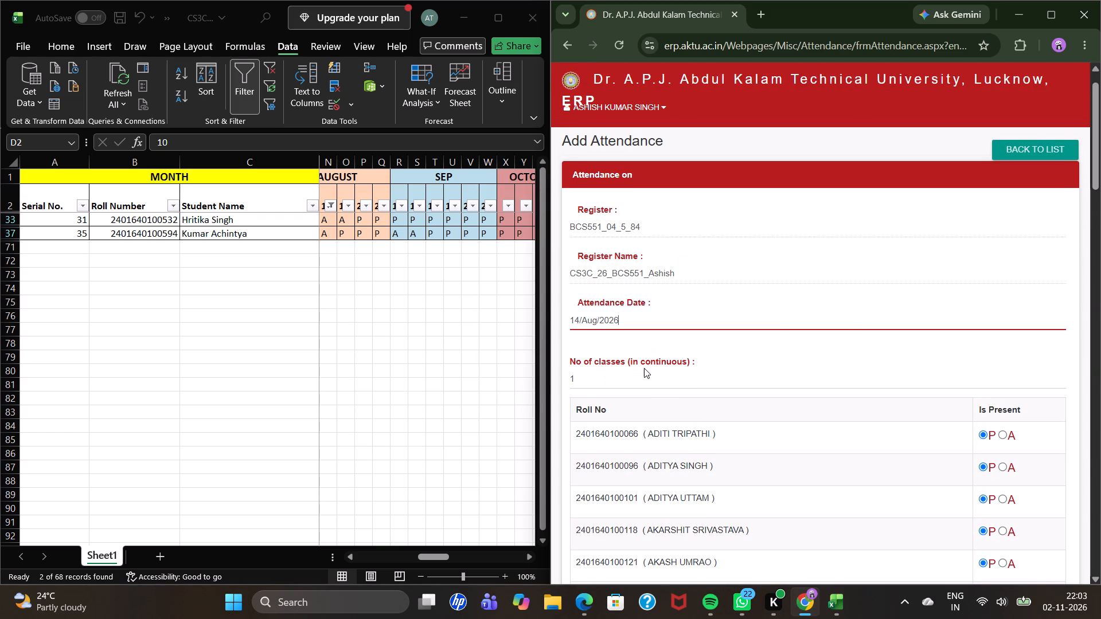
Set the number of continuous classes to 2.
click(642, 367)
click(642, 373)
key(BackSpace)
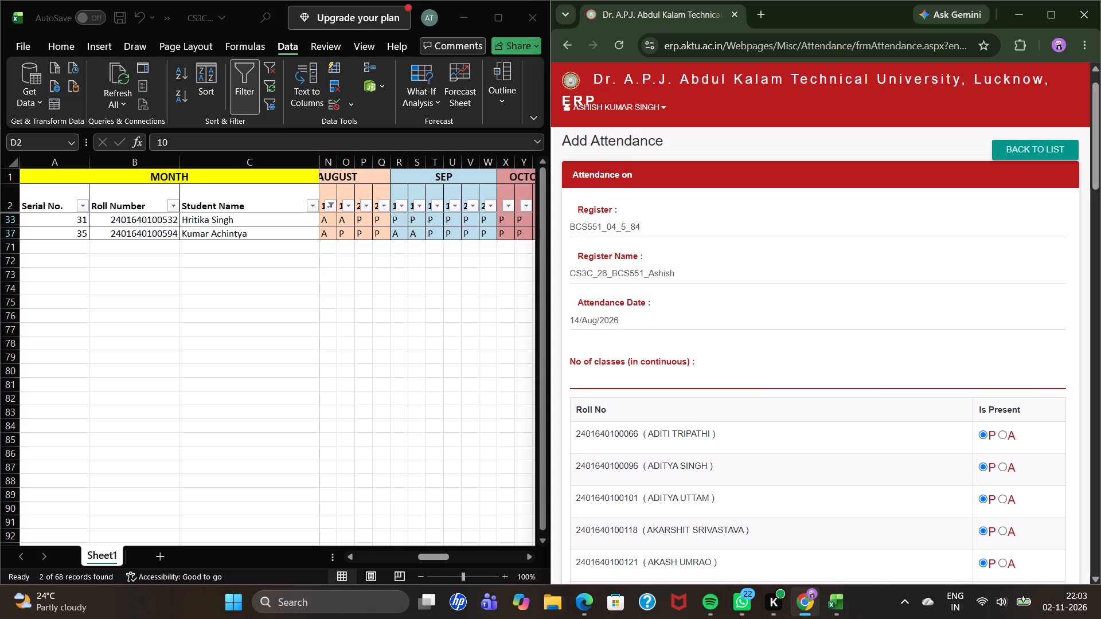
key(2)
Mark the filtered Excel student with serial number 35 as absent (A) in the ERP student list.
scroll(737, 421, down, 1)
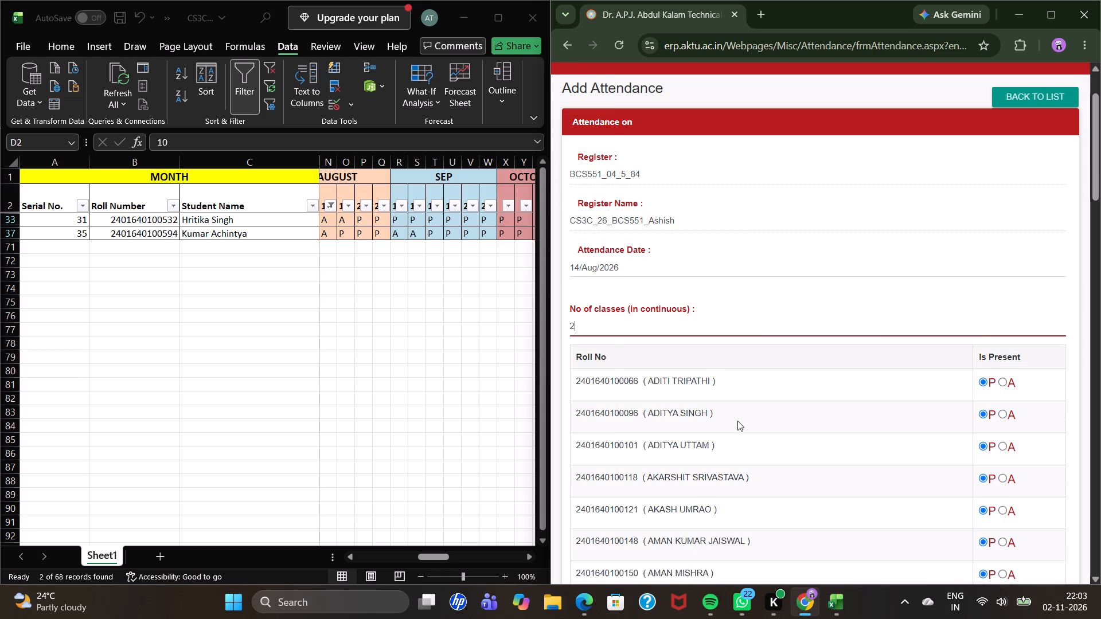
scroll(737, 421, down, 7)
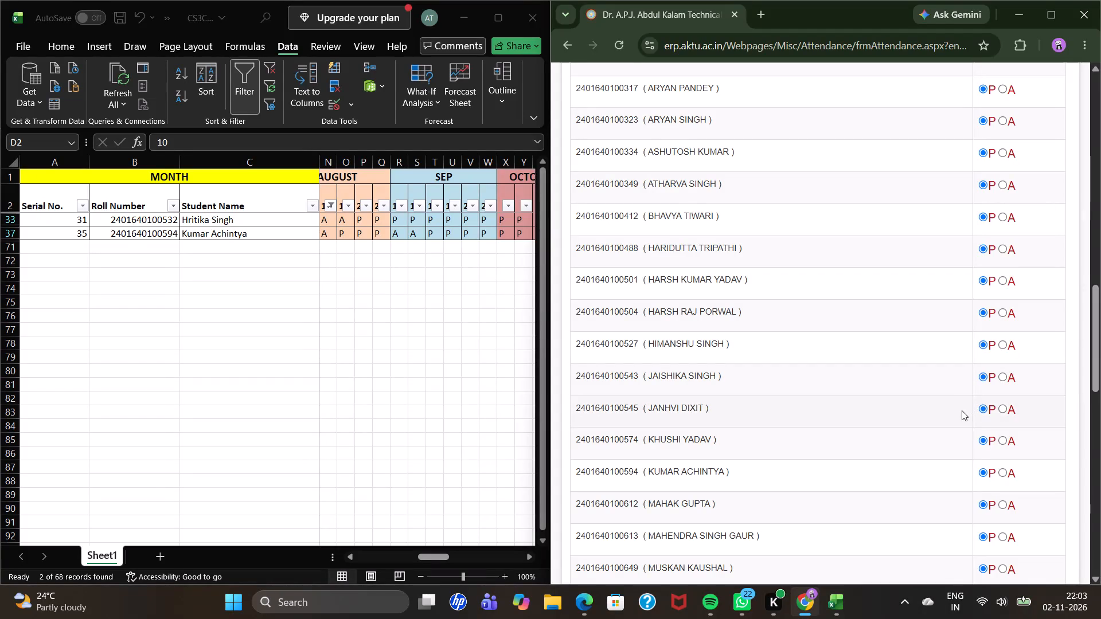
click(1005, 475)
Review the student list and submit the 14 August attendance entry.
scroll(1005, 475, up, 6)
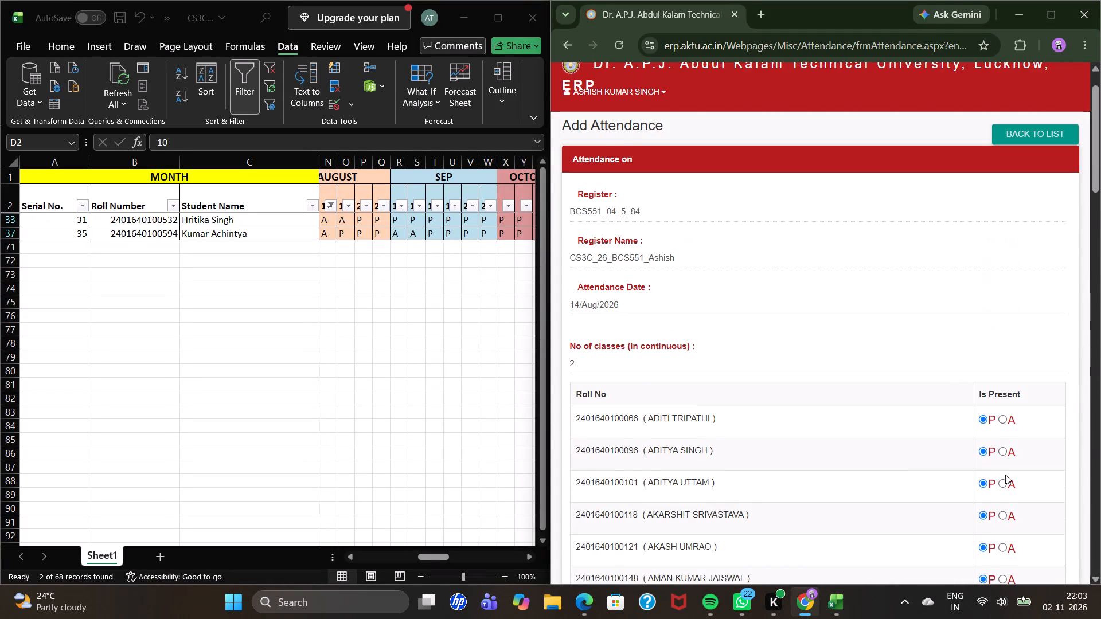
scroll(1005, 475, down, 20)
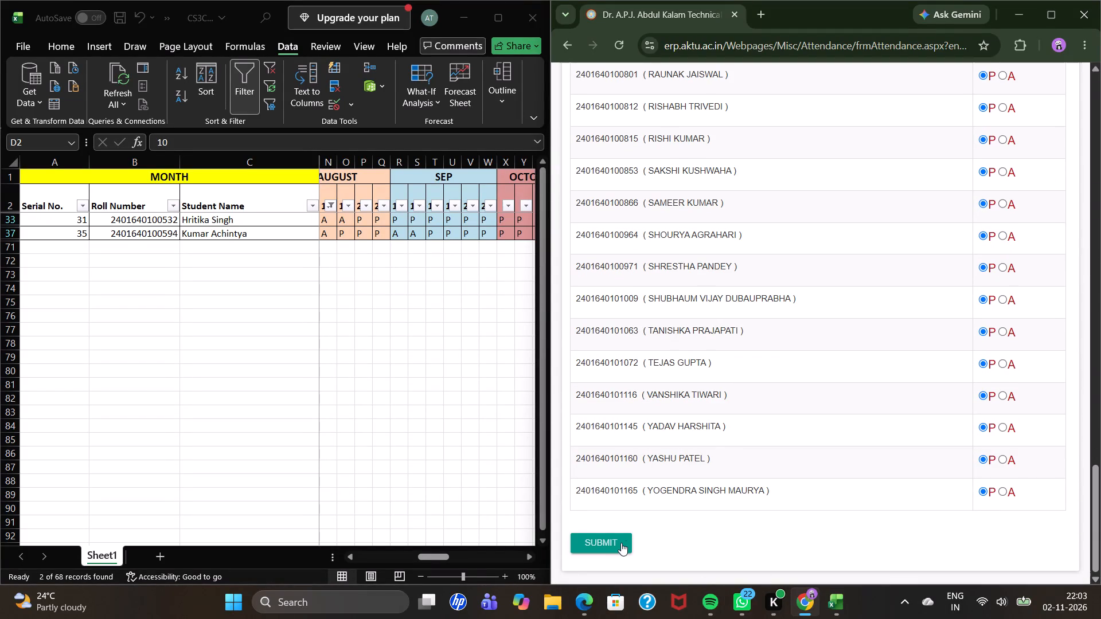
click(616, 542)
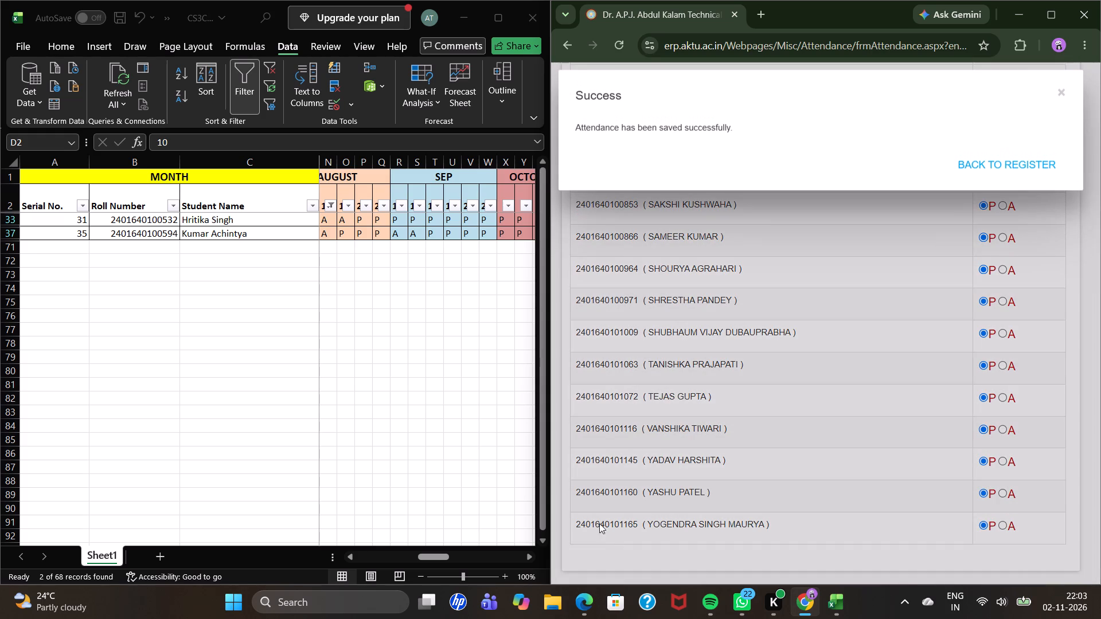
In the Excel sheet, clear the filter from the first August 14 column.
click(331, 203)
click(331, 203)
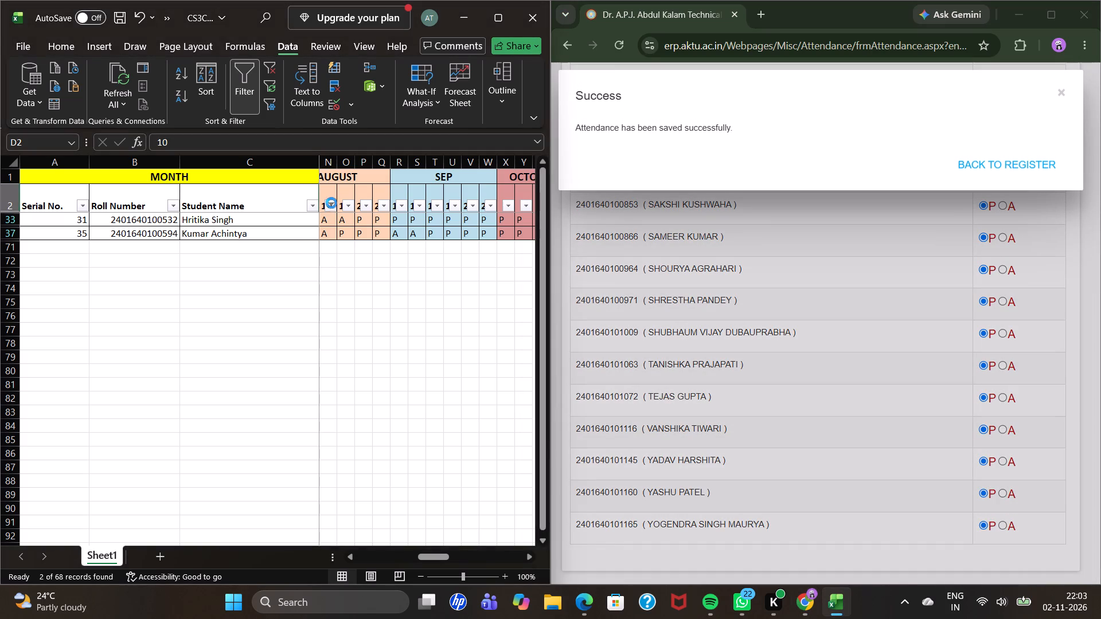
click(263, 307)
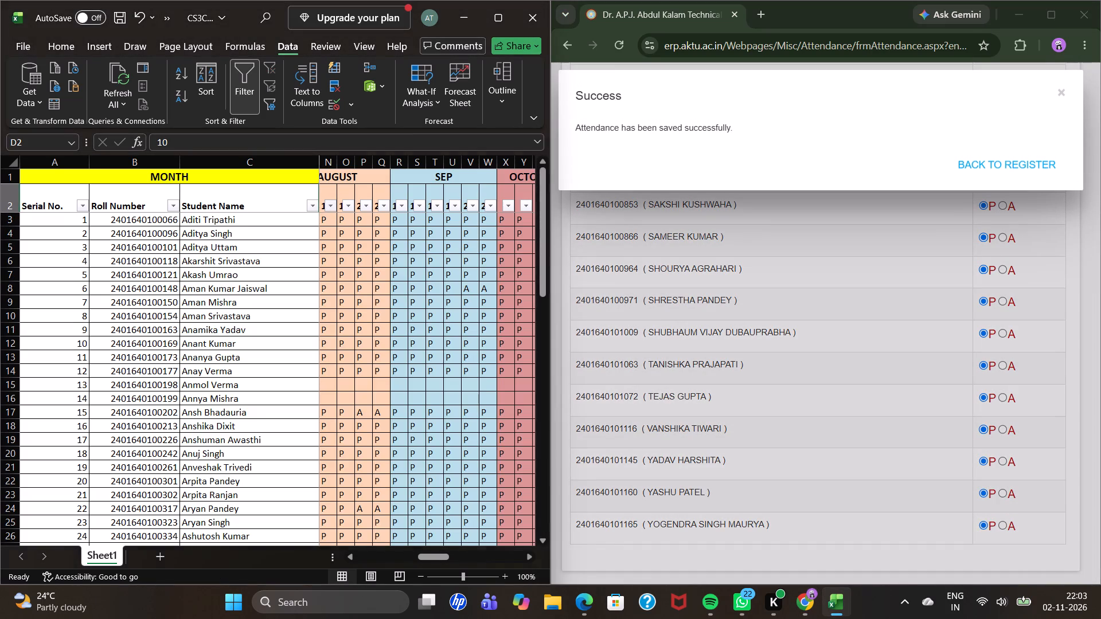
Filter the first August 21 column in the Excel sheet to show only students marked A.
scroll(370, 295, left, 1)
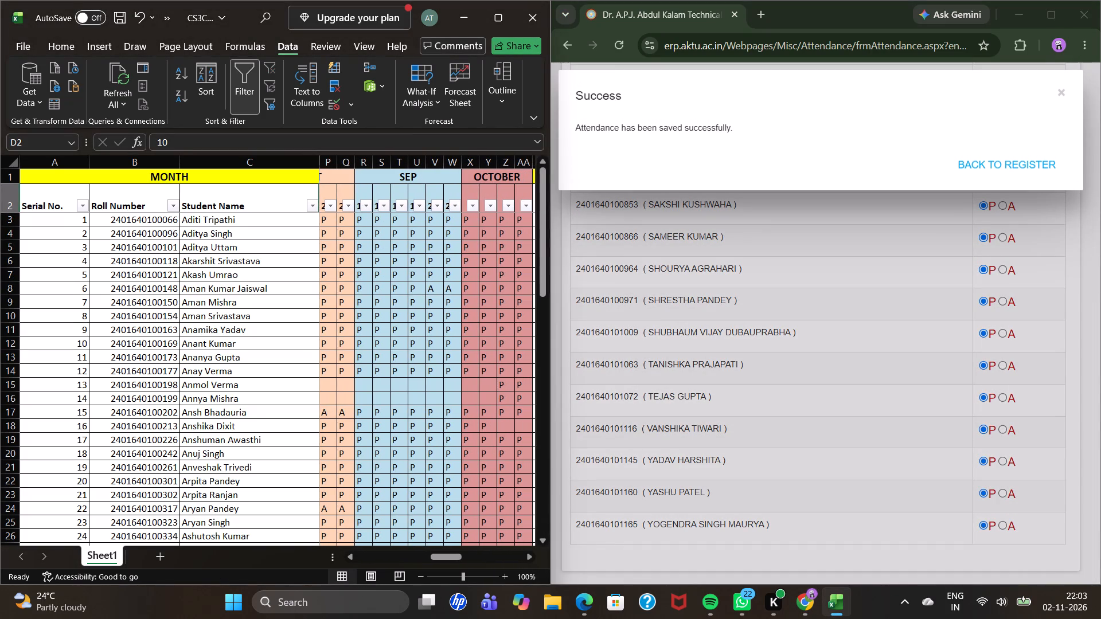
click(331, 204)
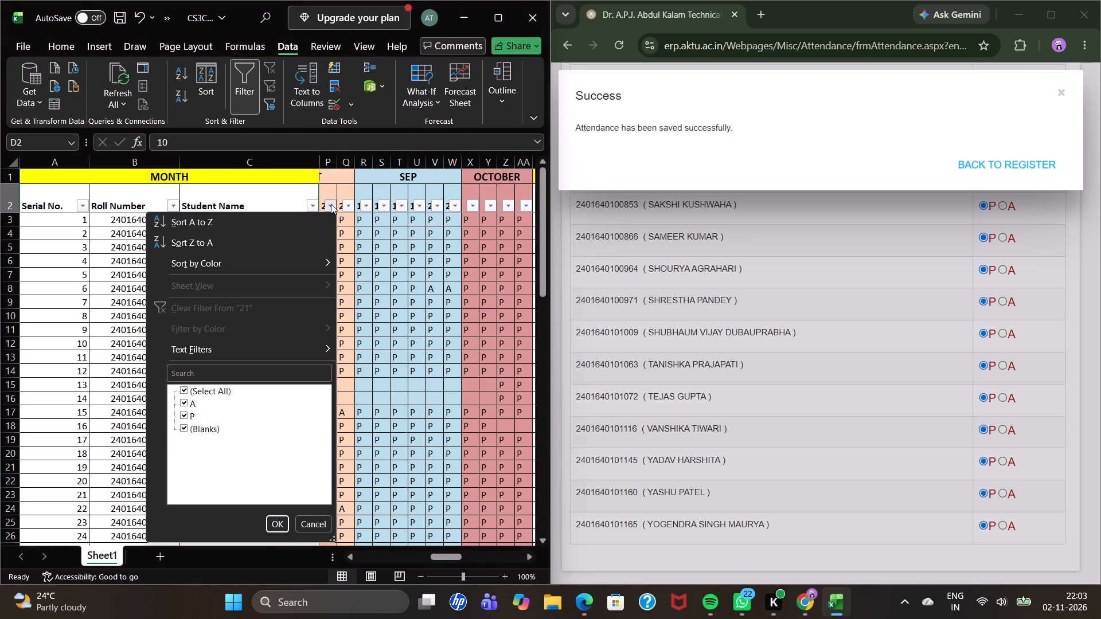
click(183, 426)
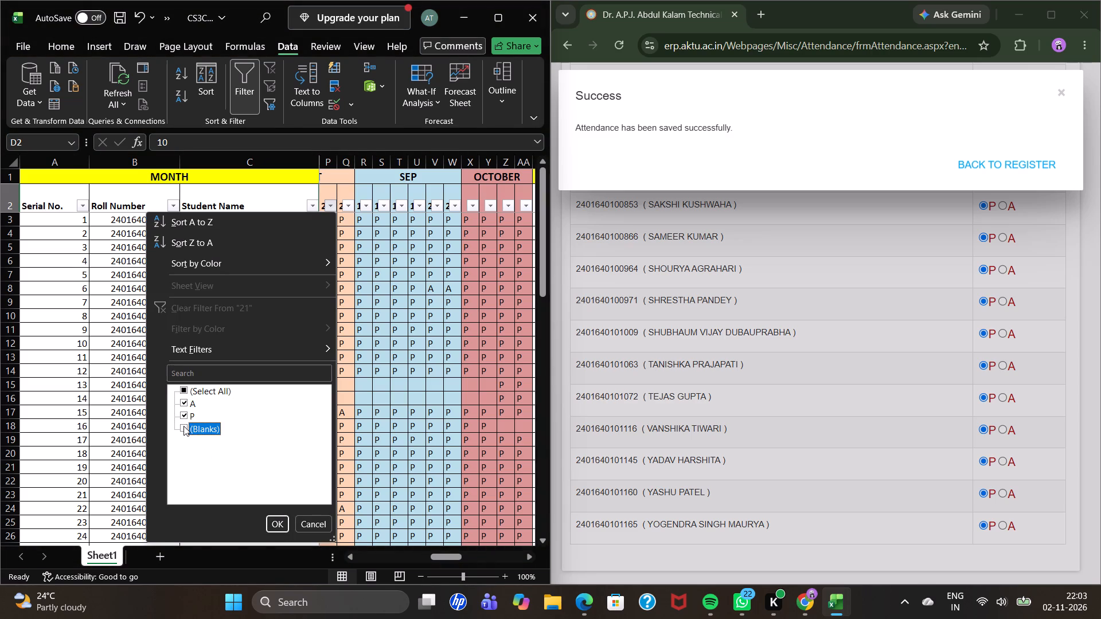
click(184, 412)
click(271, 520)
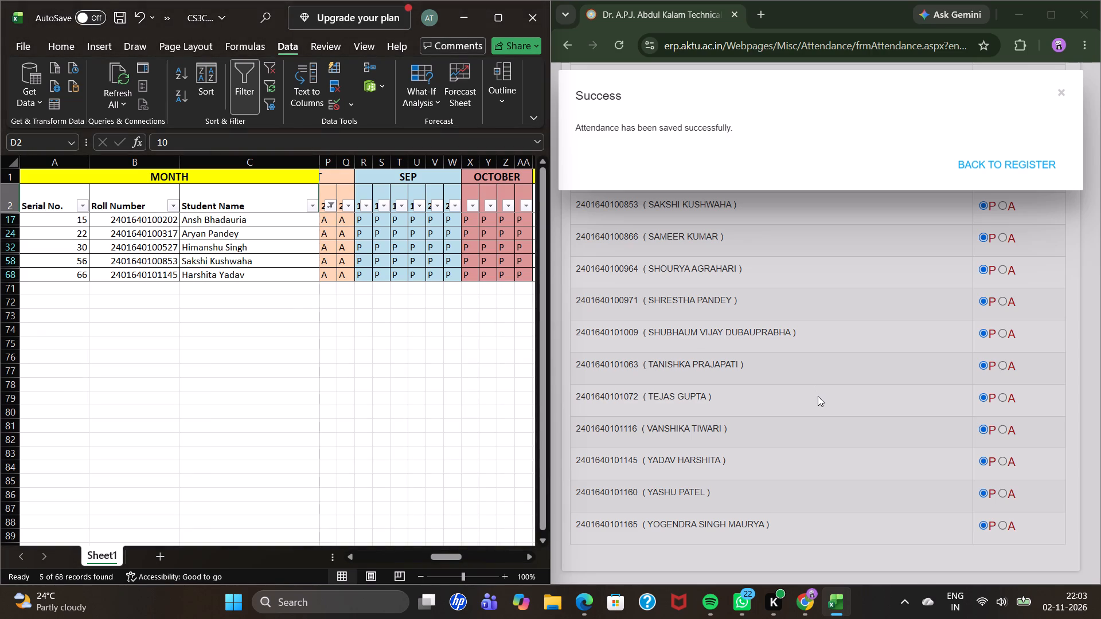
Switch to the ERP in Chrome, reload the Add Attendance form and set the attendance date to 21 August 2026.
click(818, 396)
scroll(818, 396, up, 12)
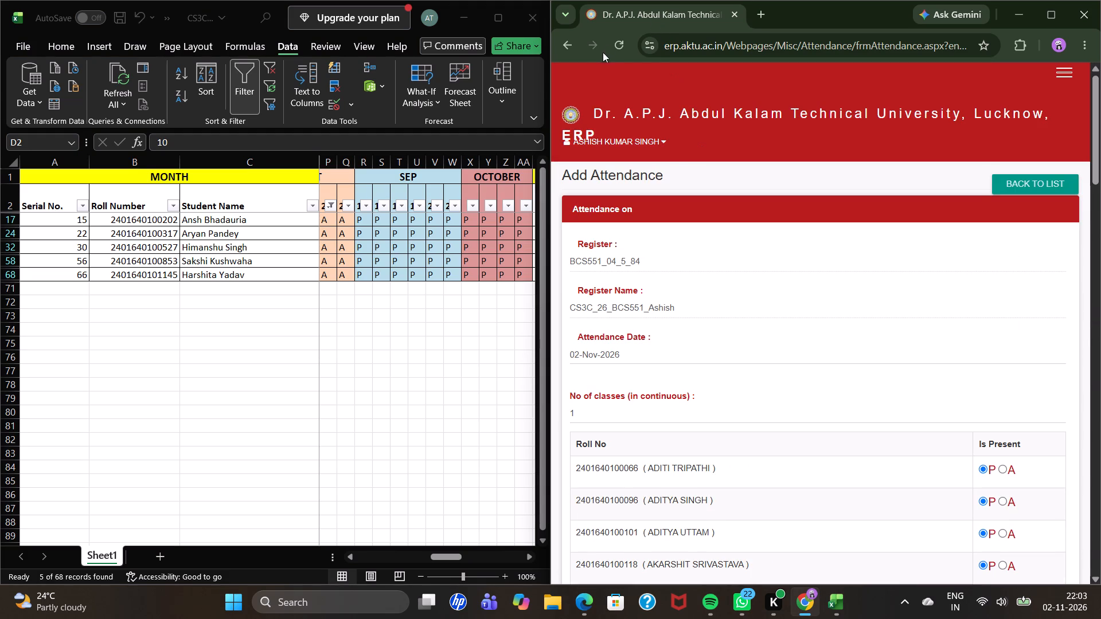
triple_click(616, 45)
triple_click(616, 45)
click(655, 348)
click(579, 374)
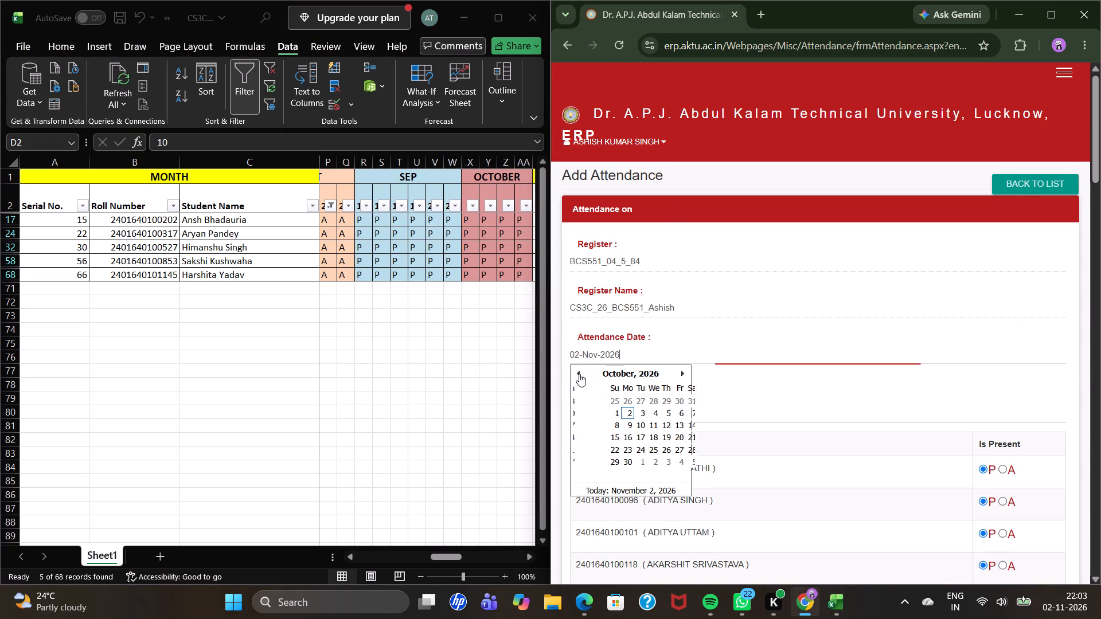
click(579, 374)
click(579, 374)
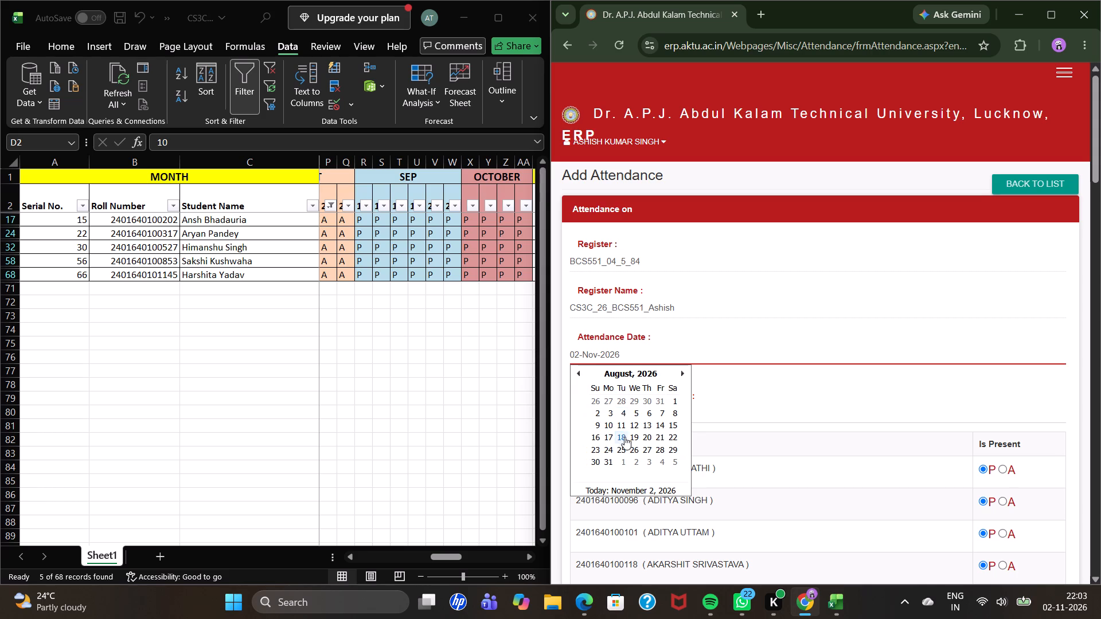
click(660, 436)
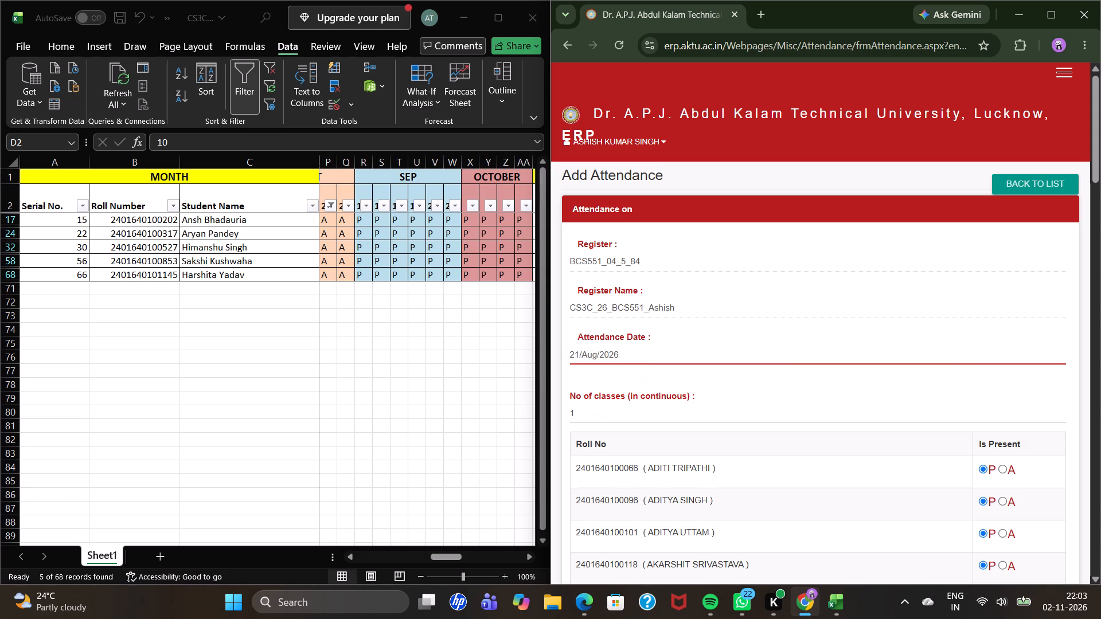
Set the number of continuous classes to 2.
click(677, 414)
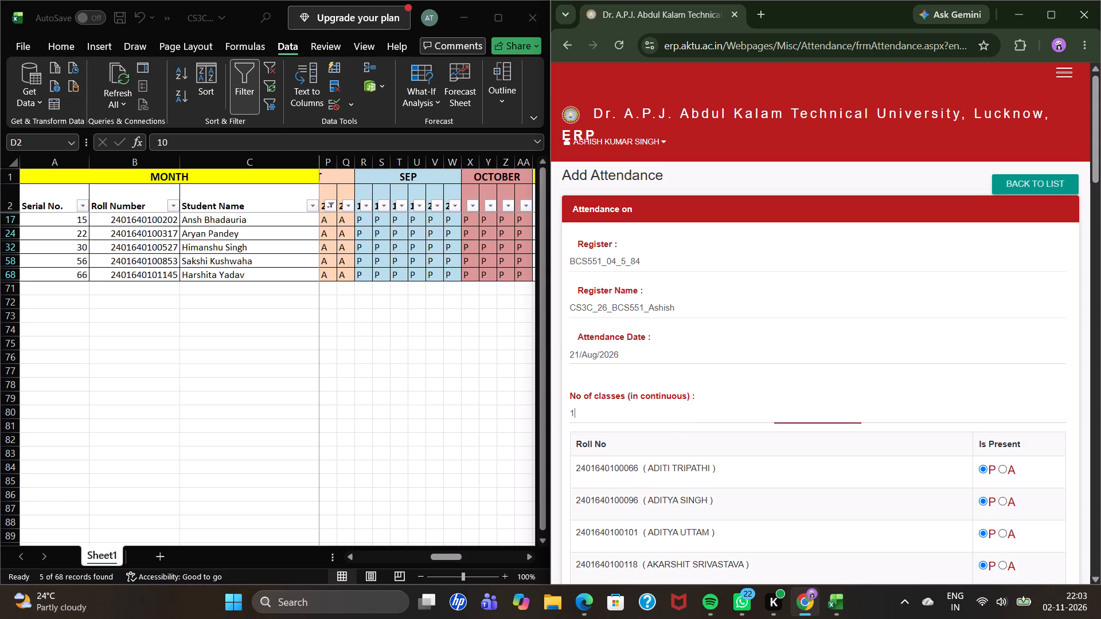
key(BackSpace)
key(2)
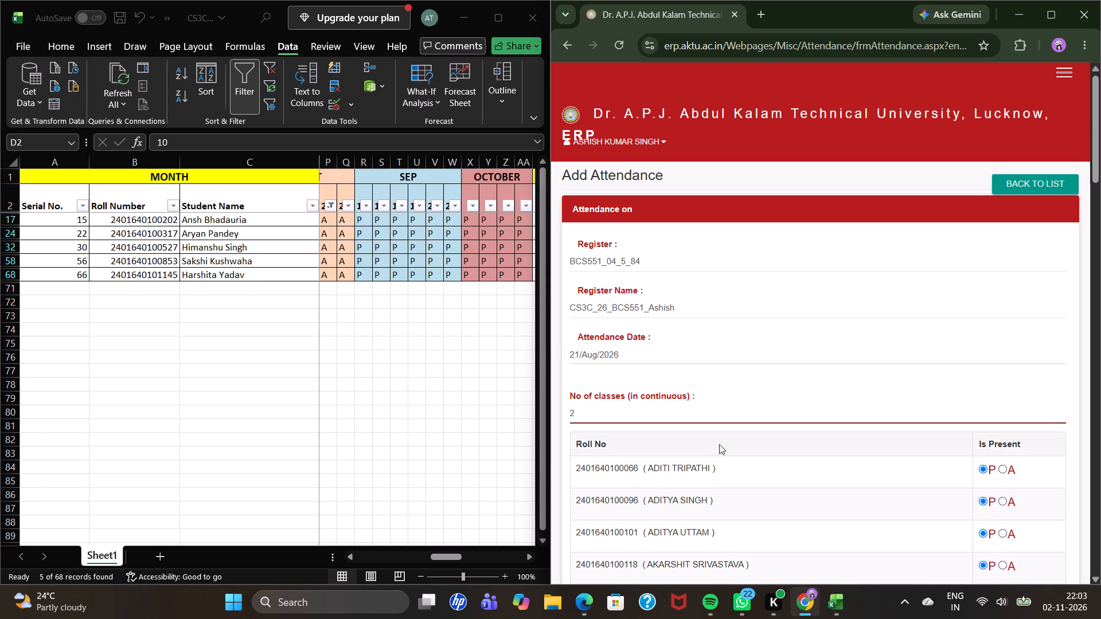
Mark the first three students listed in the filtered Excel sheet (serial numbers 15, 22 and 30) as absent (A).
scroll(720, 445, down, 3)
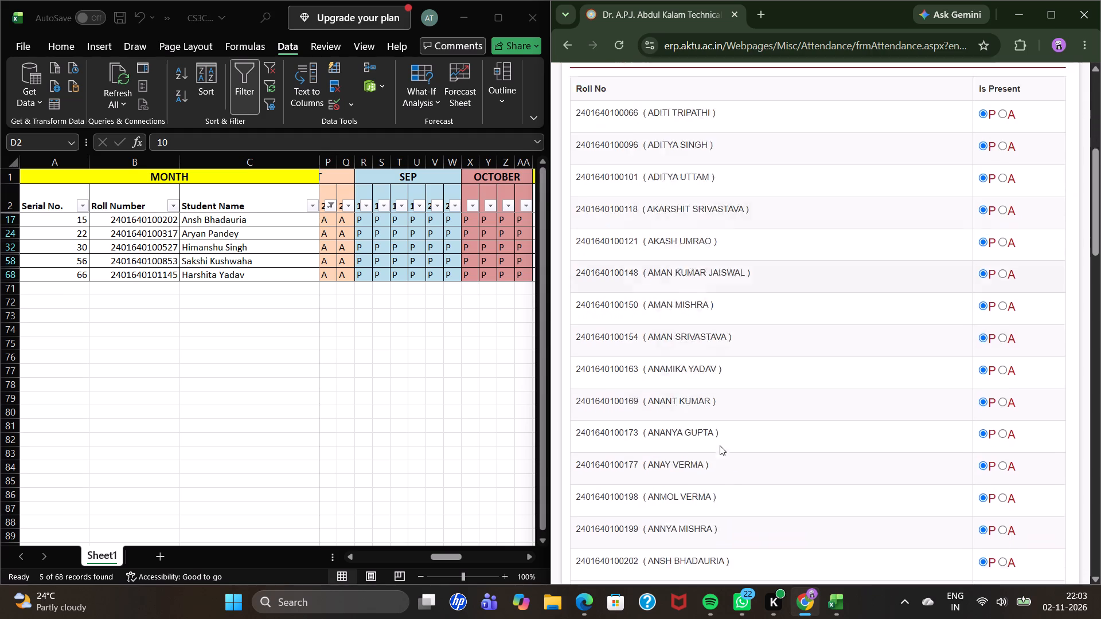
scroll(720, 445, down, 3)
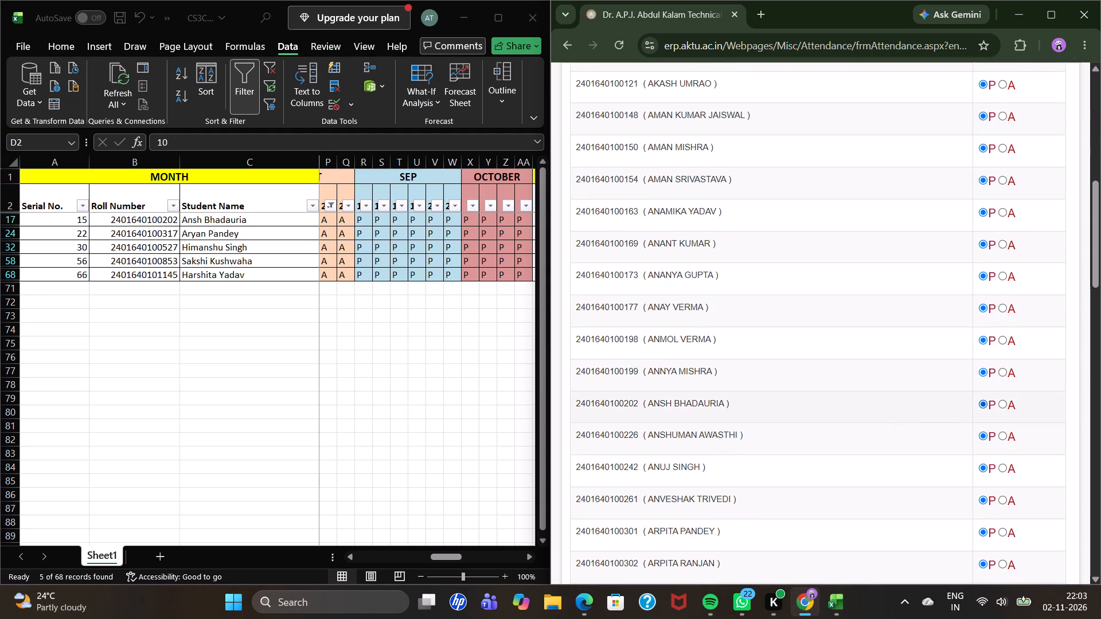
drag(996, 406, 1002, 404)
click(1002, 404)
scroll(977, 559, down, 2)
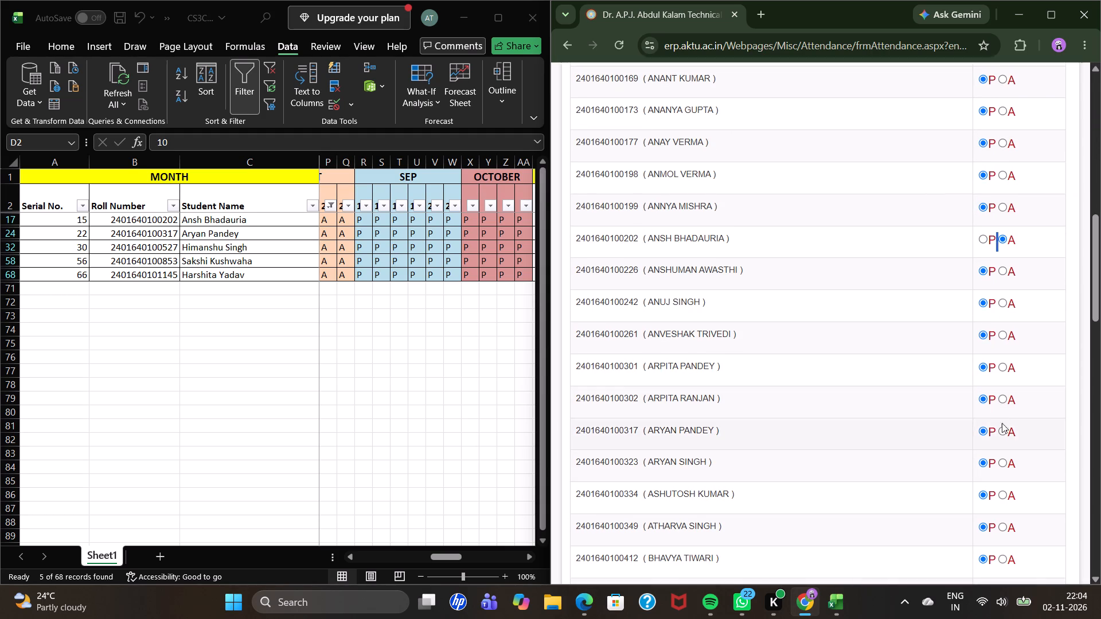
click(1002, 428)
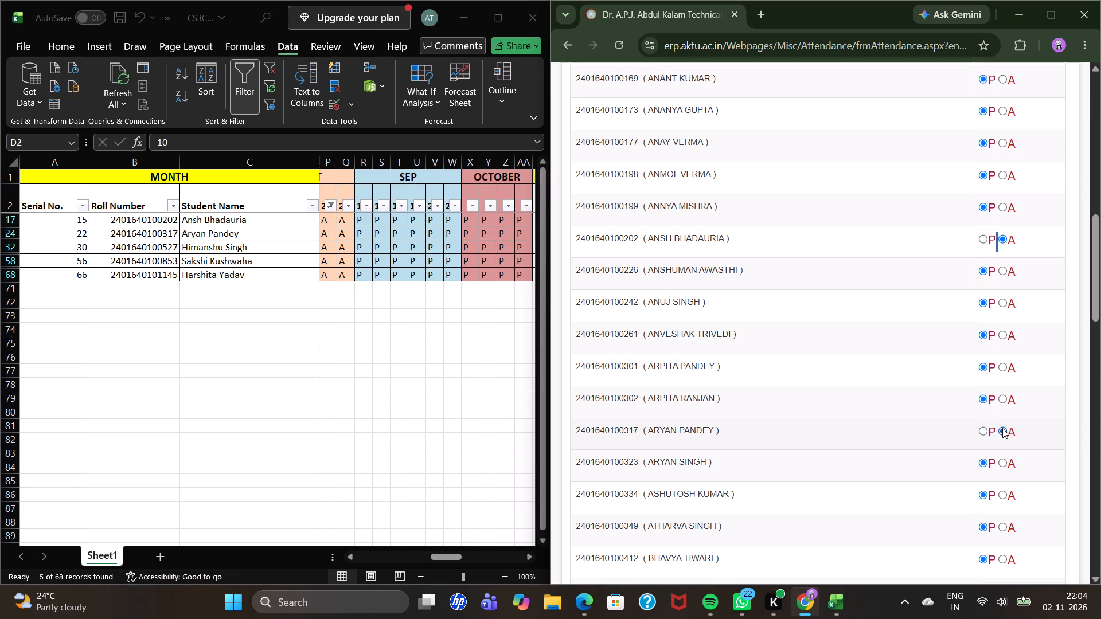
scroll(1002, 469, down, 2)
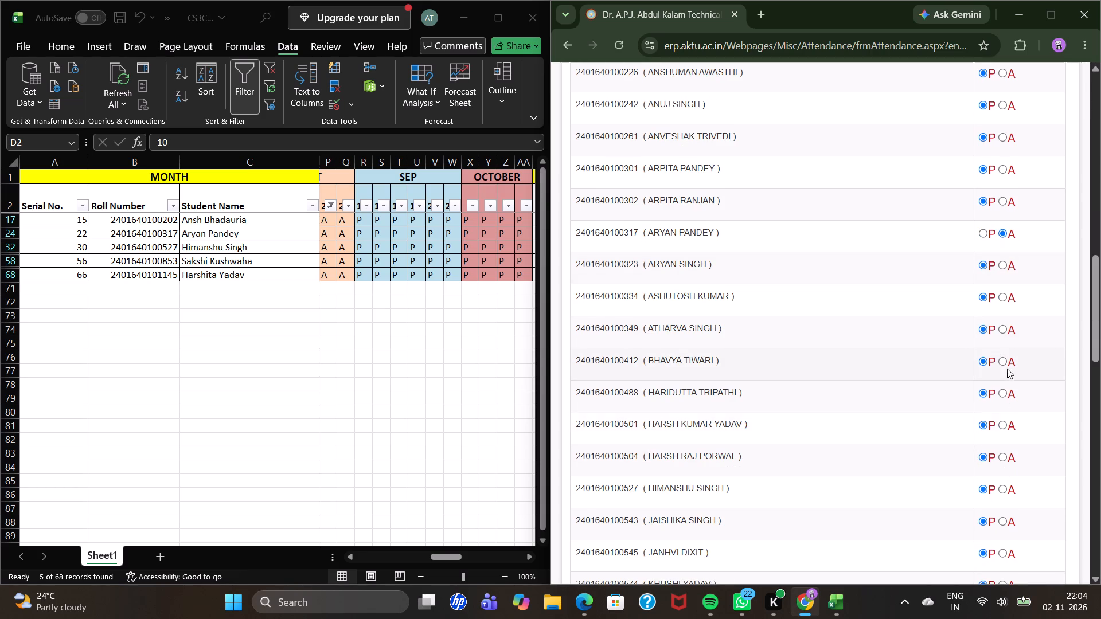
click(1003, 491)
Mark the remaining two filtered students (serial numbers 56 and 66) as absent (A).
scroll(1003, 491, down, 3)
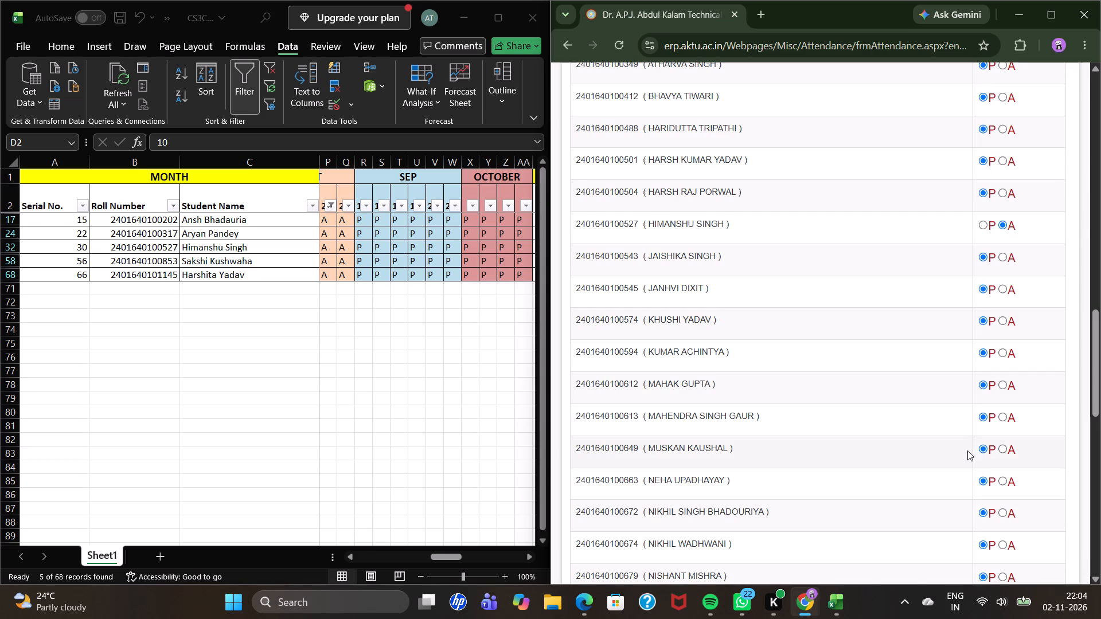
scroll(977, 454, down, 1)
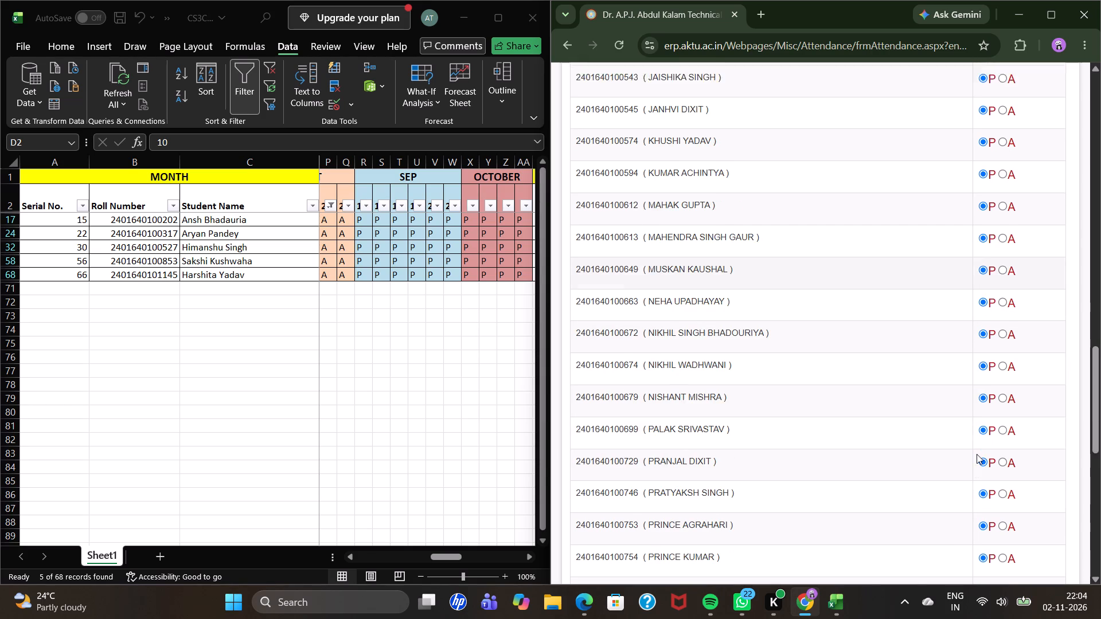
scroll(977, 454, down, 4)
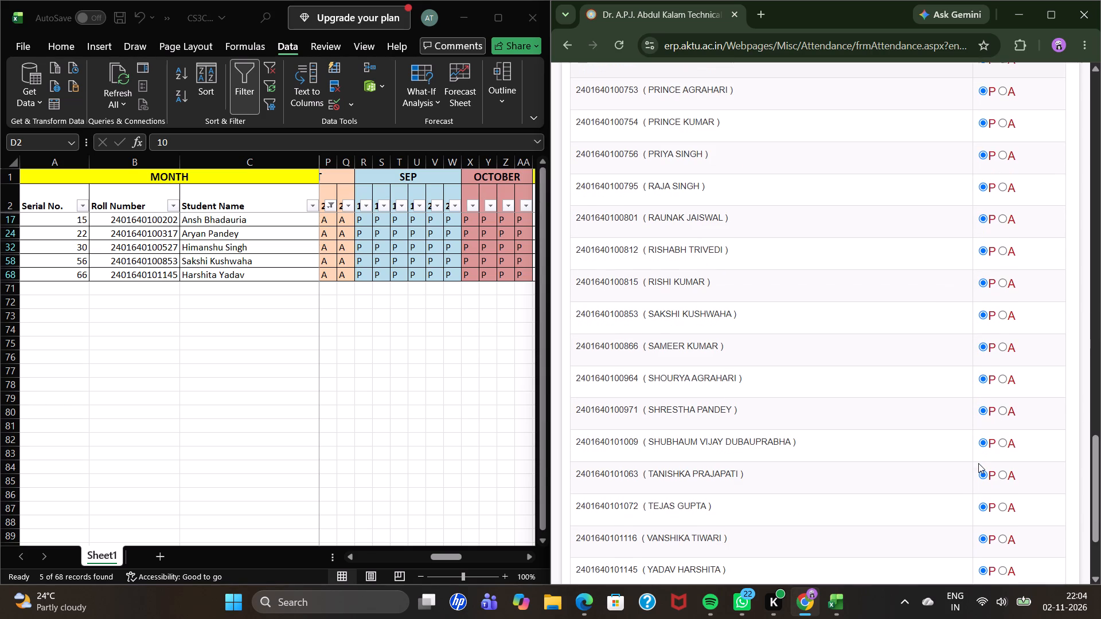
click(1004, 314)
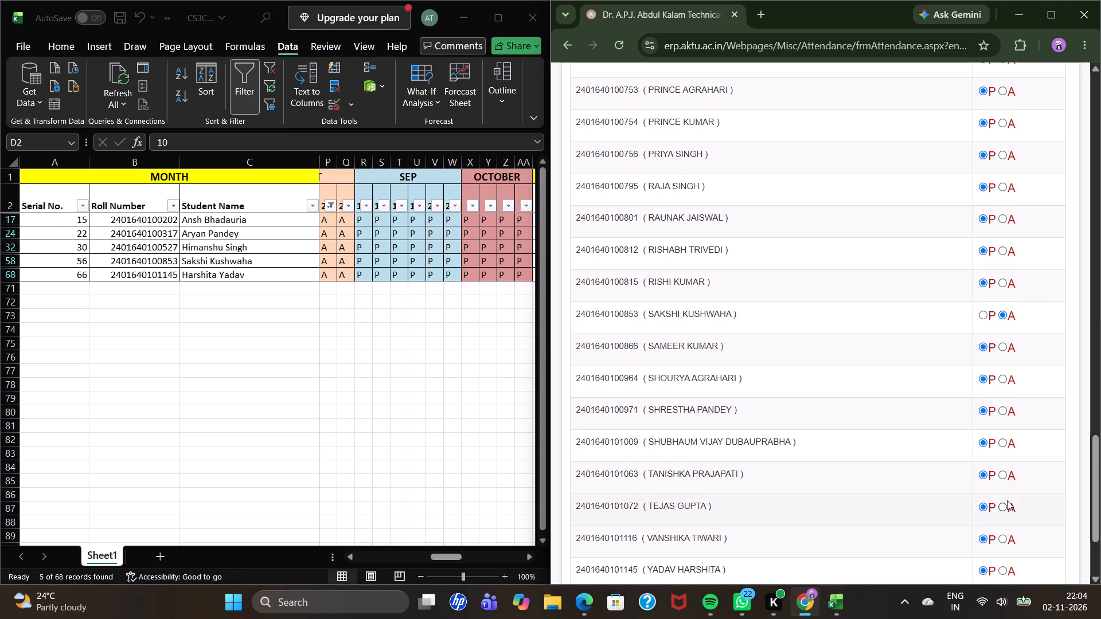
scroll(1007, 500, down, 1)
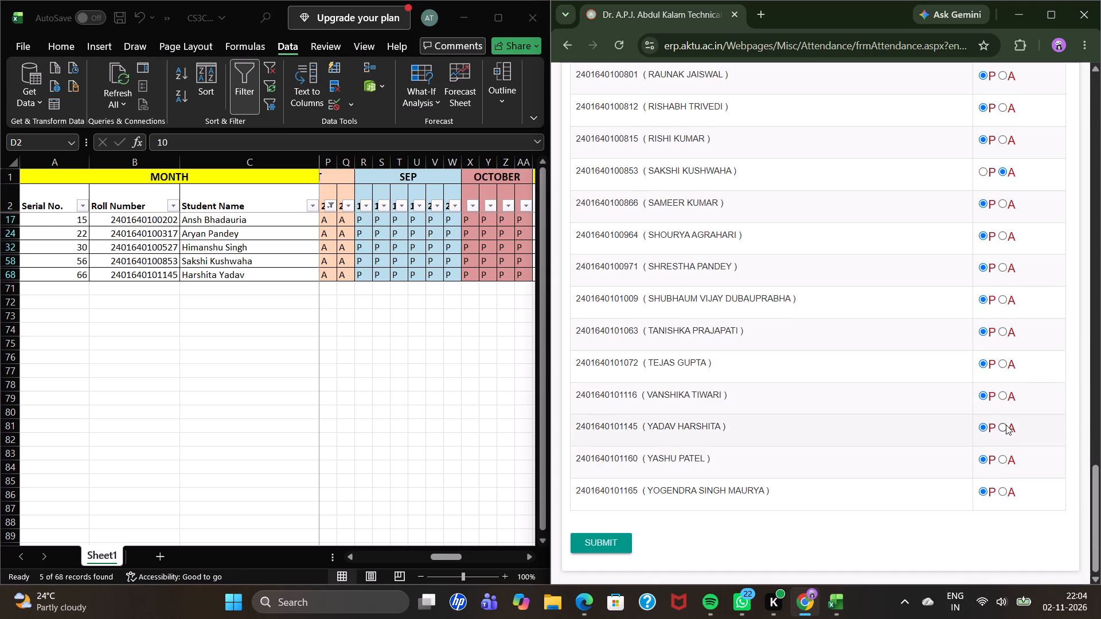
click(1006, 425)
Recheck the attendance date and number of classes, and submit the attendance for 21 August 2026.
scroll(1006, 425, up, 8)
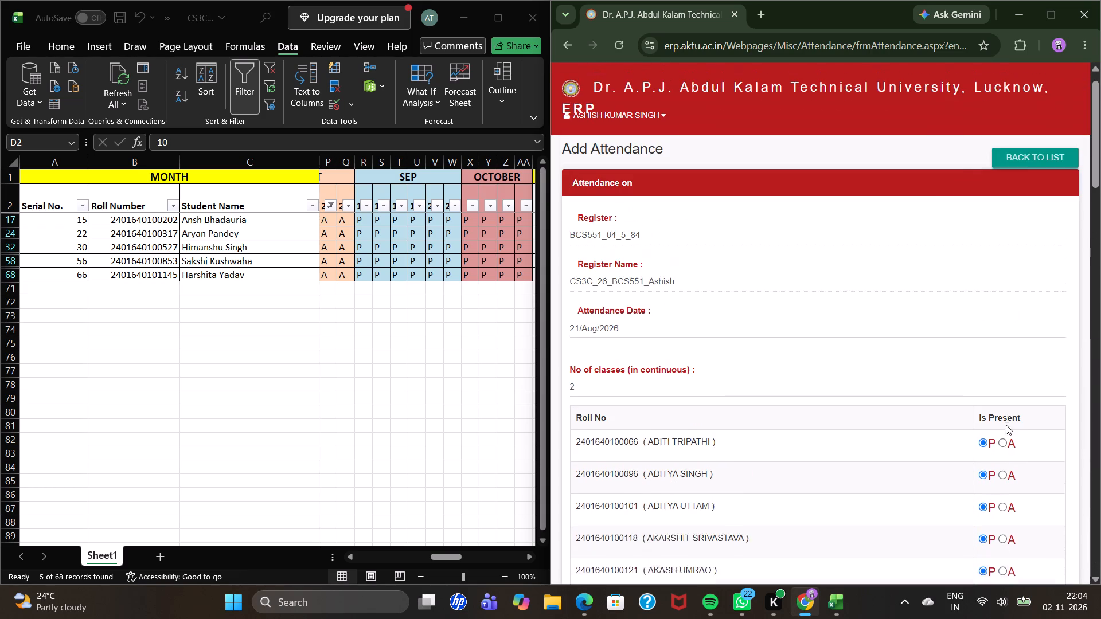
scroll(1006, 425, down, 18)
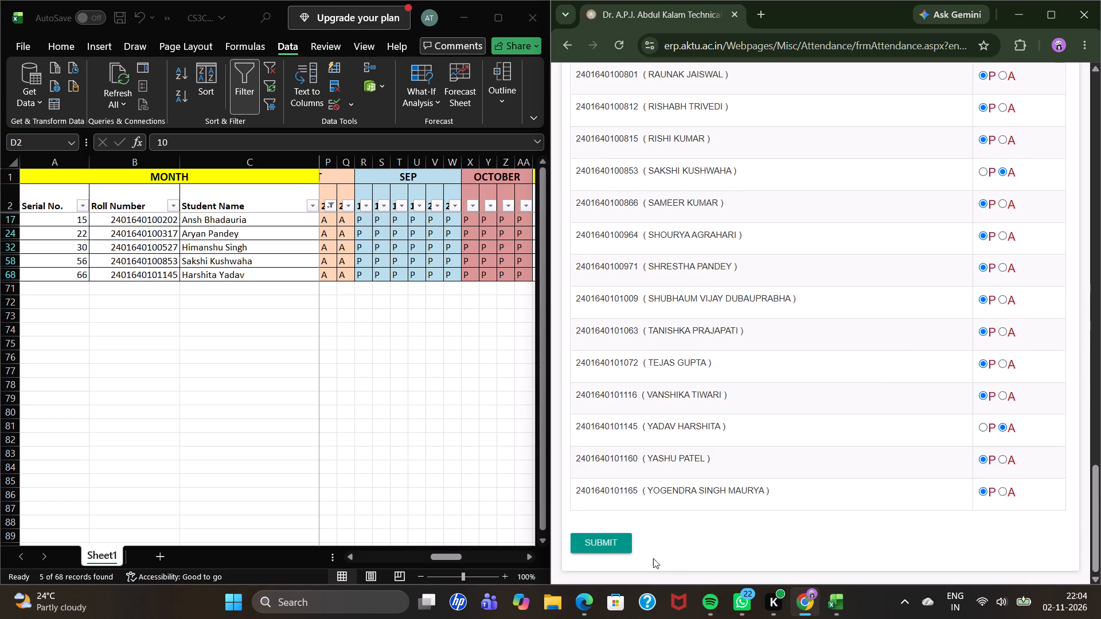
click(609, 540)
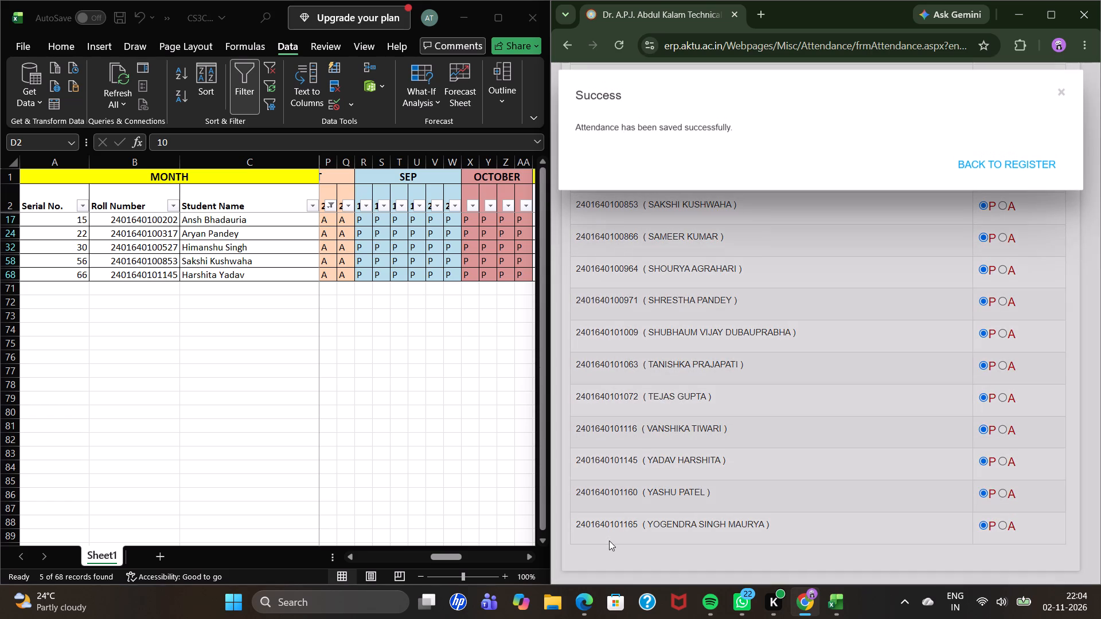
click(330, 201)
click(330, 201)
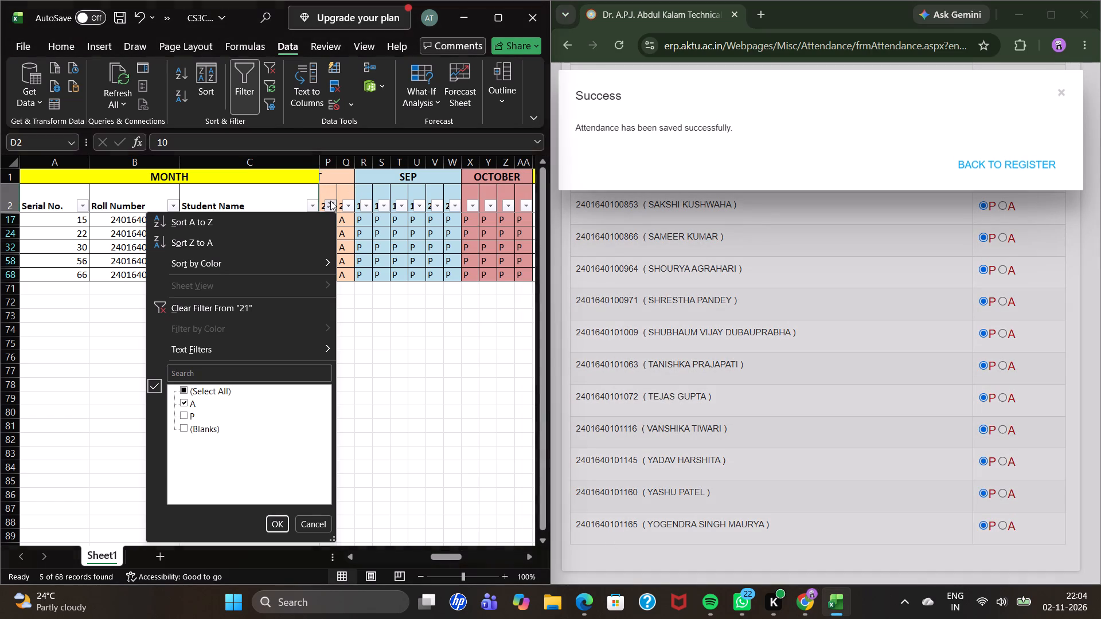
Examine the filter values of the 21 August column and the 11 September column in the Excel attendance sheet.
click(330, 201)
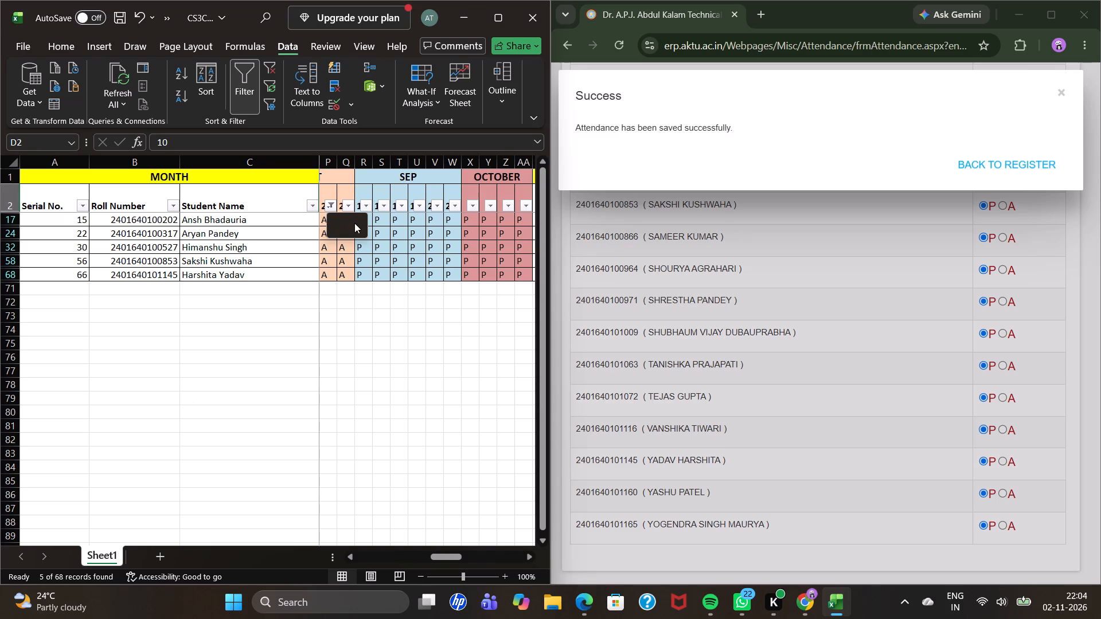
click(354, 223)
click(369, 310)
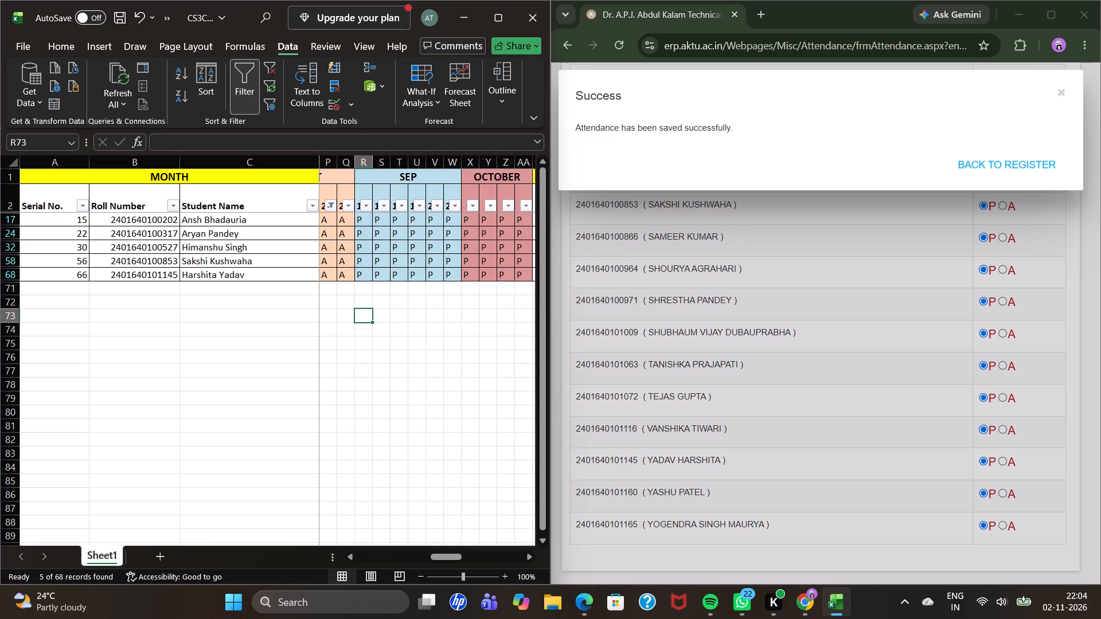
scroll(377, 269, left, 1)
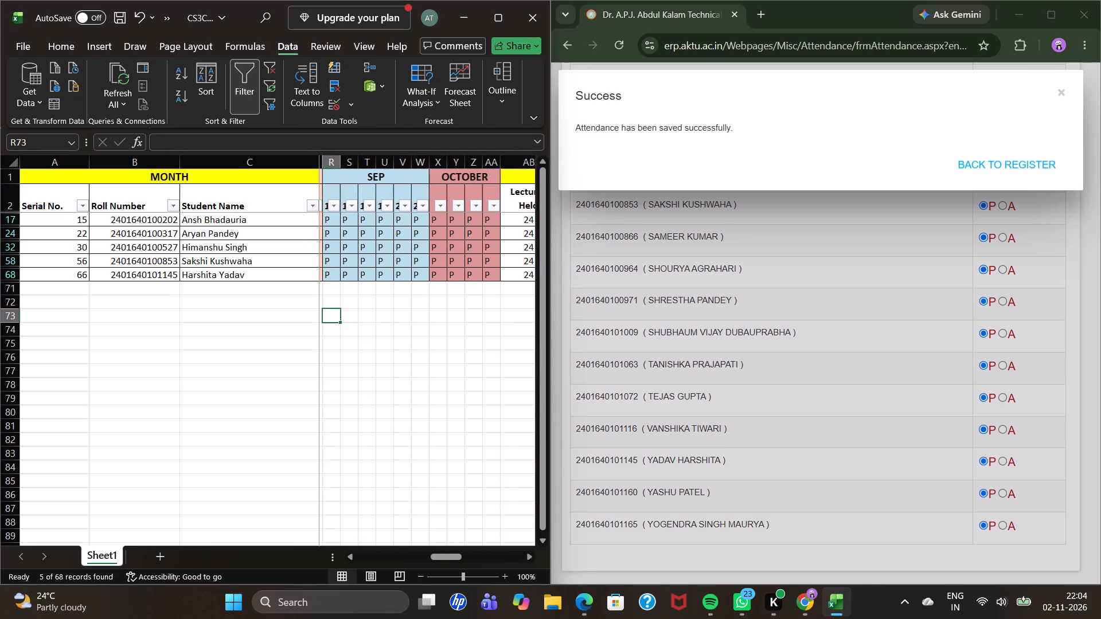
scroll(377, 269, left, 1)
click(377, 269)
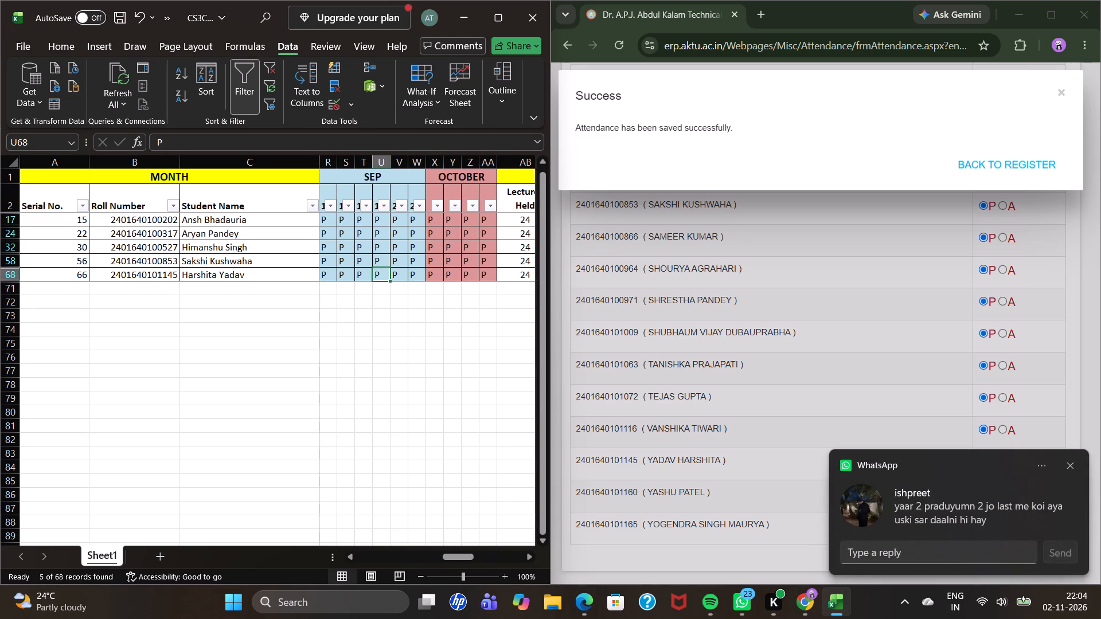
click(330, 202)
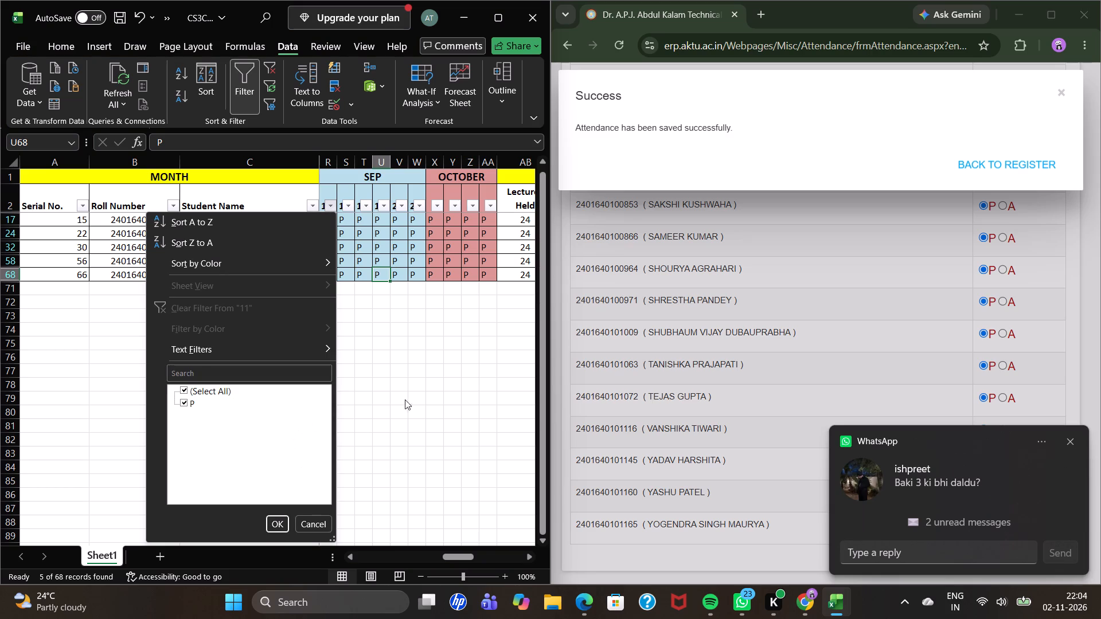
click(424, 391)
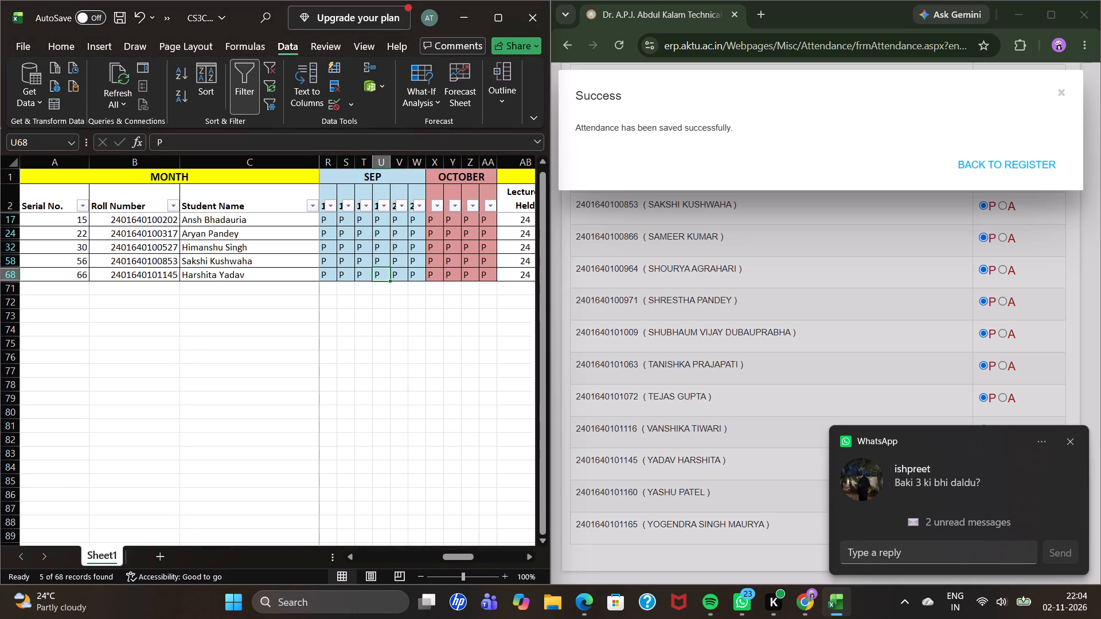
click(333, 205)
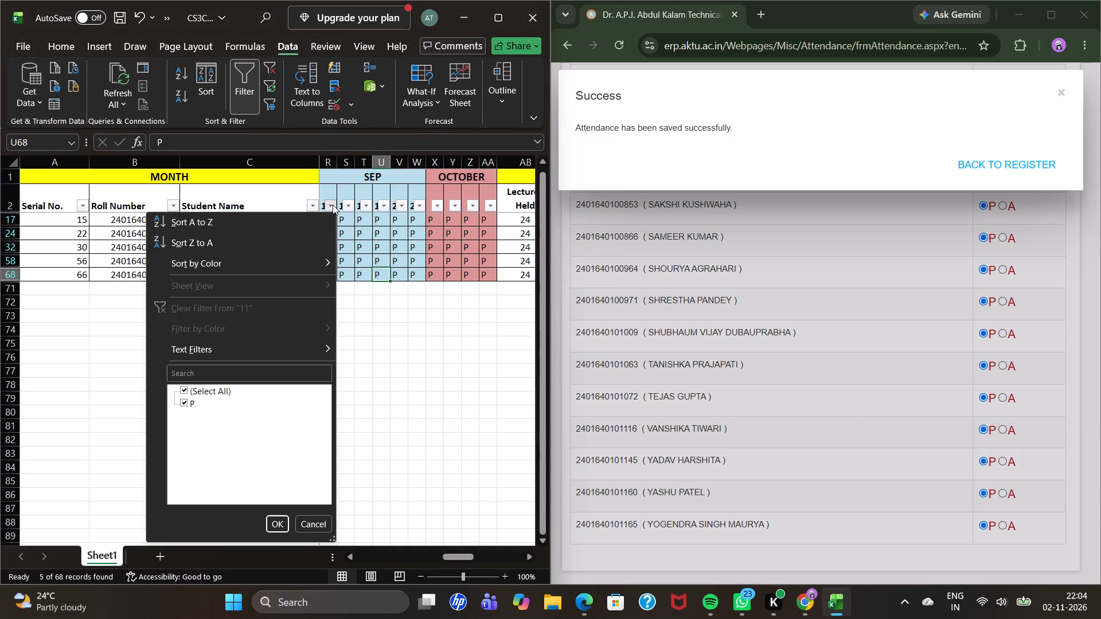
click(405, 409)
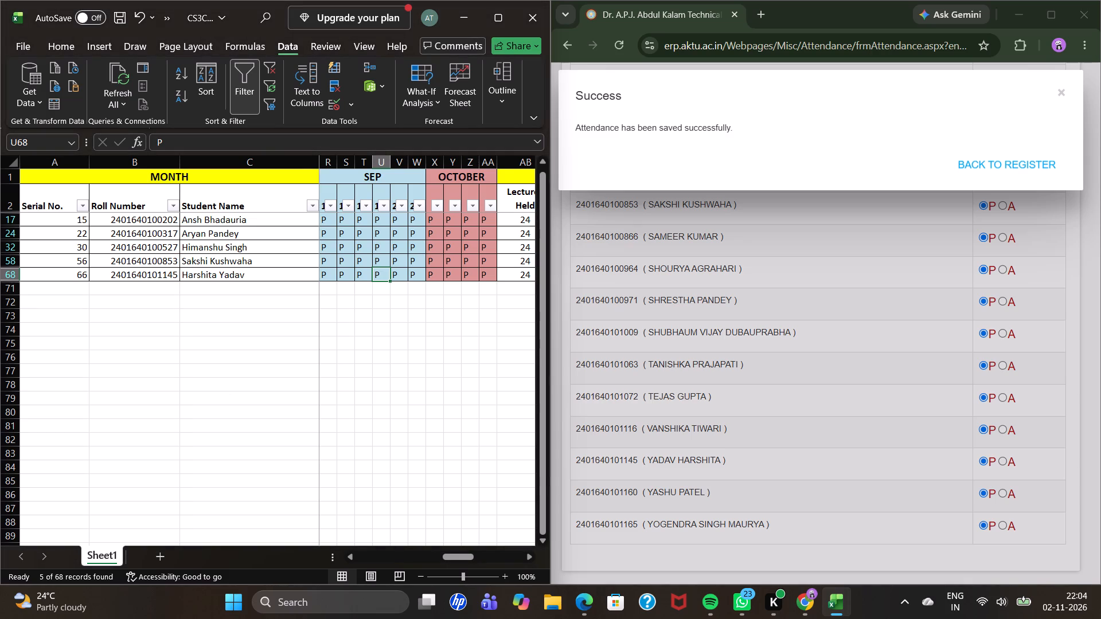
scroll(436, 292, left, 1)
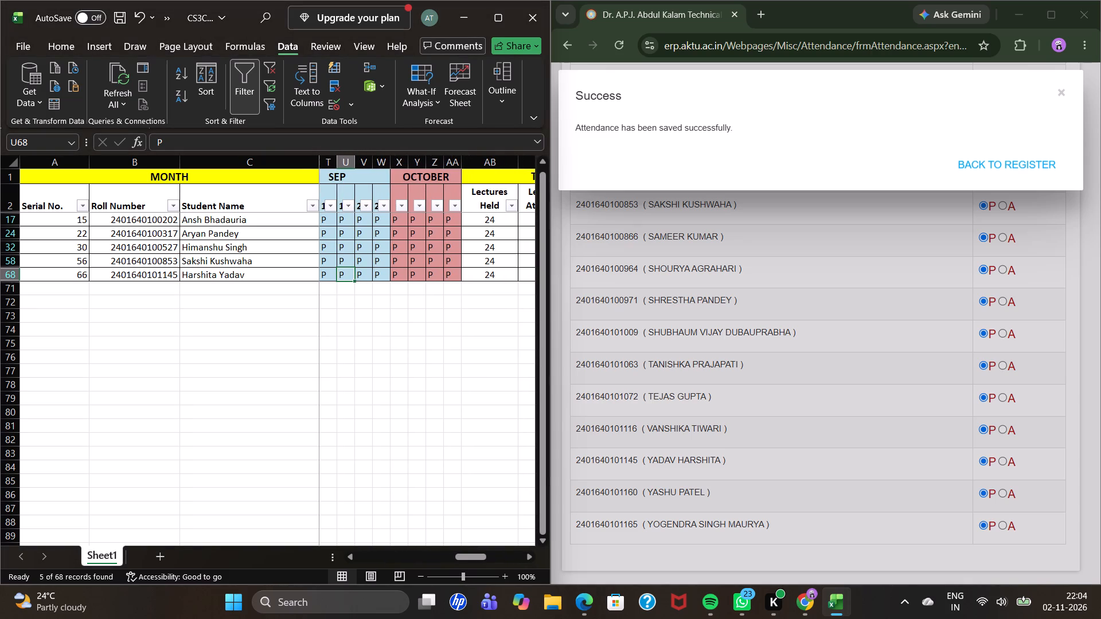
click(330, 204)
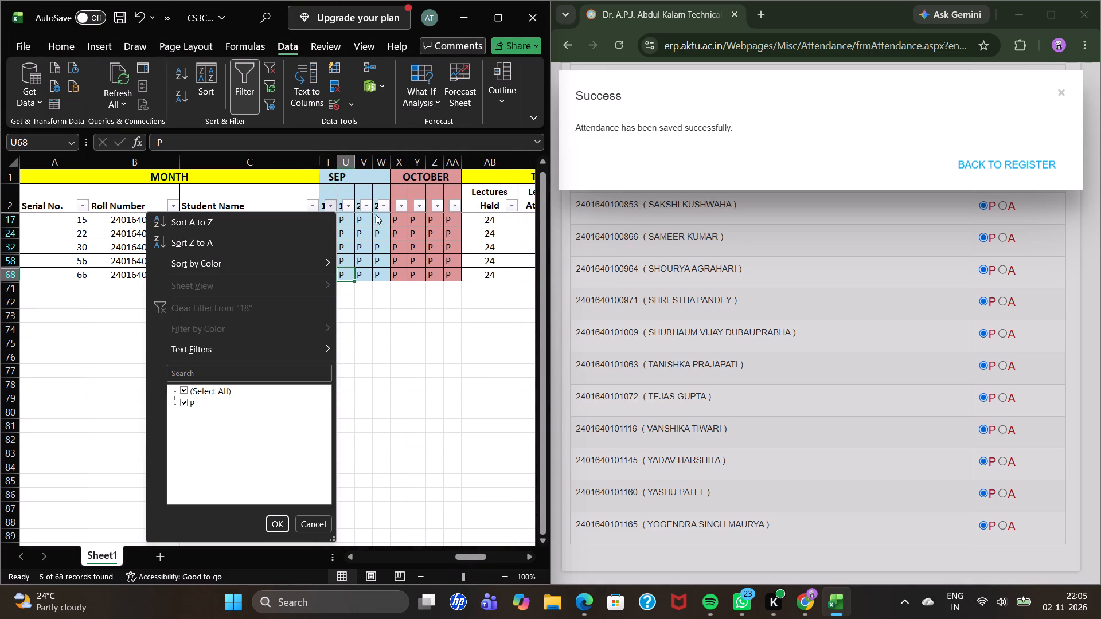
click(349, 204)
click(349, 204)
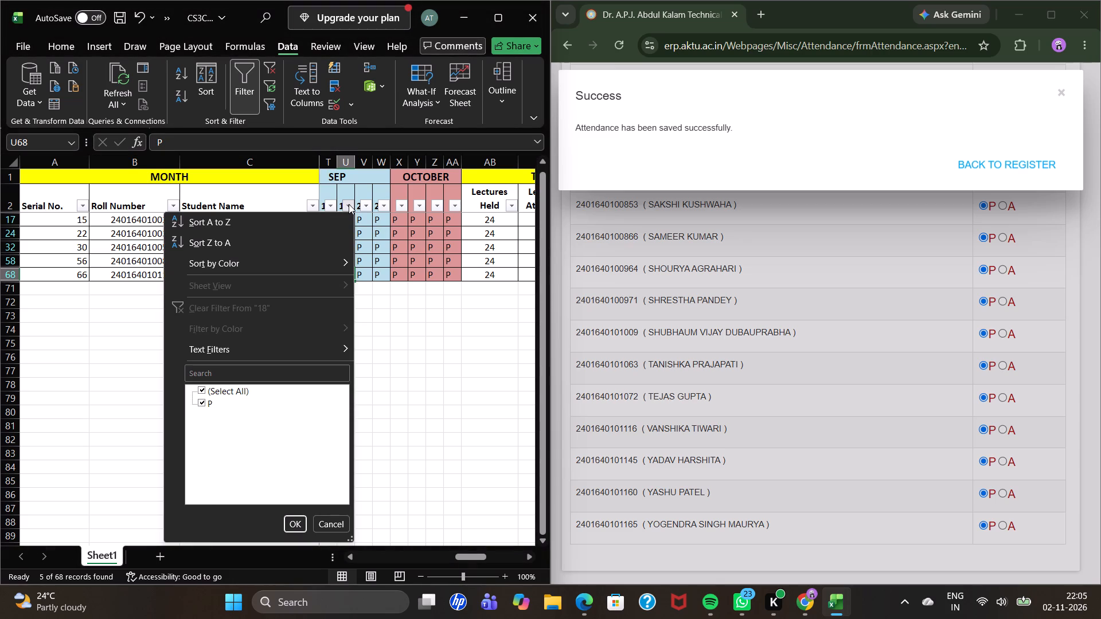
In the Excel sheet, clear the filter from the first August 21 column.
scroll(355, 207, right, 2)
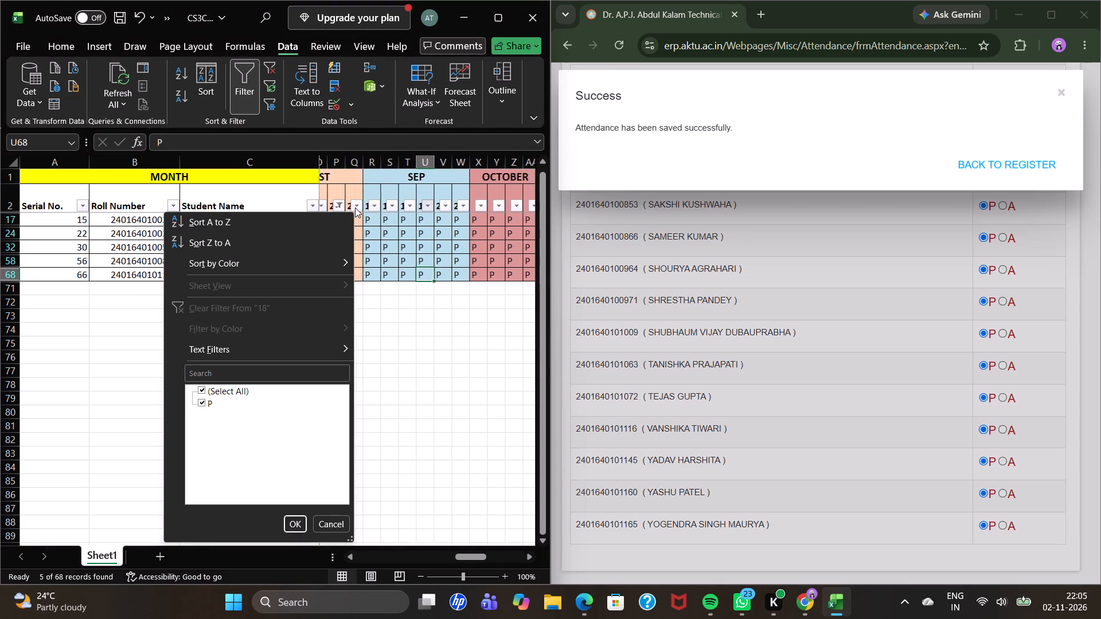
scroll(355, 207, right, 1)
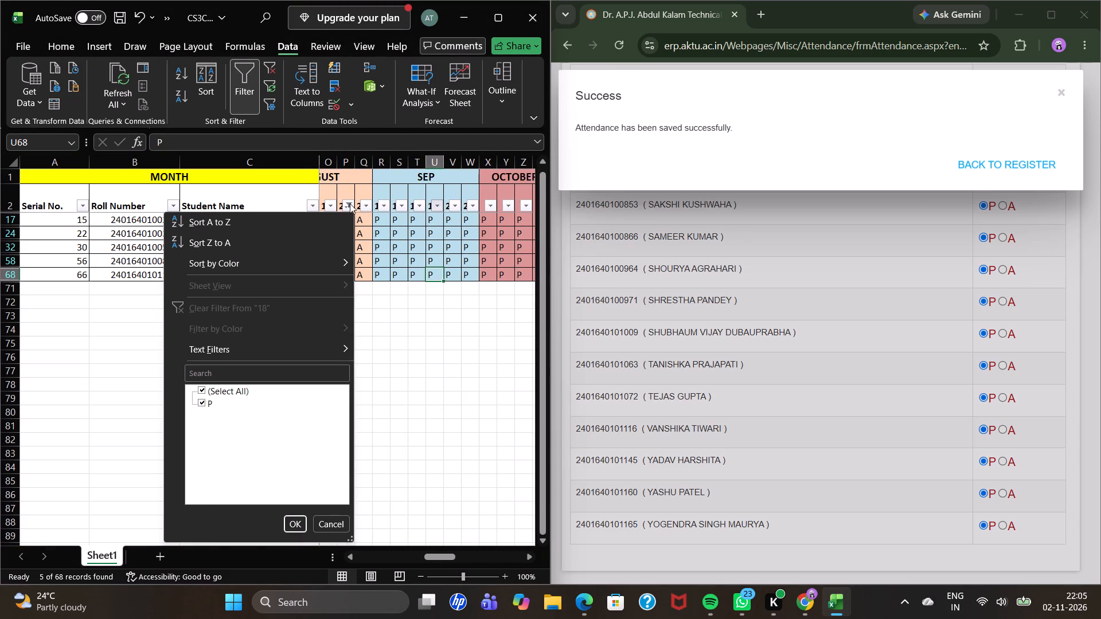
click(348, 203)
click(348, 203)
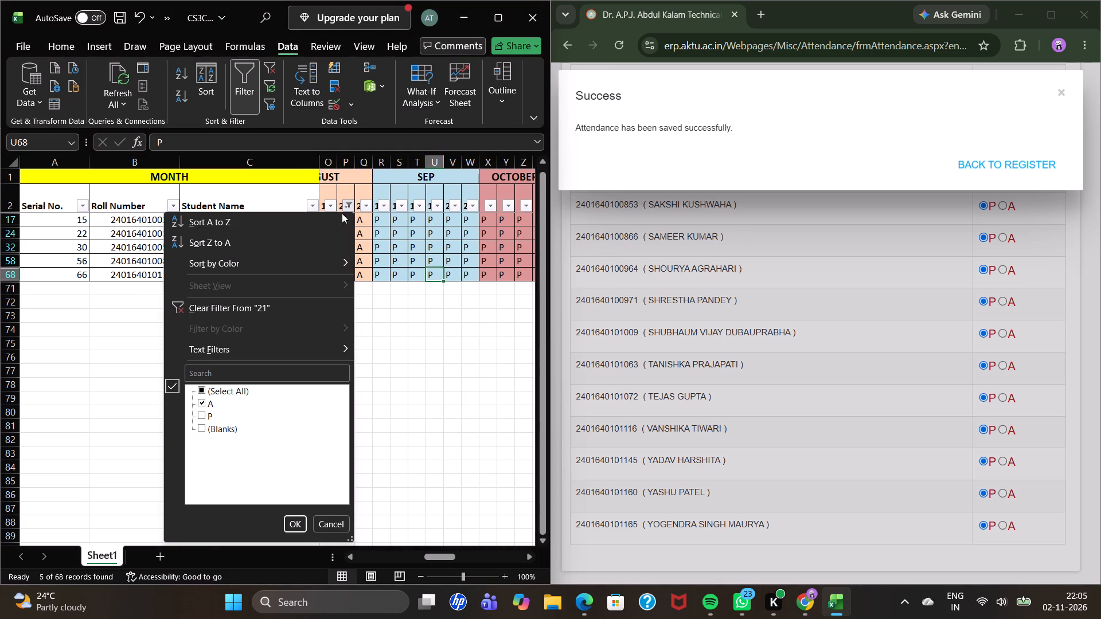
click(239, 303)
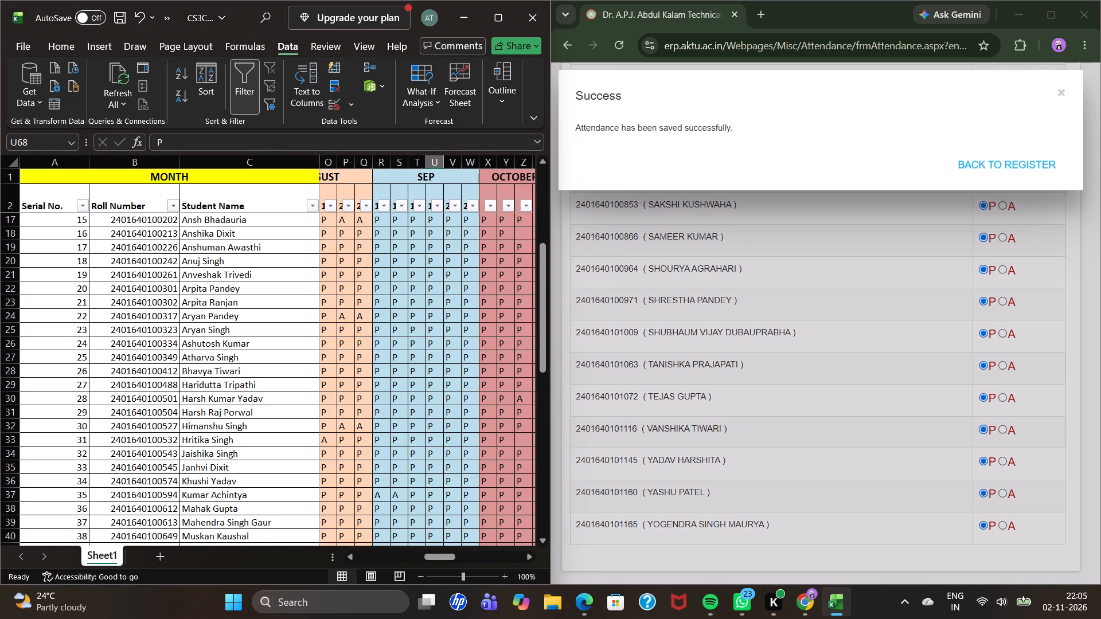
Filter the first September 11 column in the Excel sheet to show only students marked A.
click(368, 203)
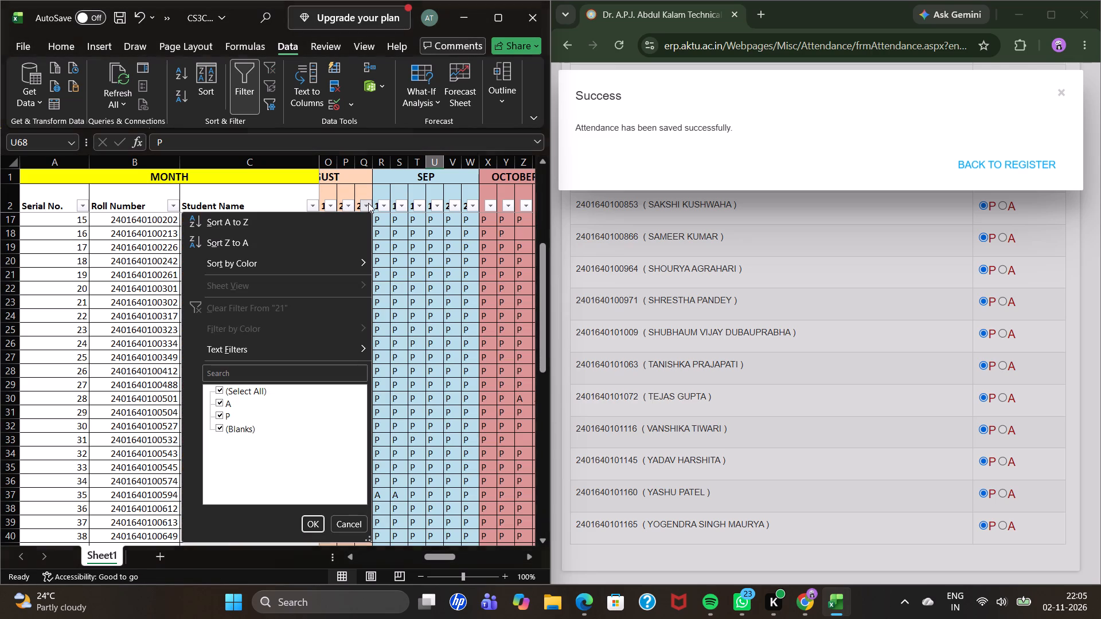
click(397, 222)
scroll(397, 222, left, 1)
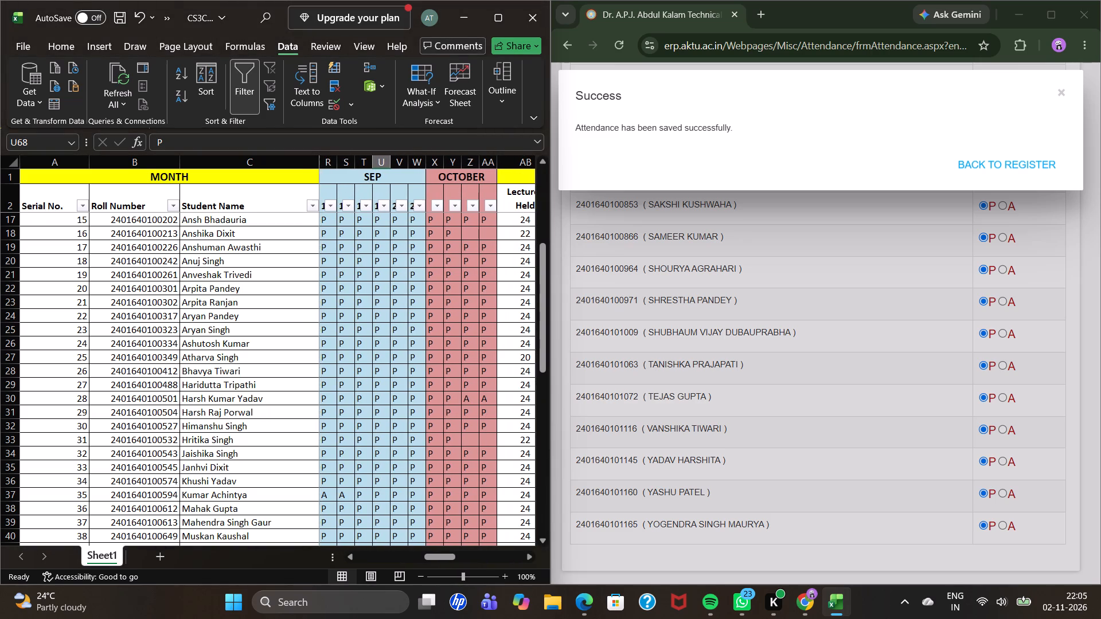
click(329, 205)
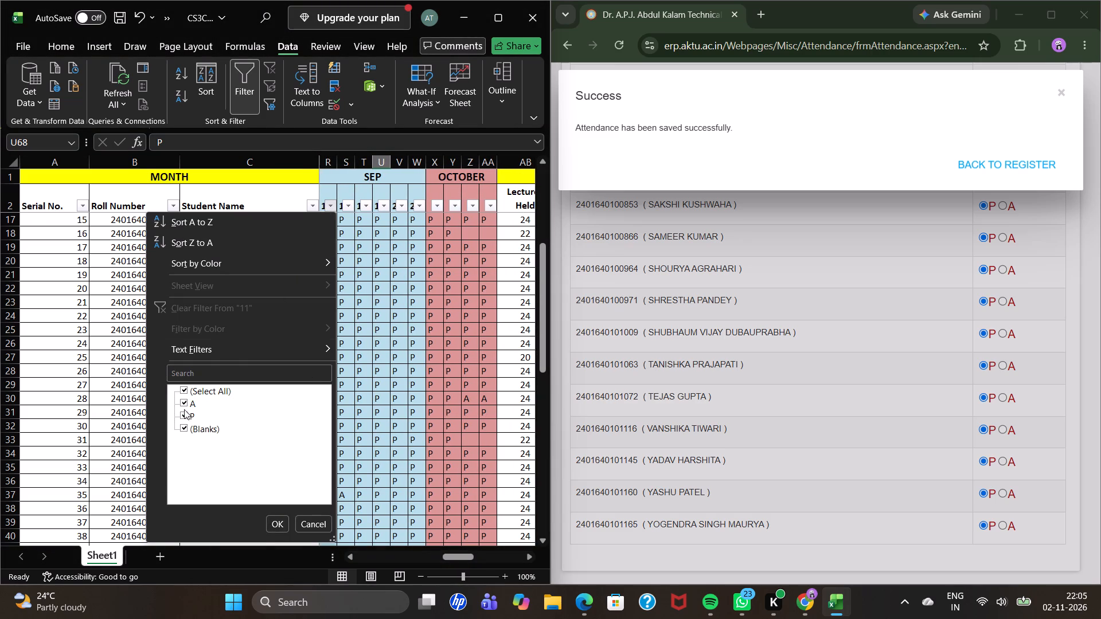
click(182, 428)
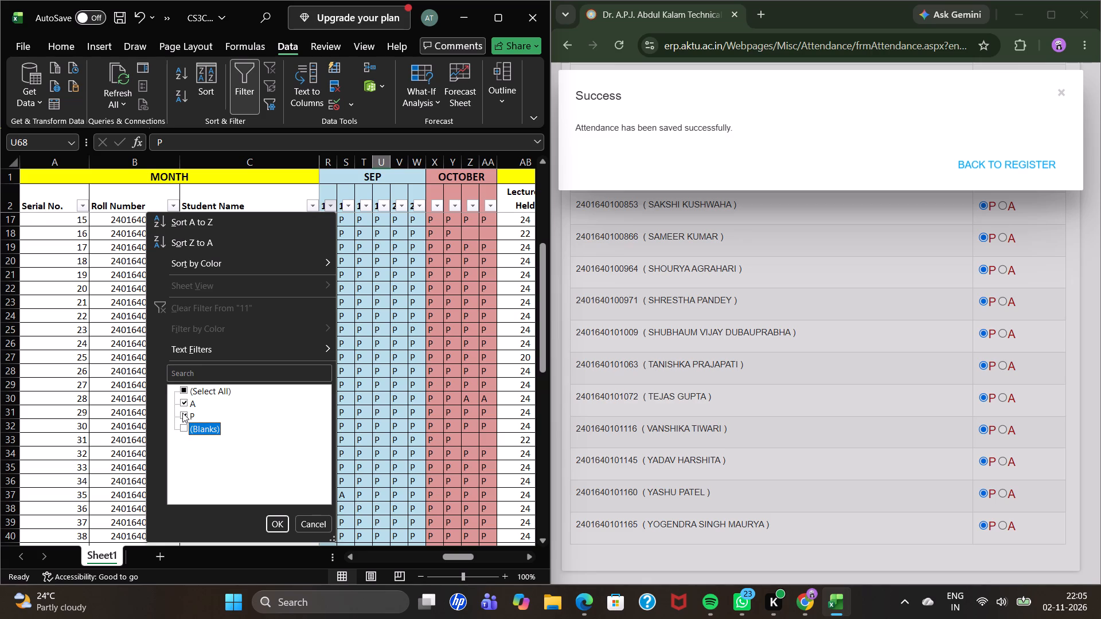
click(182, 413)
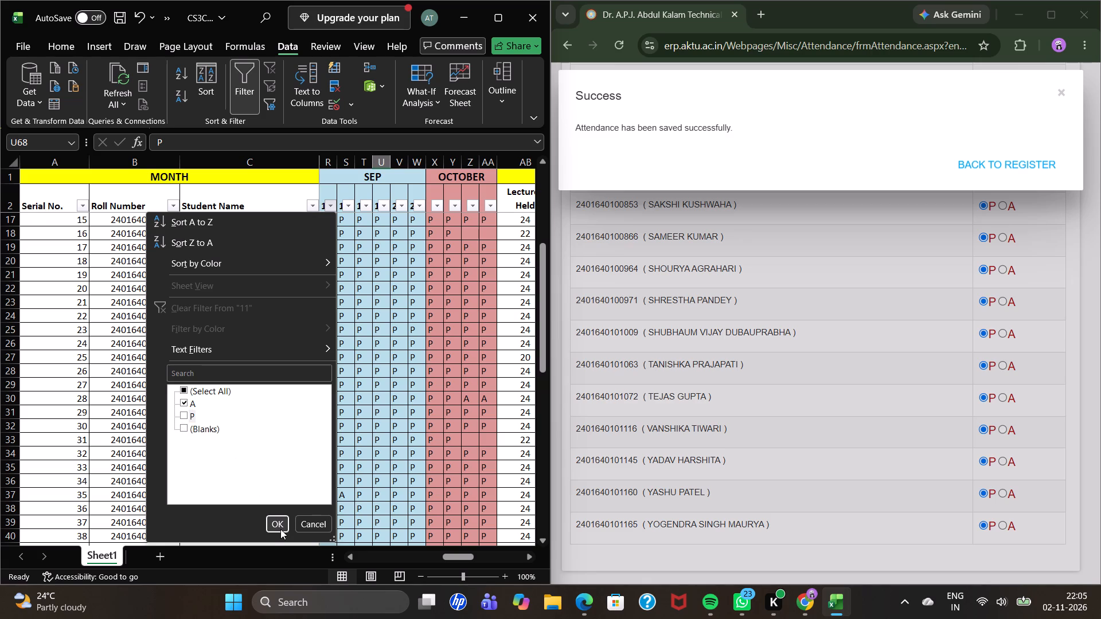
click(278, 526)
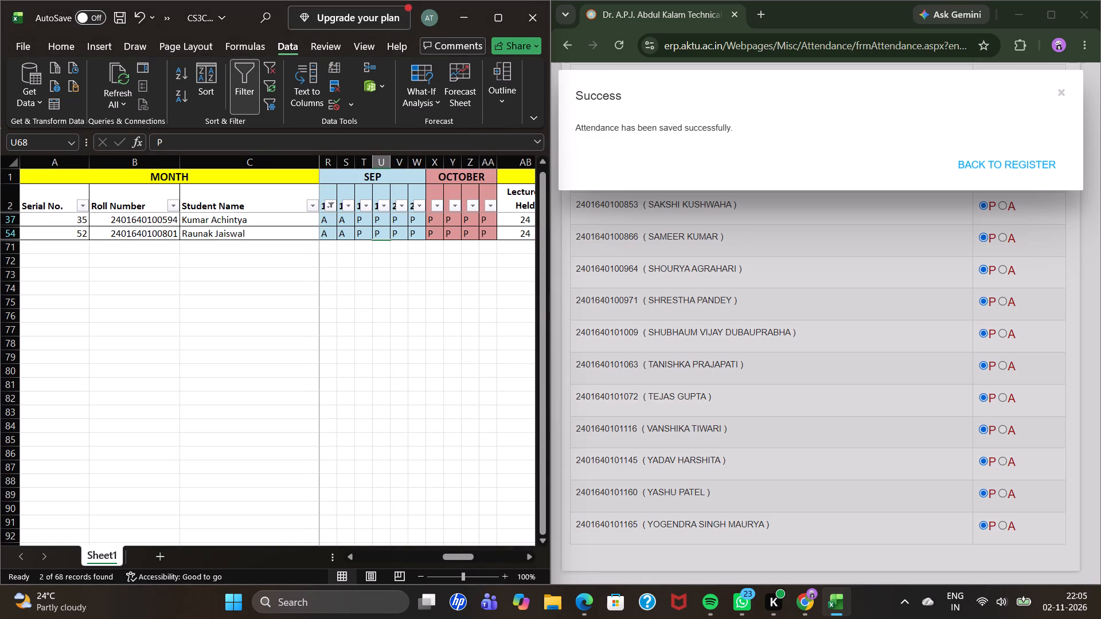
Switch to the ERP in Chrome, reload the Add Attendance form and set the attendance date to 1 September 2026.
click(621, 40)
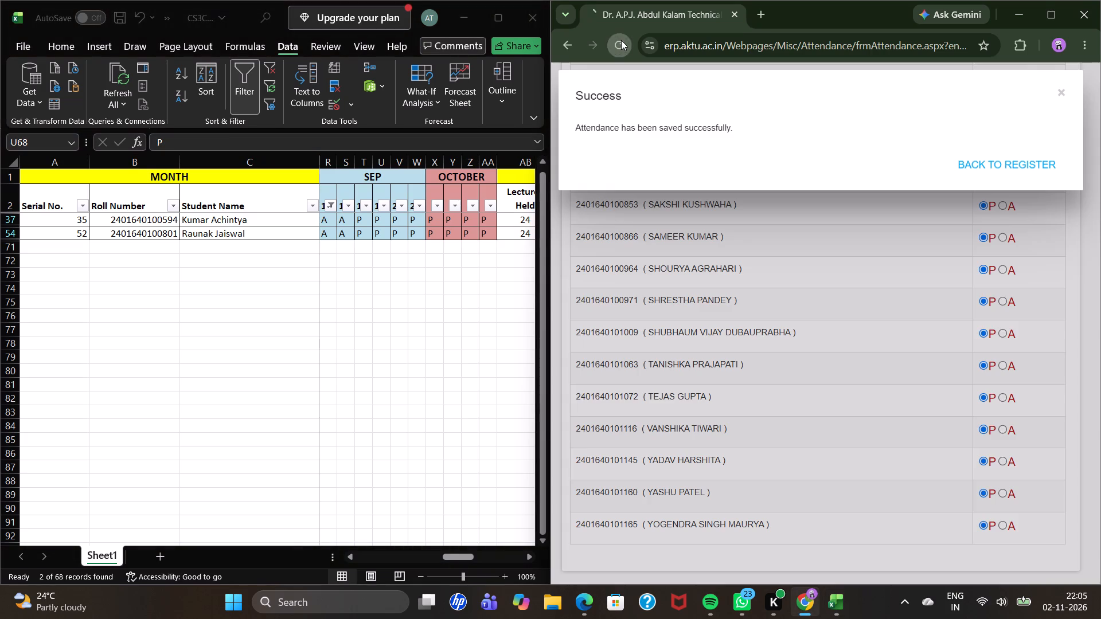
click(621, 40)
scroll(776, 271, up, 4)
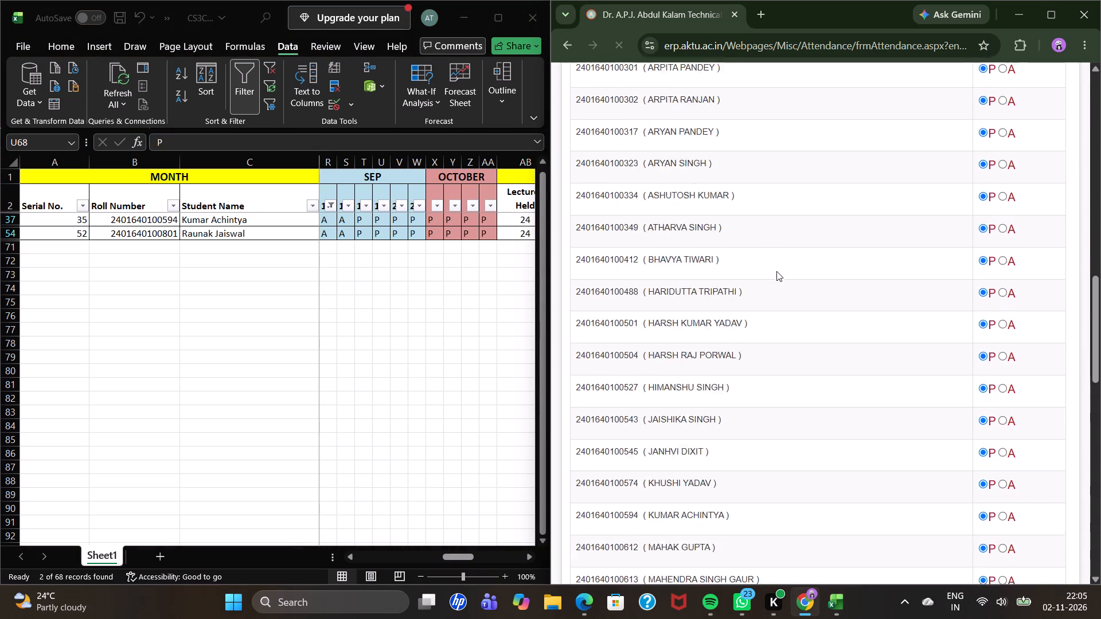
scroll(776, 271, up, 3)
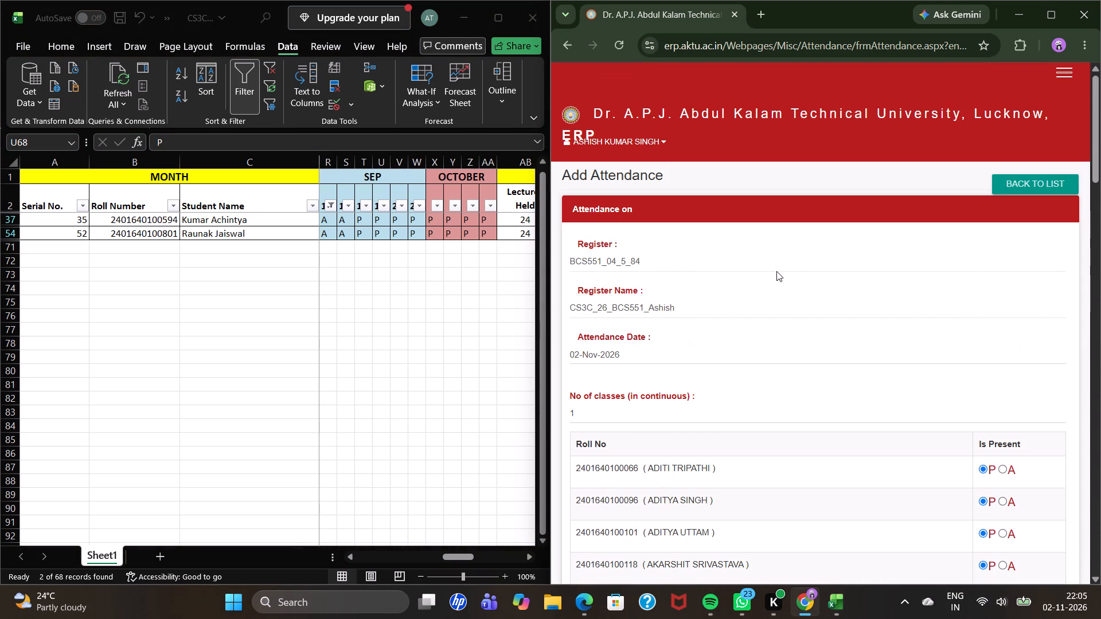
click(674, 351)
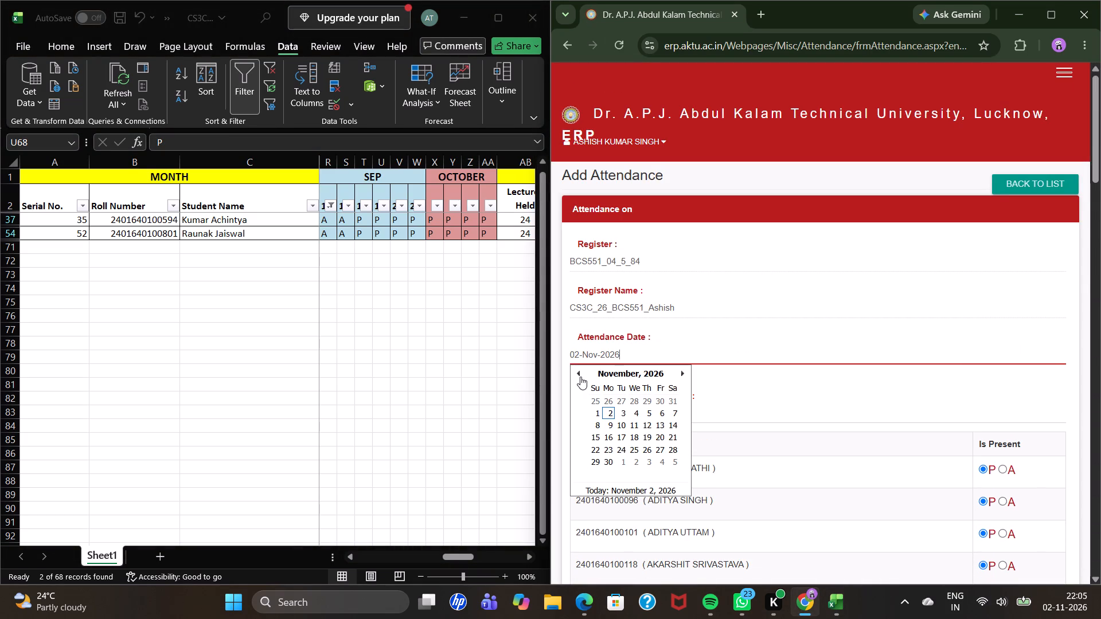
click(580, 377)
click(580, 377)
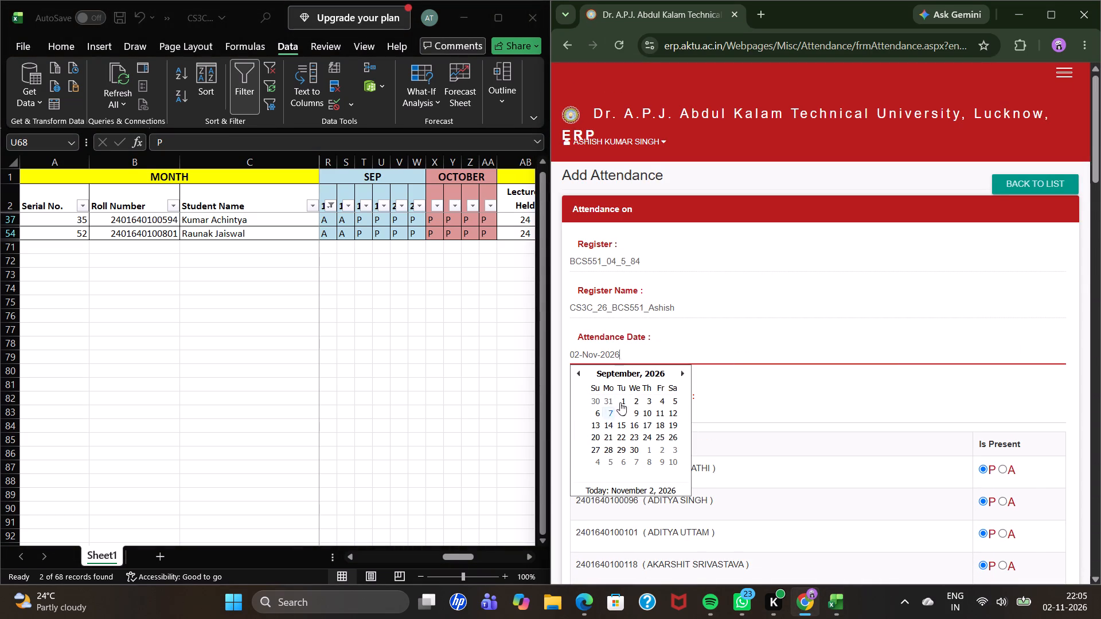
click(623, 401)
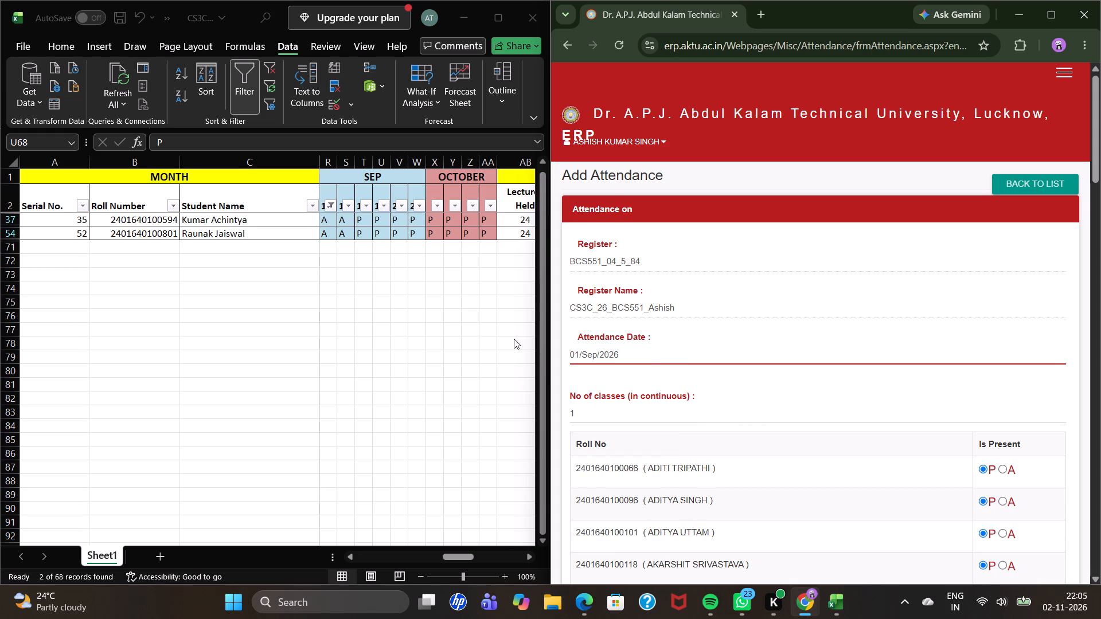
Check the filtered column's date in Excel, and set the ERP attendance date to 11 September 2026 with 2 continuous classes.
click(330, 203)
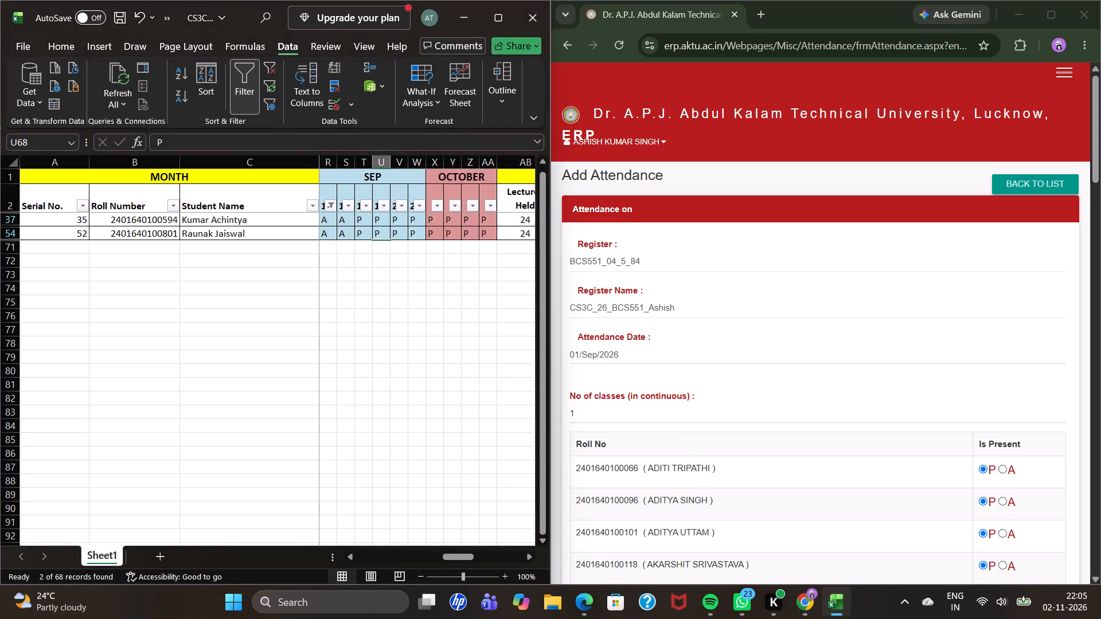
click(330, 203)
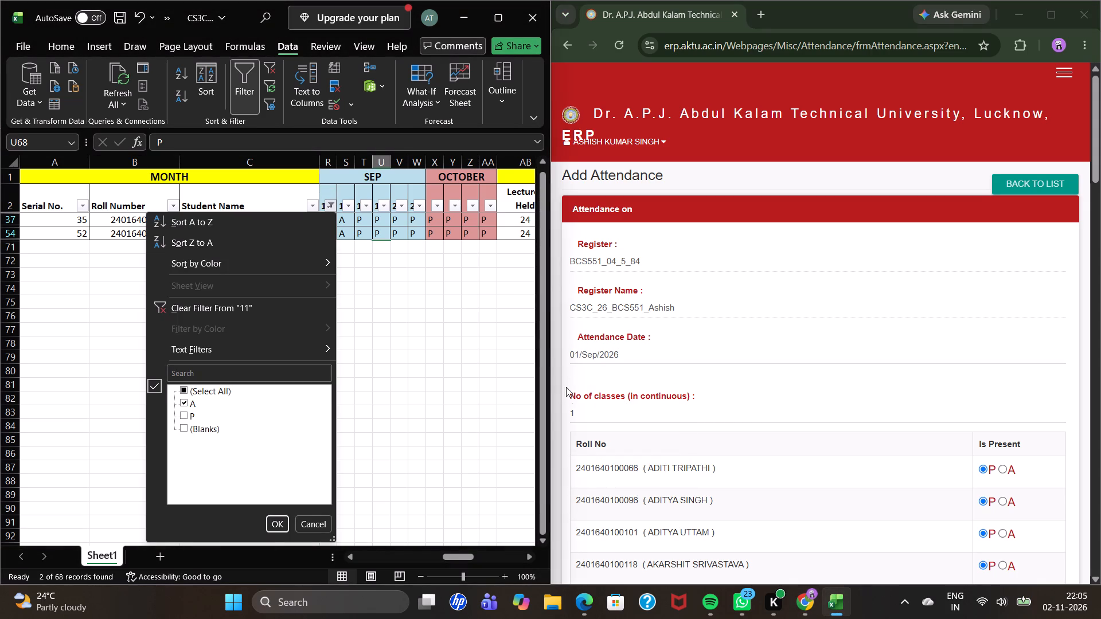
click(615, 358)
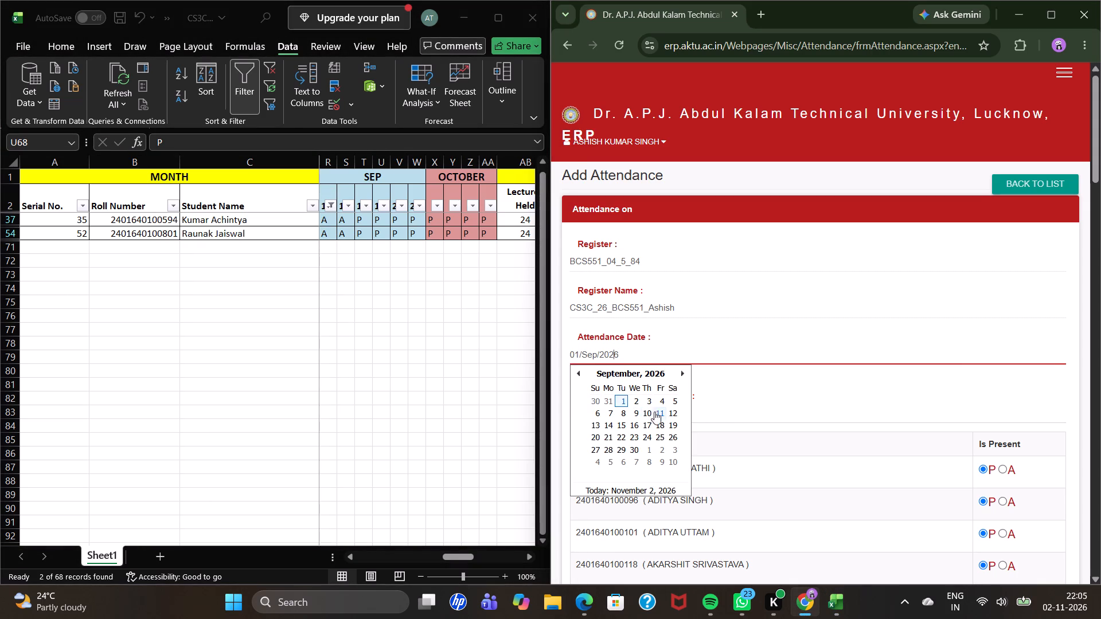
click(660, 412)
click(621, 400)
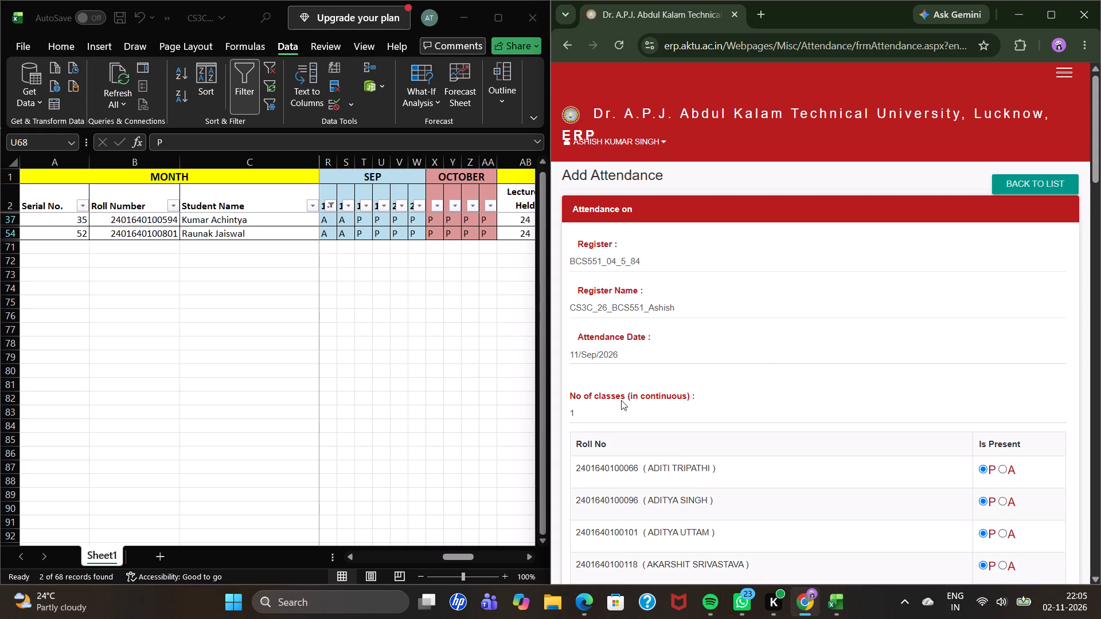
click(621, 405)
key(BackSpace)
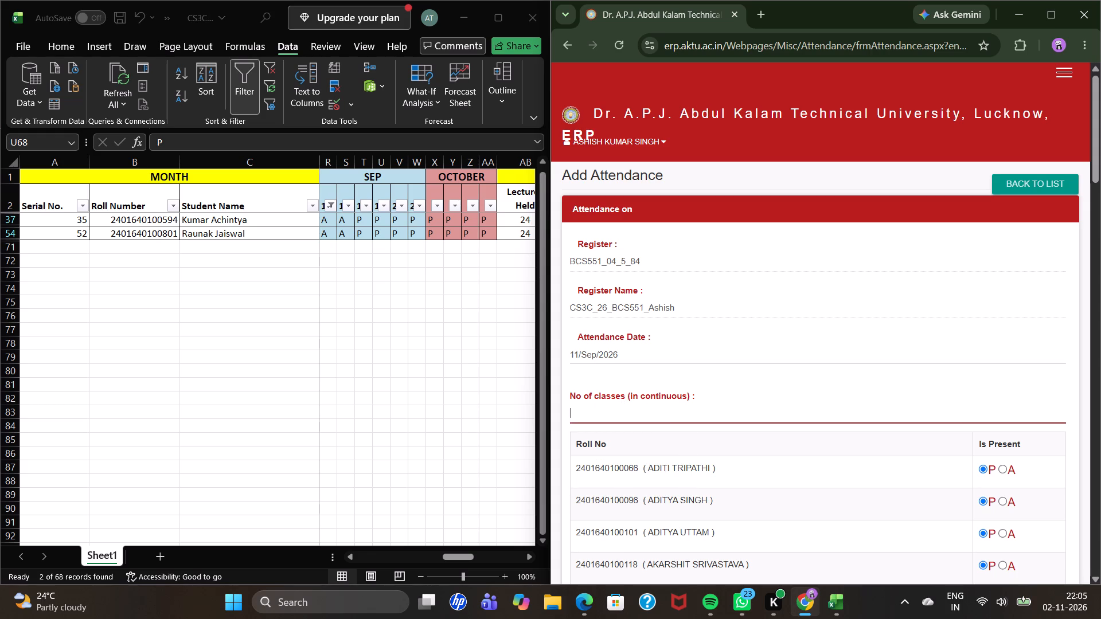
key(2)
Mark both students listed in the filtered Excel sheet as absent (A) in the ERP roll list.
scroll(749, 471, down, 2)
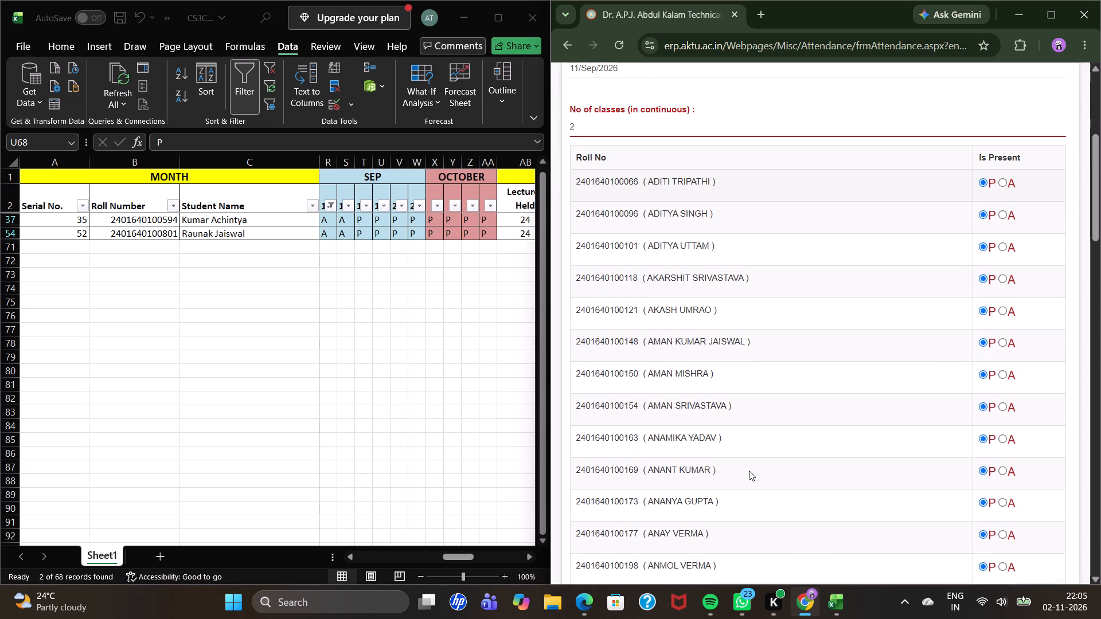
scroll(749, 471, down, 7)
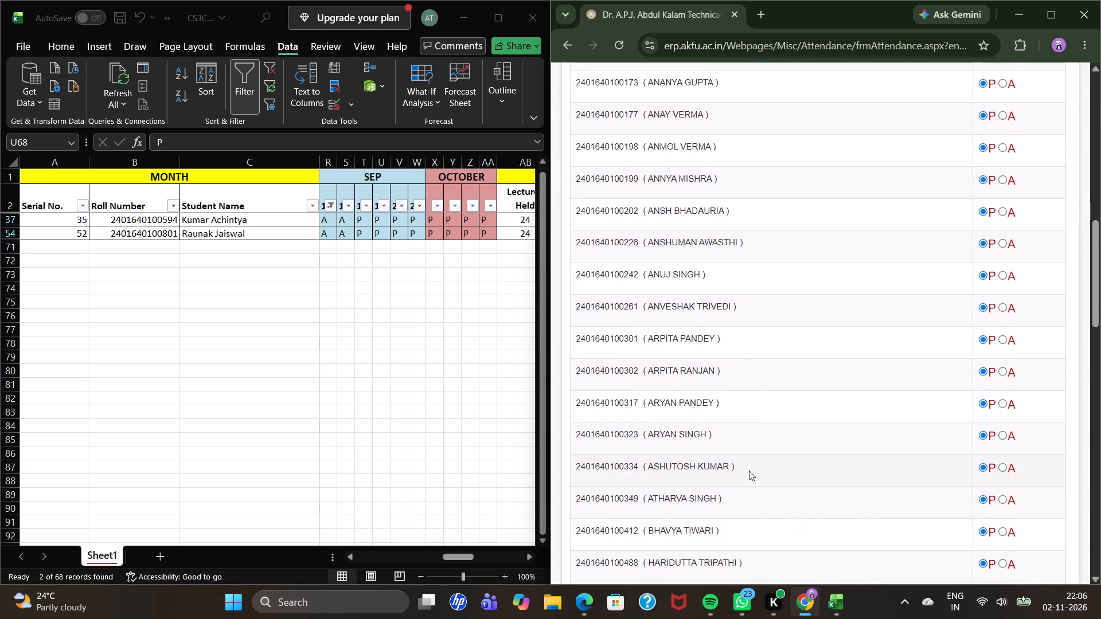
scroll(749, 471, down, 3)
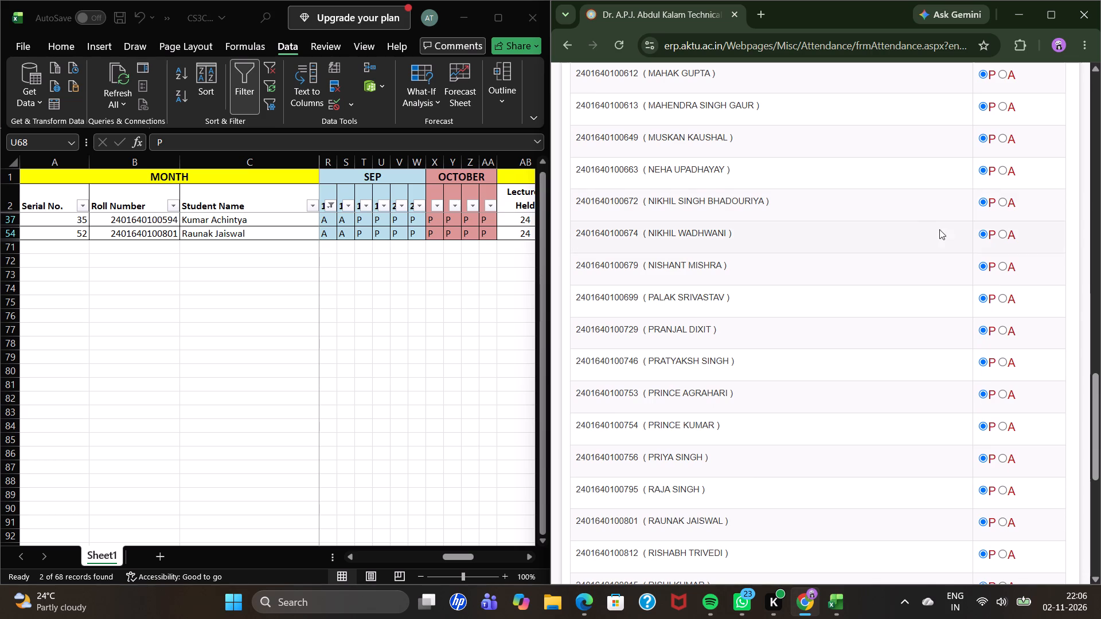
scroll(977, 188, up, 2)
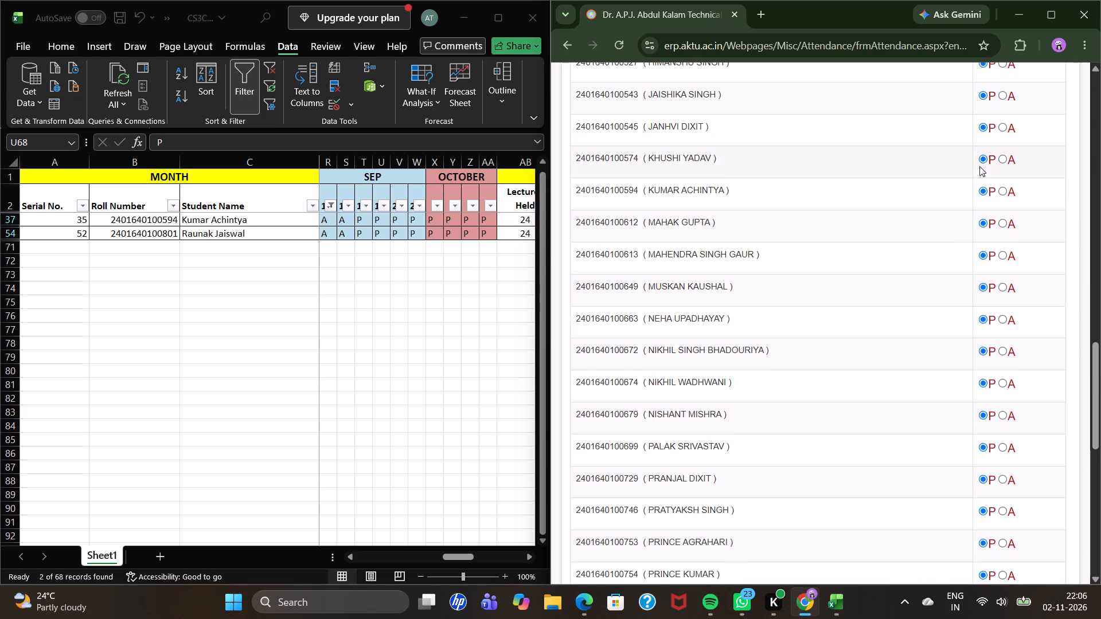
click(1004, 190)
scroll(995, 437, down, 3)
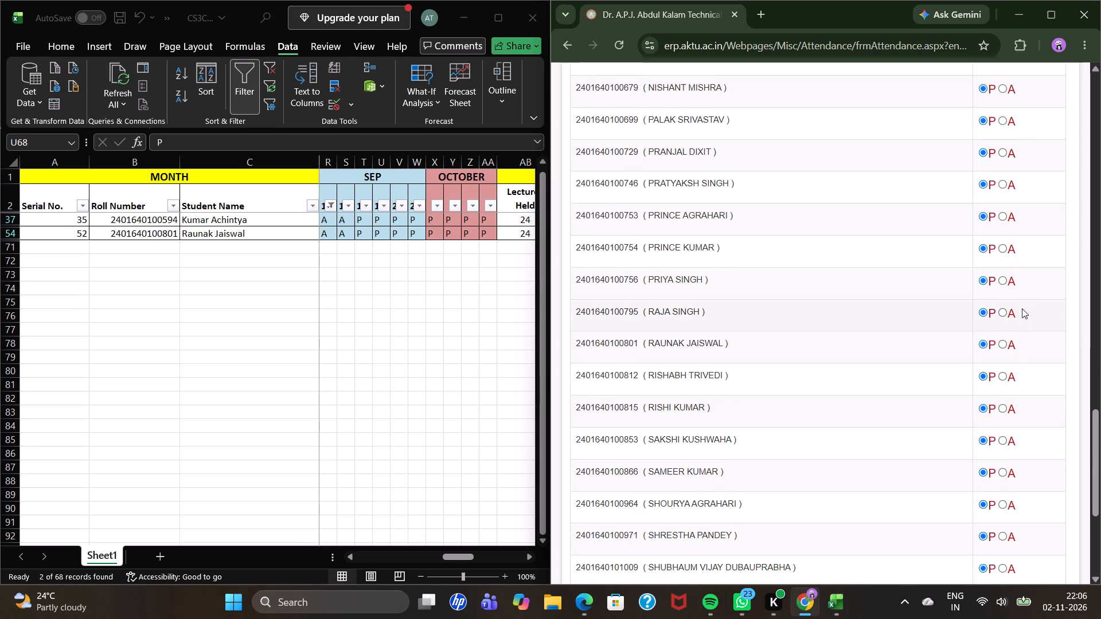
click(1005, 345)
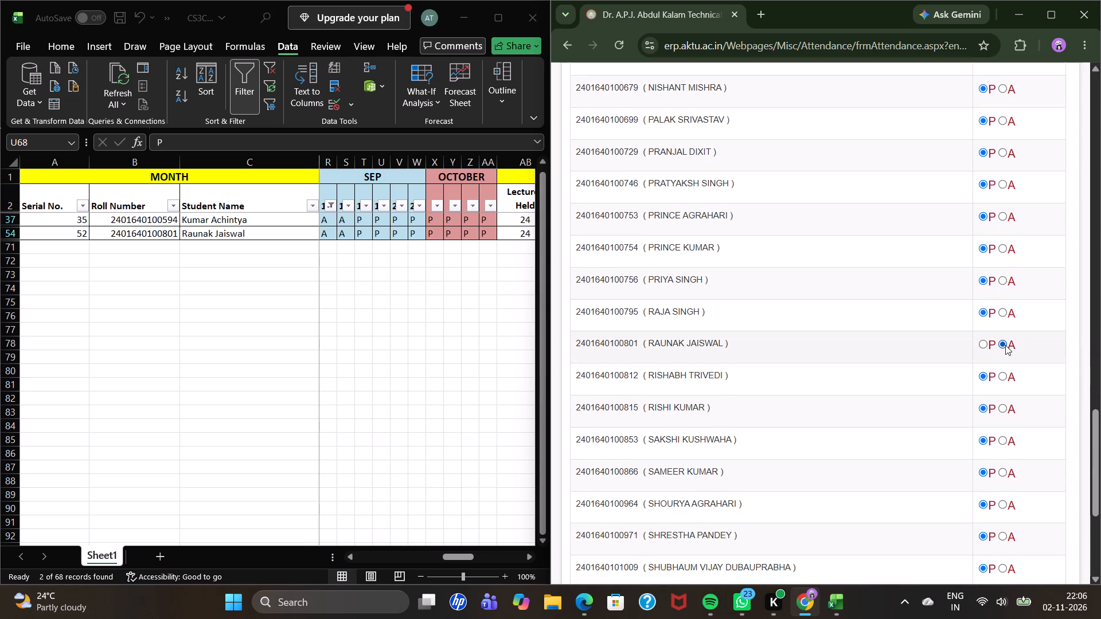
Recheck the attendance date and number of classes, and submit the attendance for 11 September 2026.
scroll(958, 398, up, 6)
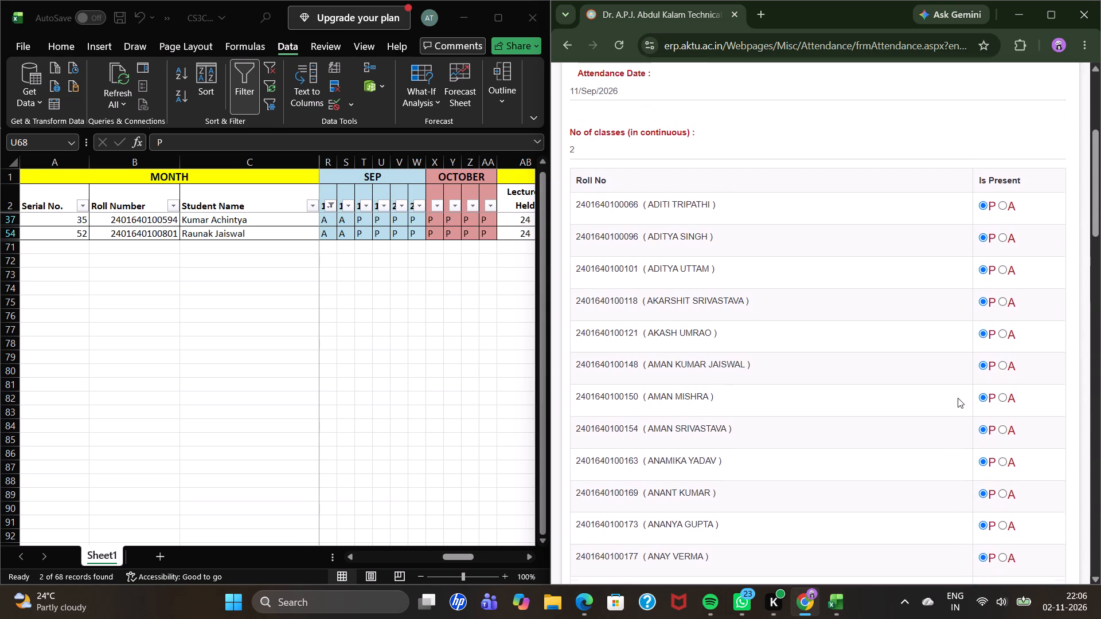
scroll(958, 398, down, 20)
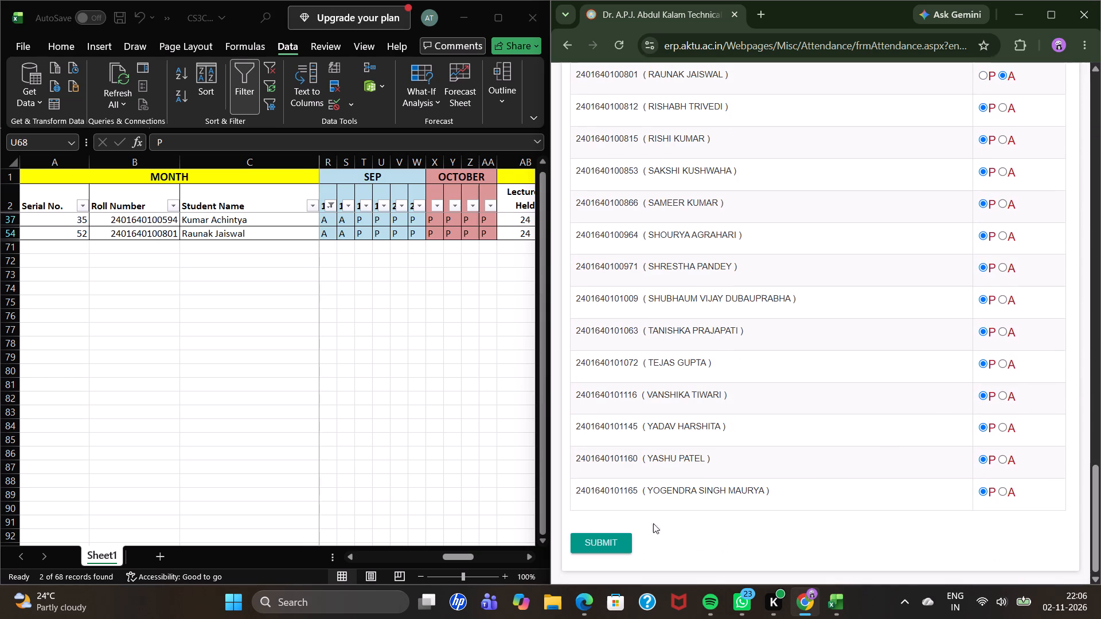
click(614, 545)
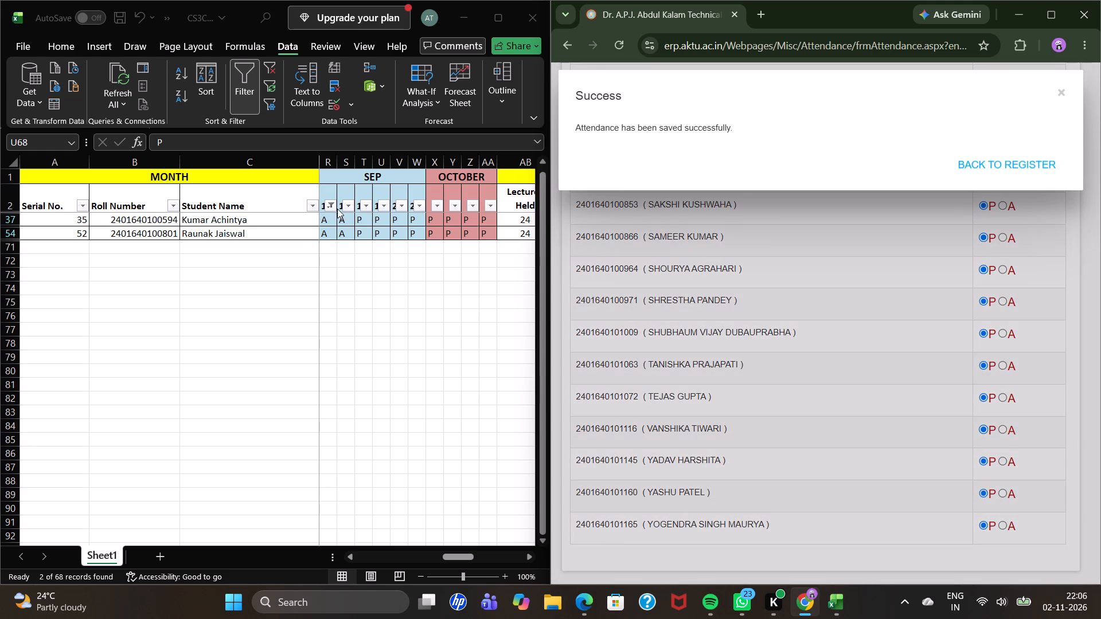
In the Excel sheet, clear the filter from the first September 11 column.
click(331, 202)
click(331, 202)
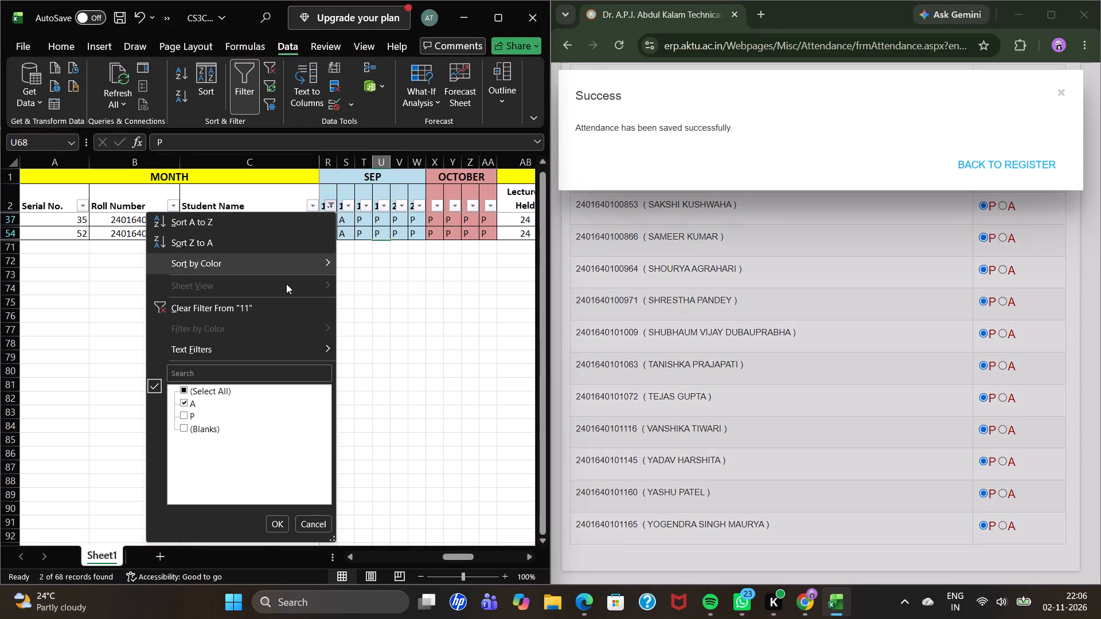
click(276, 309)
Examine the filter values of both September 18 columns in the Excel sheet for any students marked A.
scroll(382, 302, left, 1)
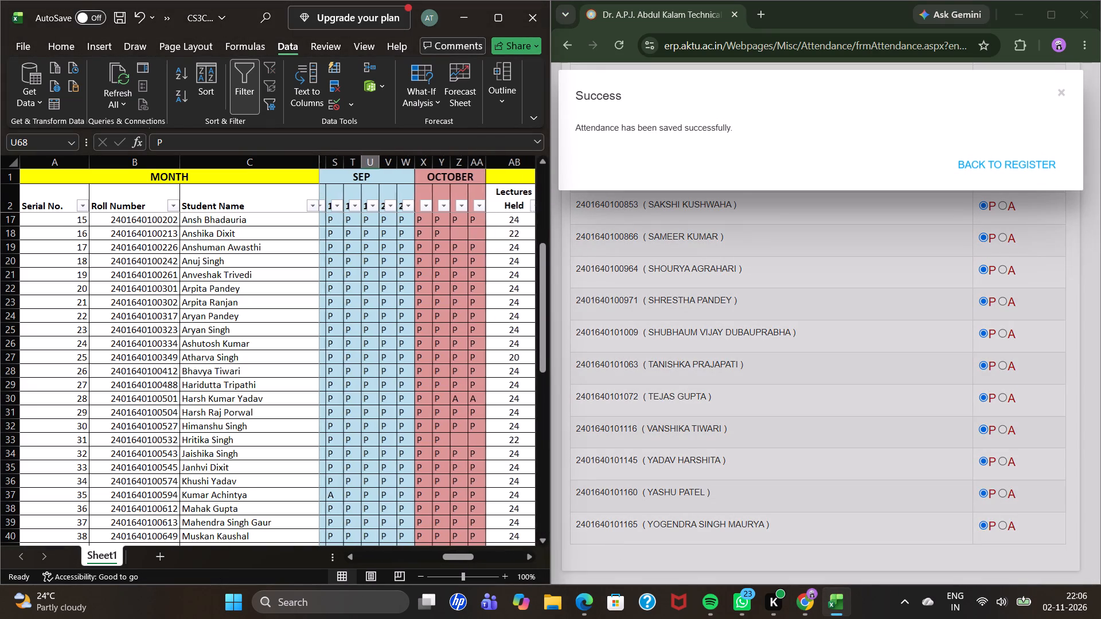
scroll(382, 302, left, 1)
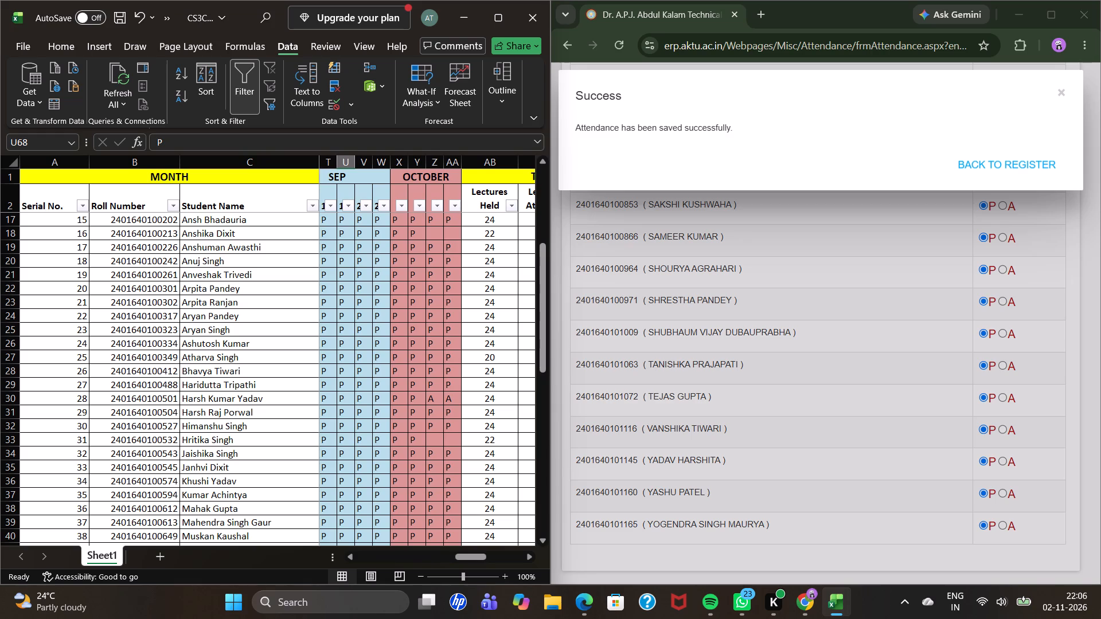
click(329, 206)
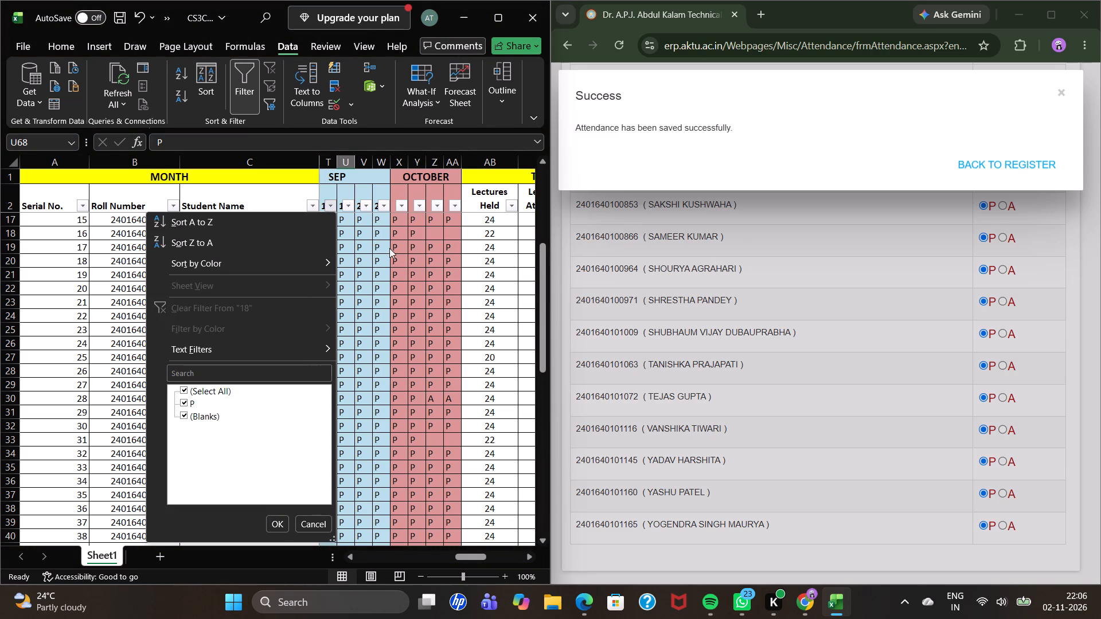
scroll(379, 218, up, 1)
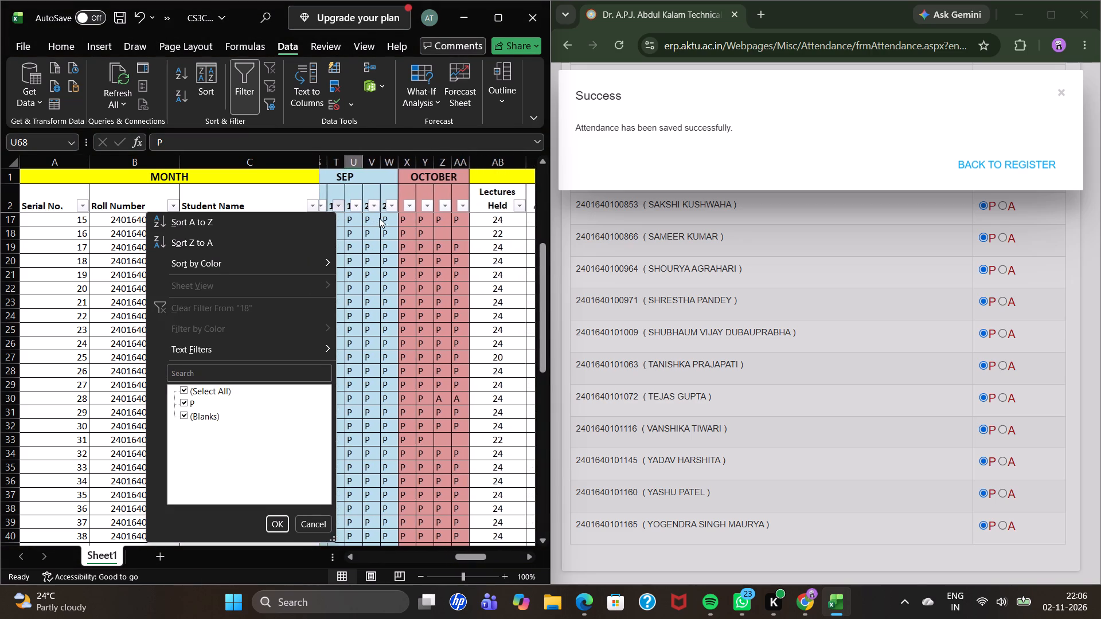
scroll(379, 218, up, 1)
click(328, 201)
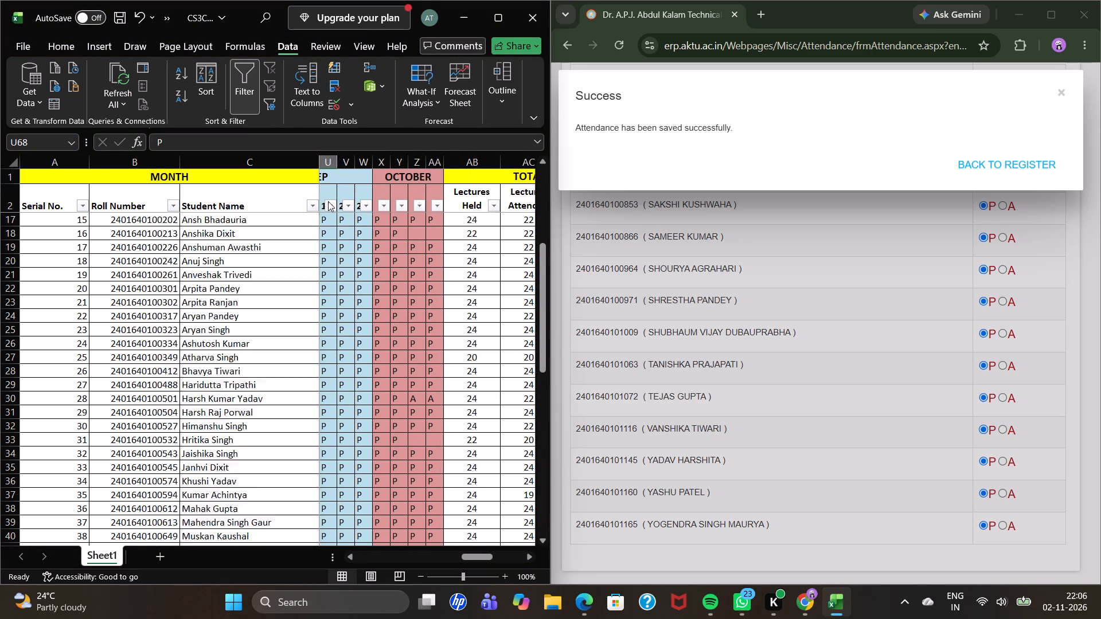
click(328, 201)
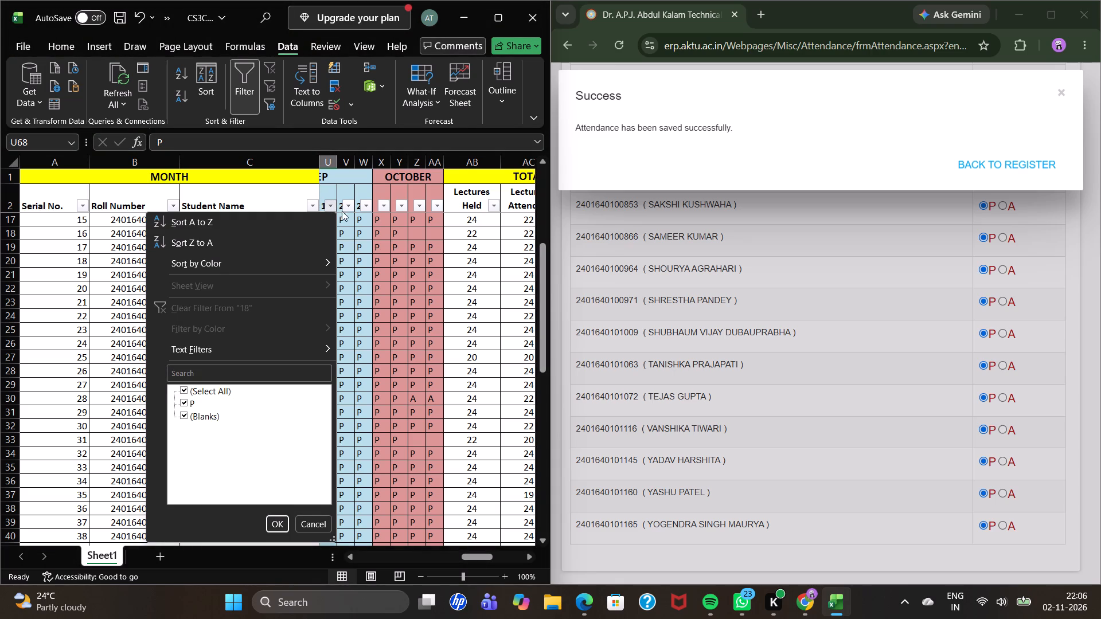
click(350, 203)
Filter the first September 25 column in the Excel sheet to show only students marked A.
scroll(350, 203, left, 1)
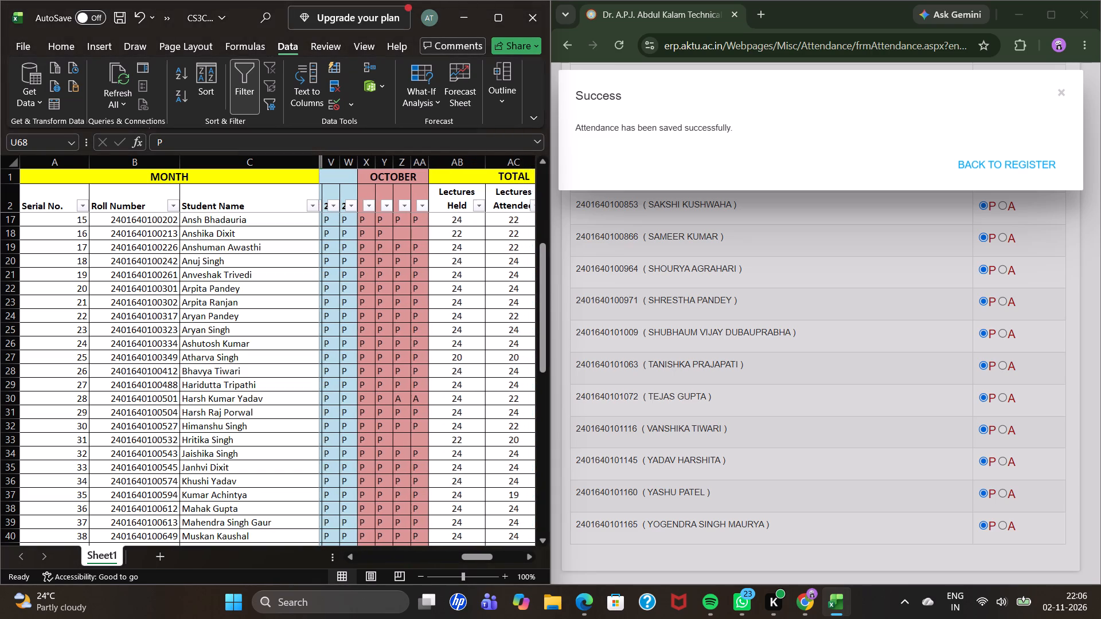
scroll(350, 203, left, 1)
click(330, 203)
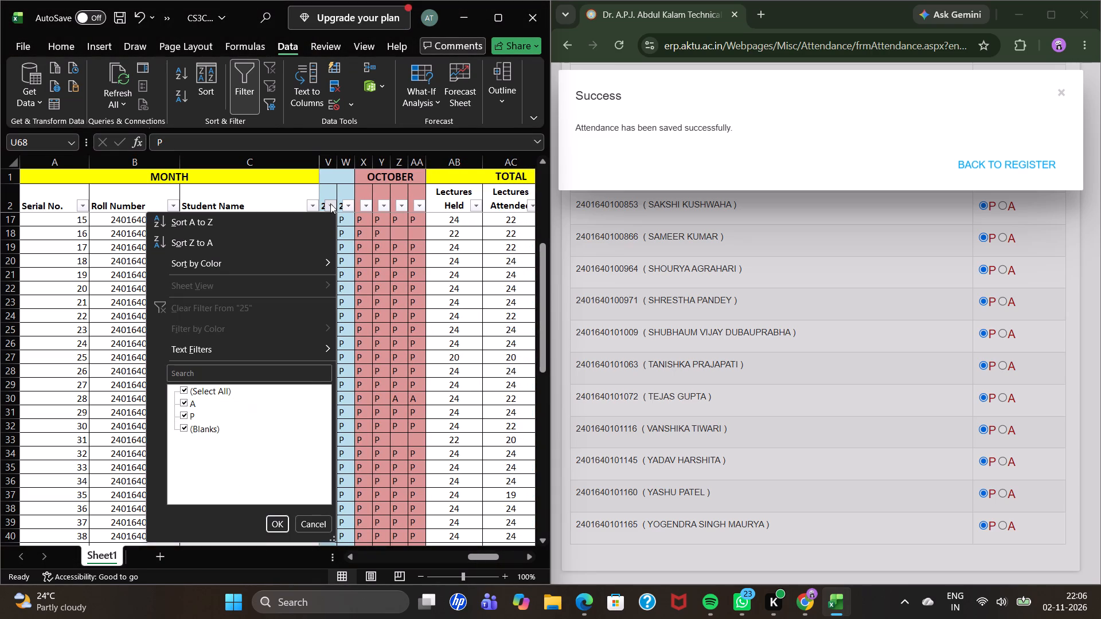
click(185, 427)
click(184, 412)
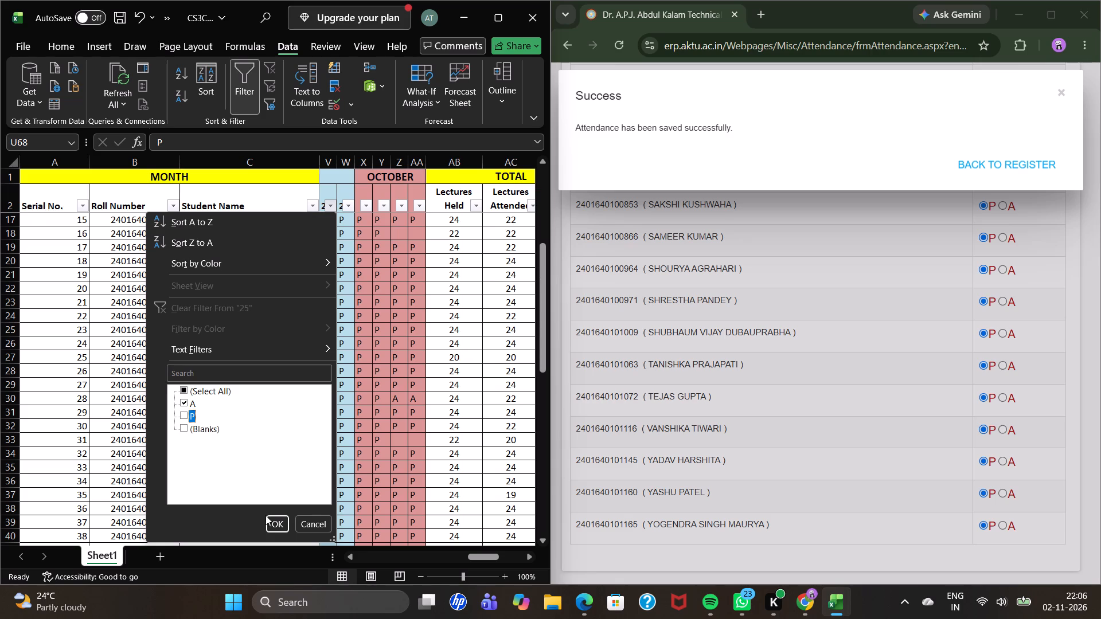
click(273, 522)
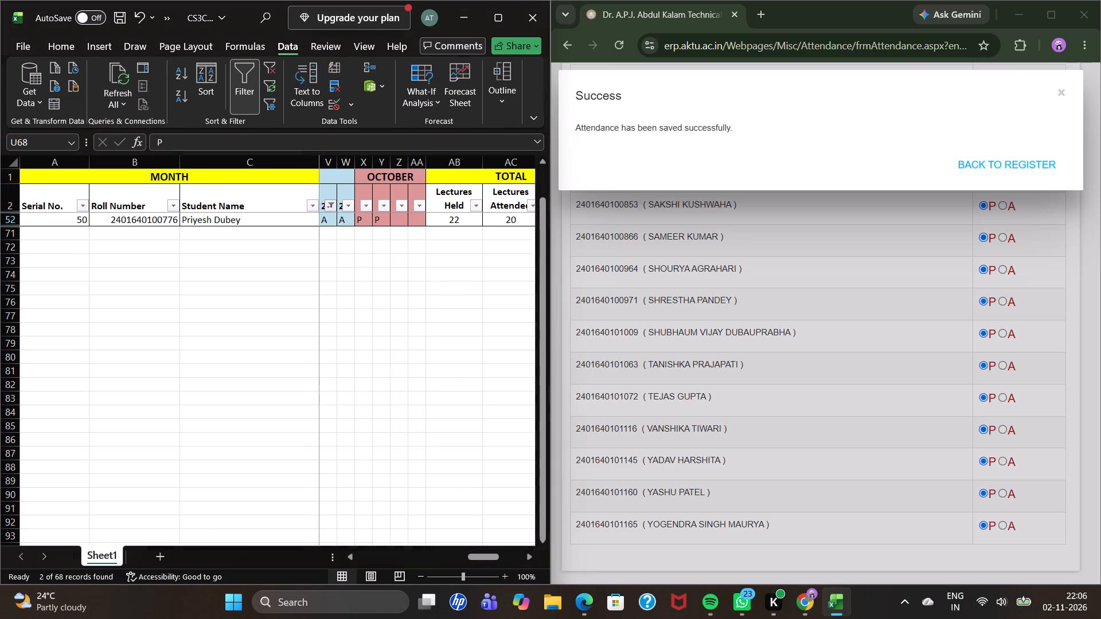
Switch to the ERP in Chrome, reload the Add Attendance form and set the attendance date to 25 September 2026.
click(836, 313)
triple_click(623, 50)
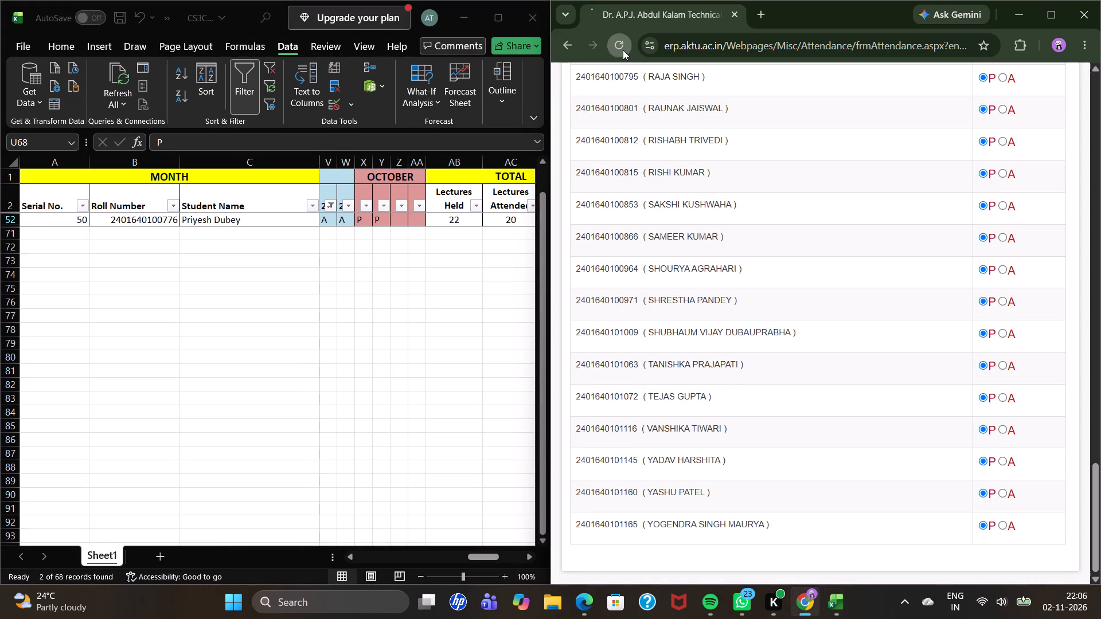
triple_click(623, 50)
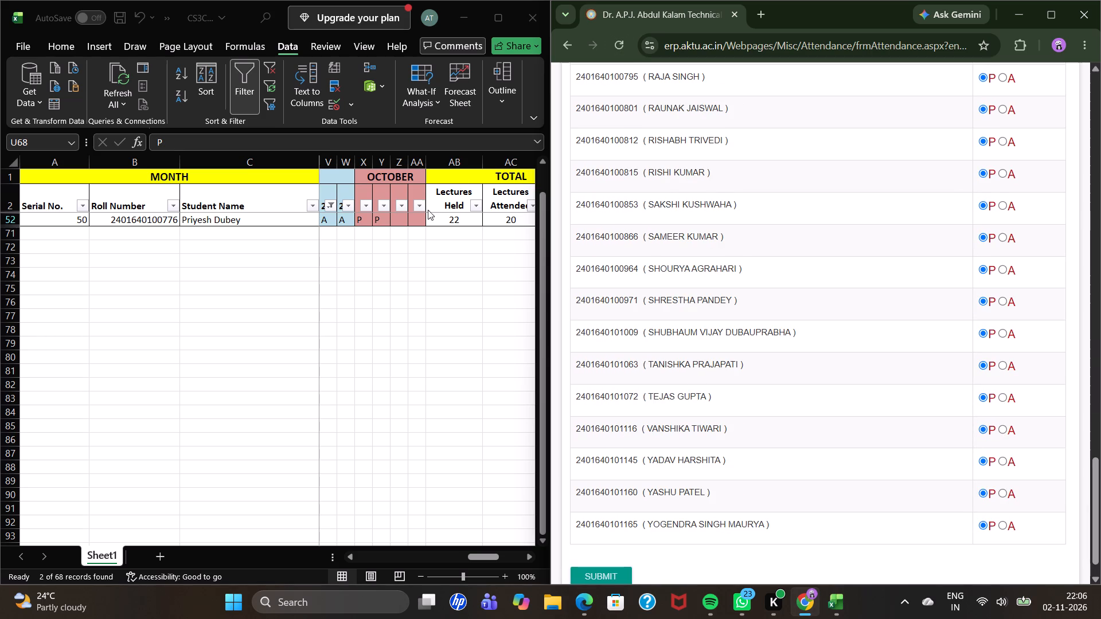
click(330, 202)
click(330, 202)
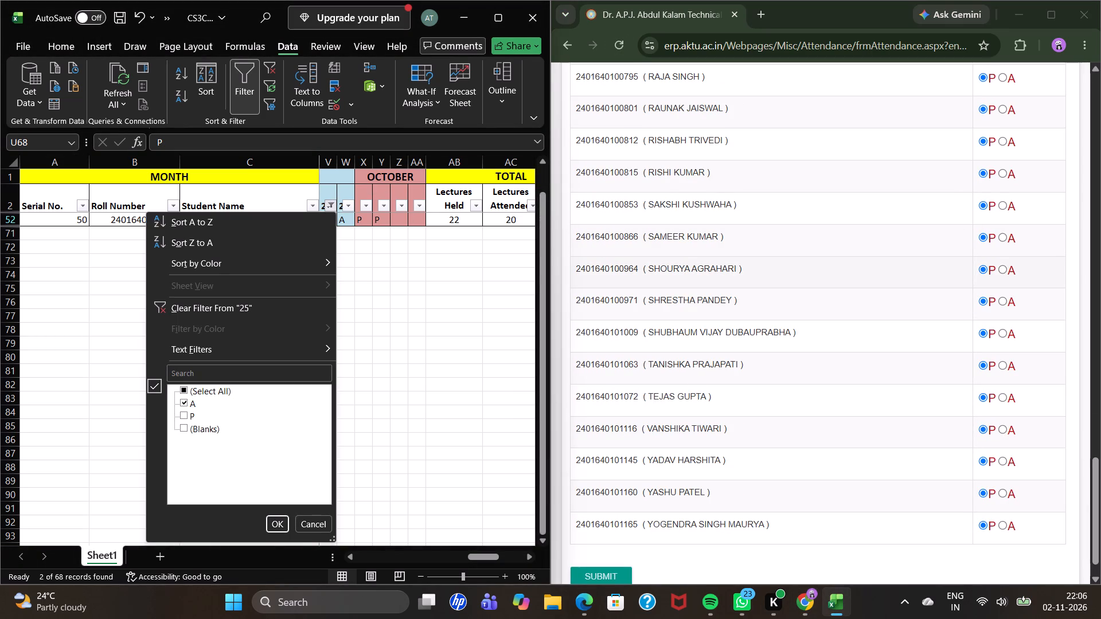
click(740, 264)
scroll(740, 264, up, 6)
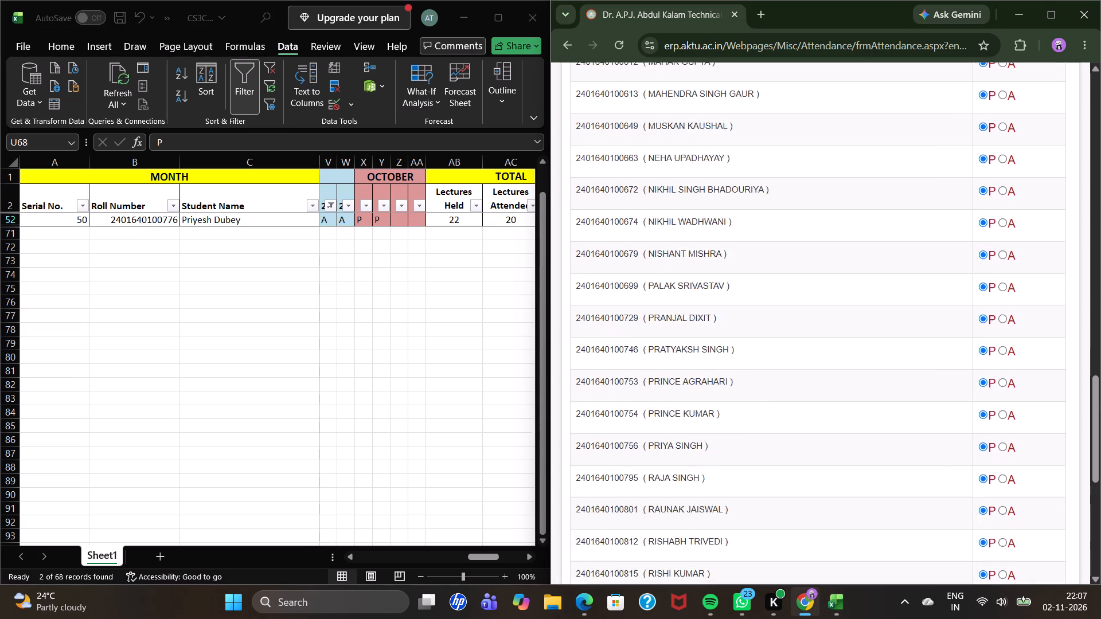
scroll(740, 264, up, 4)
click(644, 351)
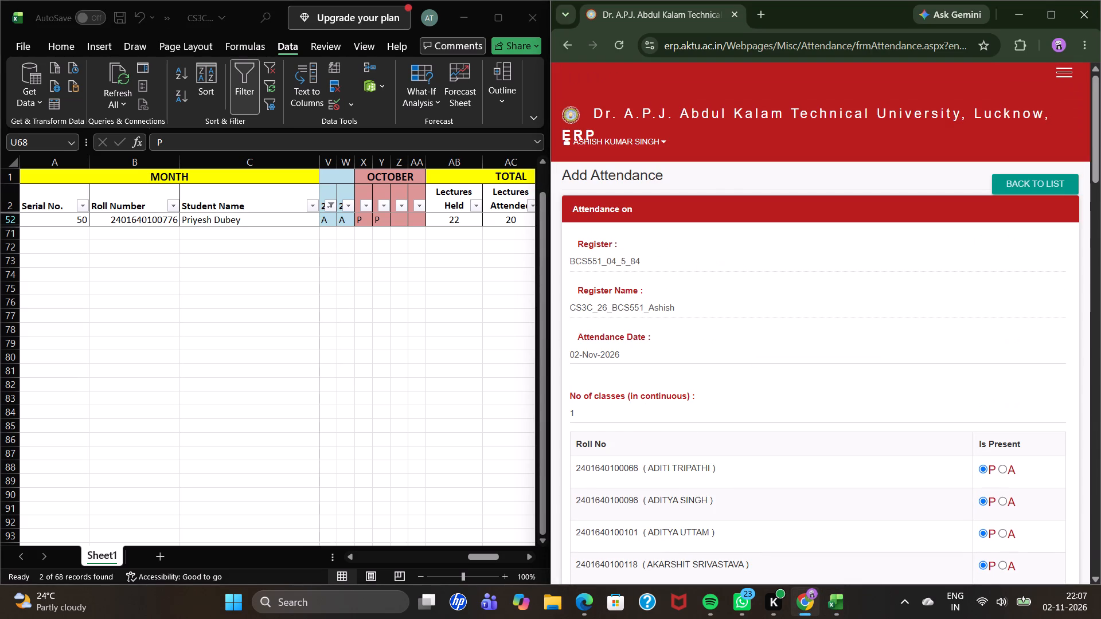
click(579, 375)
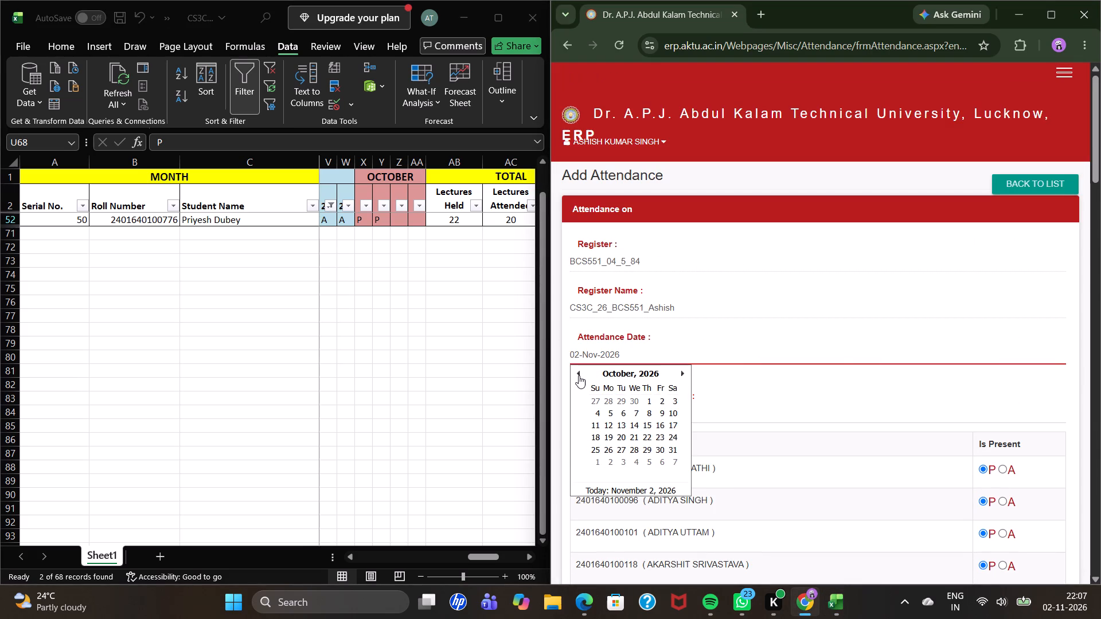
click(579, 375)
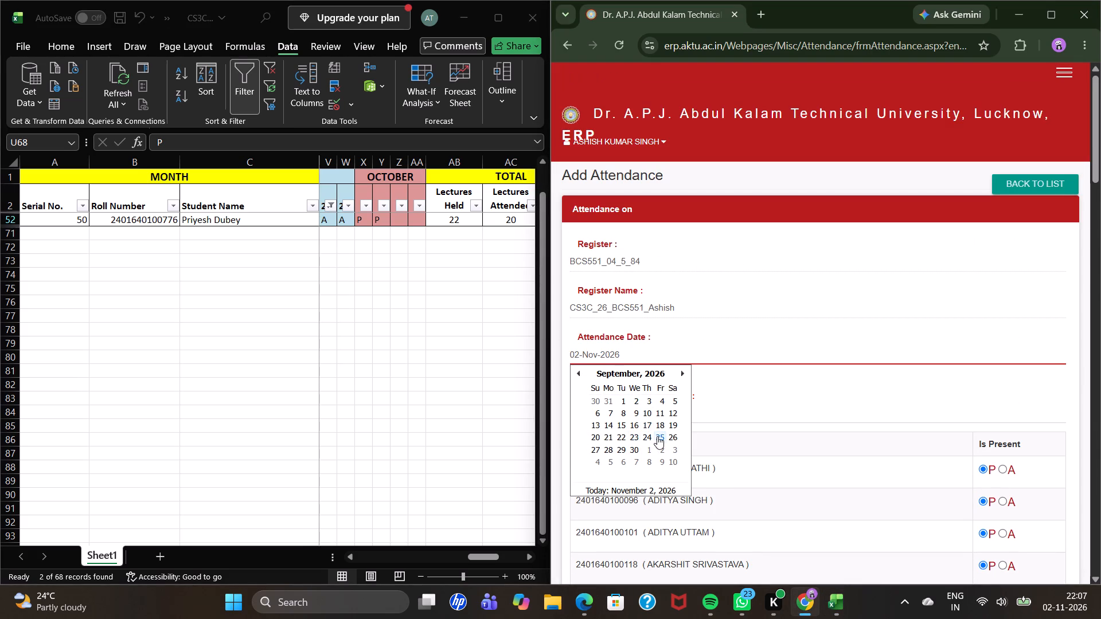
click(658, 436)
Set the number of continuous classes to 2 in the Add Attendance form.
click(640, 409)
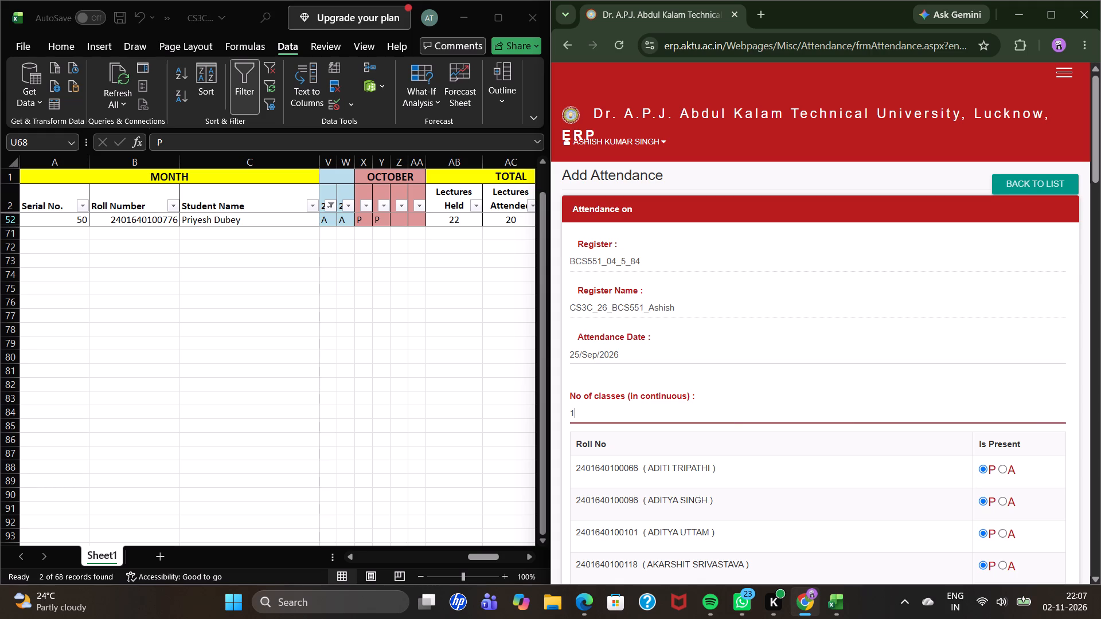
key(BackSpace)
key(2)
Examine the ERP student list for the roll number of the student marked A on September 25 in the Excel sheet.
scroll(752, 399, down, 7)
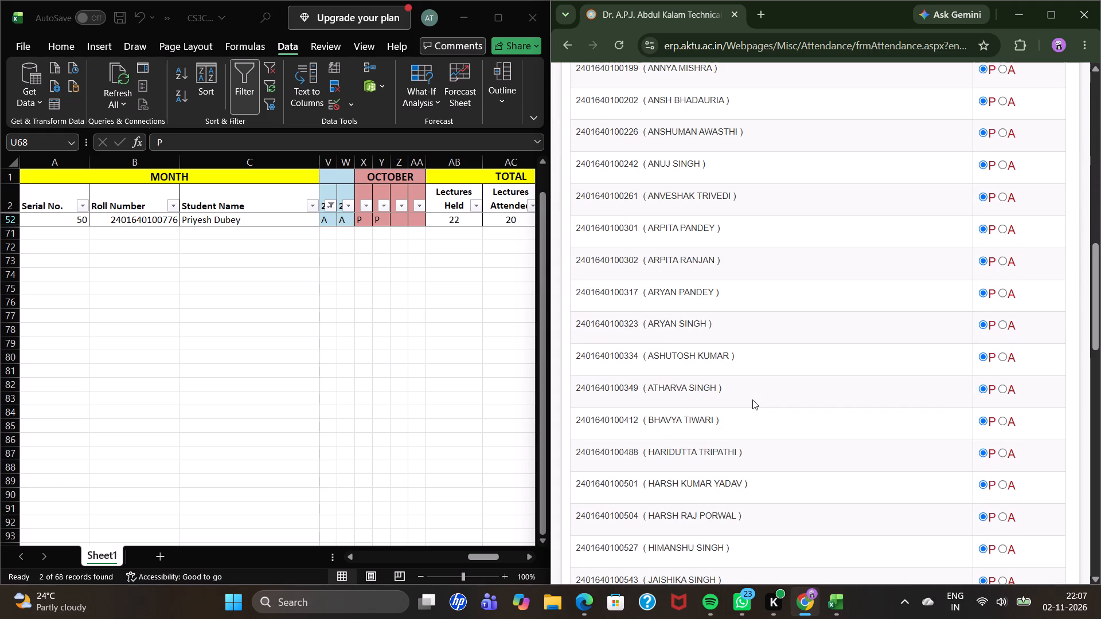
scroll(752, 399, down, 5)
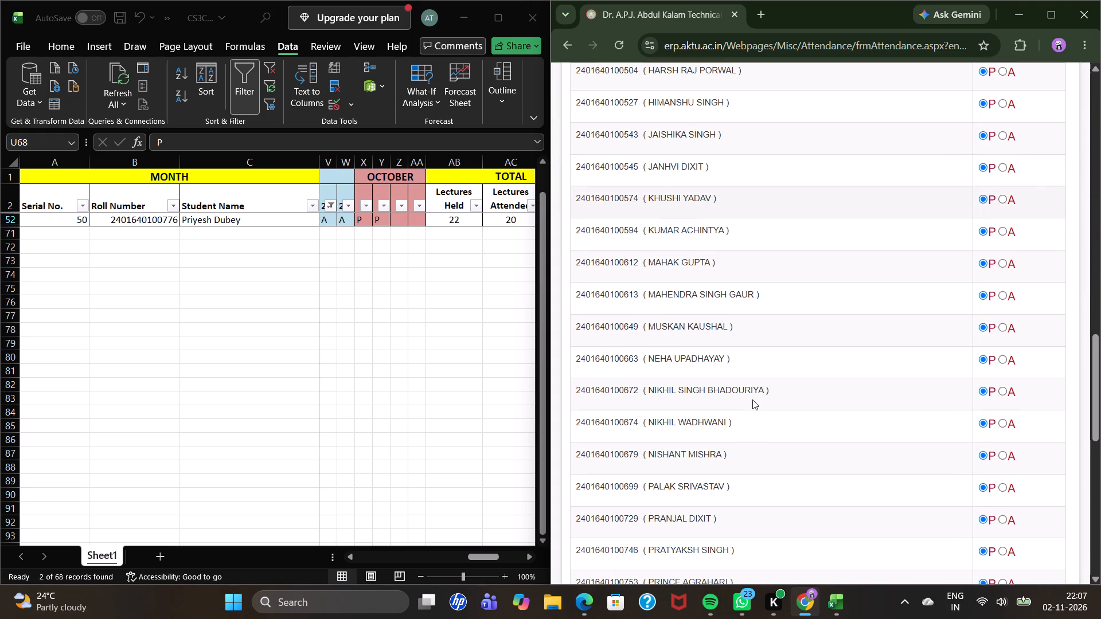
scroll(752, 399, down, 2)
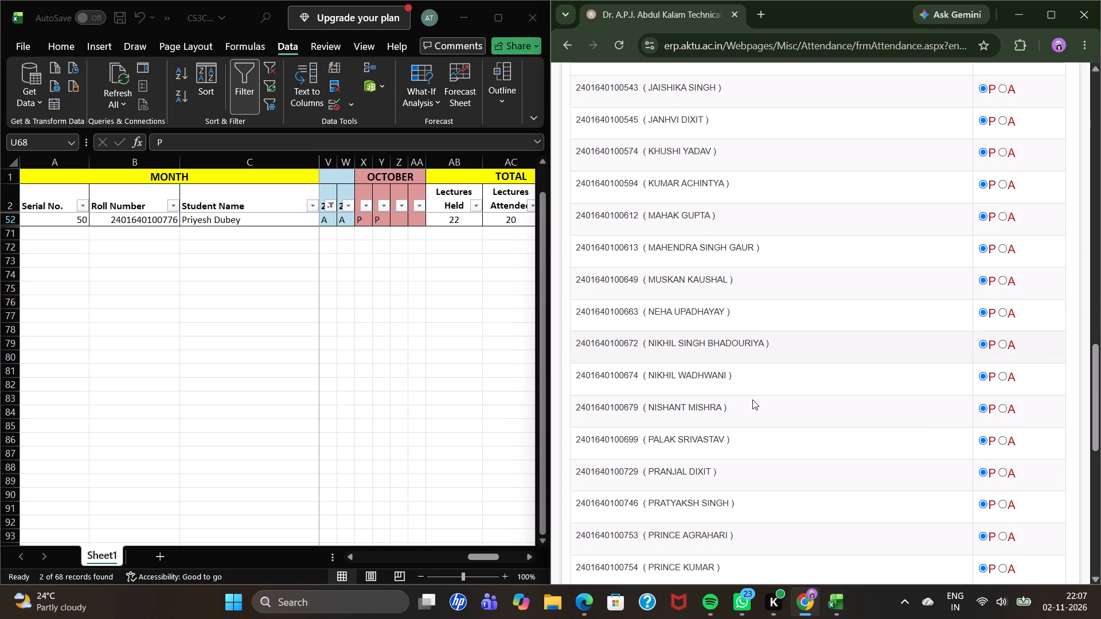
scroll(752, 399, down, 3)
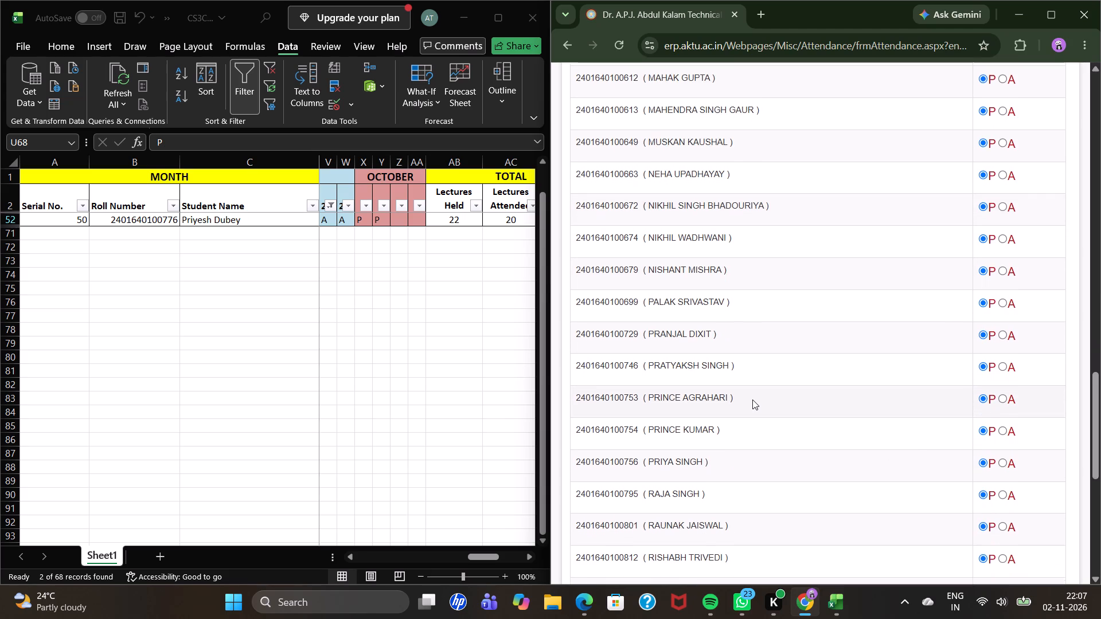
scroll(752, 399, down, 1)
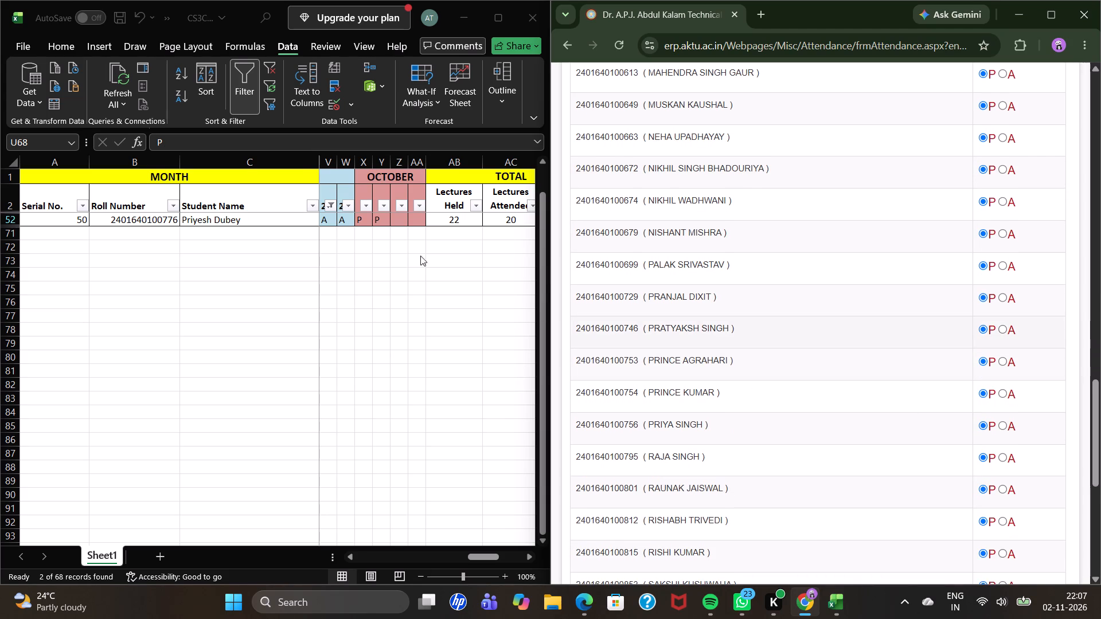
In the Excel sheet, clear the filter from the first September 25 column.
click(329, 206)
click(329, 206)
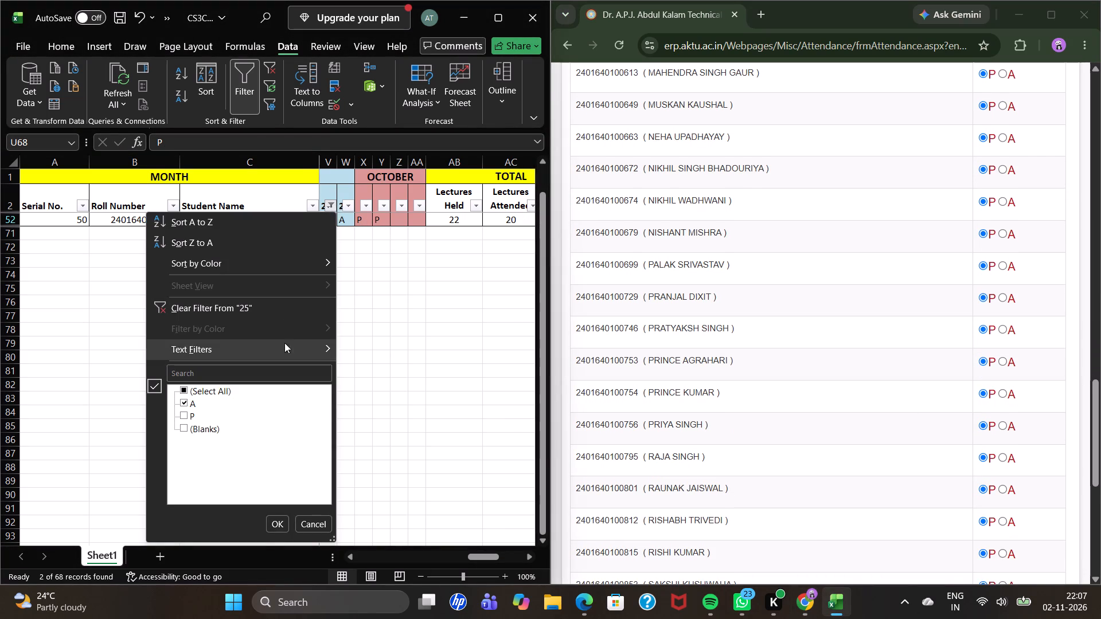
click(293, 303)
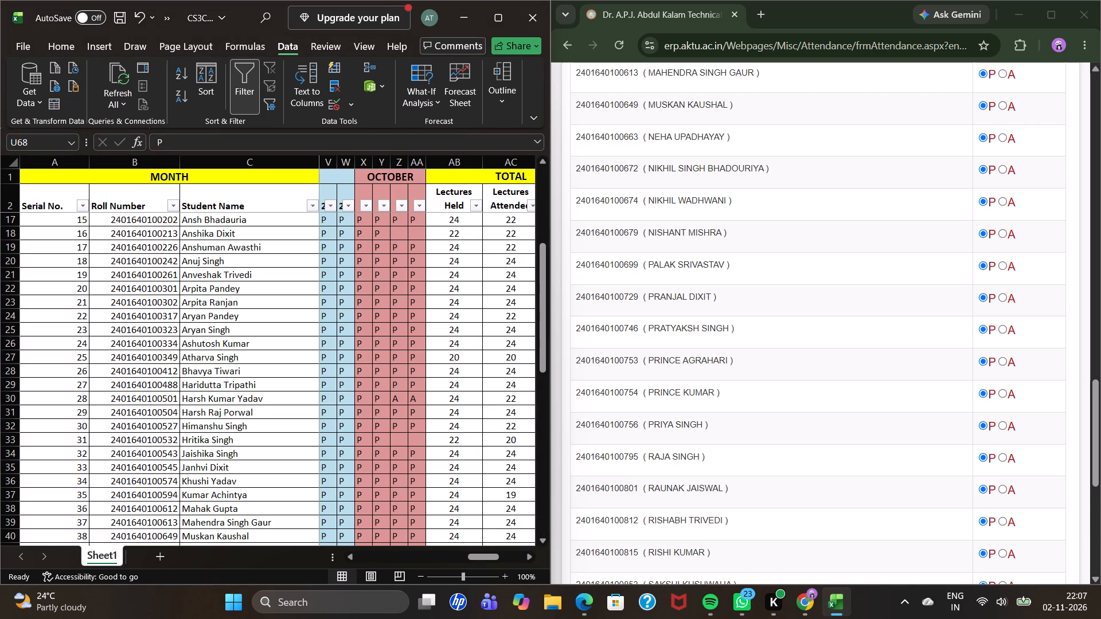
click(347, 205)
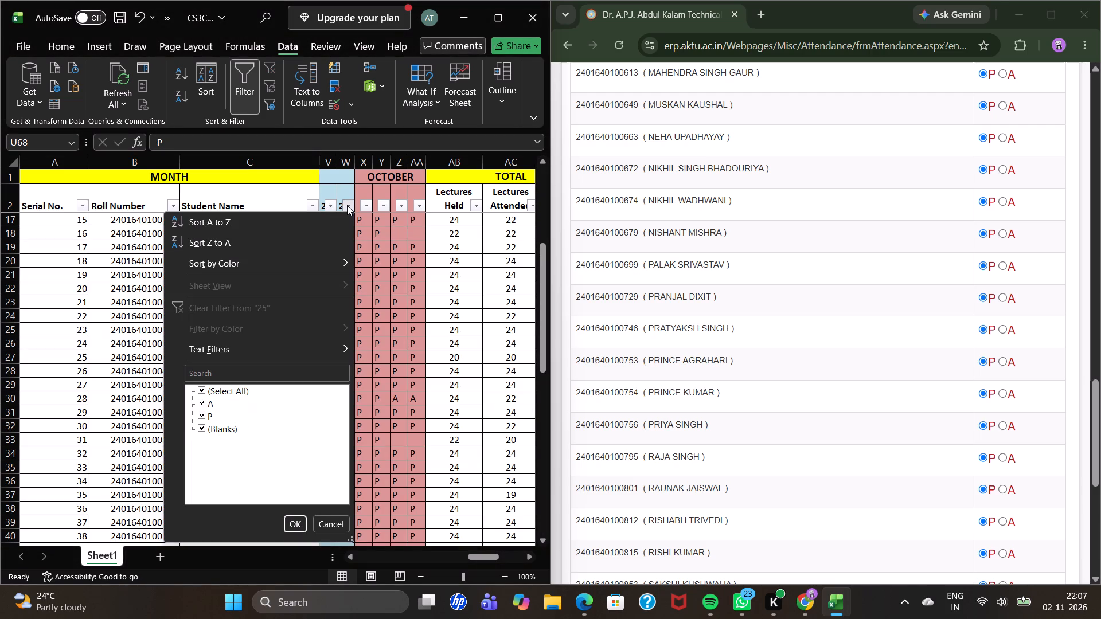
click(347, 205)
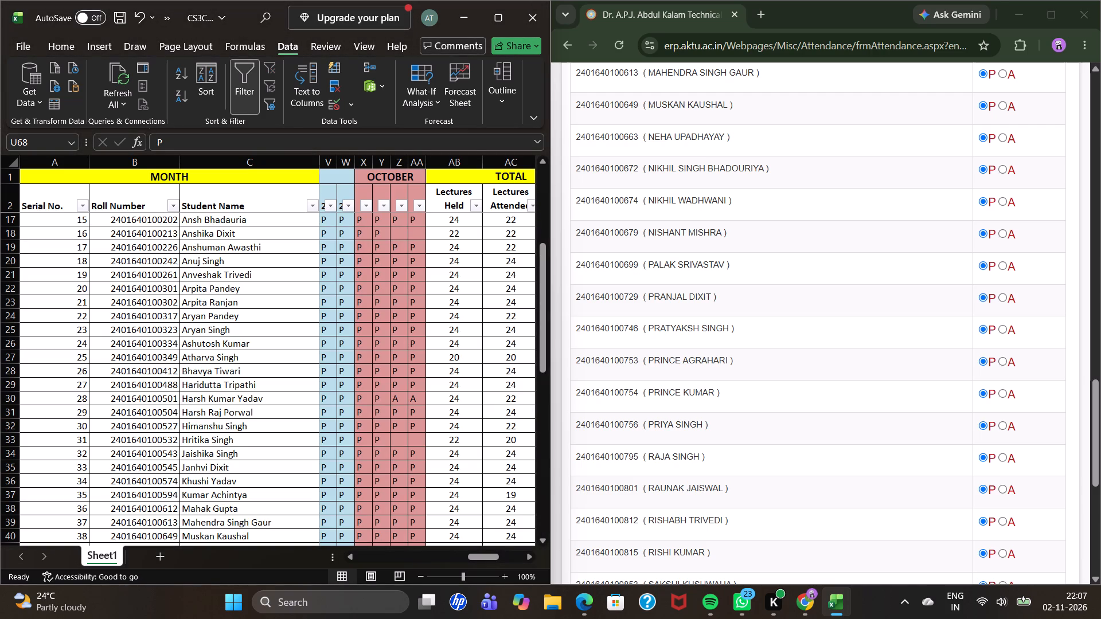
Filter the first October 16 column in the Excel sheet to show only students marked A.
click(365, 206)
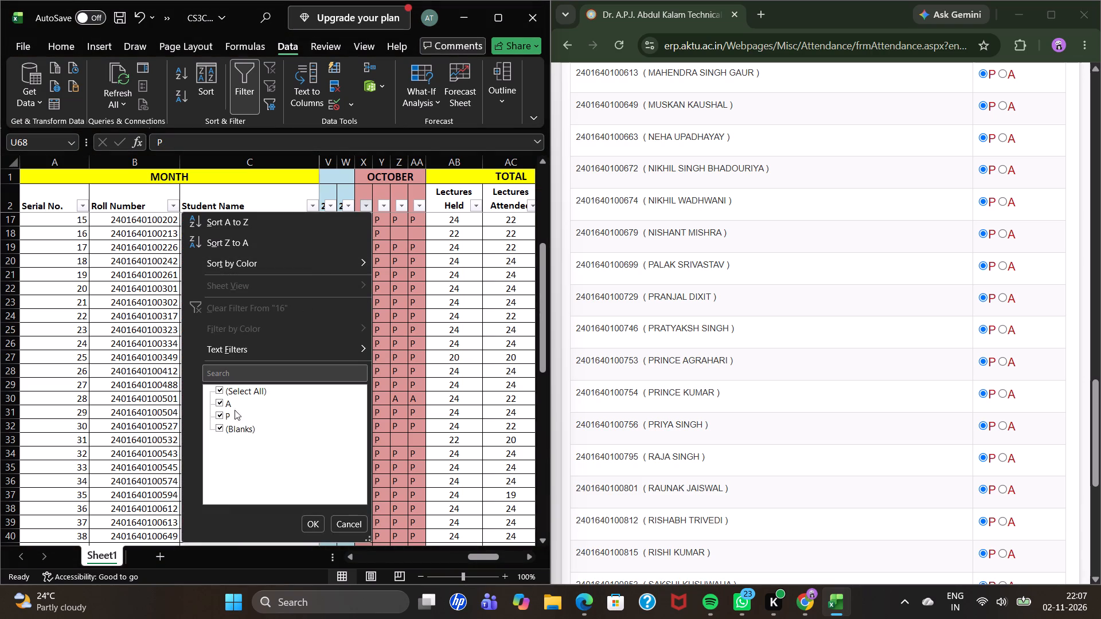
click(220, 428)
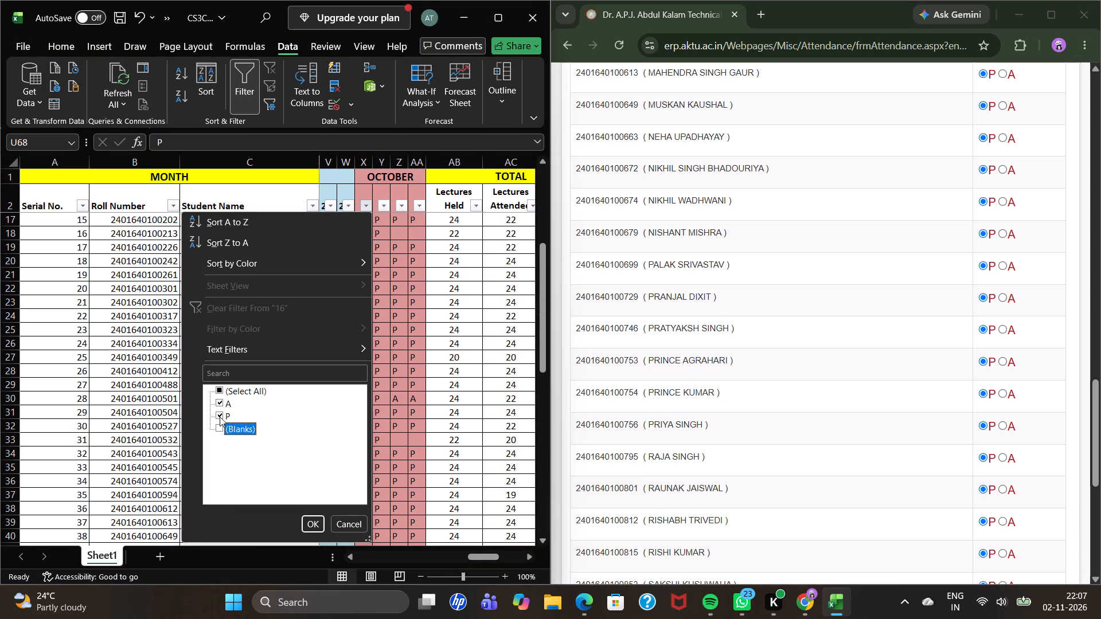
click(220, 417)
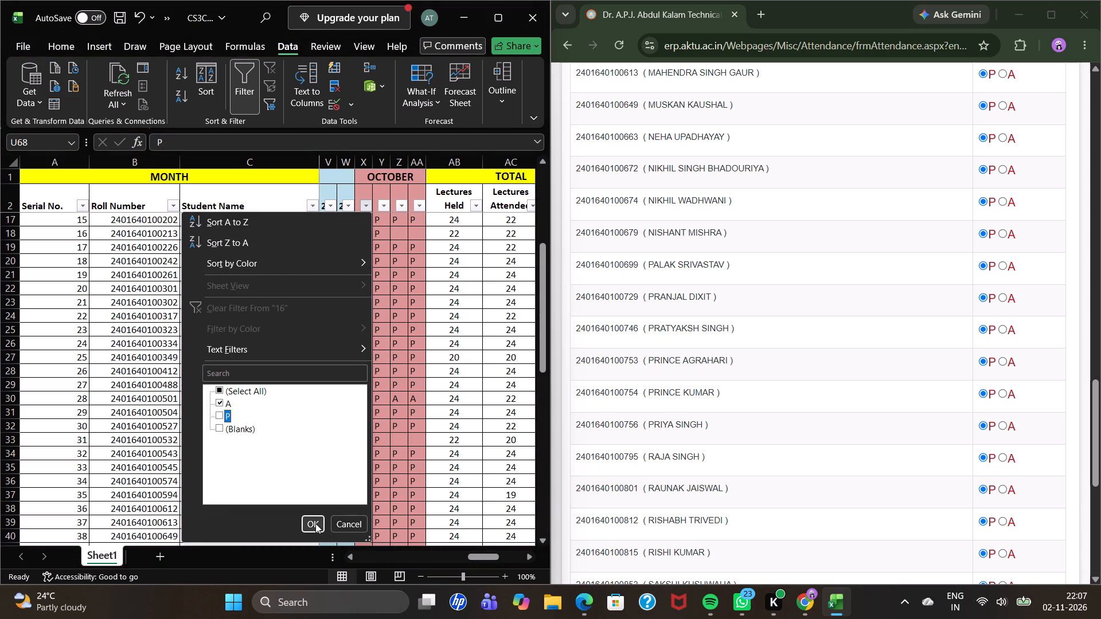
click(315, 523)
scroll(442, 440, left, 1)
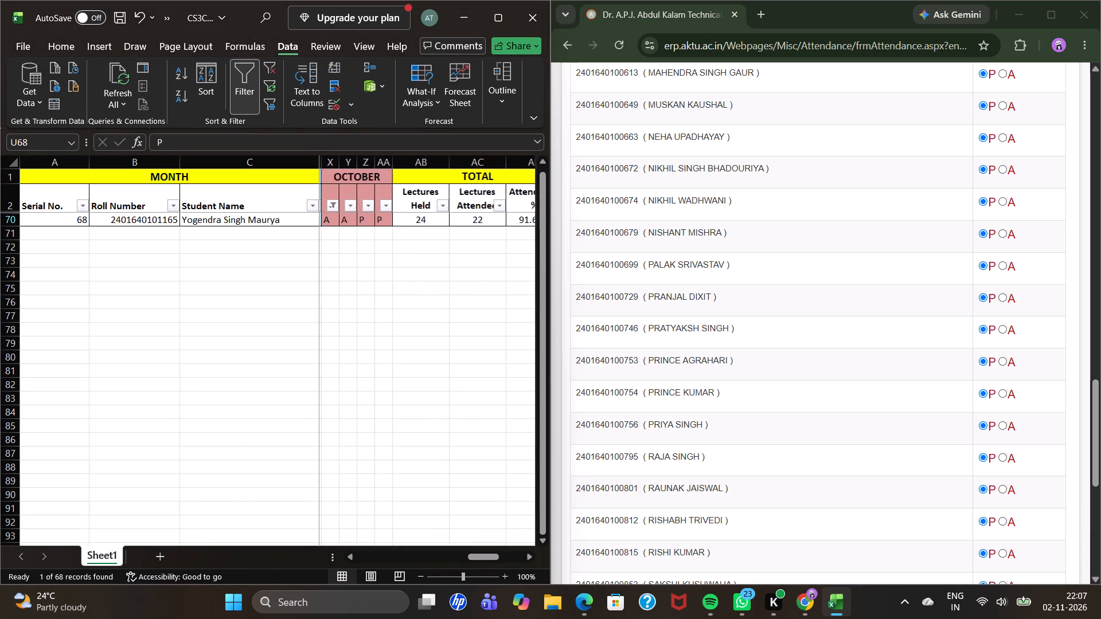
scroll(442, 440, left, 1)
Switch to the ERP in Chrome and set the attendance date to 16 October 2026.
scroll(689, 198, up, 9)
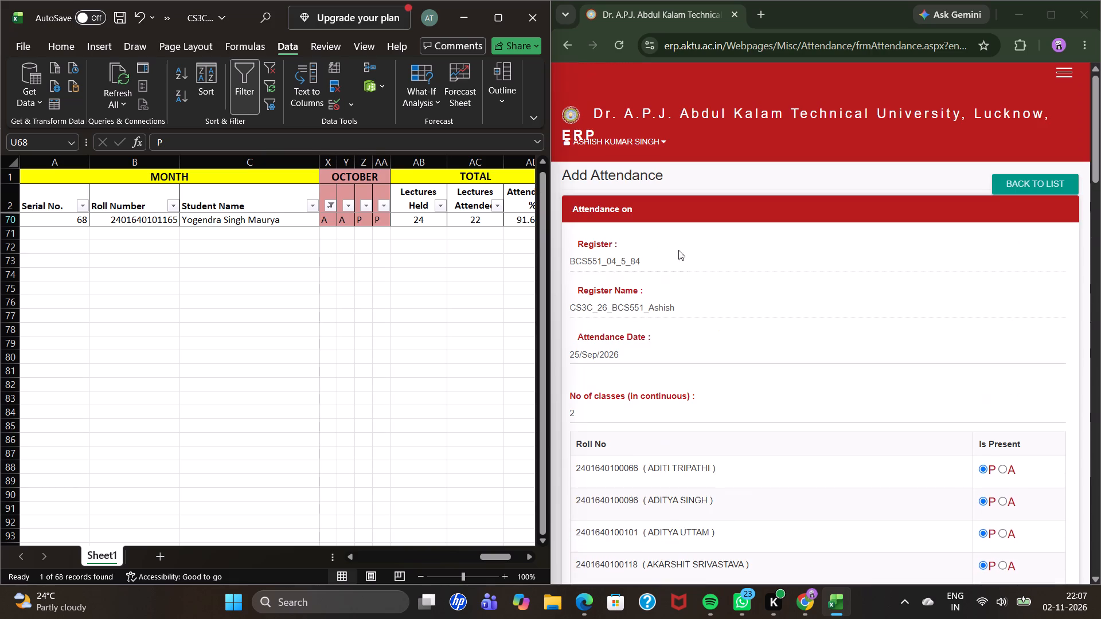
click(636, 350)
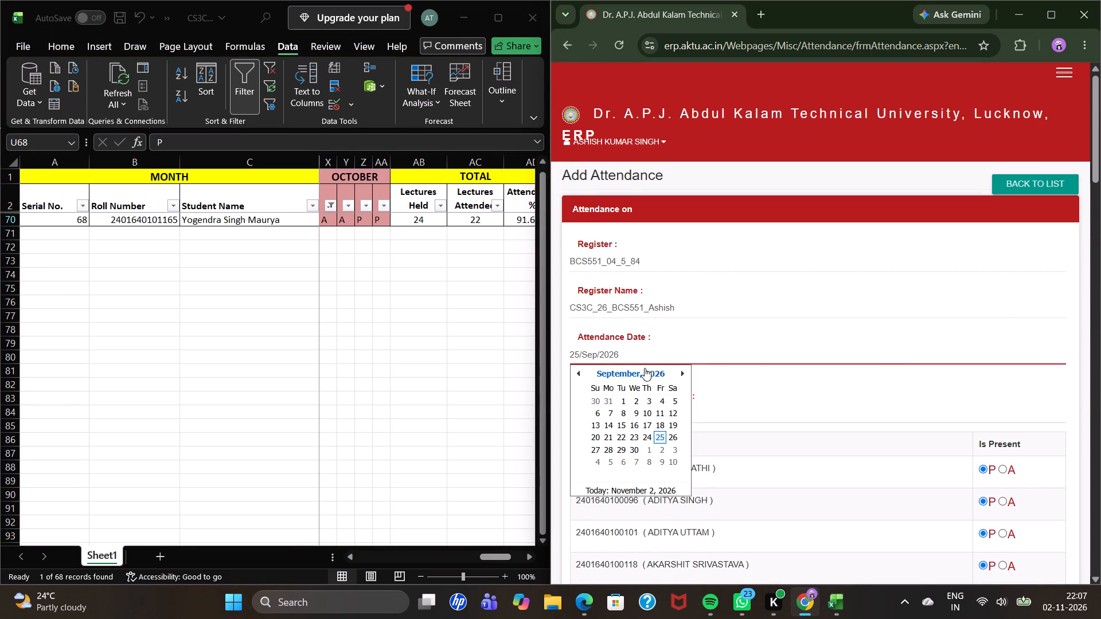
click(682, 373)
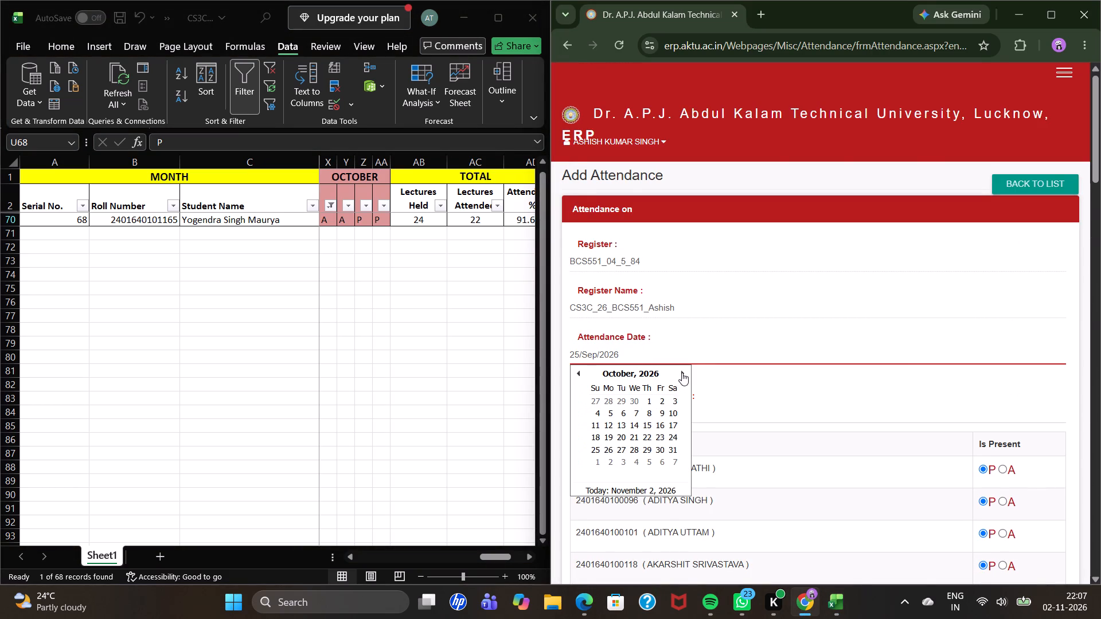
click(657, 424)
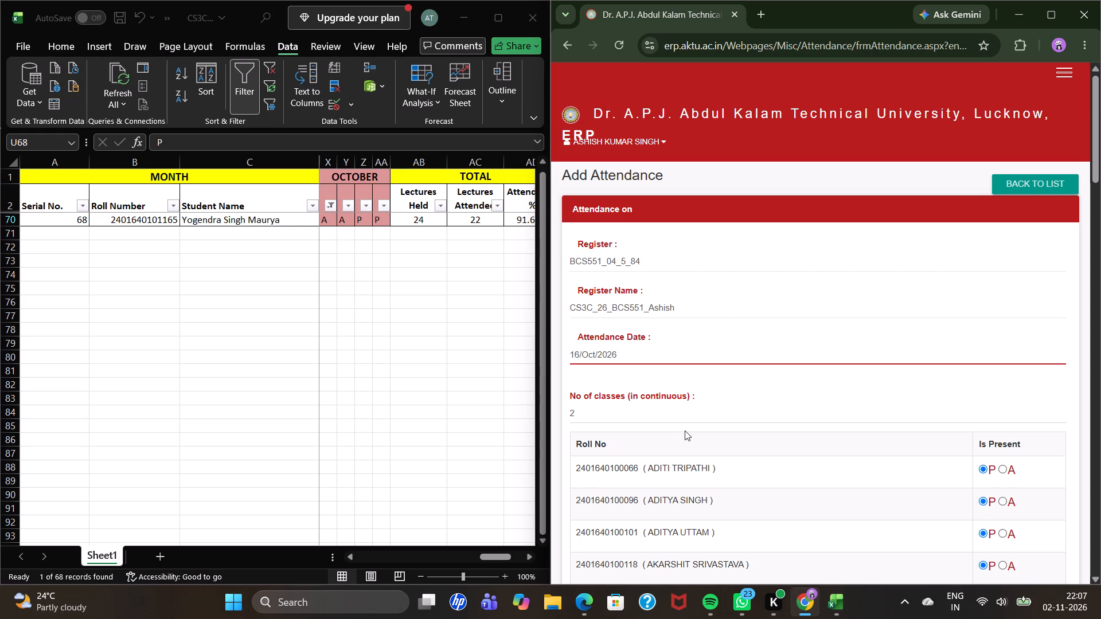
Mark the student filtered as absent in the Excel sheet as A in the last row of the ERP attendance list.
scroll(685, 430, down, 7)
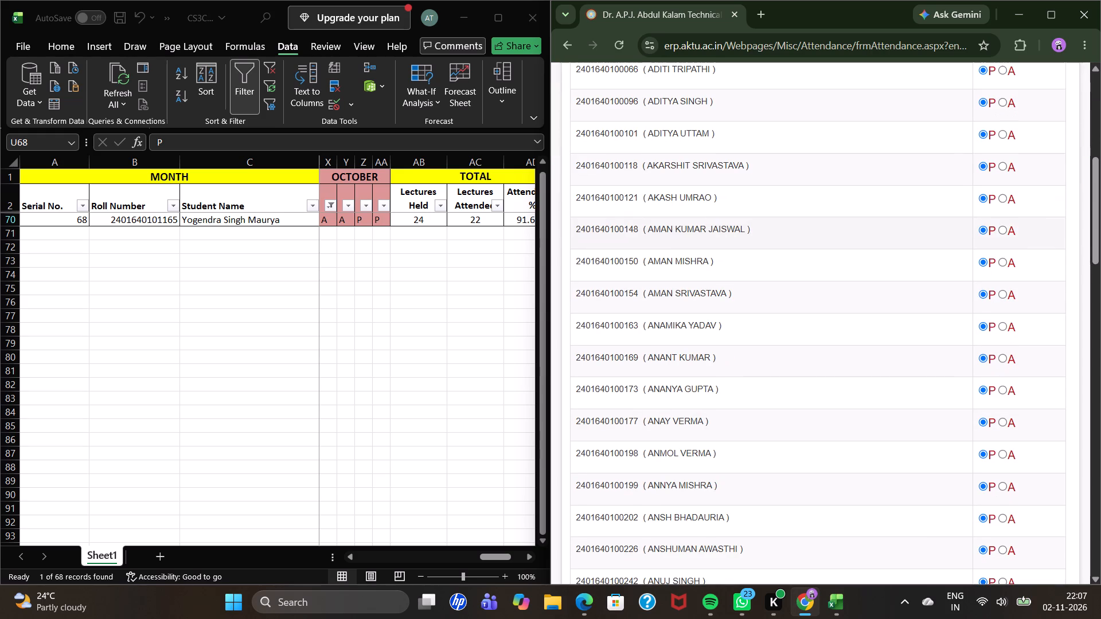
scroll(685, 430, down, 4)
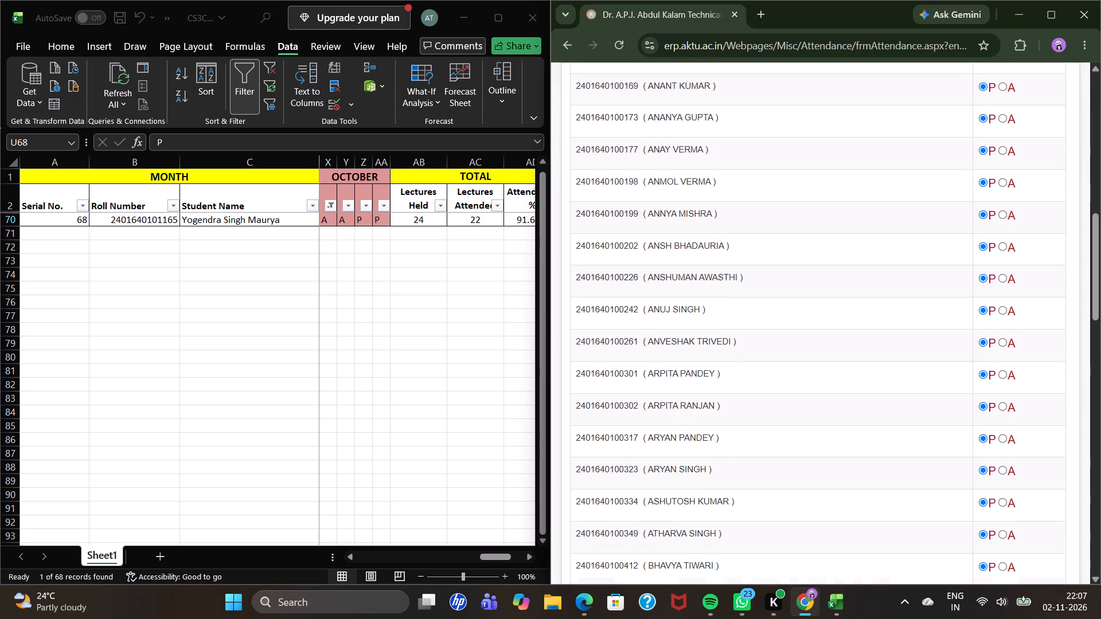
scroll(685, 430, up, 3)
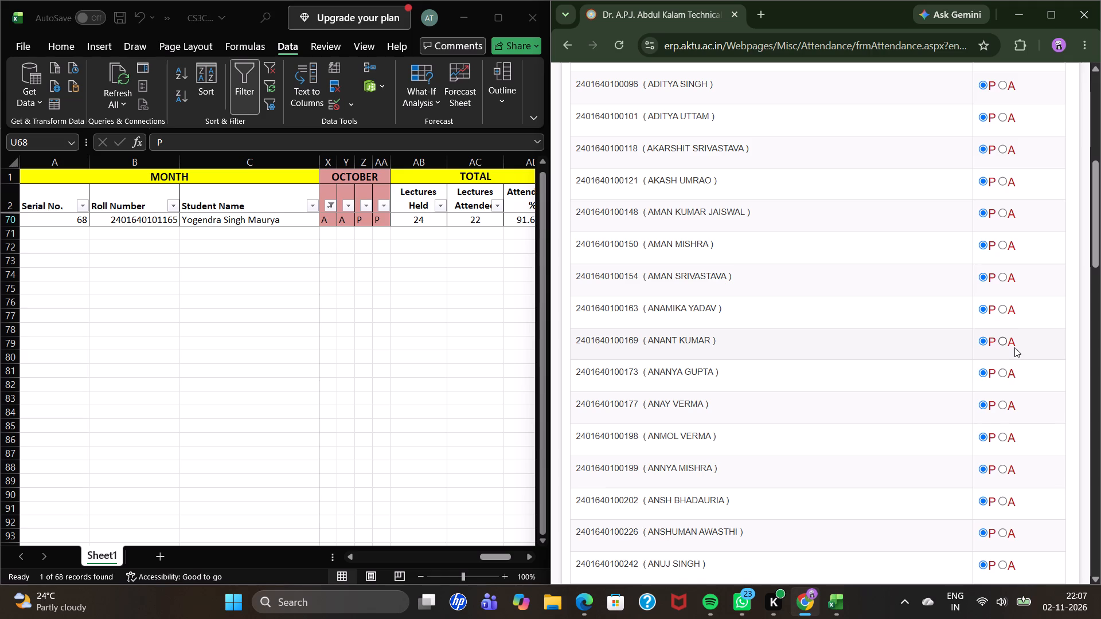
scroll(980, 401, down, 10)
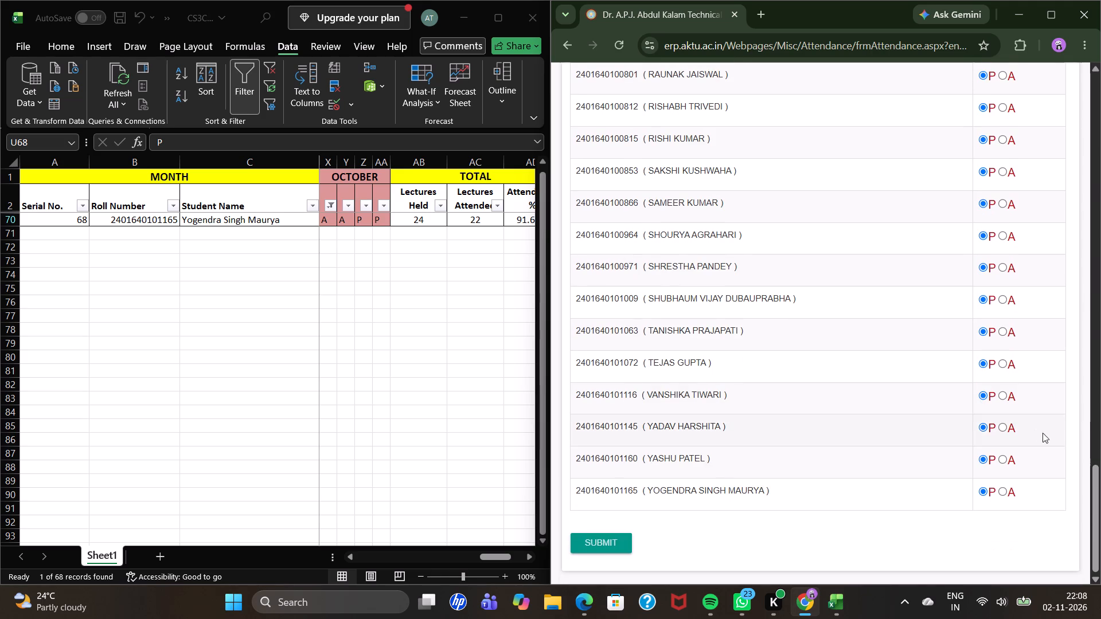
click(1001, 490)
scroll(865, 170, up, 9)
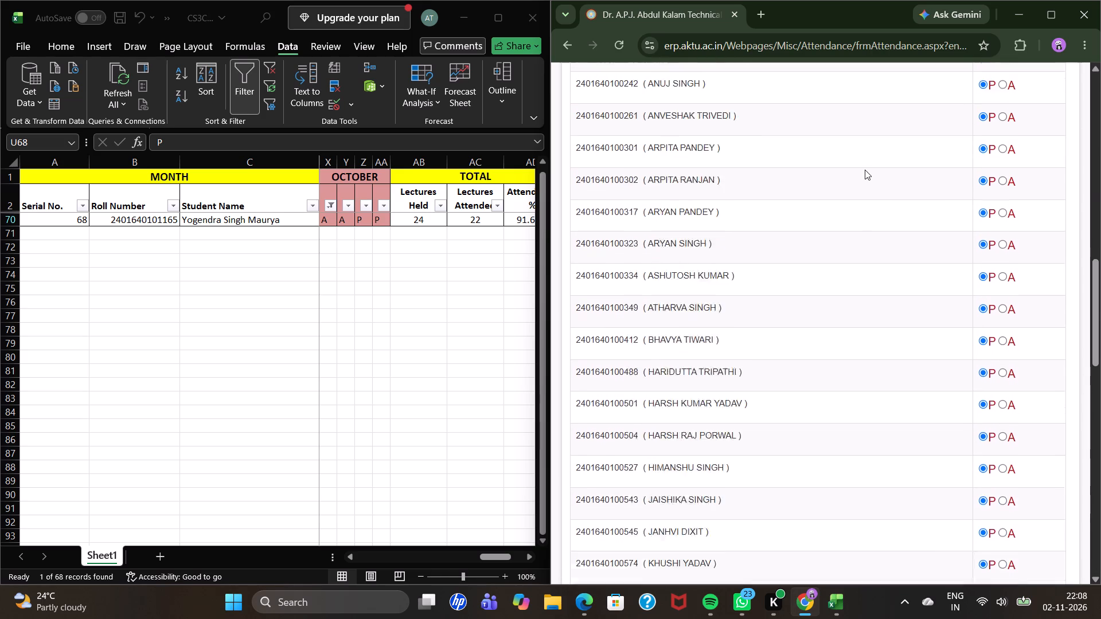
scroll(865, 170, down, 13)
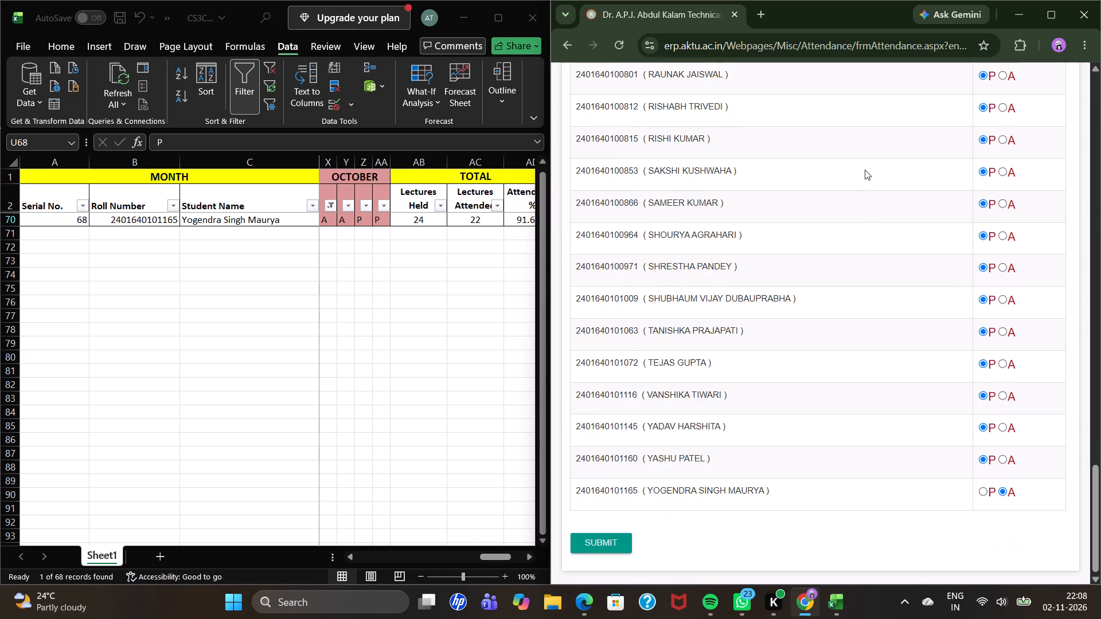
Submit the attendance for 16 October 2026 and dismiss the resulting dialog.
click(615, 543)
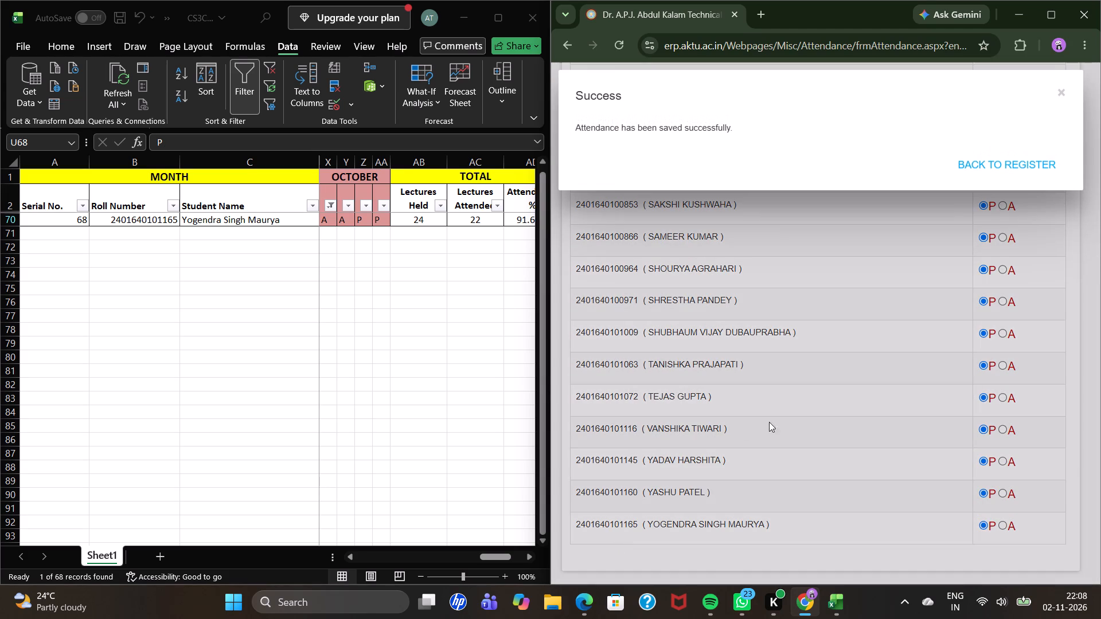
click(781, 420)
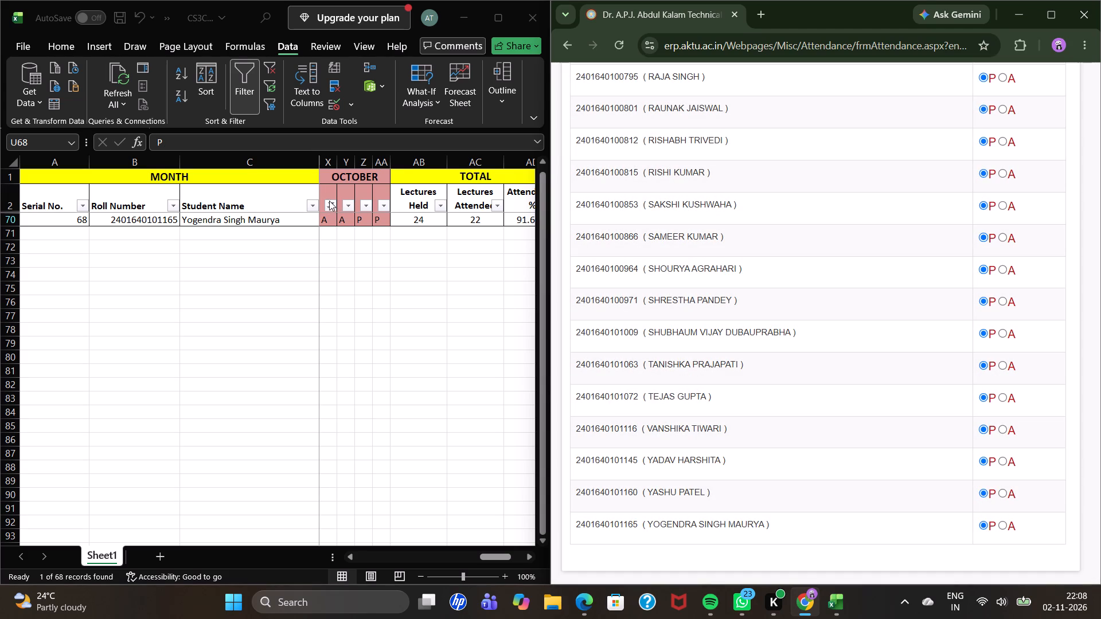
In the Excel sheet, clear the filter from the first October 16 column.
click(329, 201)
click(329, 201)
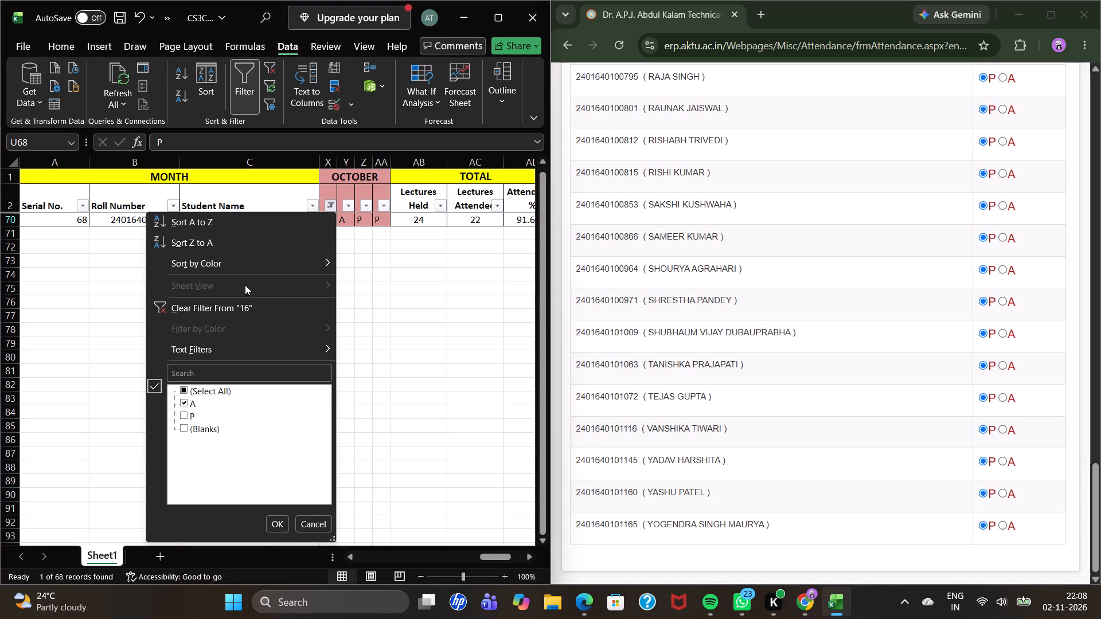
click(253, 311)
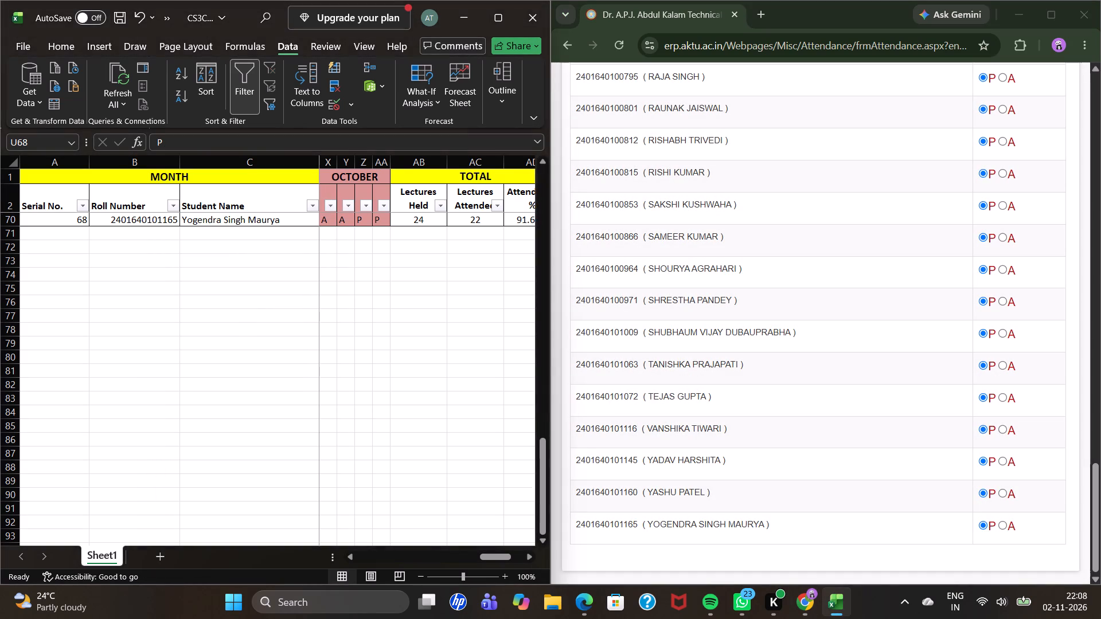
Filter the first October 23 column in the Excel sheet to show only students marked A.
click(369, 205)
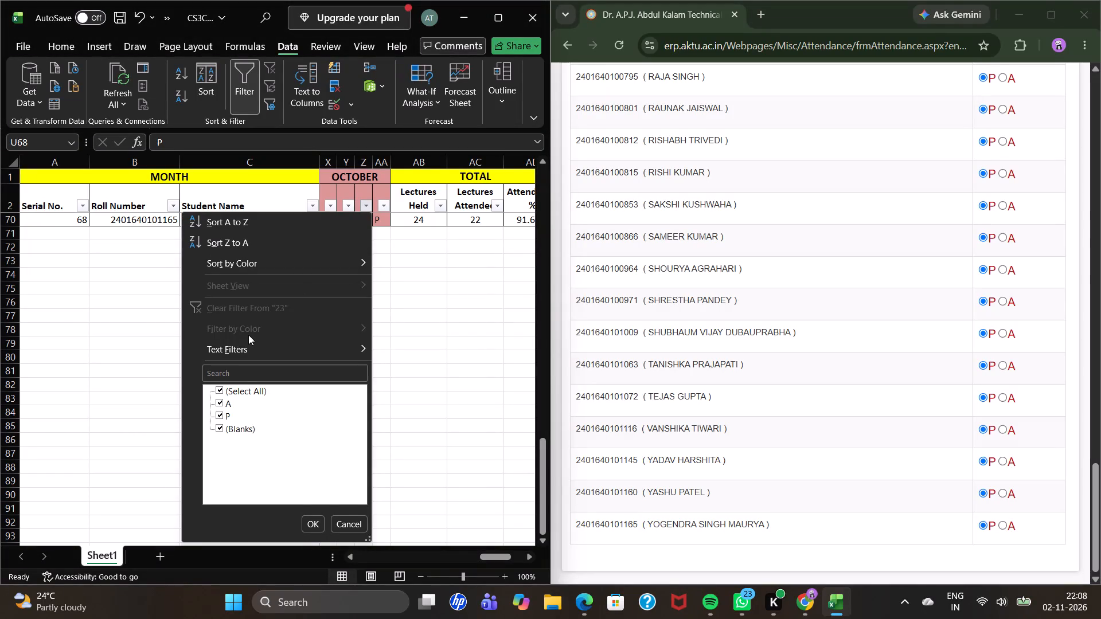
click(218, 426)
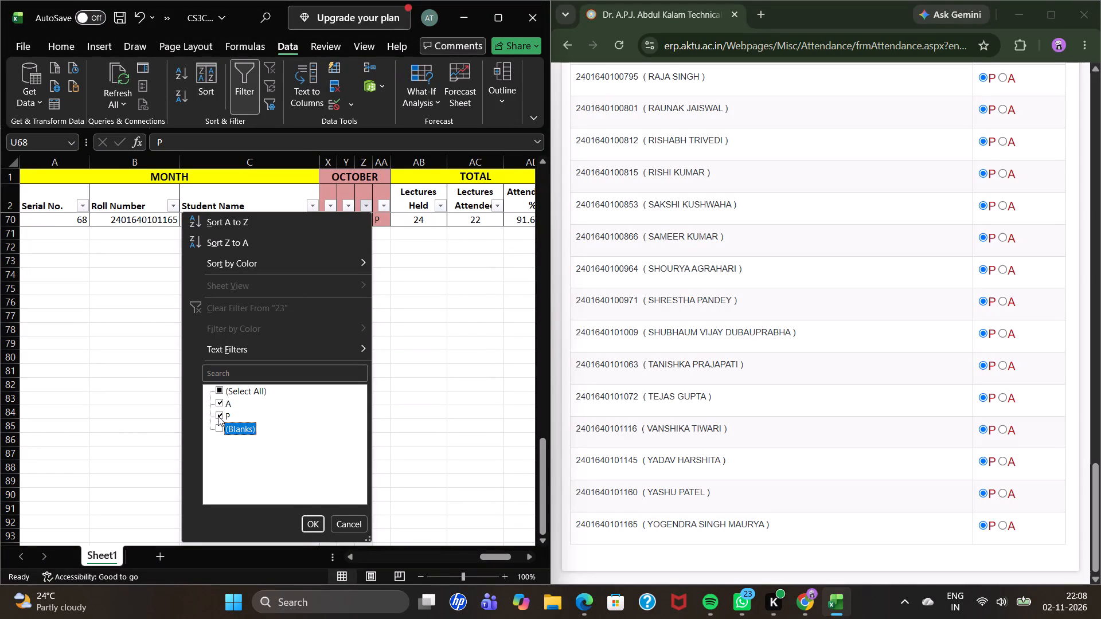
click(218, 417)
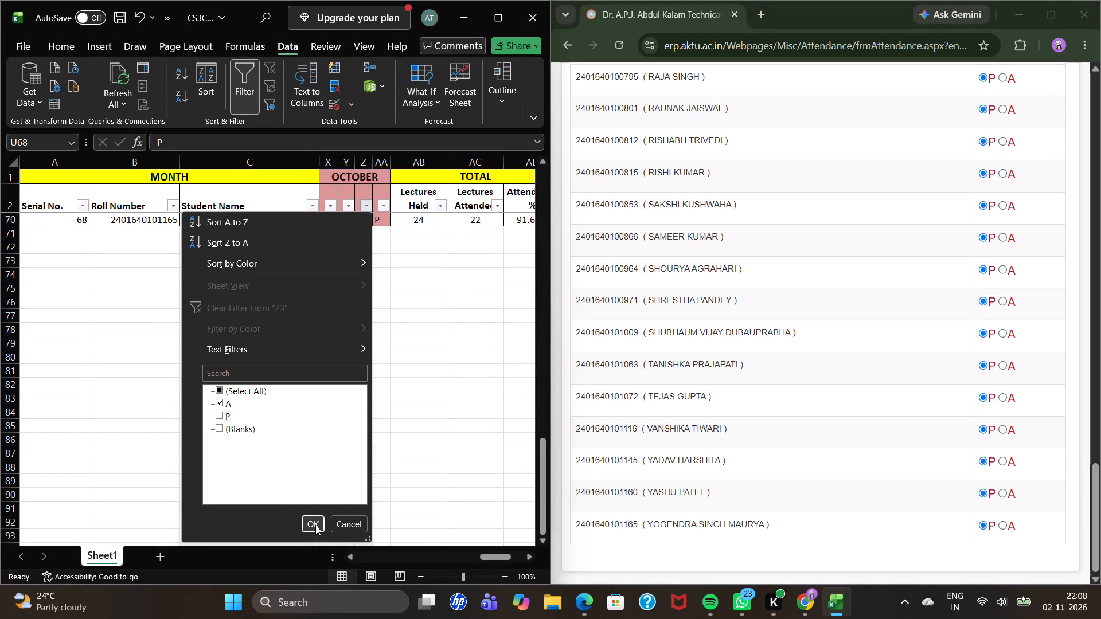
click(315, 525)
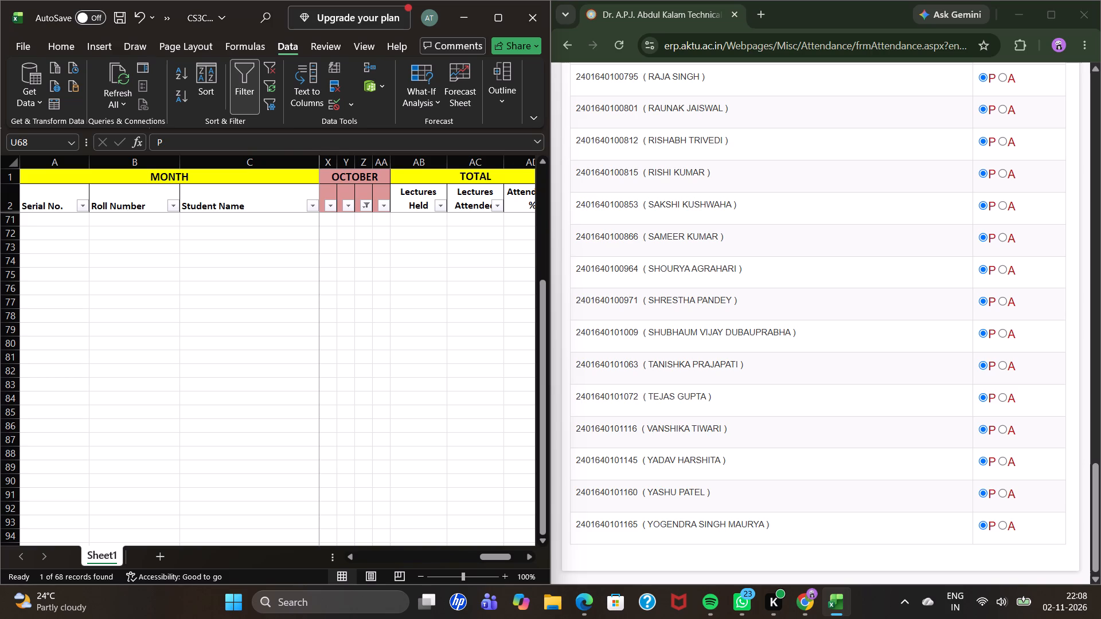
Check which student is filtered as absent for the first October 23 column in the Excel sheet.
scroll(370, 206, right, 1)
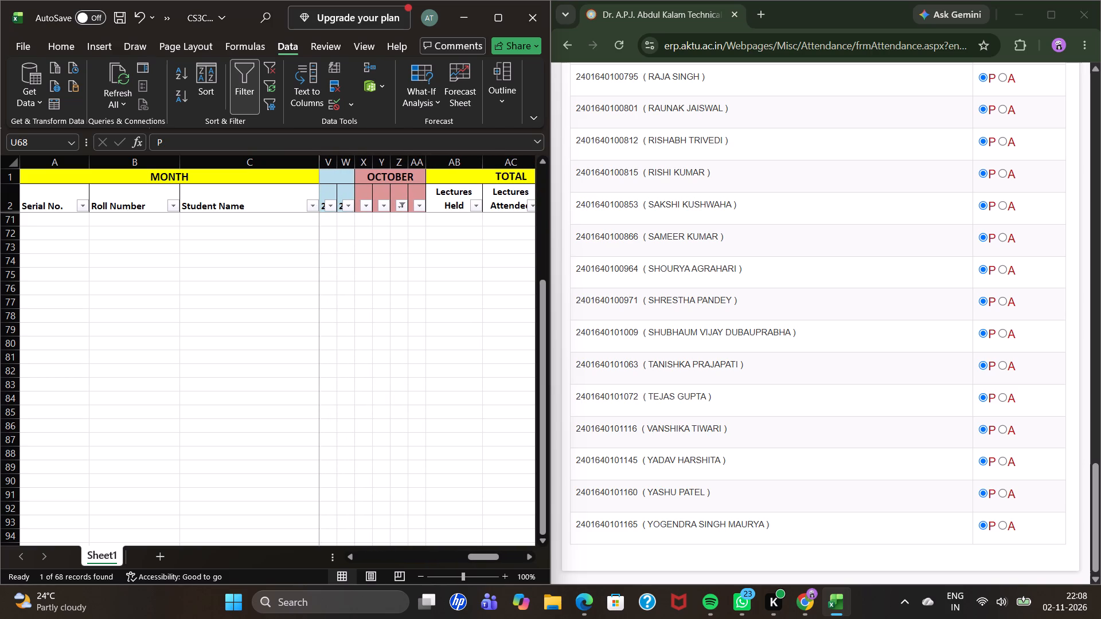
click(399, 202)
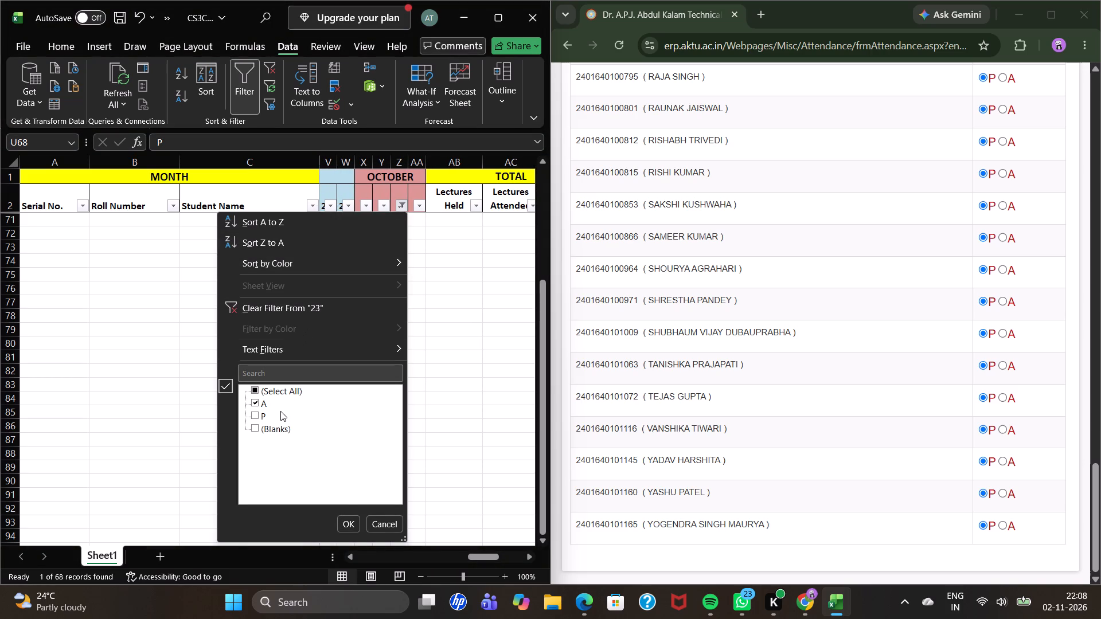
click(348, 522)
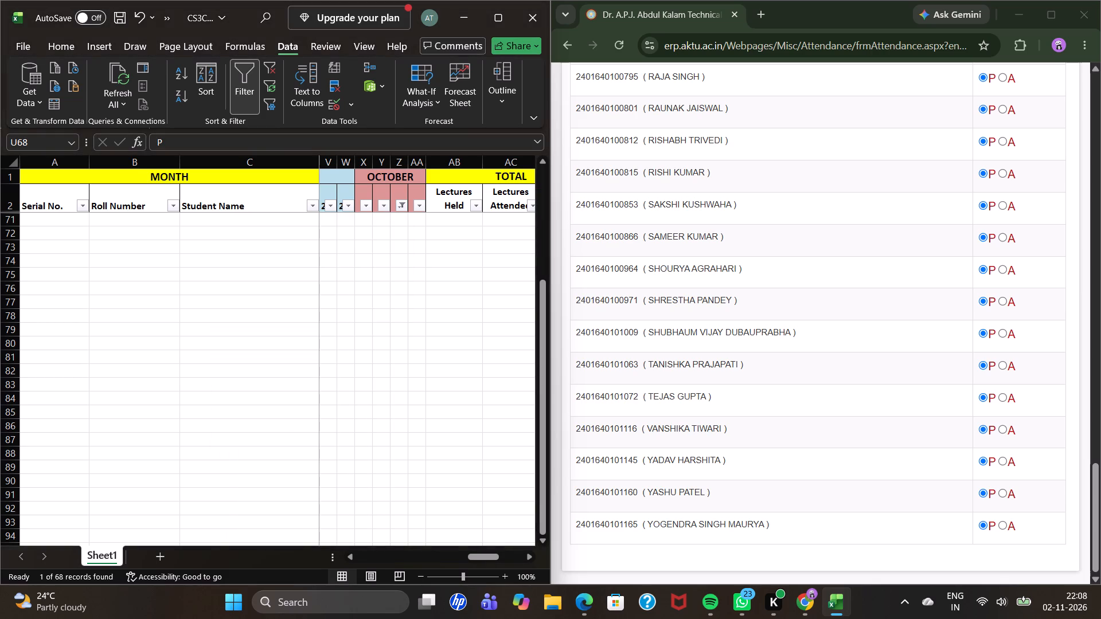
scroll(373, 363, up, 2)
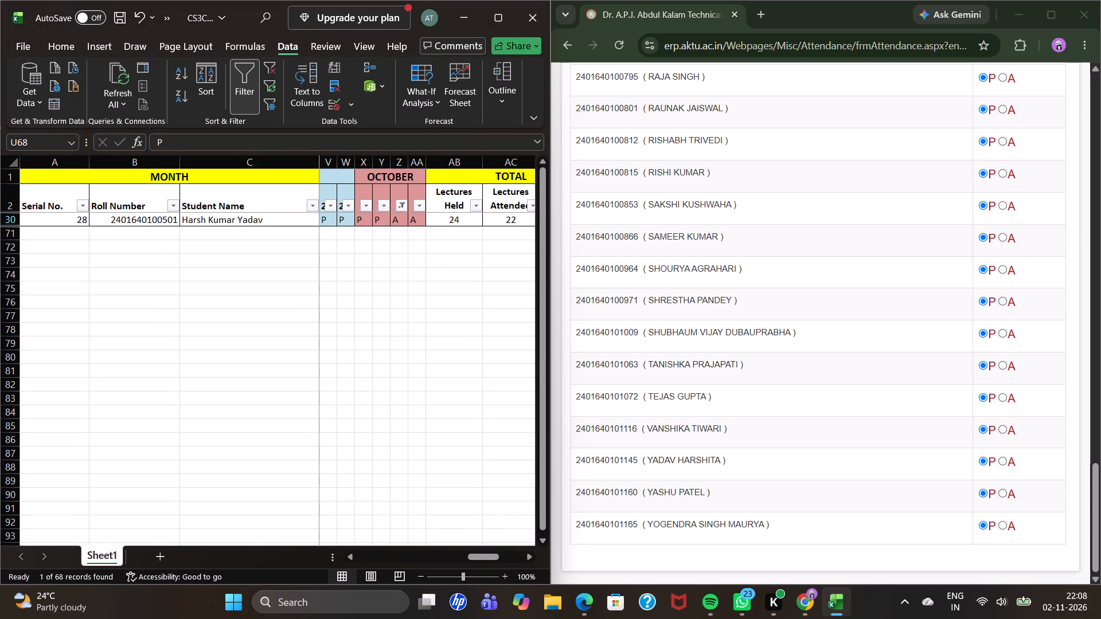
click(401, 203)
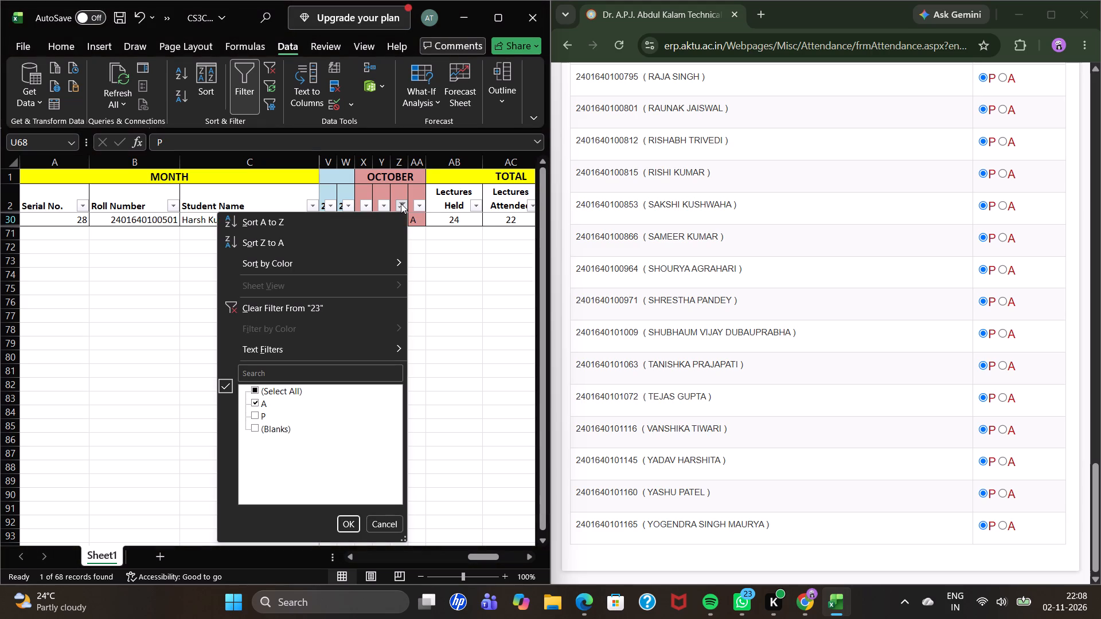
click(465, 253)
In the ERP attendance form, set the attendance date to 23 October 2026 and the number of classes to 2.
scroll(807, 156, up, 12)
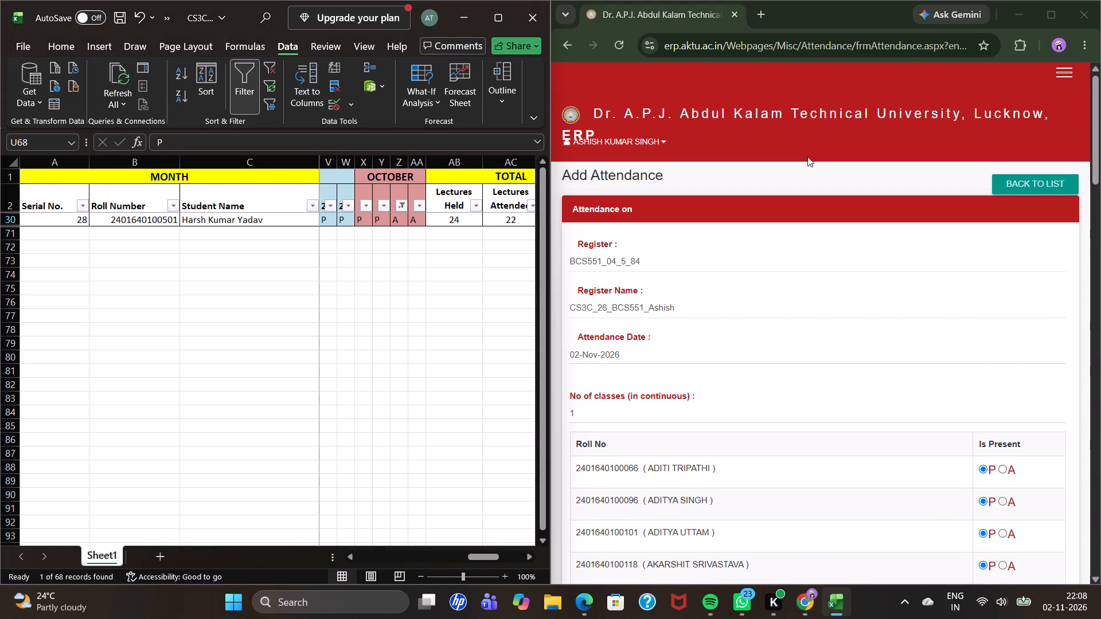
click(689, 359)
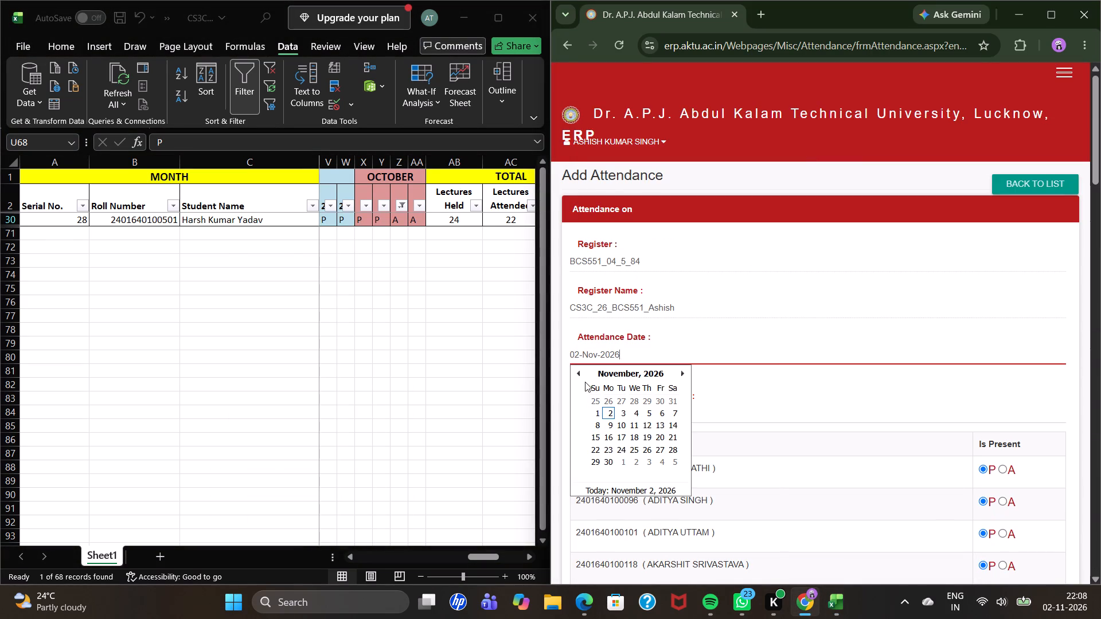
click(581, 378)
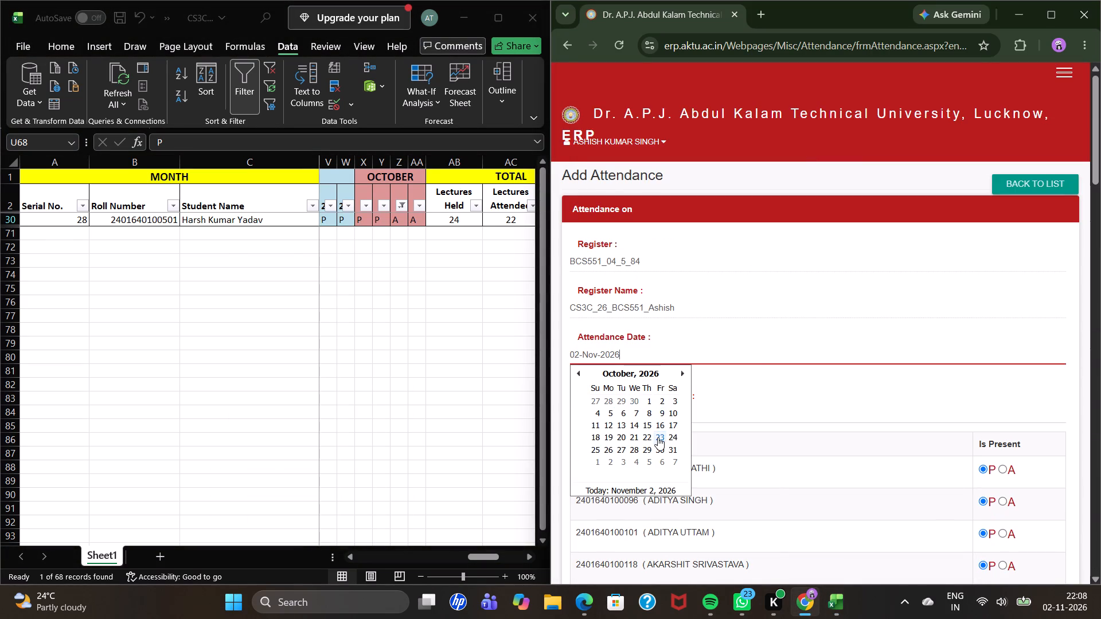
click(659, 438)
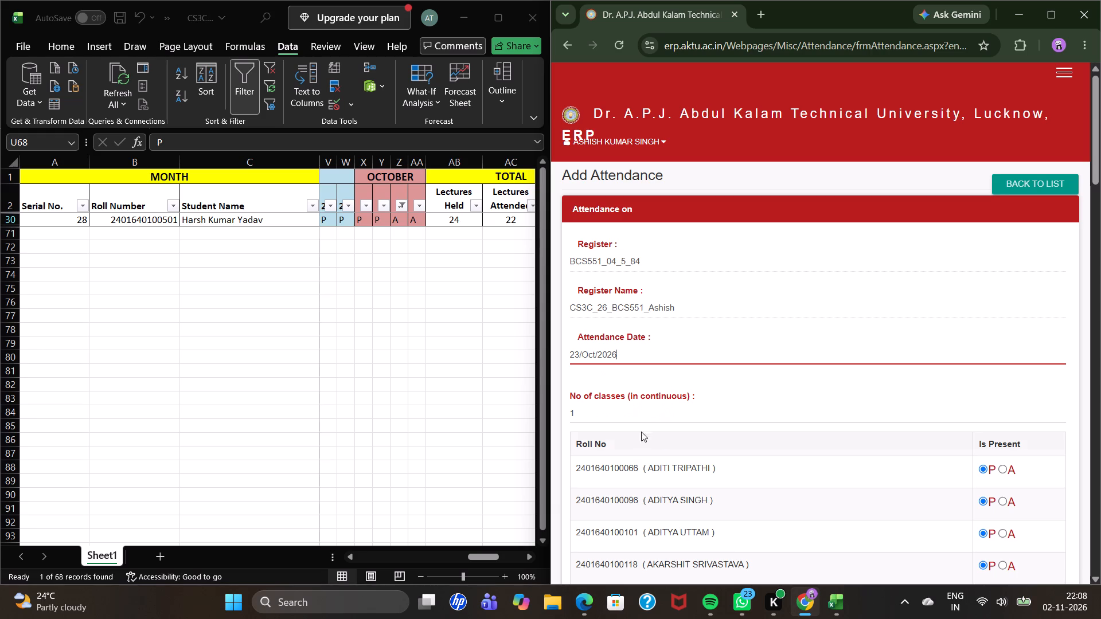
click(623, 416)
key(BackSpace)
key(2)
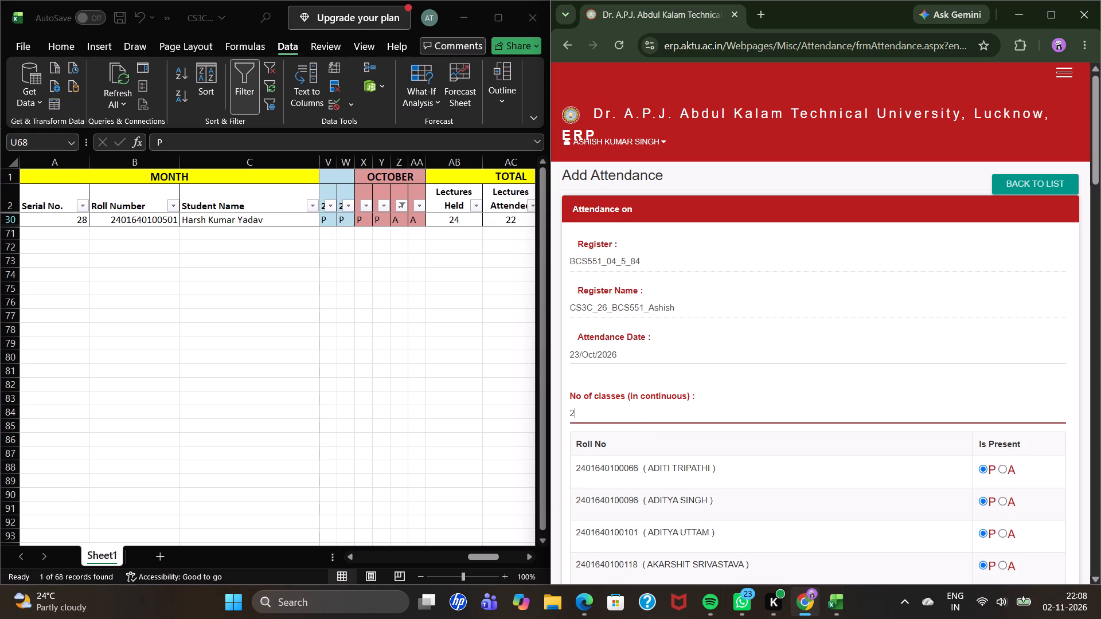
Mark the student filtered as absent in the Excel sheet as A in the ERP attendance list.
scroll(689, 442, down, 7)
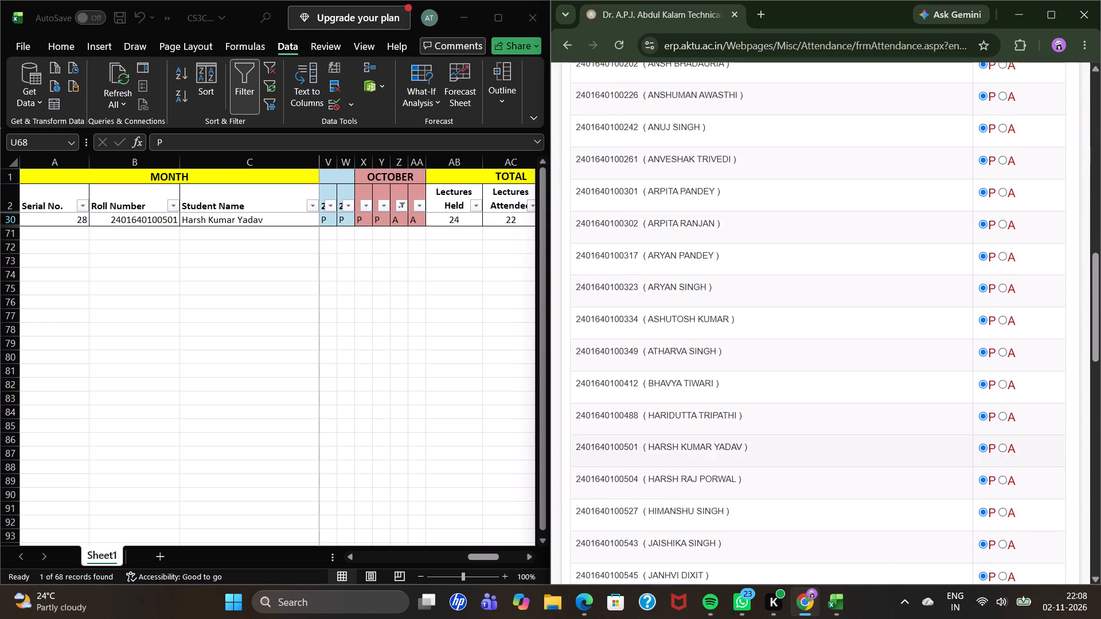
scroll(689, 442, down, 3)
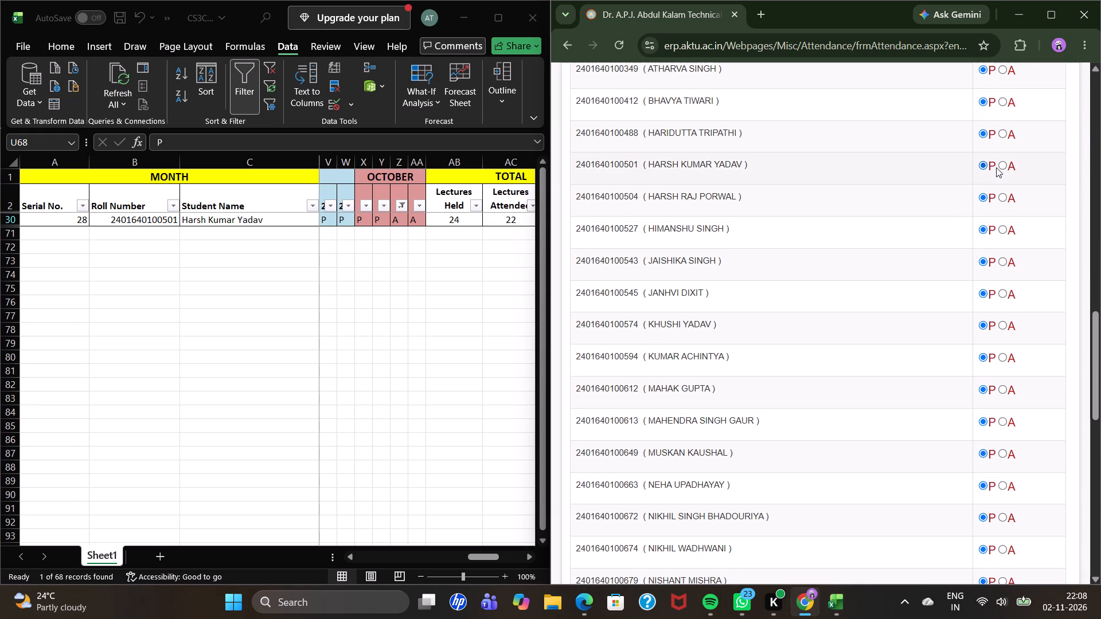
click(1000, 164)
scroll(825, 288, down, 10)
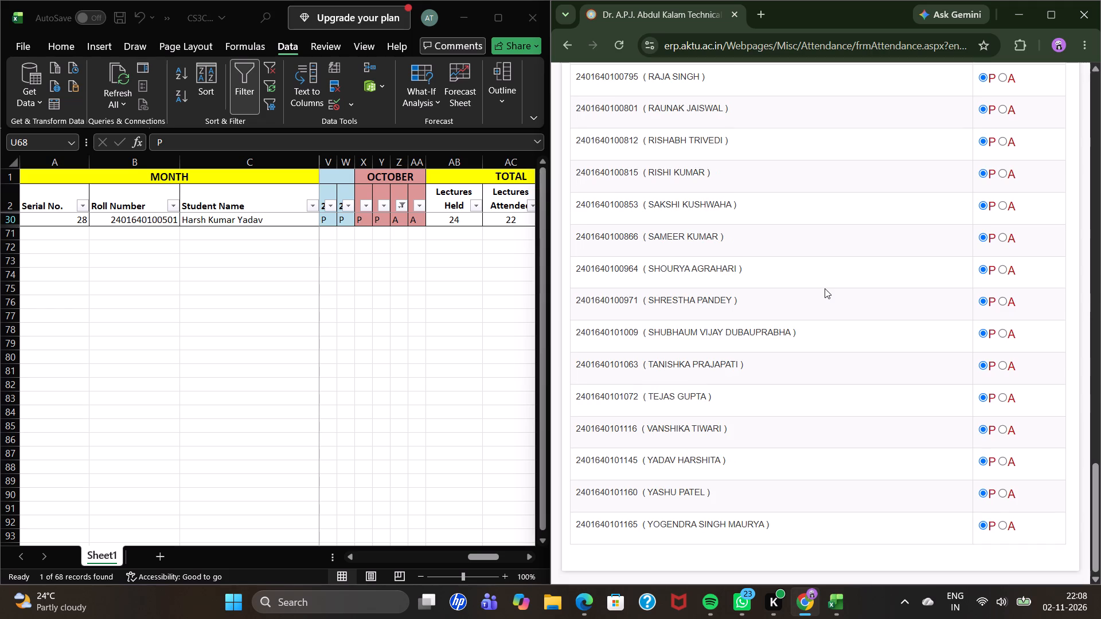
Reload the ERP Add Attendance page to start with a fresh form.
scroll(796, 355, up, 11)
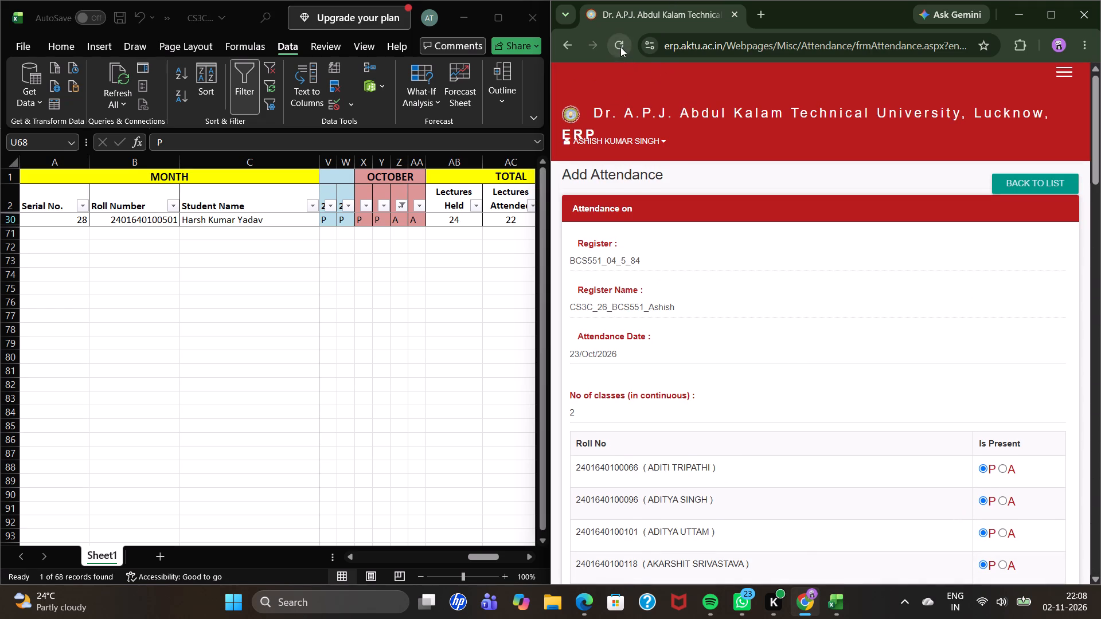
double_click(620, 47)
click(620, 47)
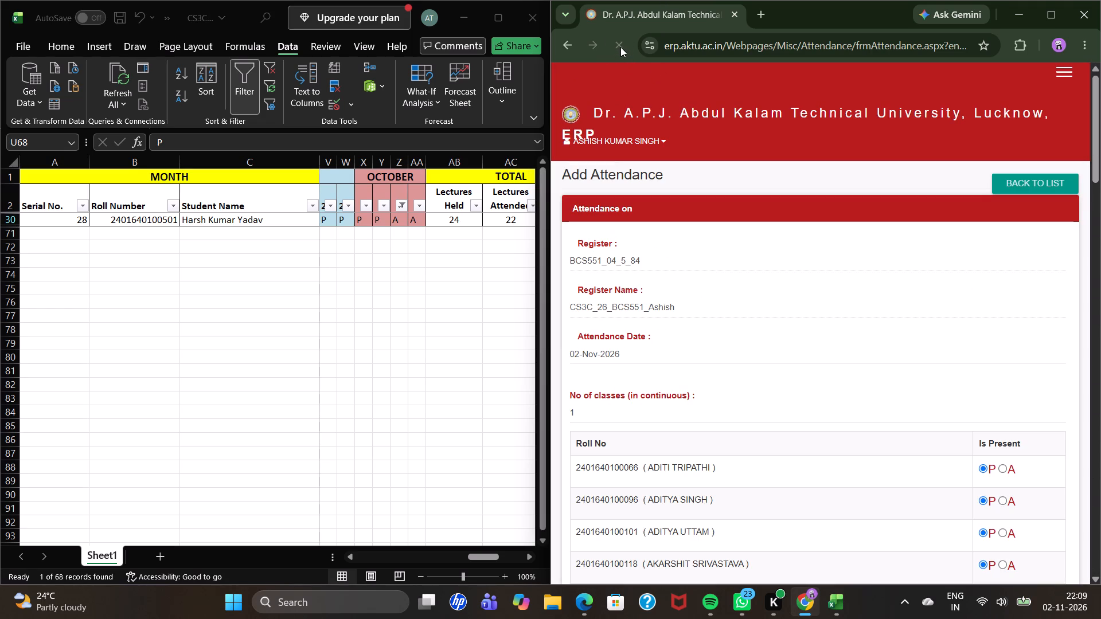
Set the attendance date to 25 October 2026 and the number of classes to 2 in the ERP form.
click(638, 353)
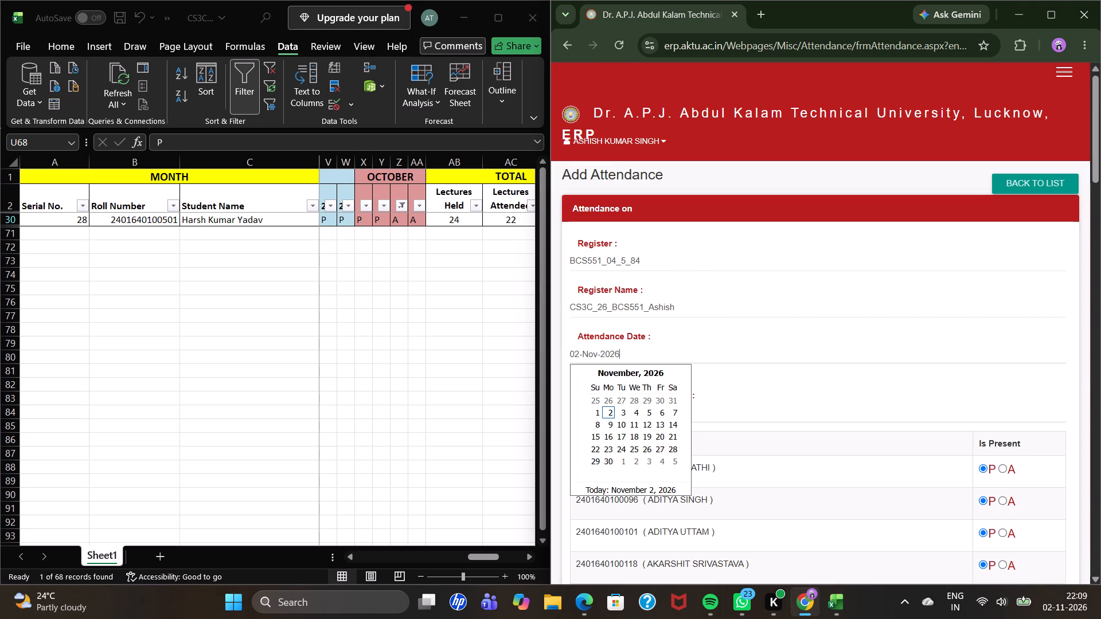
click(578, 373)
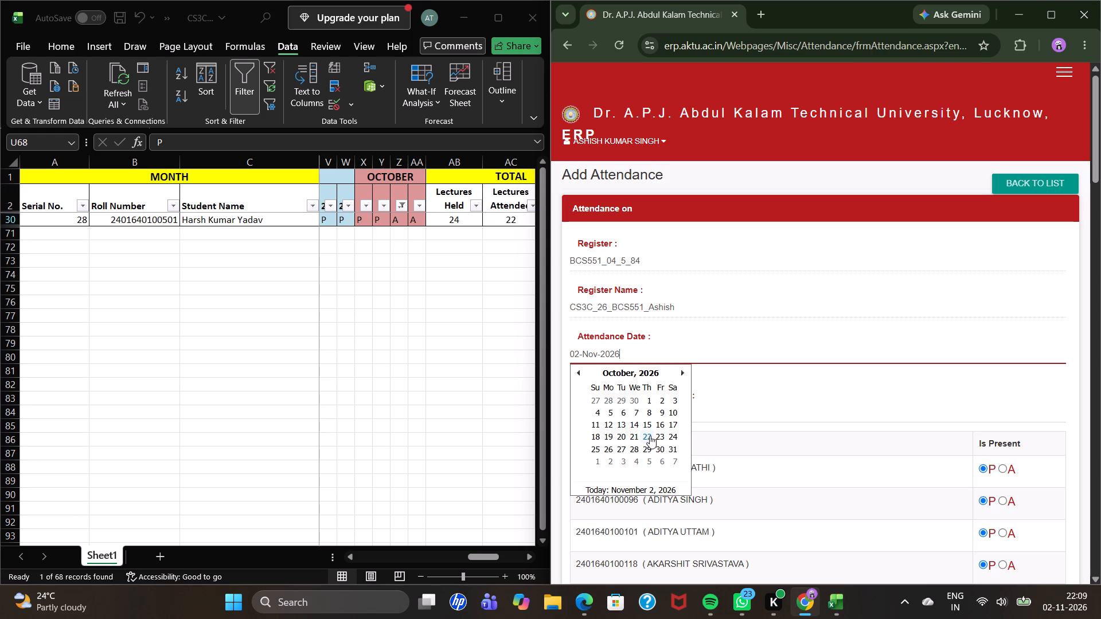
click(597, 449)
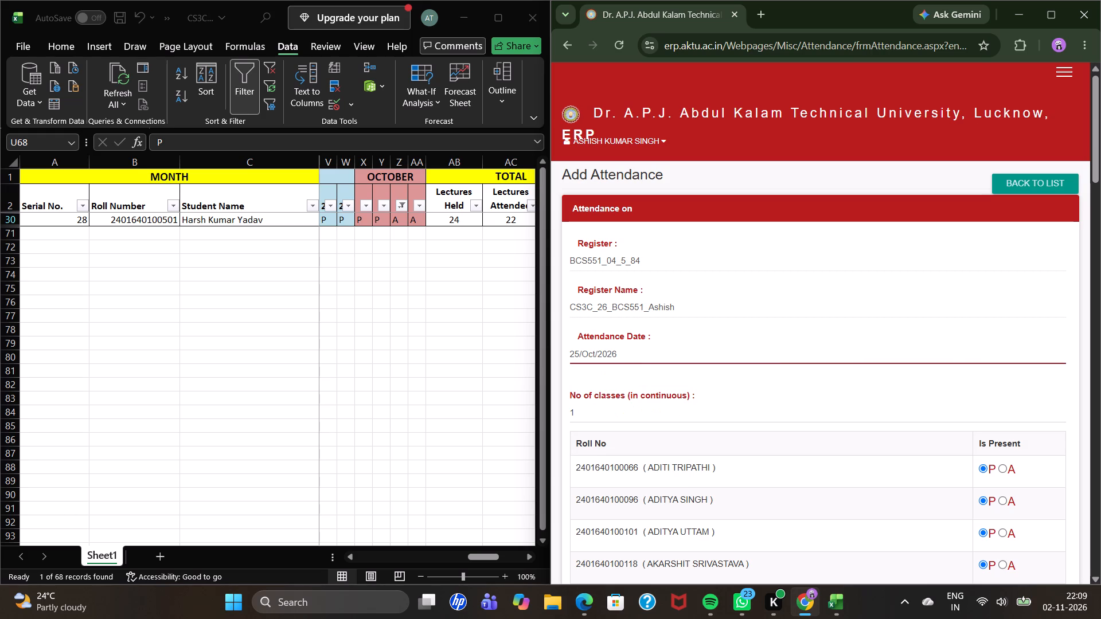
click(603, 412)
key(BackSpace)
key(2)
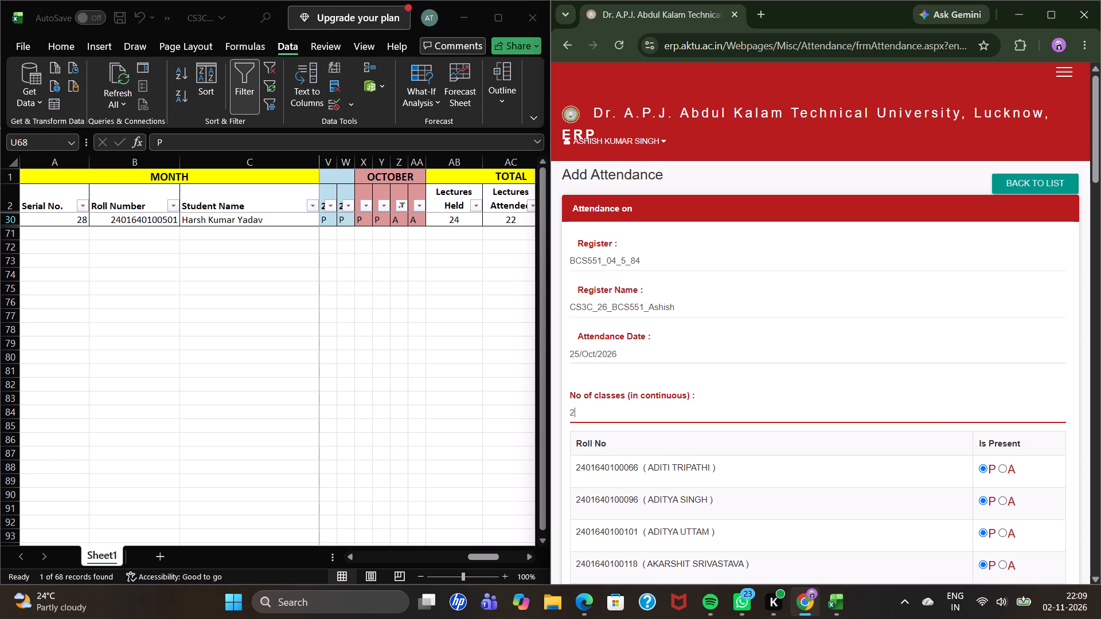
Mark the student filtered as absent in the Excel sheet as A in the ERP attendance list.
scroll(757, 414, down, 3)
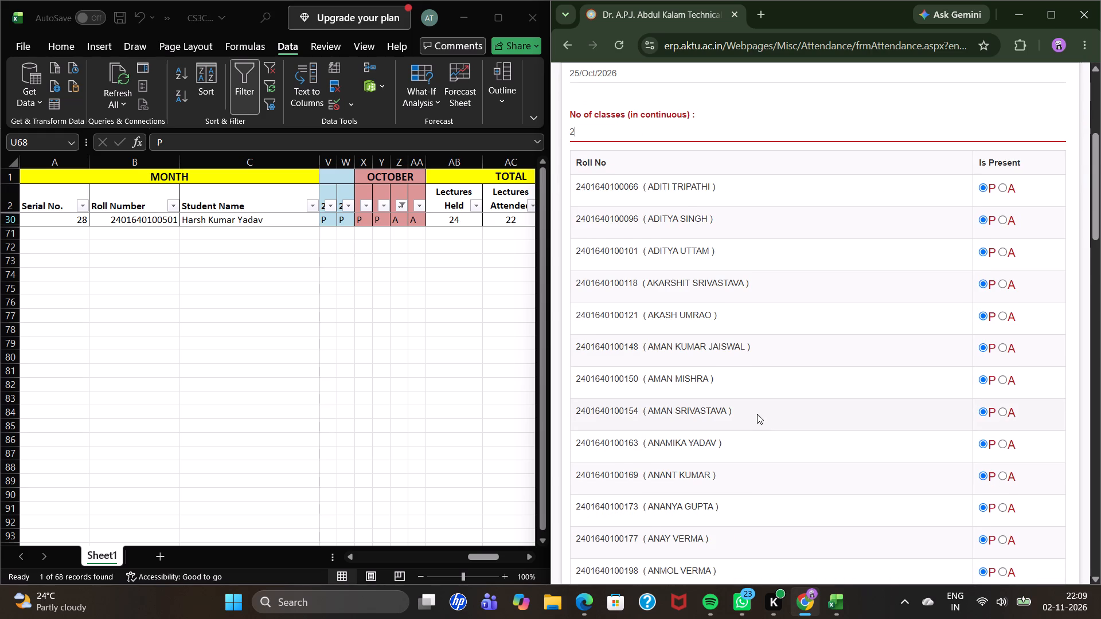
scroll(757, 414, down, 8)
scroll(757, 414, right, 1)
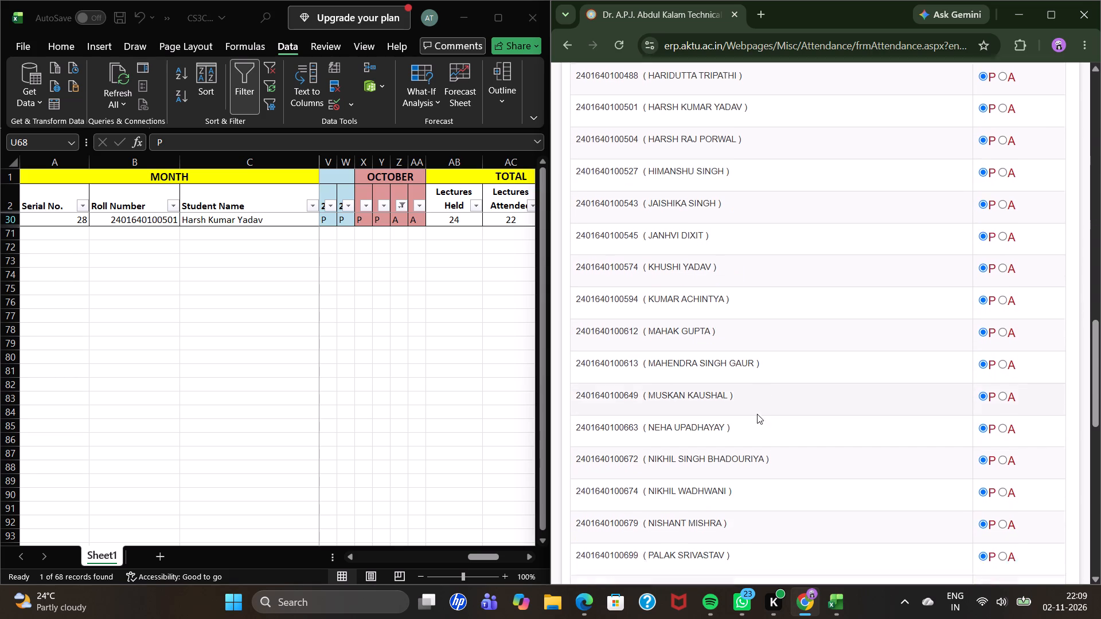
scroll(757, 414, right, 1)
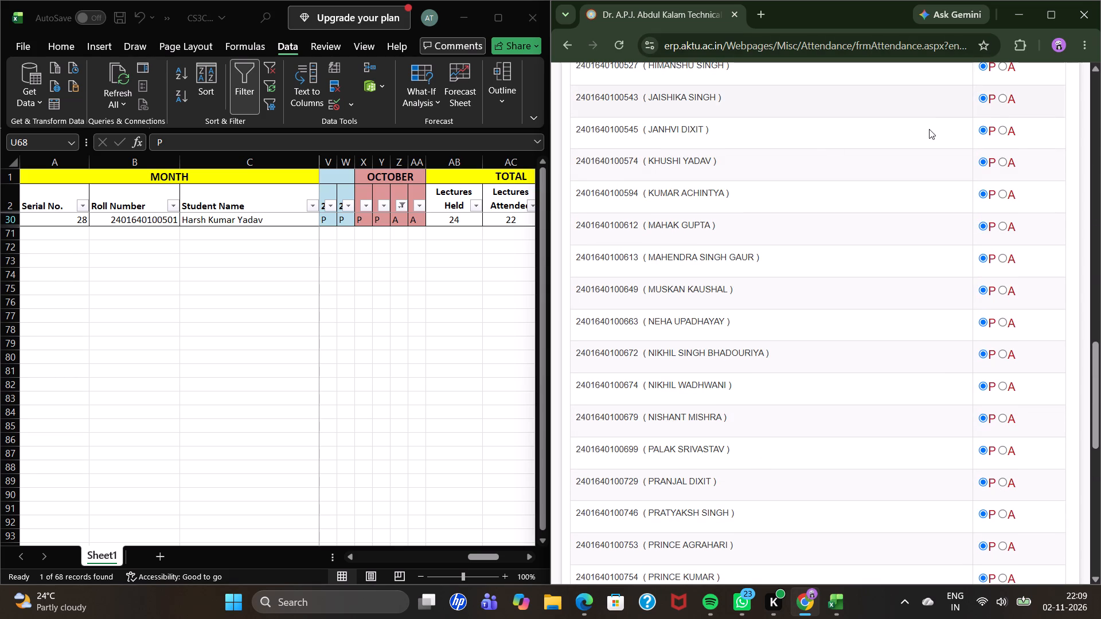
scroll(929, 129, up, 2)
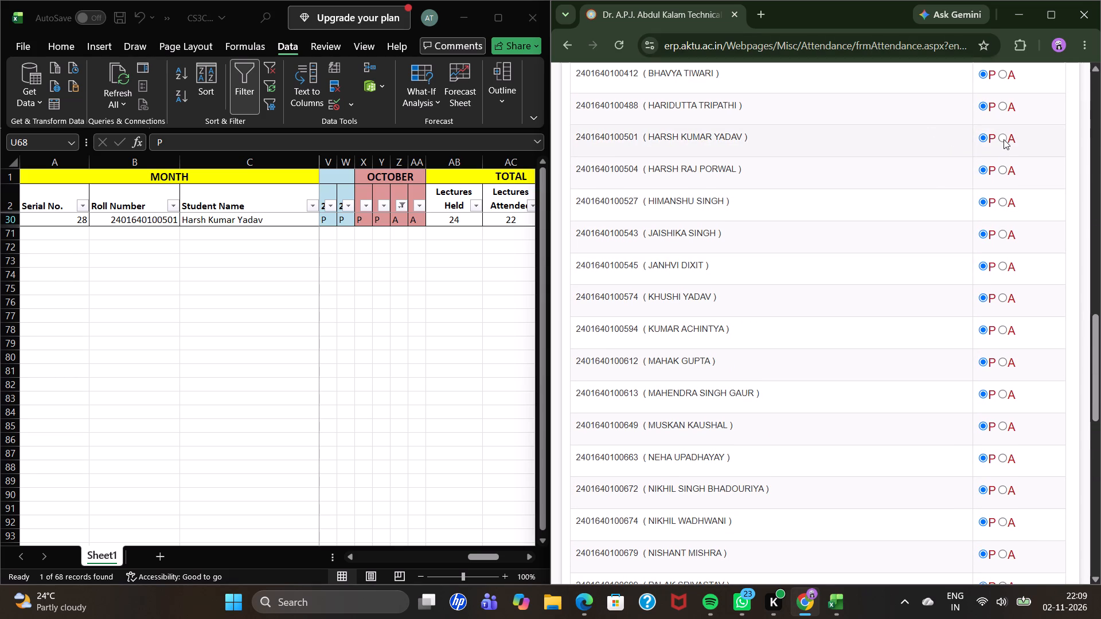
click(1004, 139)
Submit the attendance for 25 October 2026 and dismiss the resulting dialog.
scroll(908, 279, down, 16)
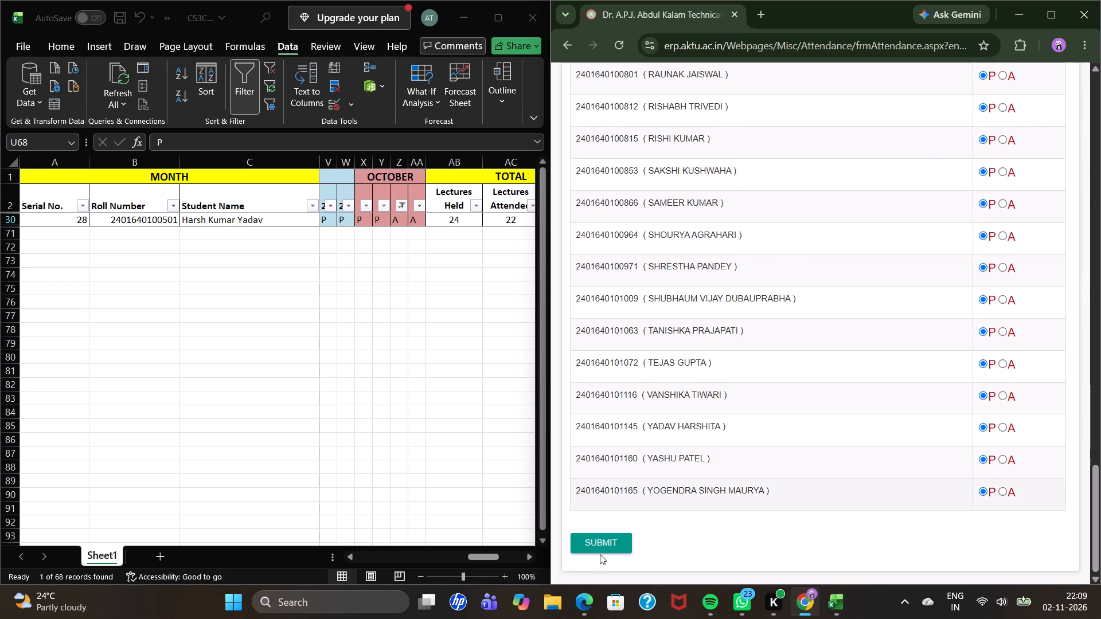
click(604, 540)
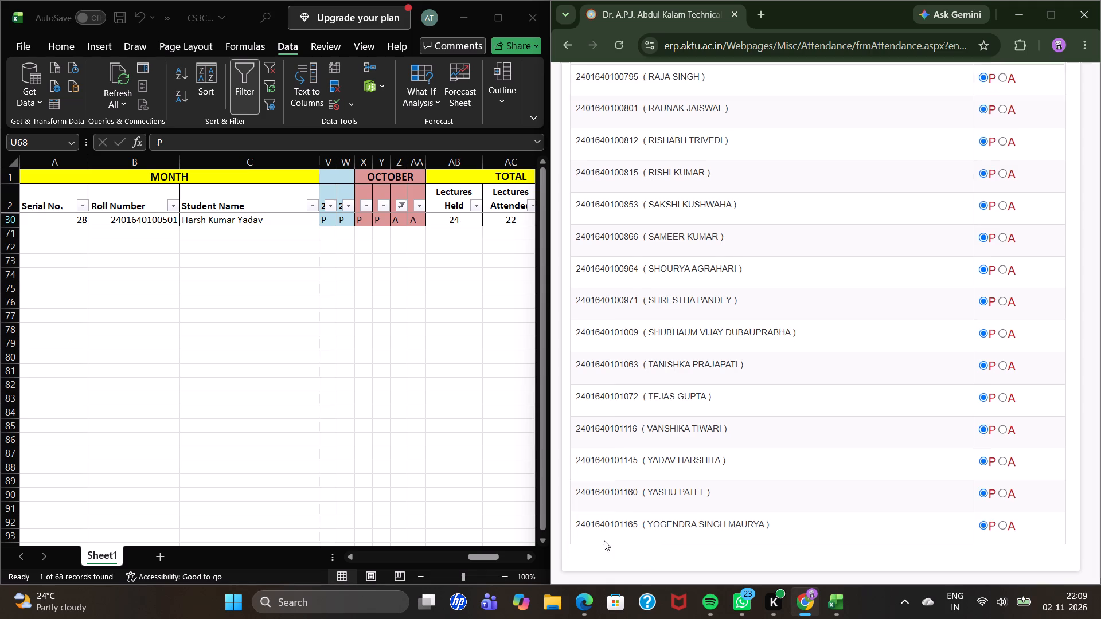
click(658, 551)
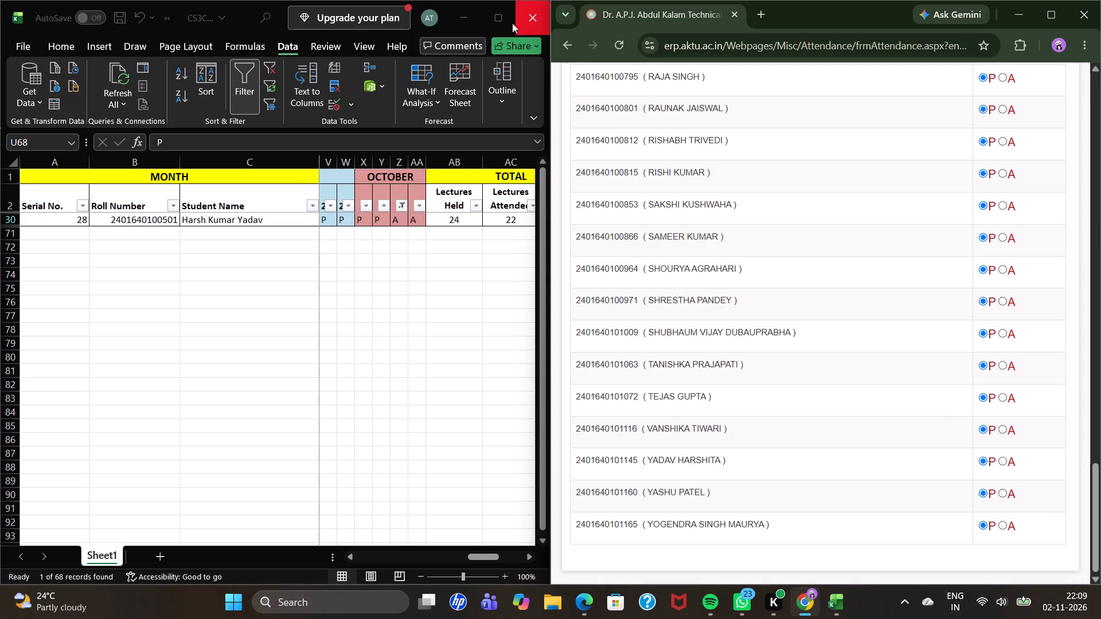
Go back from the ERP attendance form to the register list.
scroll(733, 214, up, 10)
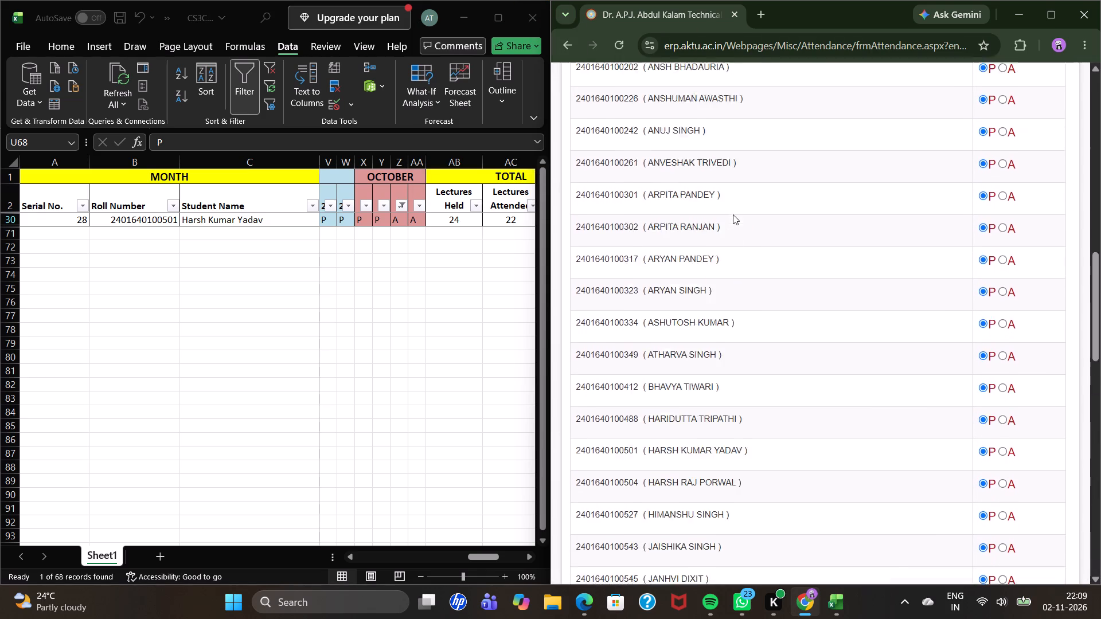
click(563, 45)
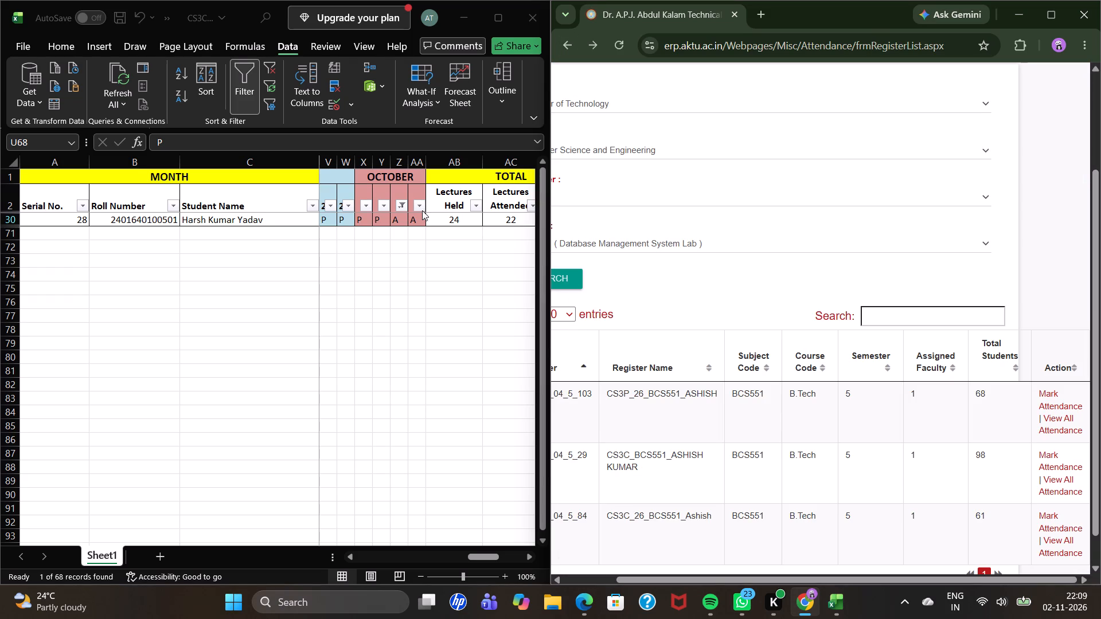
In the Excel sheet, clear the filter from the first October 23 column.
click(400, 203)
click(400, 203)
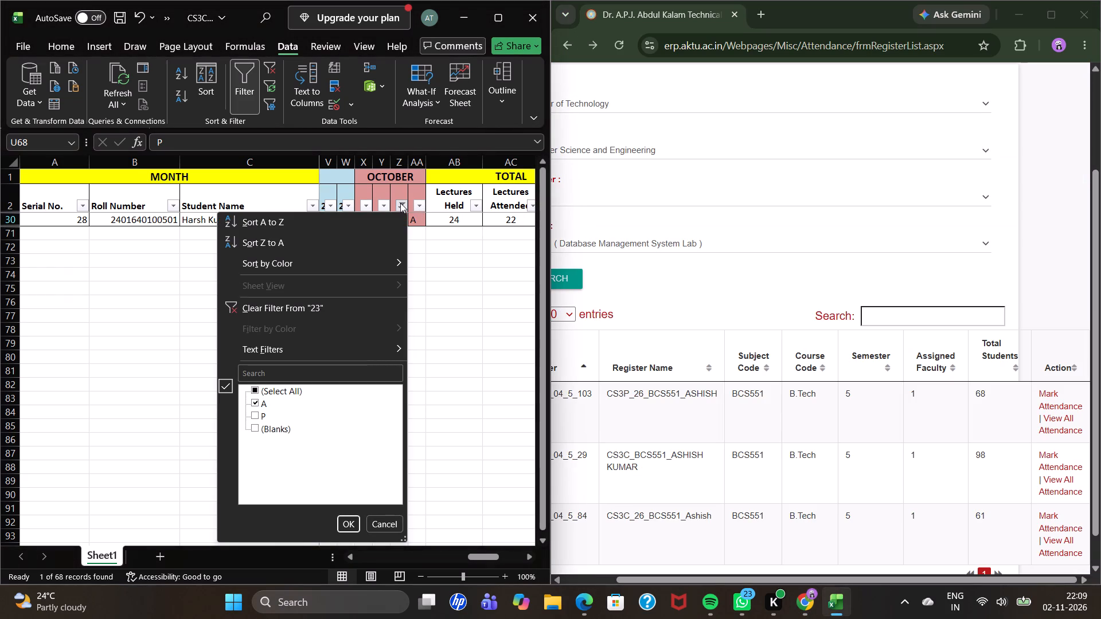
click(334, 305)
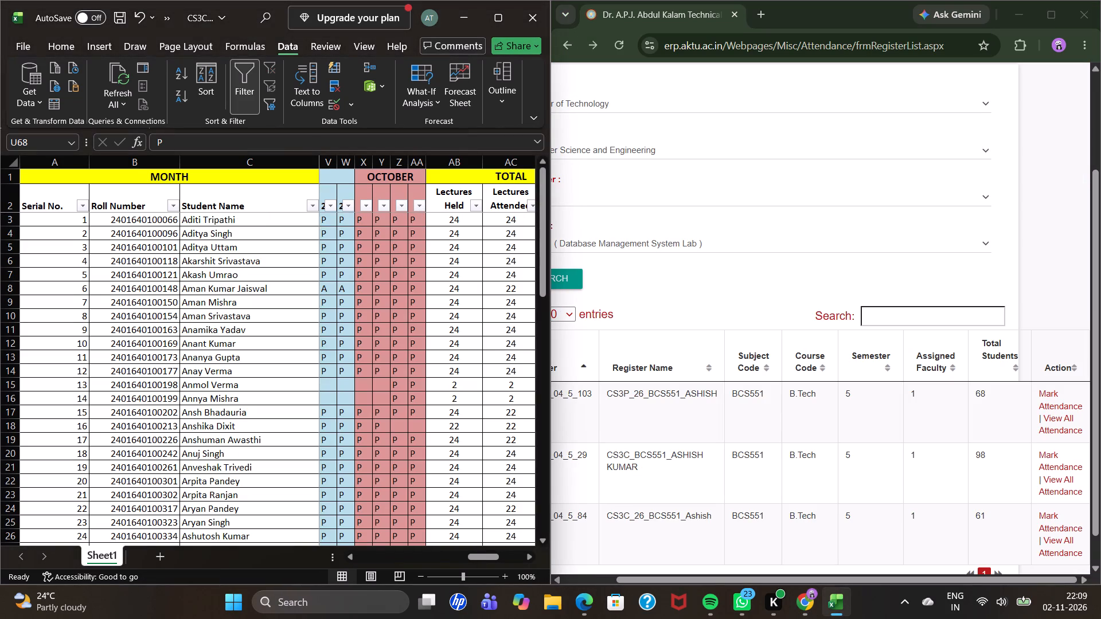
In the ERP register list, open all attendance records of register BCS551_04_5_103.
scroll(370, 312, right, 5)
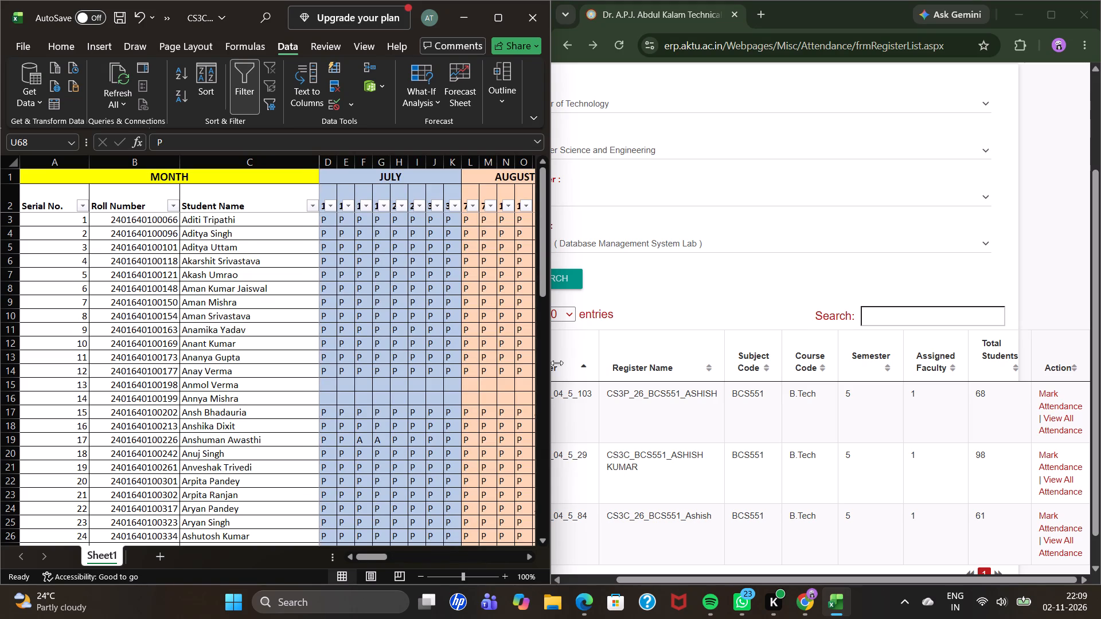
scroll(428, 303, right, 1)
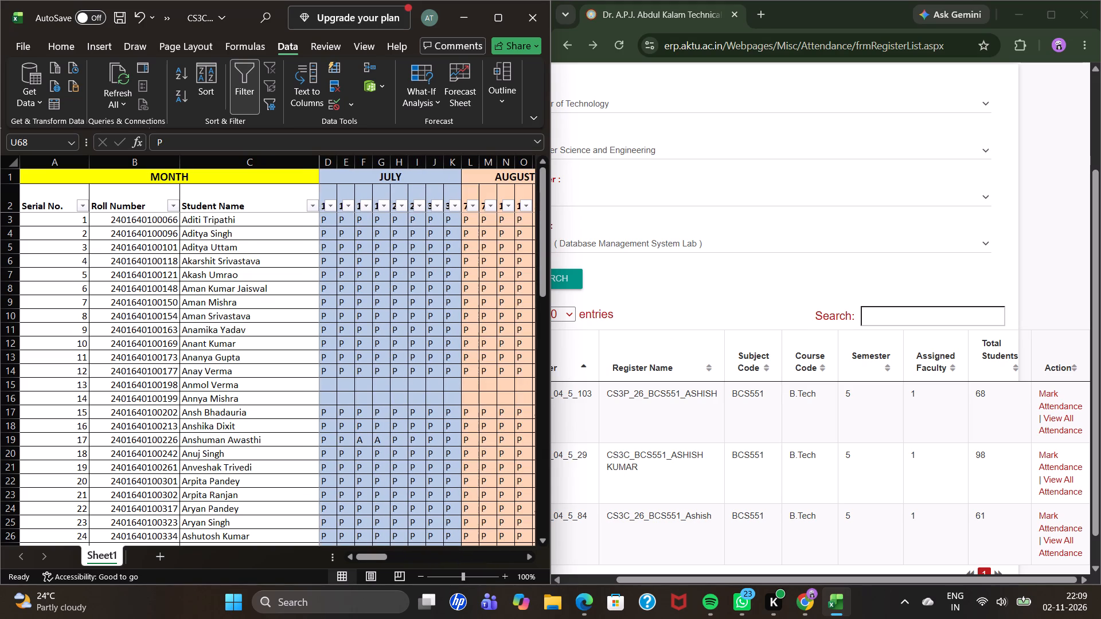
scroll(775, 446, down, 1)
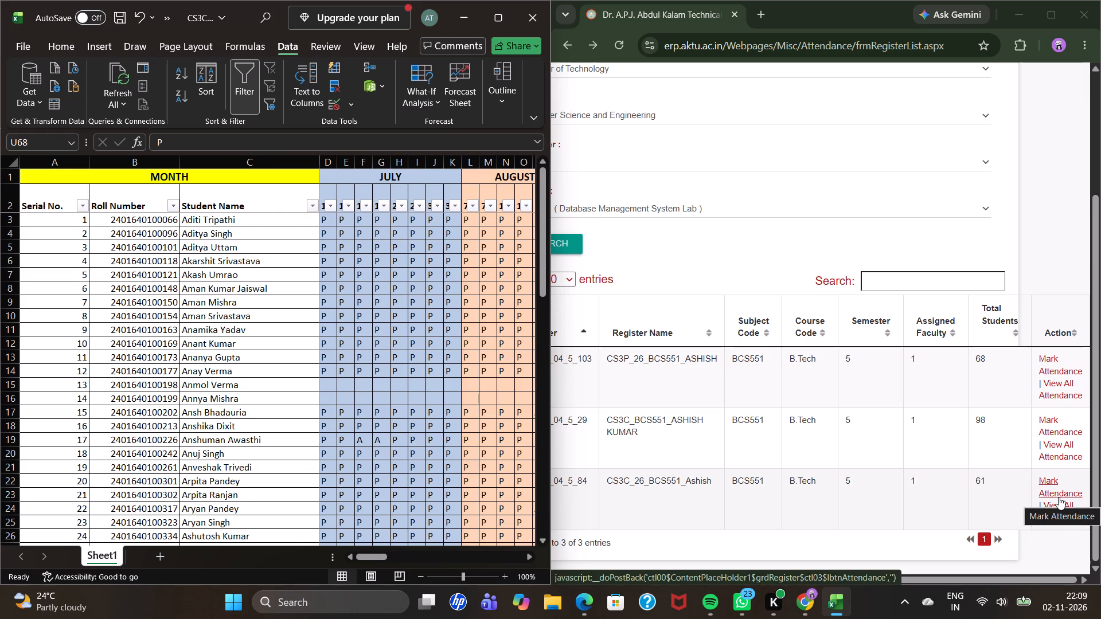
click(1046, 389)
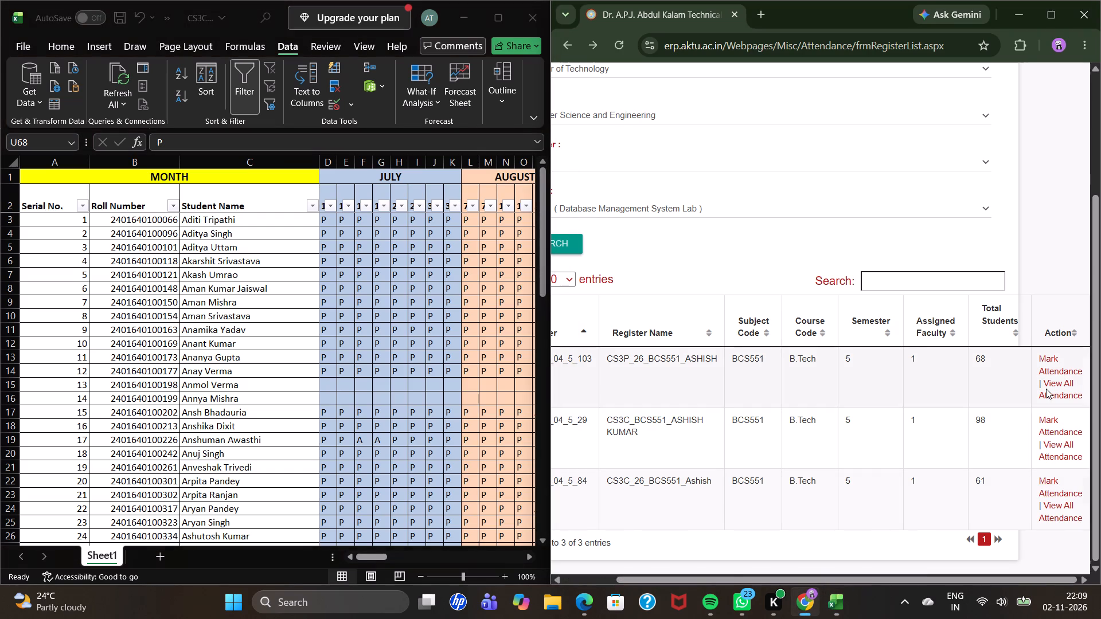
click(1053, 385)
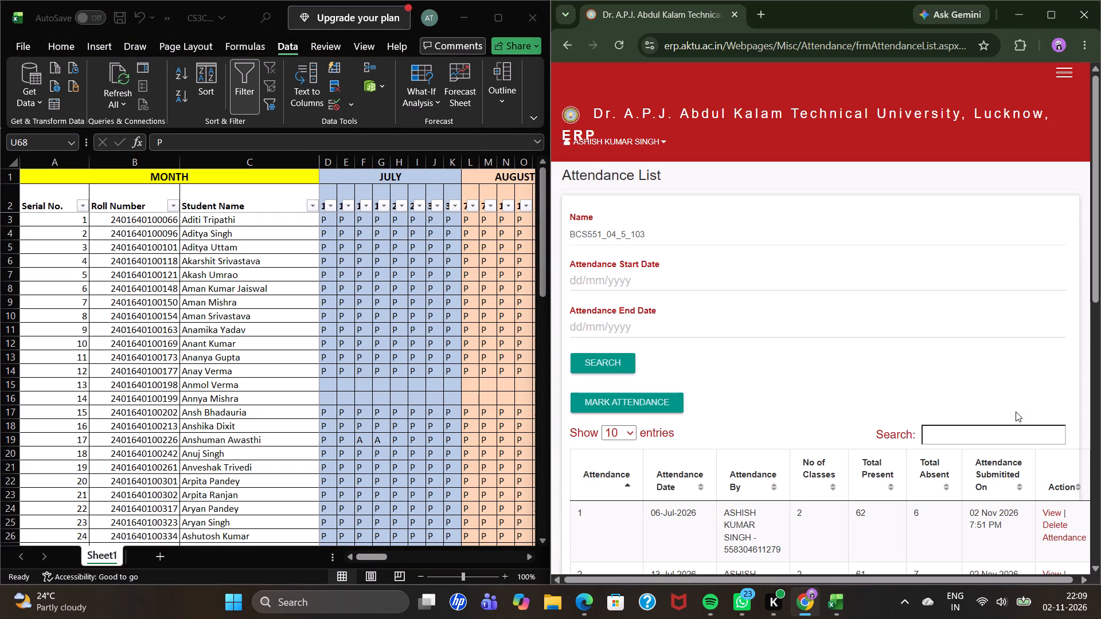
Look through both pages of attendance records for register BCS551_04_5_103.
scroll(989, 433, down, 6)
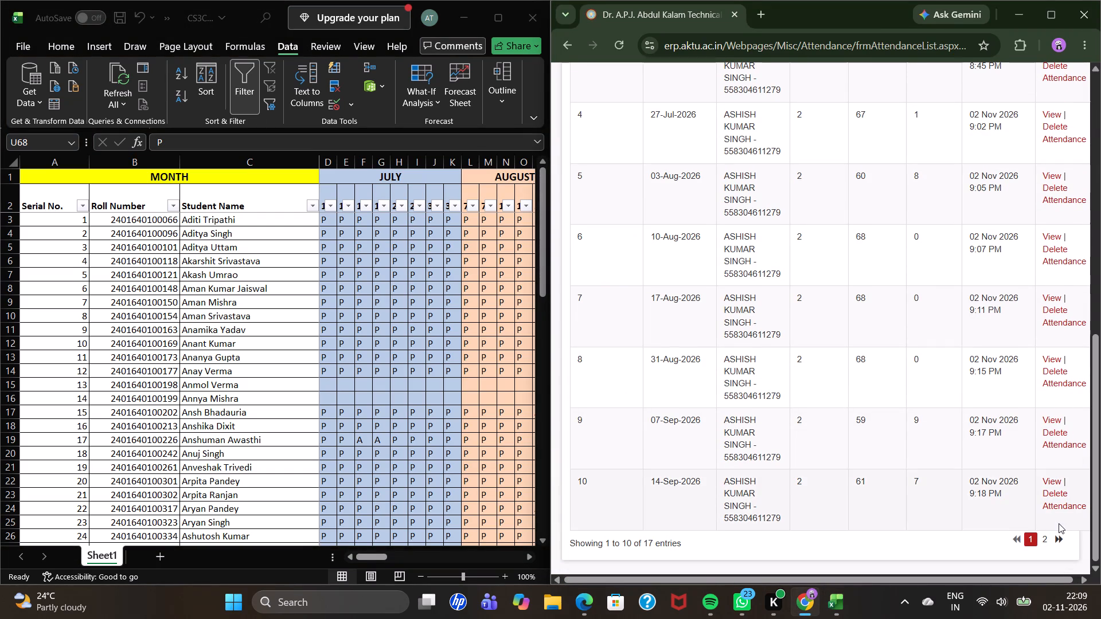
click(1043, 544)
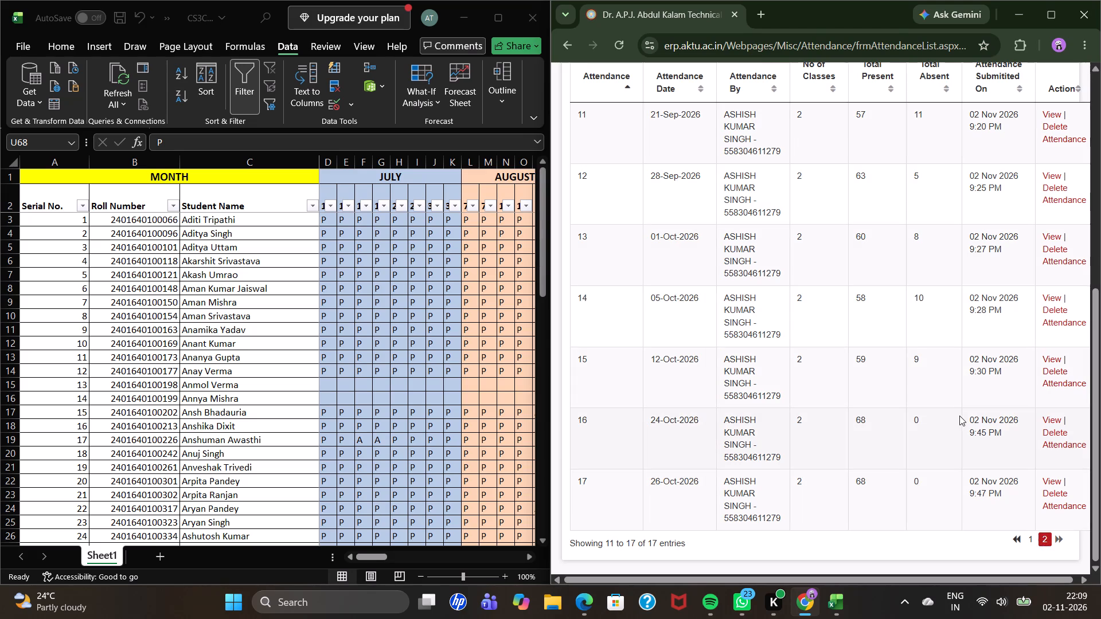
scroll(959, 414, down, 5)
scroll(959, 414, up, 6)
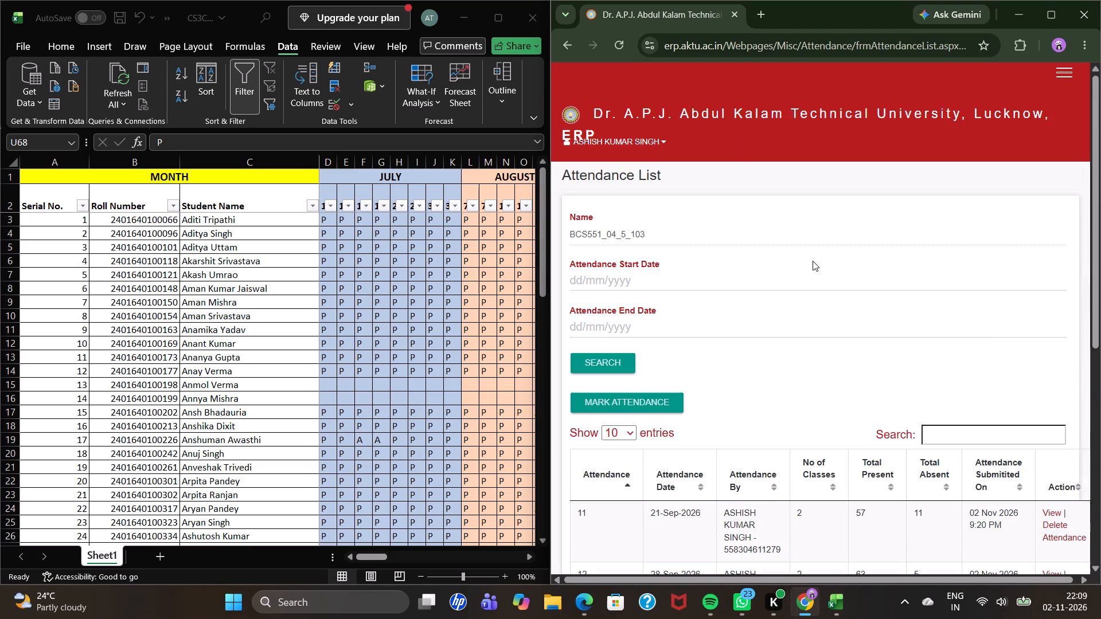
Return to the ERP register list and open all attendance records of register BCS551_04_5_84.
click(569, 48)
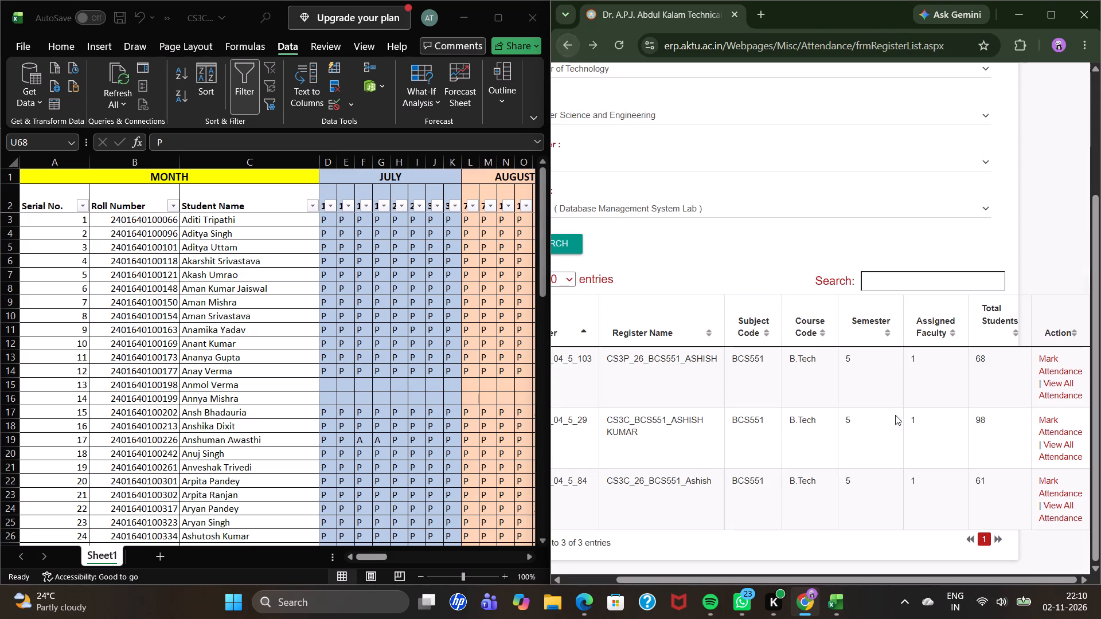
drag(1060, 511, 1060, 518)
click(1060, 518)
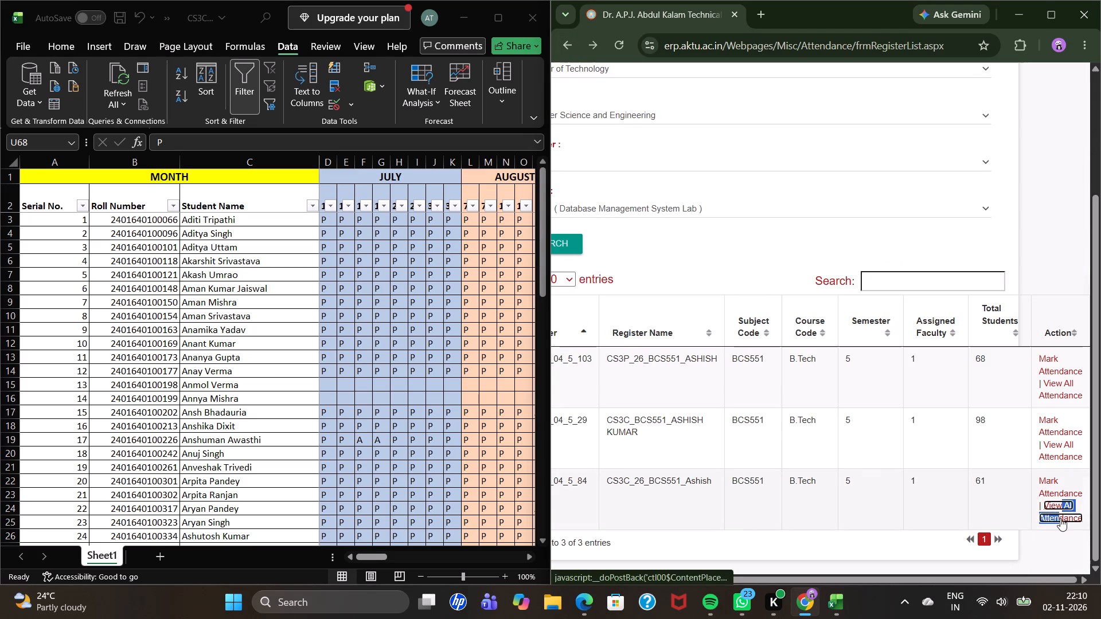
click(1060, 518)
Examine the attendance dates and counts recorded for register BCS551_04_5_84 alongside the July and August columns of the Excel sheet.
scroll(1022, 519, down, 5)
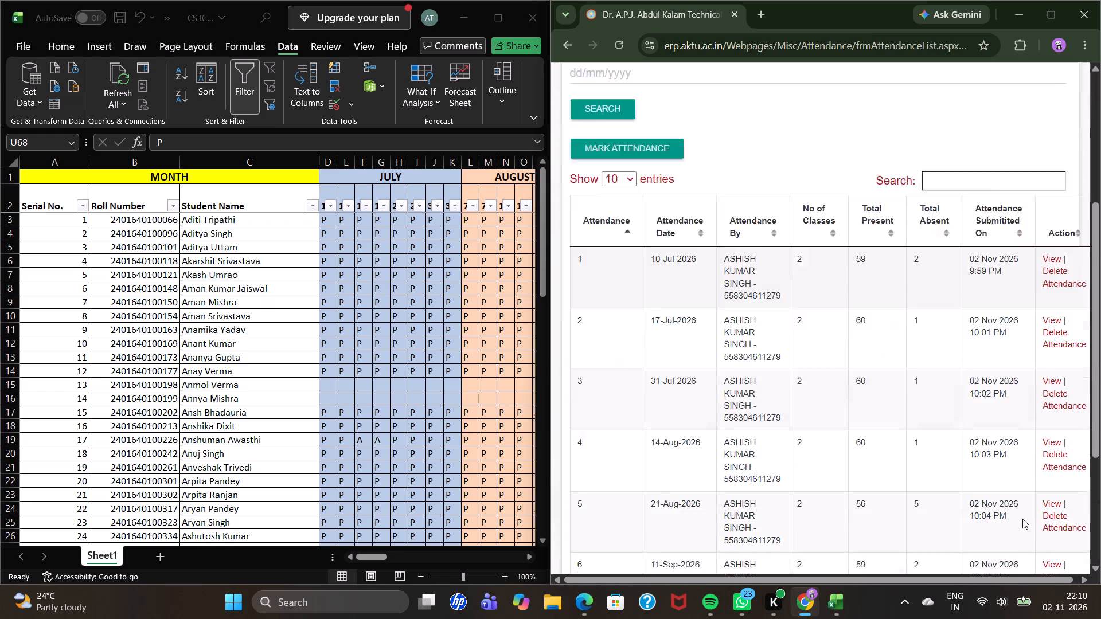
scroll(1022, 519, up, 1)
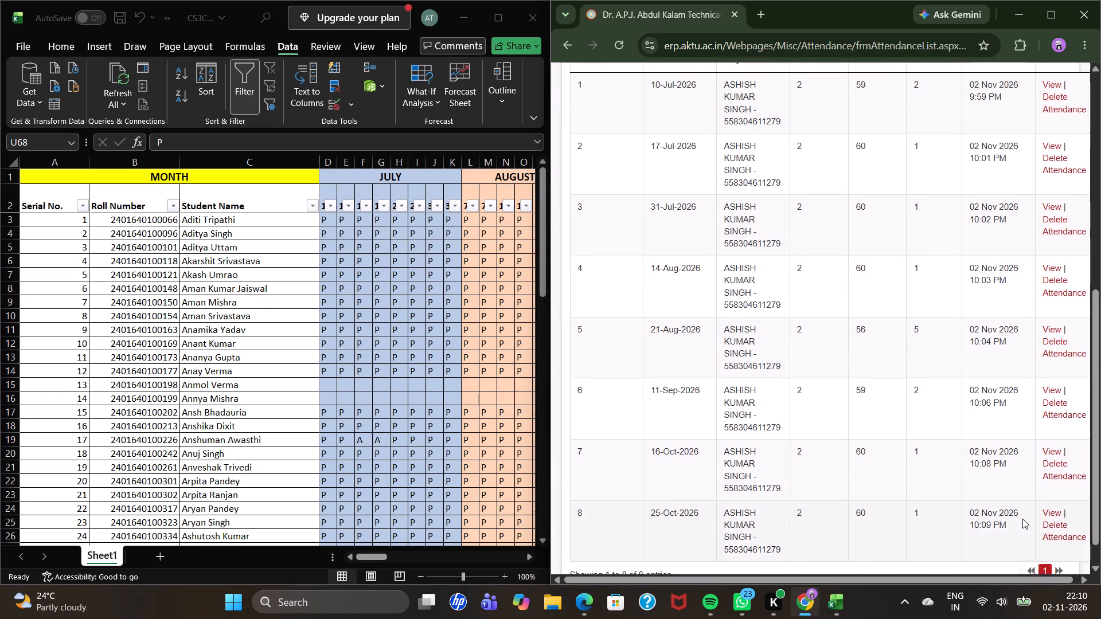
scroll(1022, 519, up, 1)
scroll(1022, 519, right, 1)
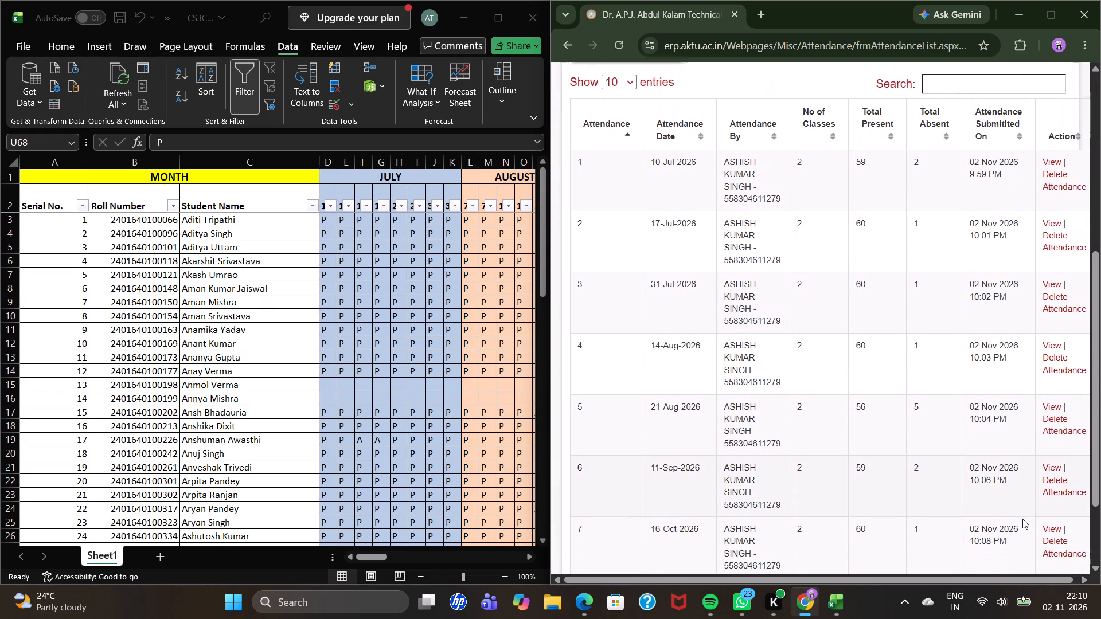
scroll(1022, 519, right, 1)
scroll(1022, 519, down, 2)
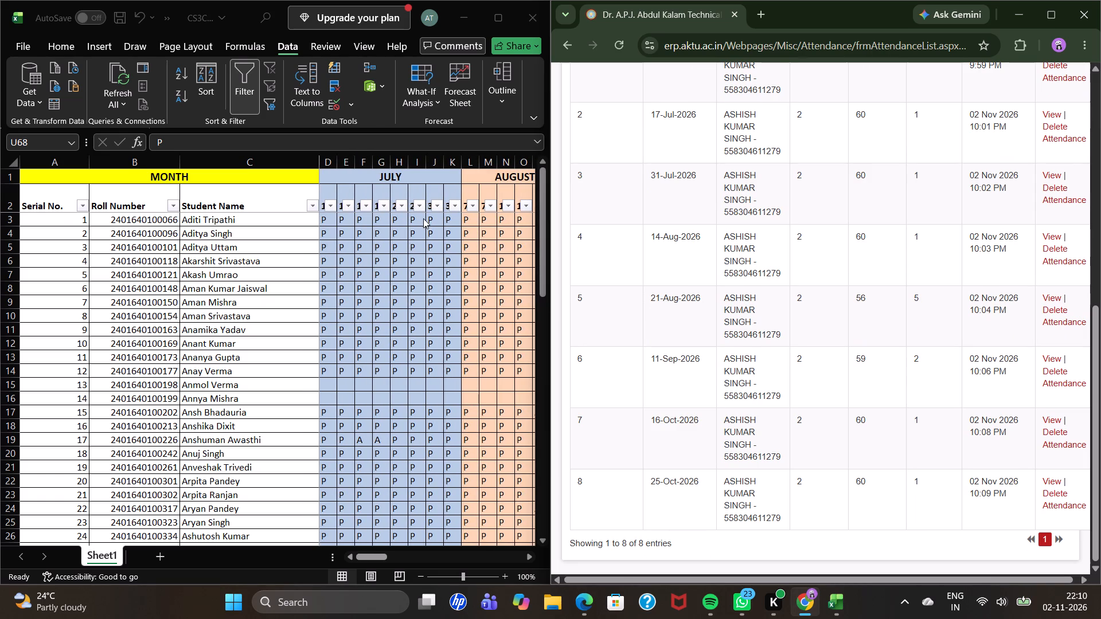
scroll(635, 219, up, 2)
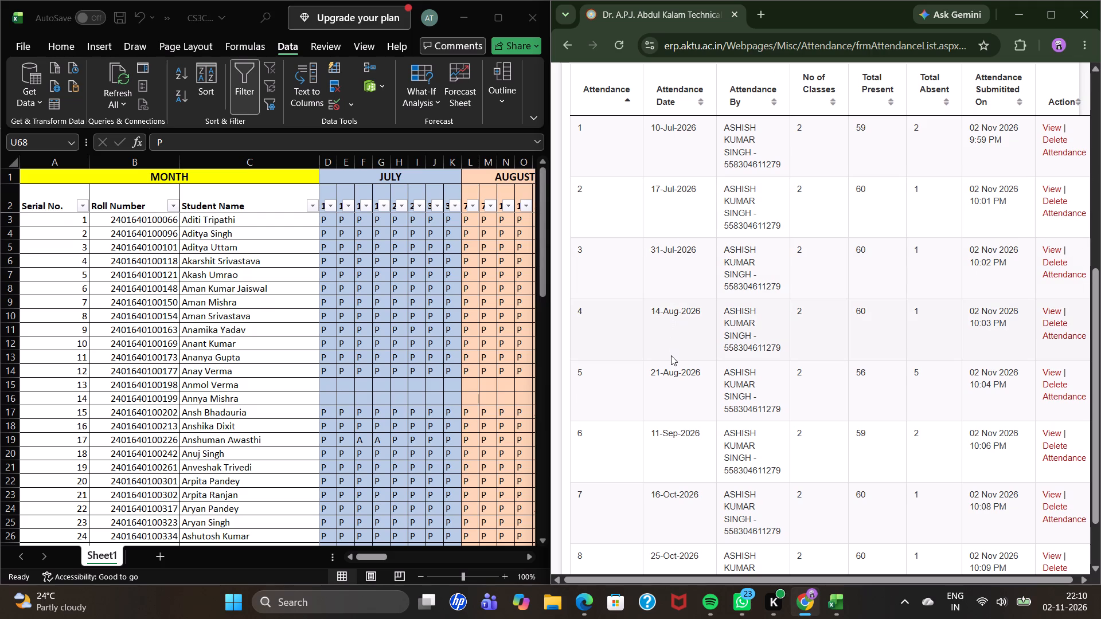
scroll(489, 340, left, 1)
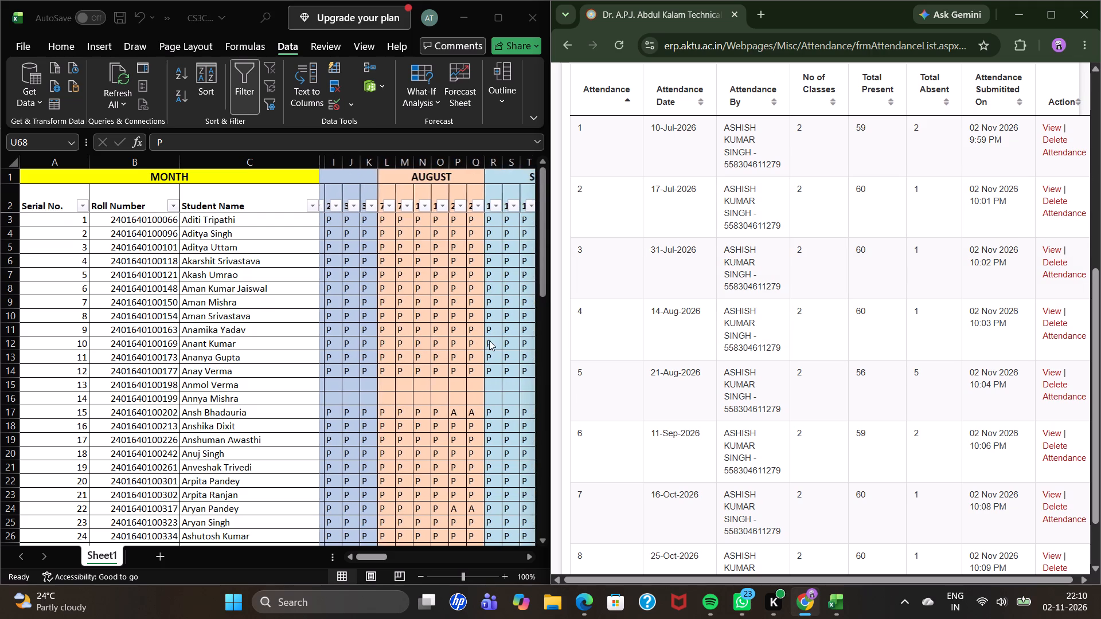
scroll(489, 340, left, 1)
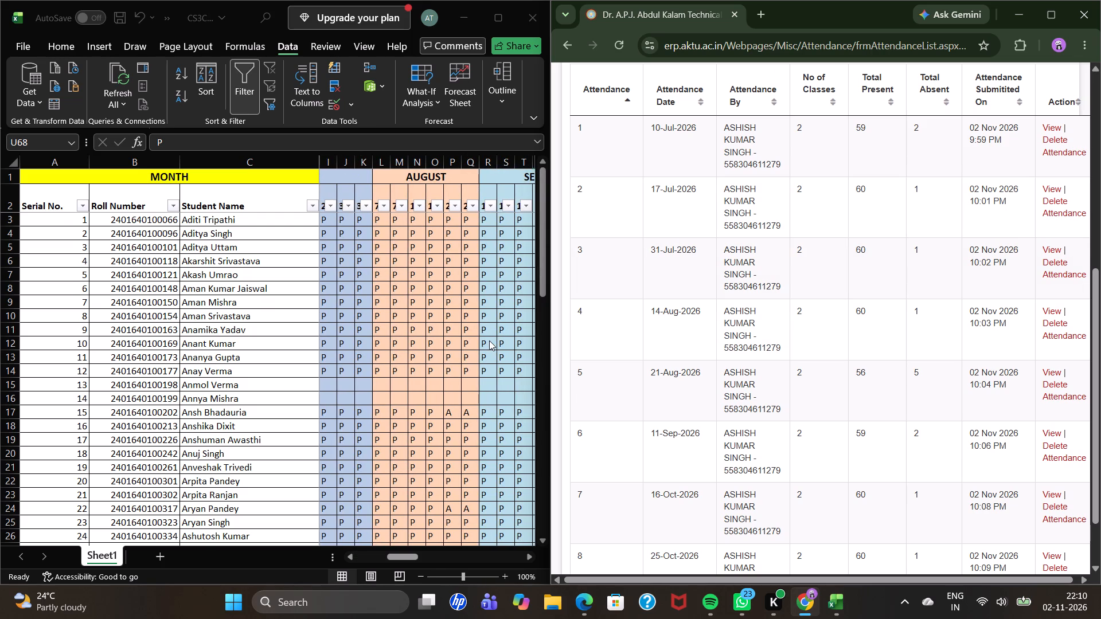
In the Excel sheet, check the filter values of the second August 7 column and look over the September and October columns.
click(401, 205)
click(401, 205)
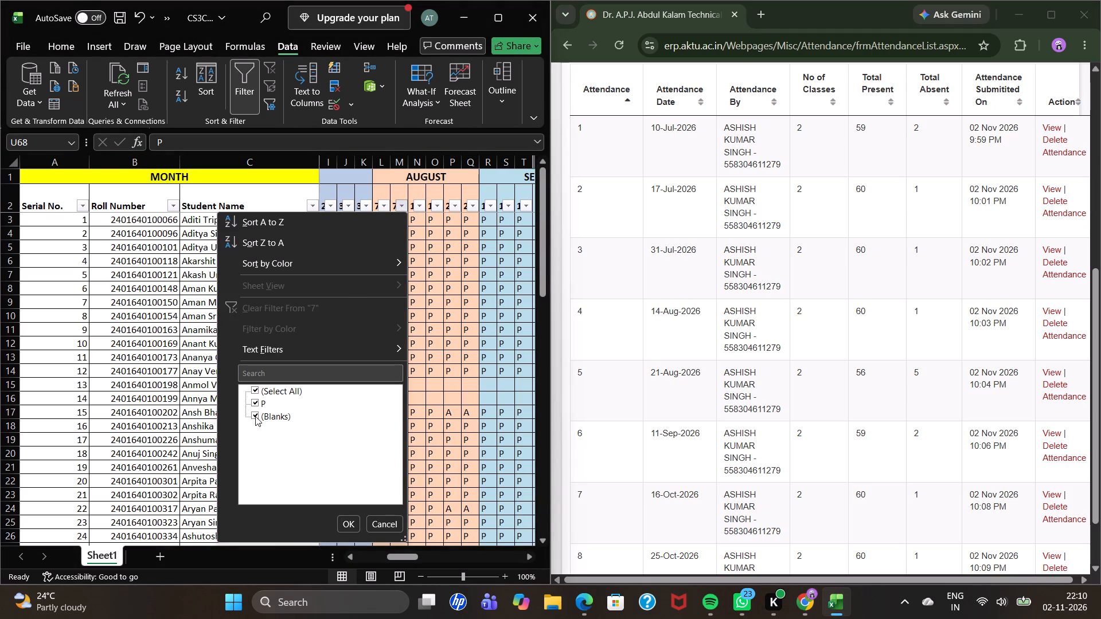
click(485, 249)
scroll(485, 249, left, 6)
scroll(485, 249, right, 1)
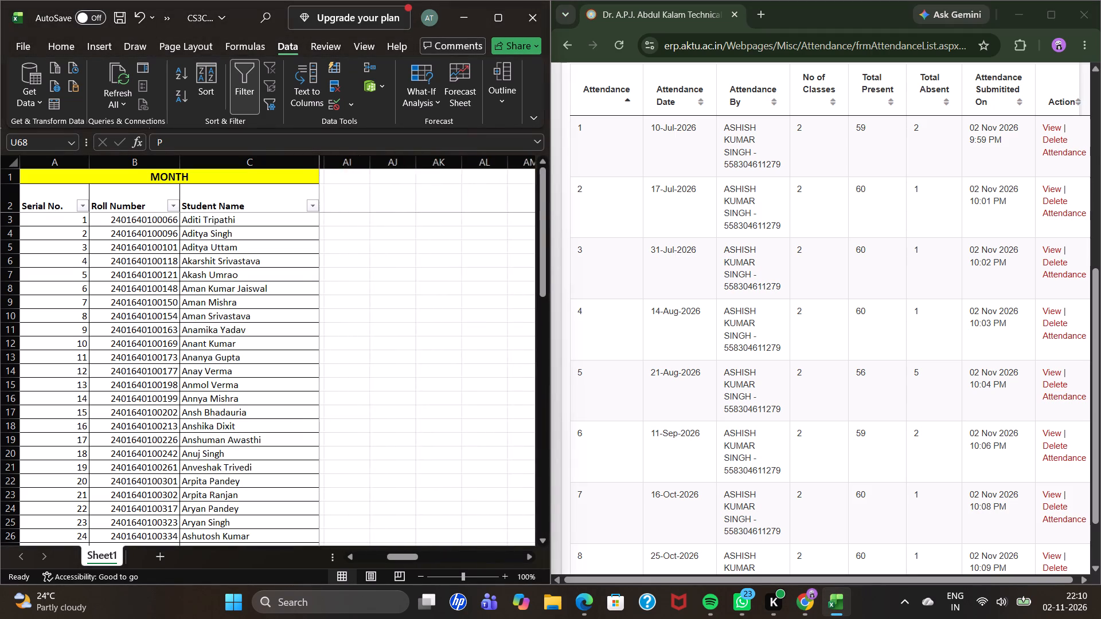
scroll(485, 249, right, 5)
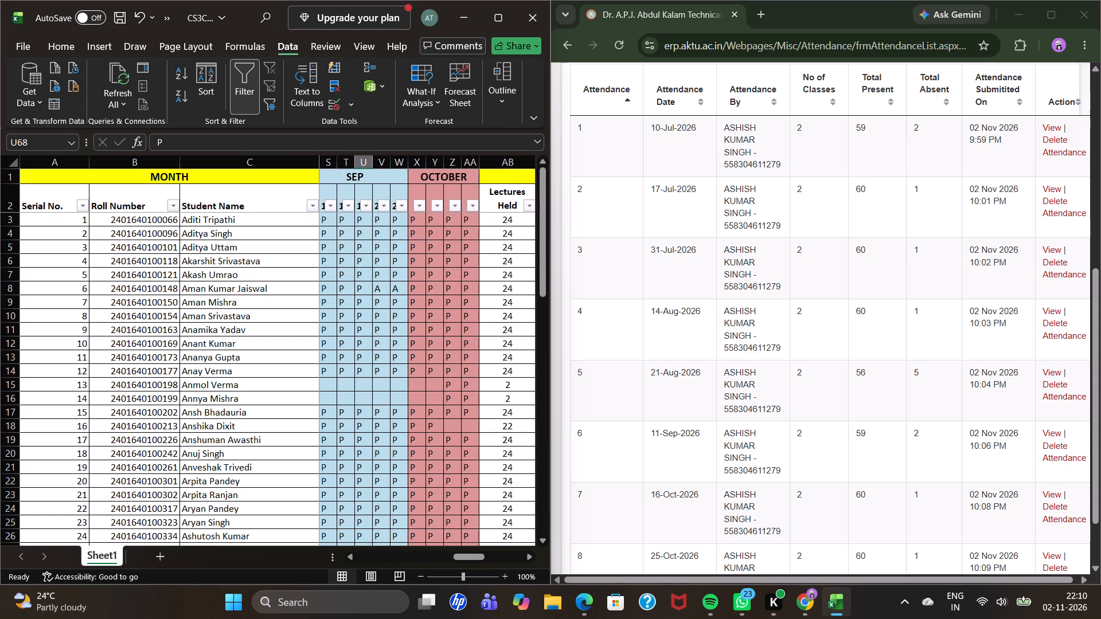
scroll(485, 249, right, 1)
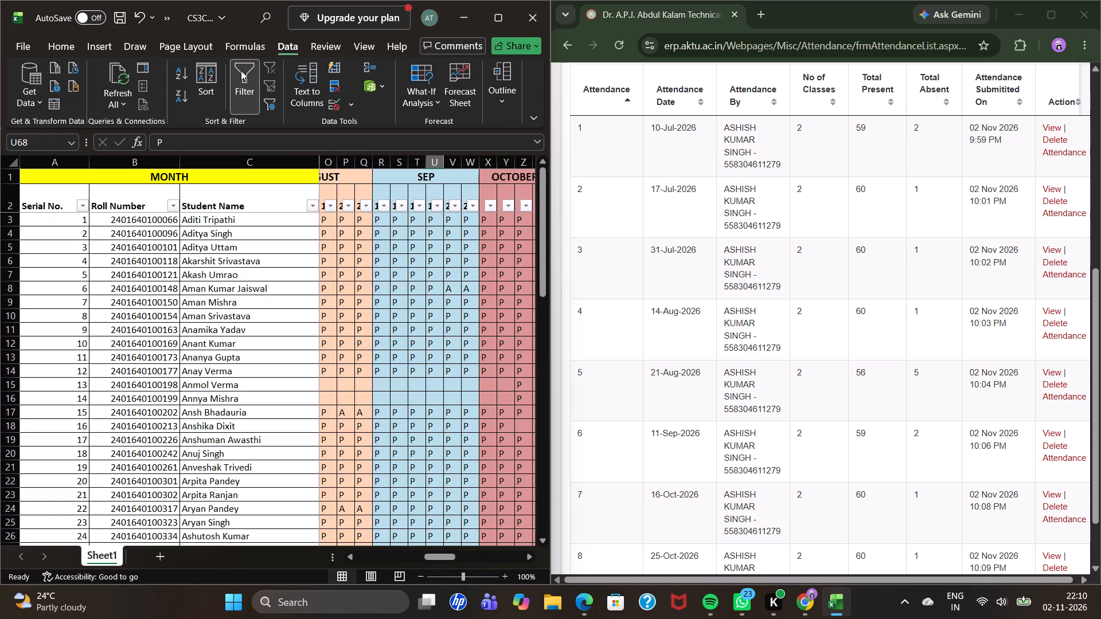
Turn off the sheet's filters to read the full September date headers, and turn the filters back on.
click(241, 70)
scroll(424, 221, right, 1)
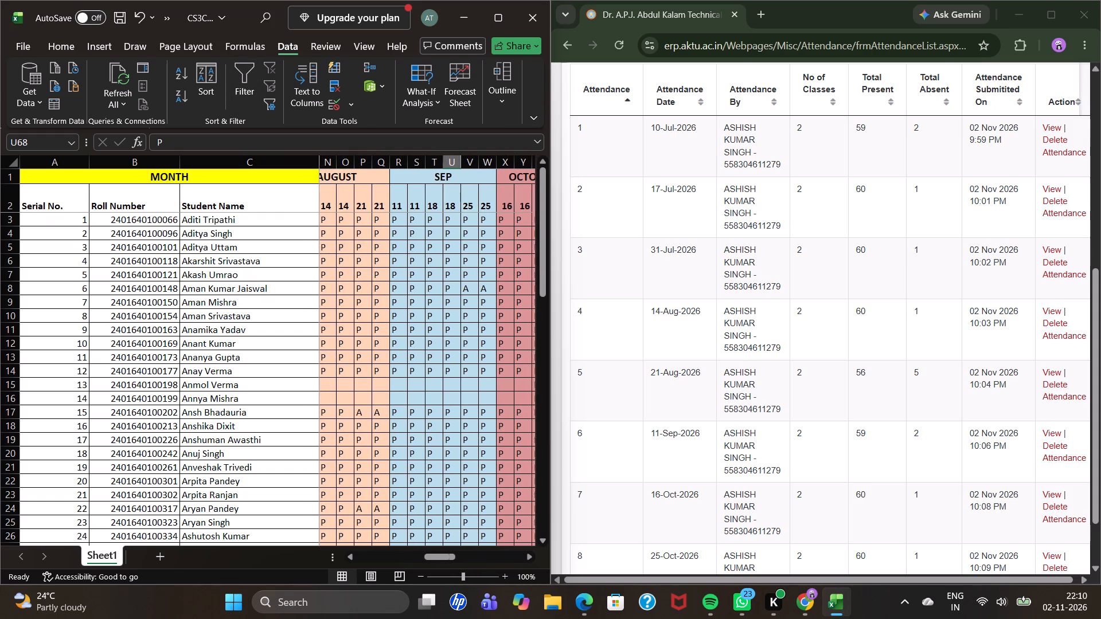
click(400, 205)
click(400, 205)
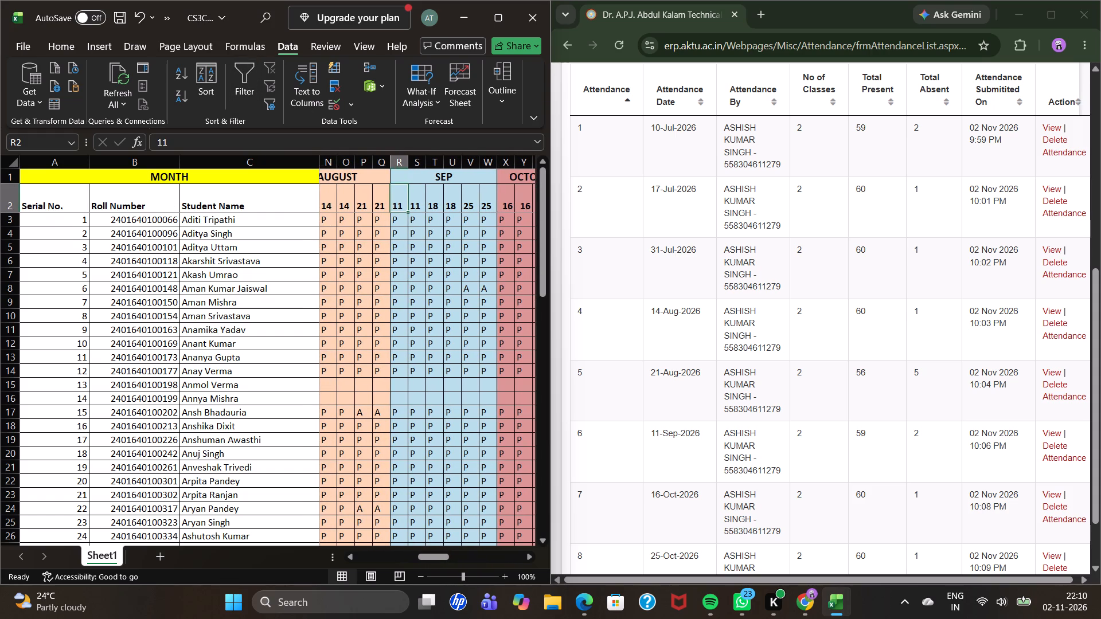
click(244, 75)
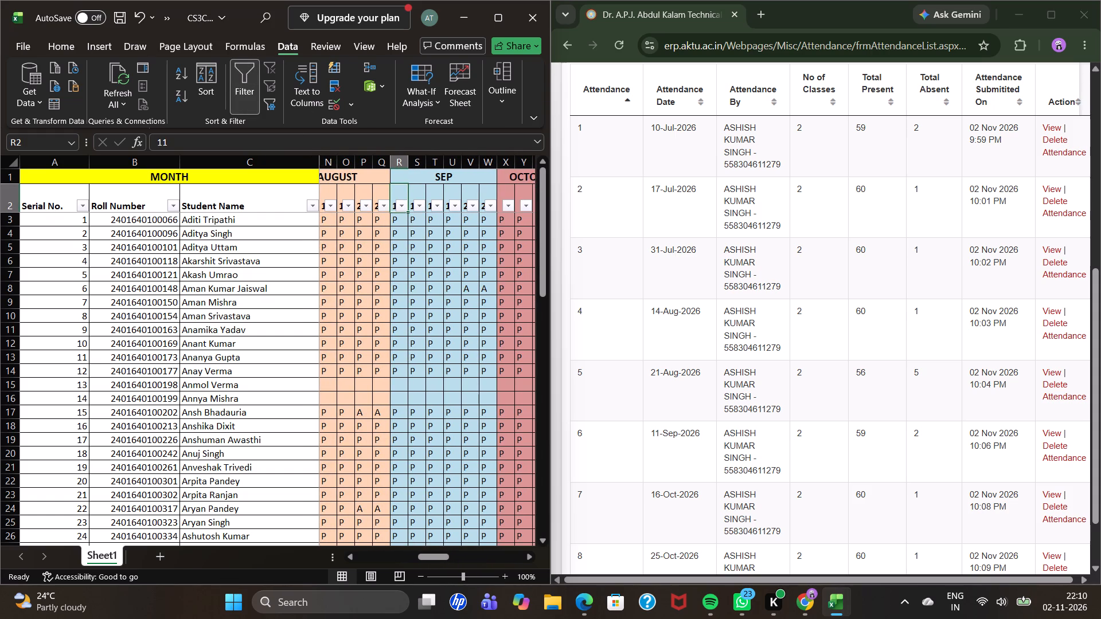
Filter the first September 11 column to show only the students marked A.
click(404, 206)
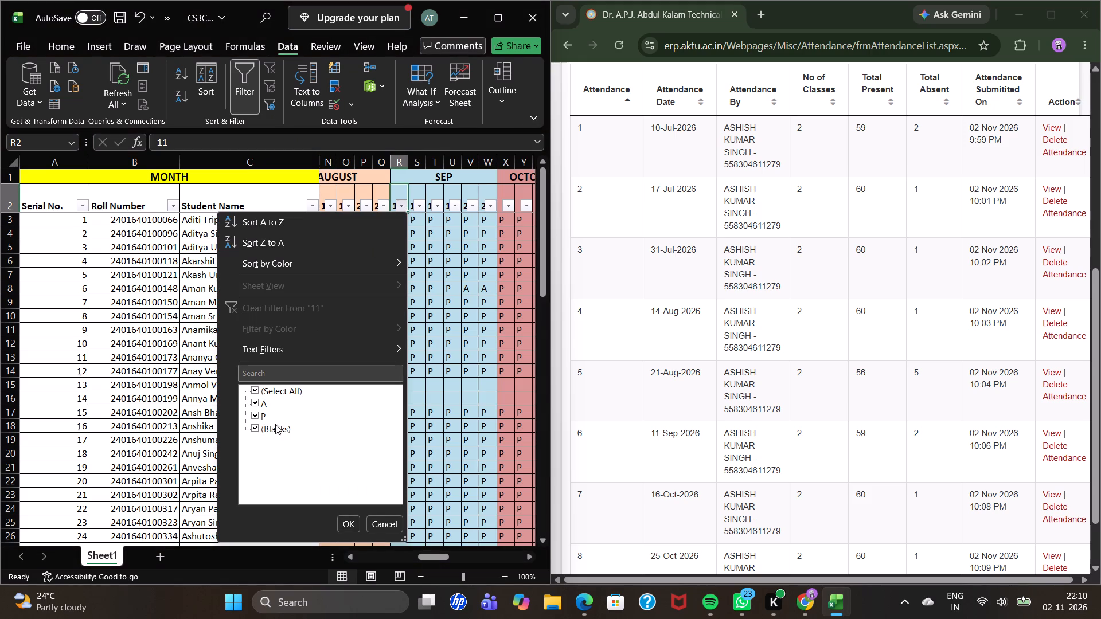
click(256, 426)
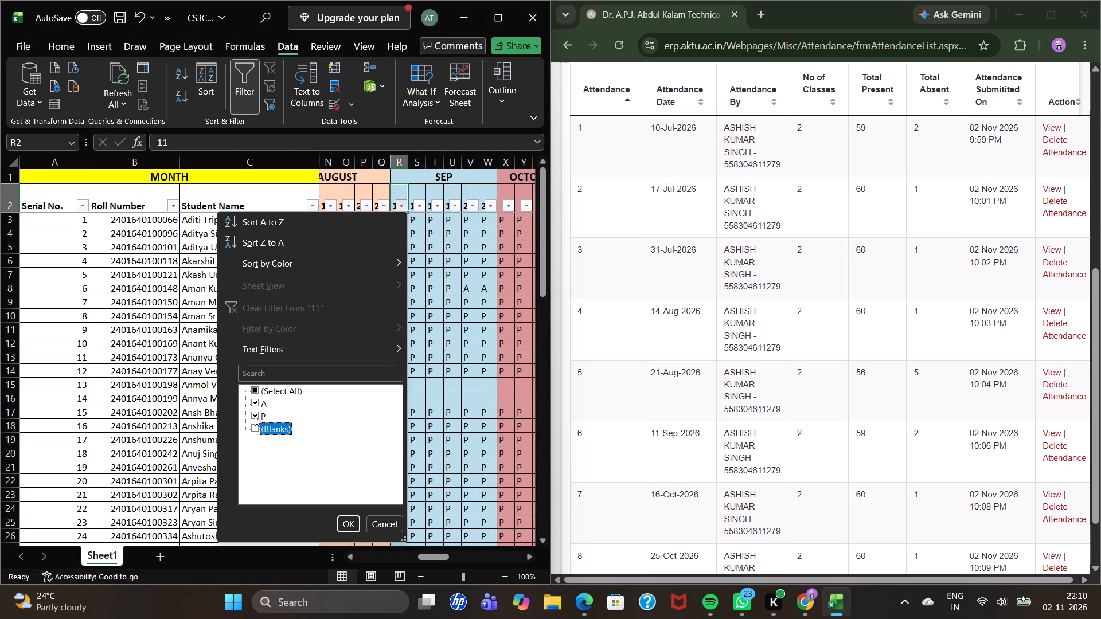
click(255, 416)
click(345, 520)
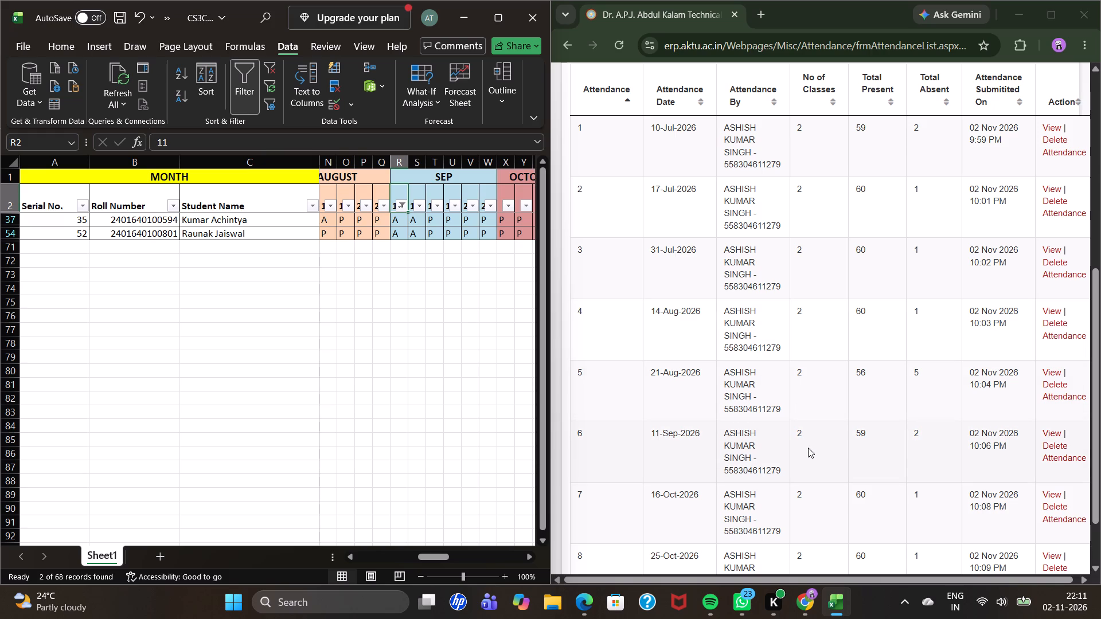
Clear the filter from the first September 11 column.
click(402, 206)
click(342, 301)
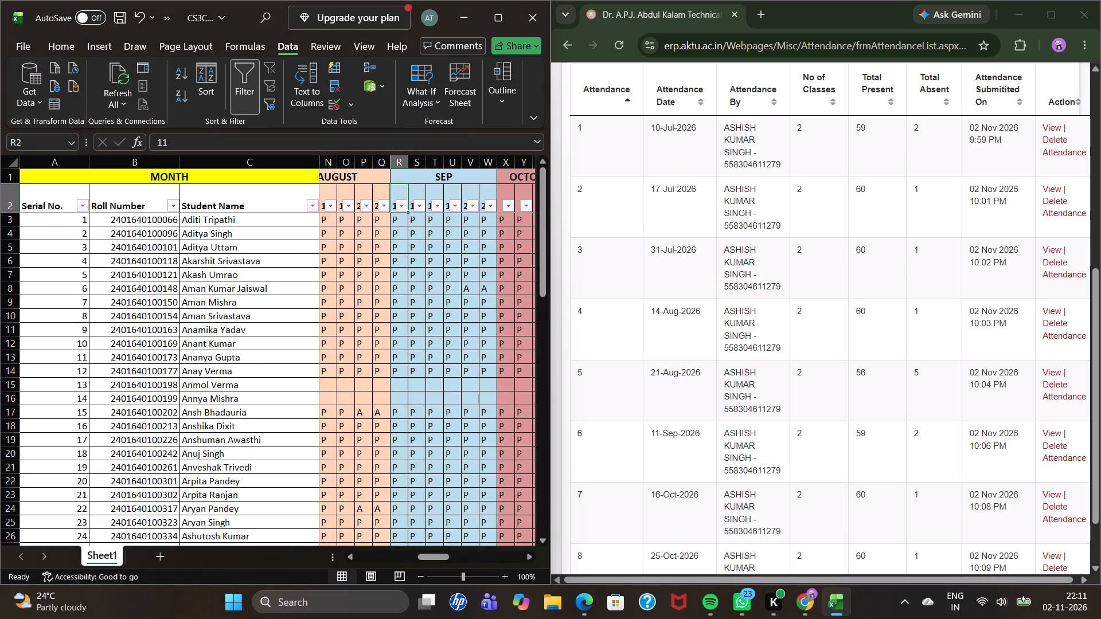
Check the filter values of the first September 18 column and close its filter without changes.
click(439, 207)
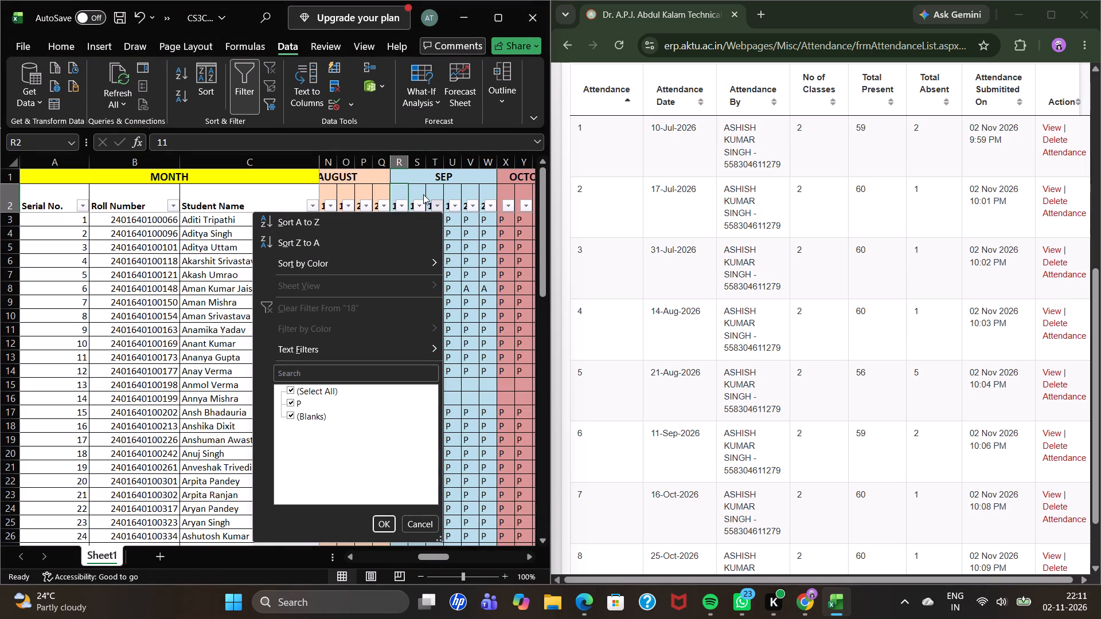
click(423, 194)
click(436, 206)
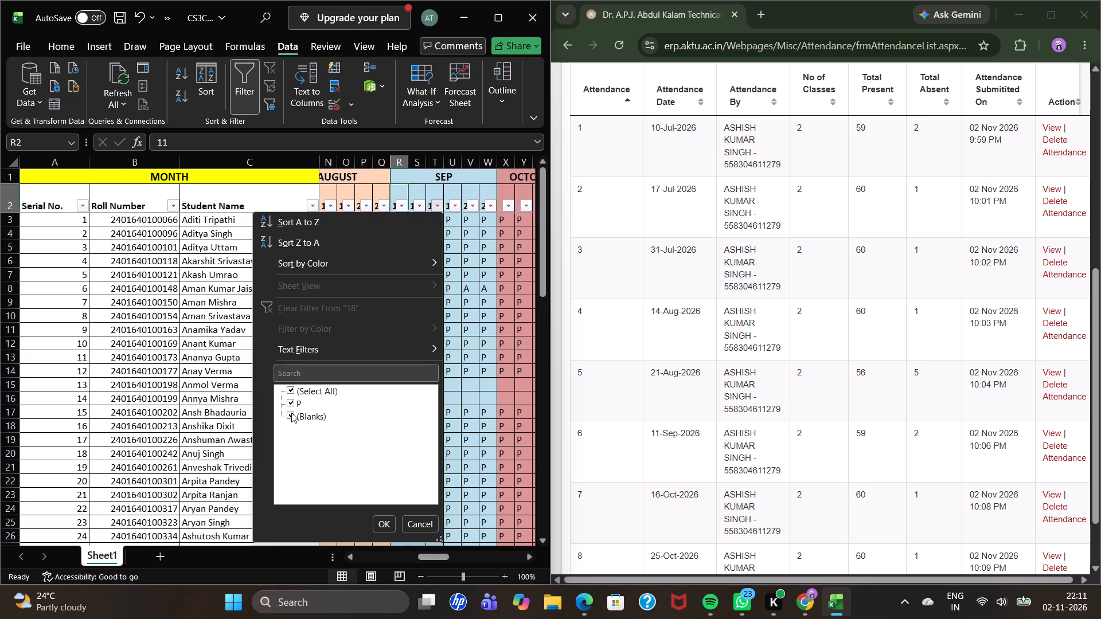
click(496, 374)
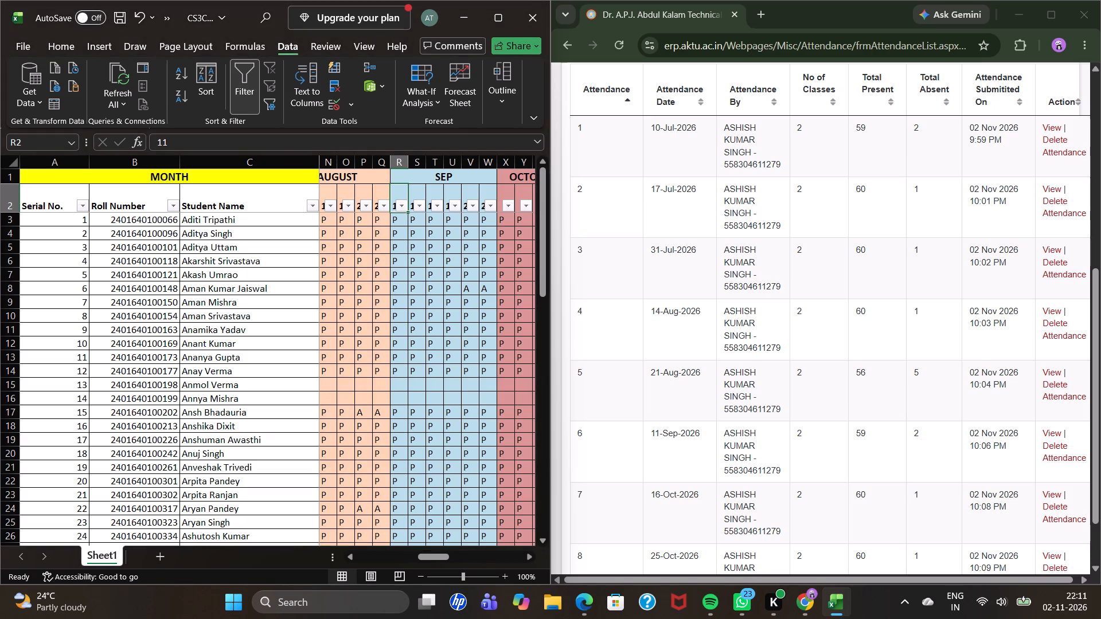
Turn off the sheet's filters to read the date header in cell T2, and turn the filters back on.
click(240, 84)
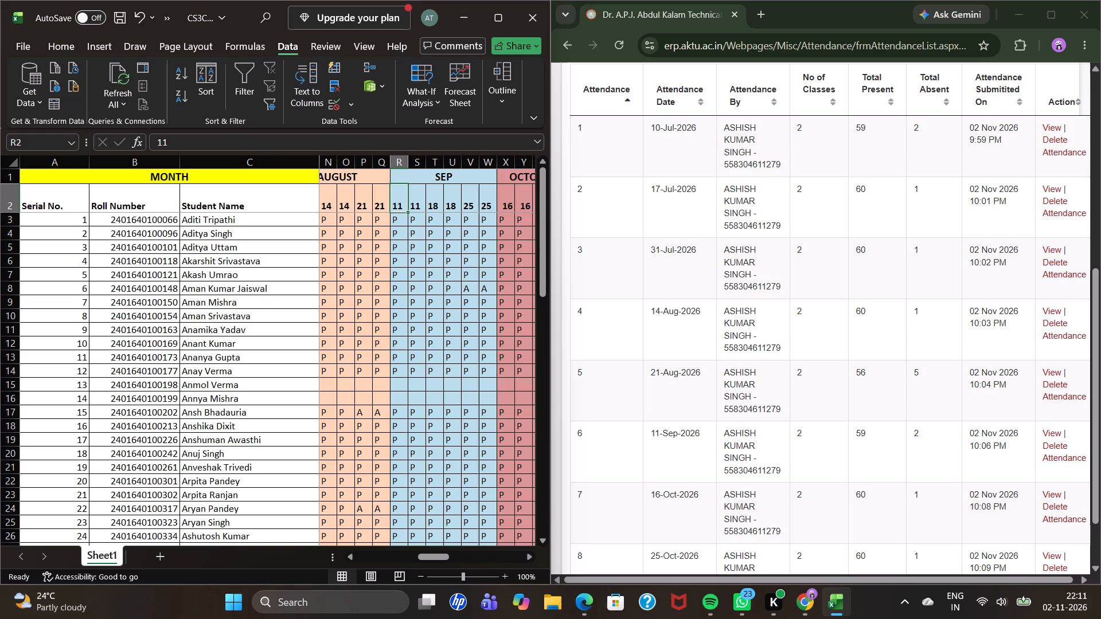
click(434, 205)
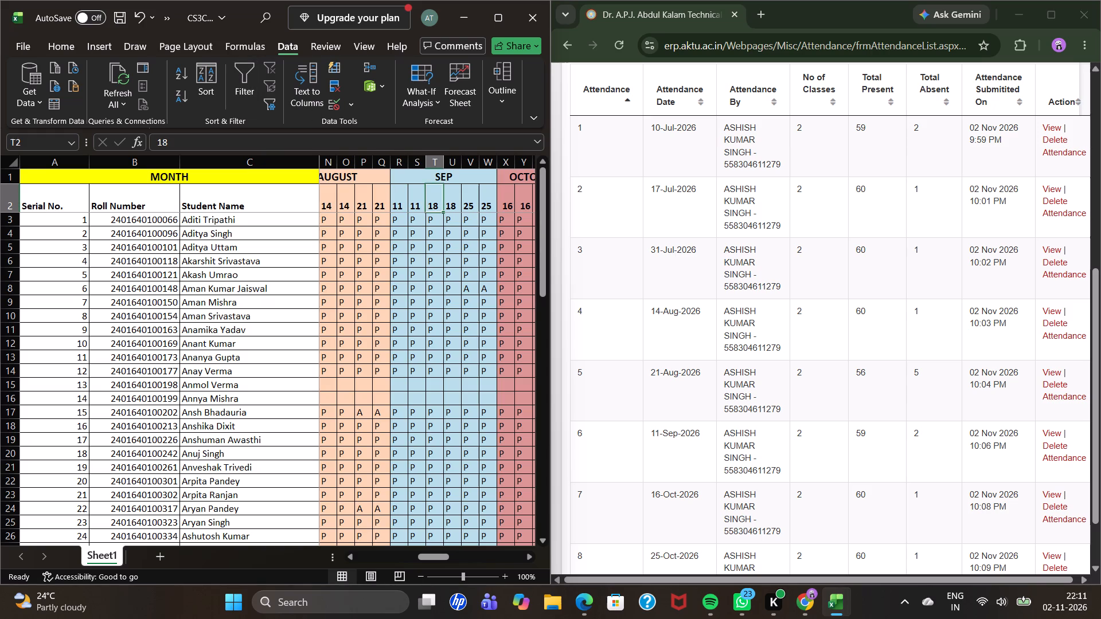
click(434, 205)
click(244, 73)
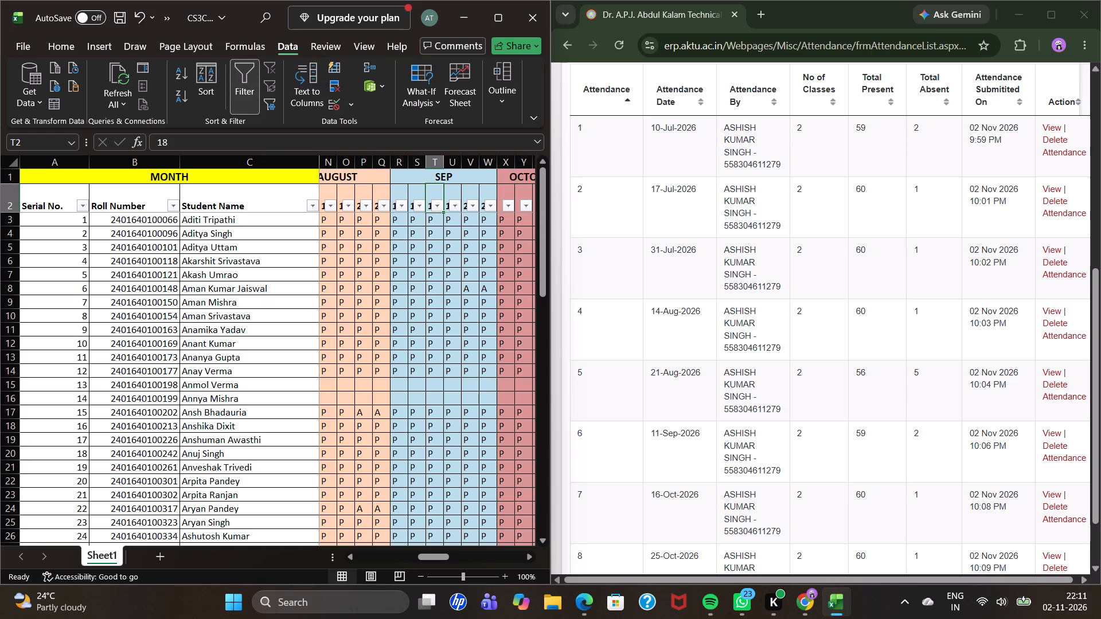
Check the filter values of both September 18 columns for absences.
click(438, 207)
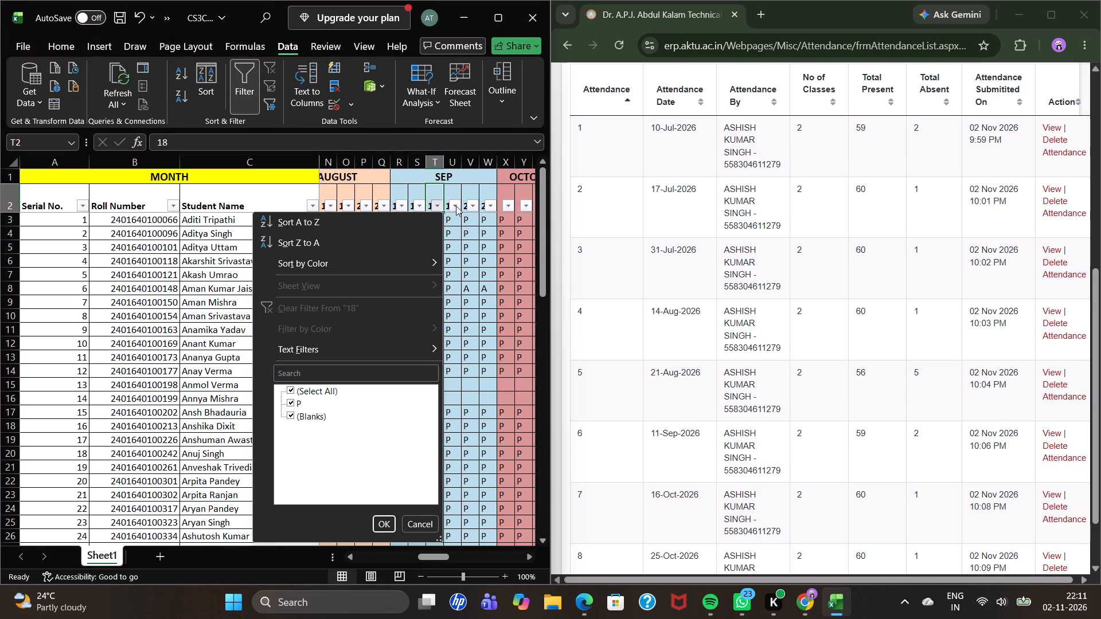
click(456, 206)
click(456, 206)
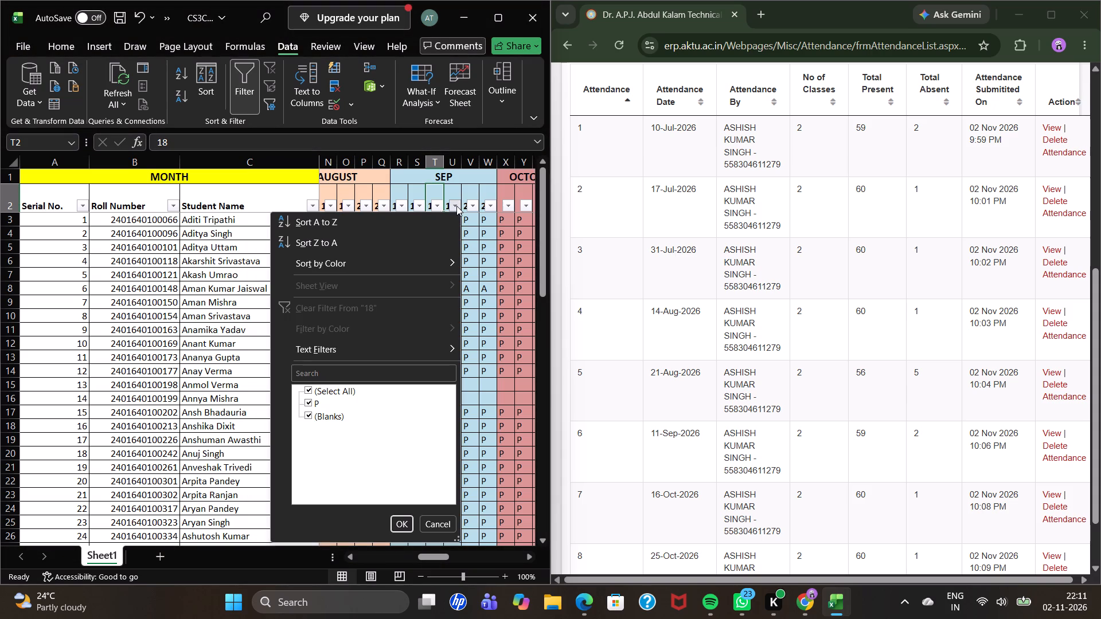
click(456, 206)
click(456, 206)
click(456, 206)
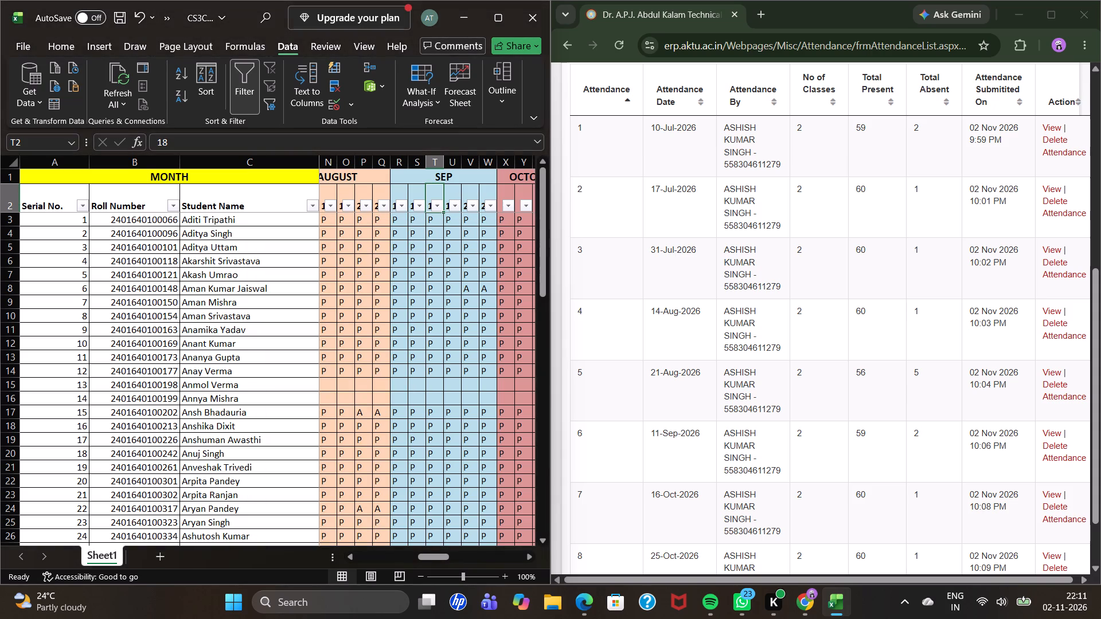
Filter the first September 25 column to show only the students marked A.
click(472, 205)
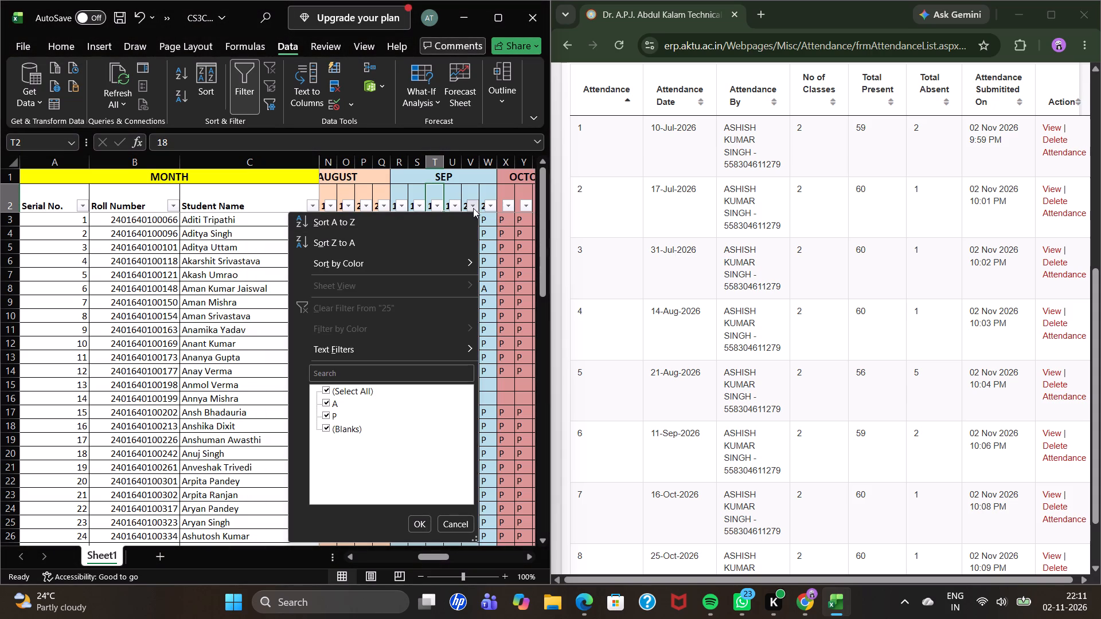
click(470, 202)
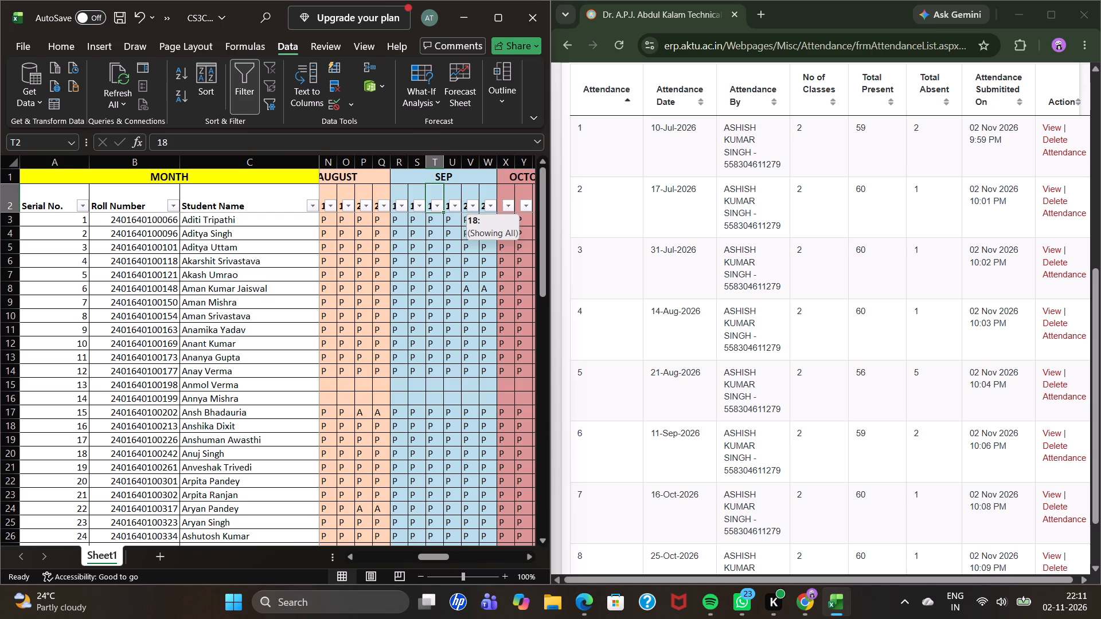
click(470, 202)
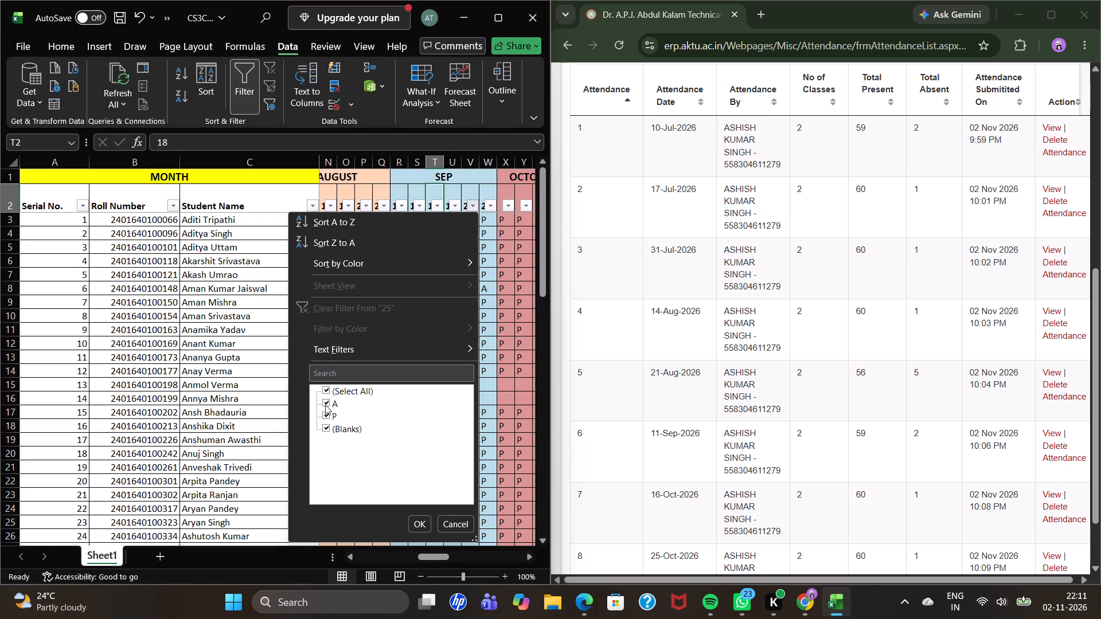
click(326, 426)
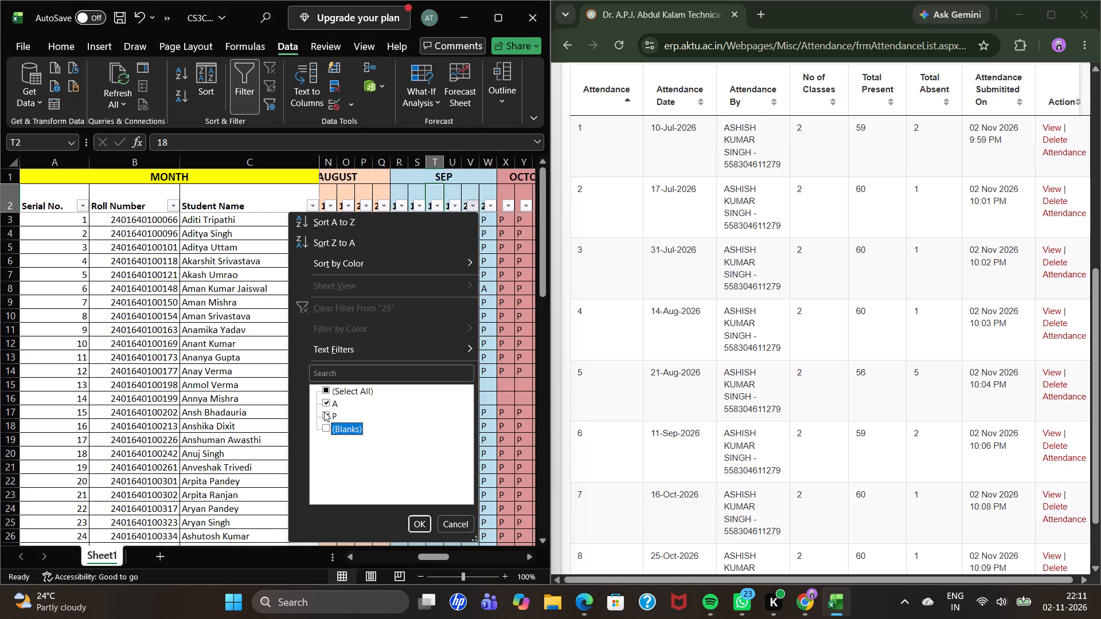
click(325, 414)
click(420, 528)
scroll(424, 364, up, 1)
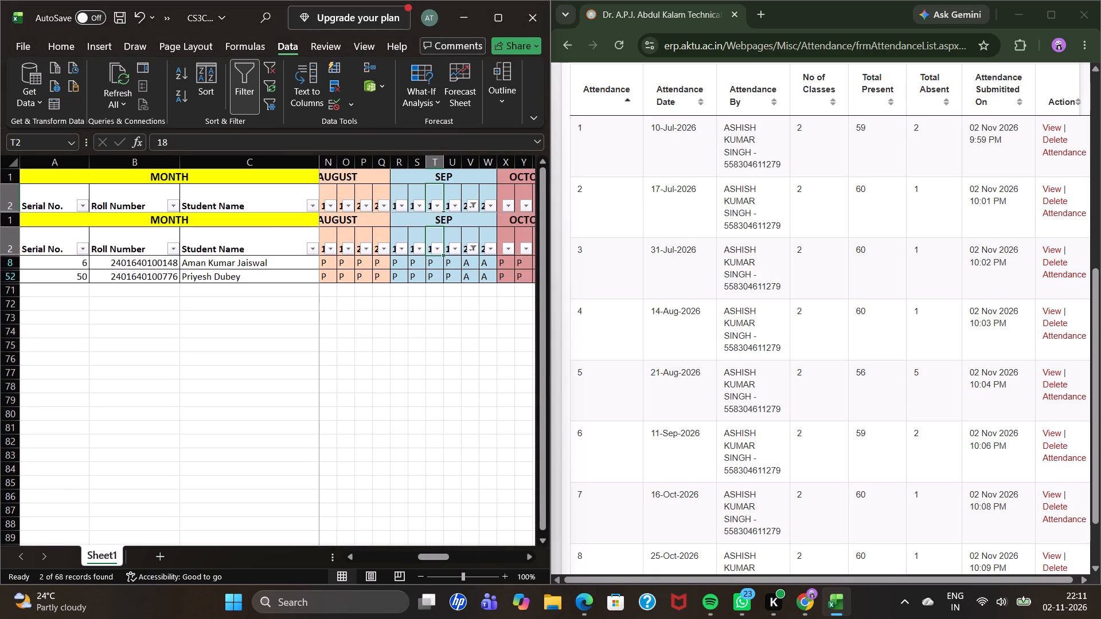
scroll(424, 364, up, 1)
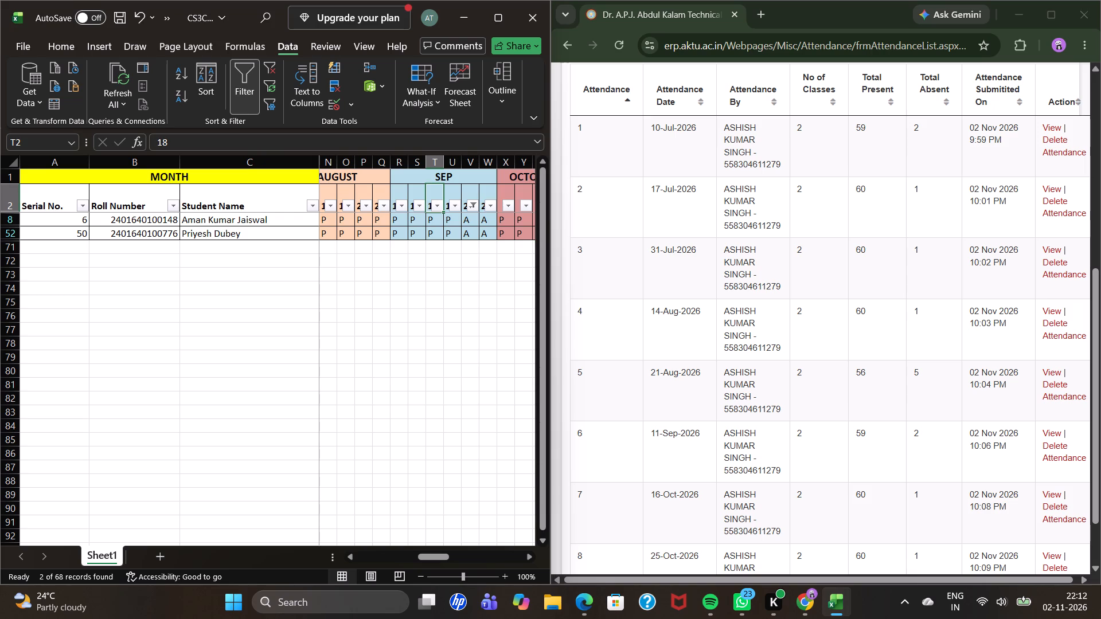
Check the filter values of the first September 18 and first September 25 columns without changing them.
click(438, 205)
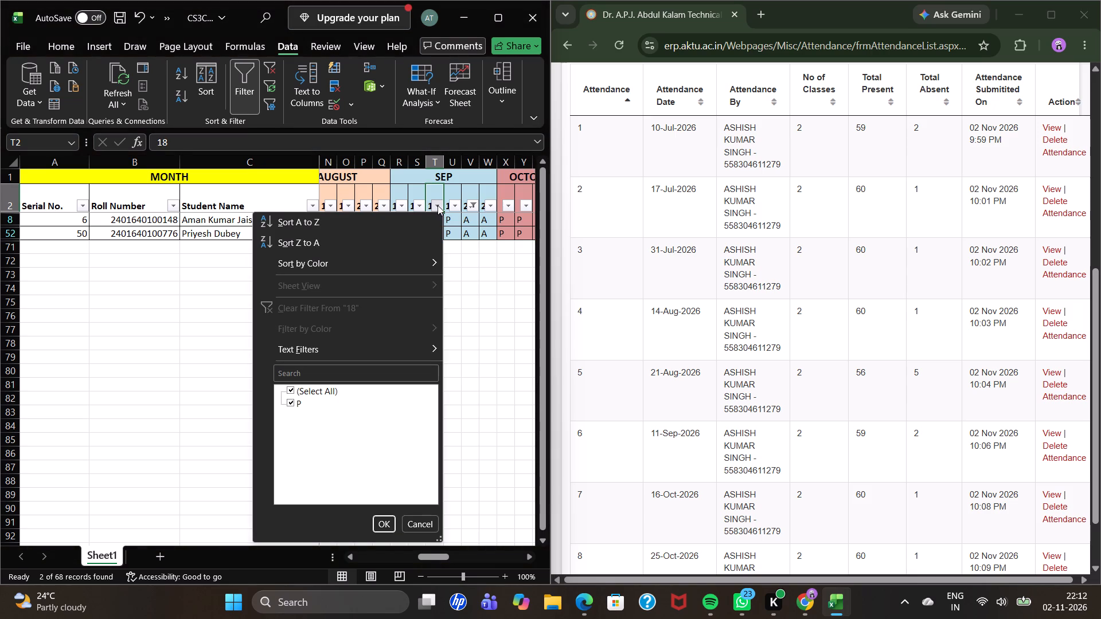
click(474, 203)
click(474, 203)
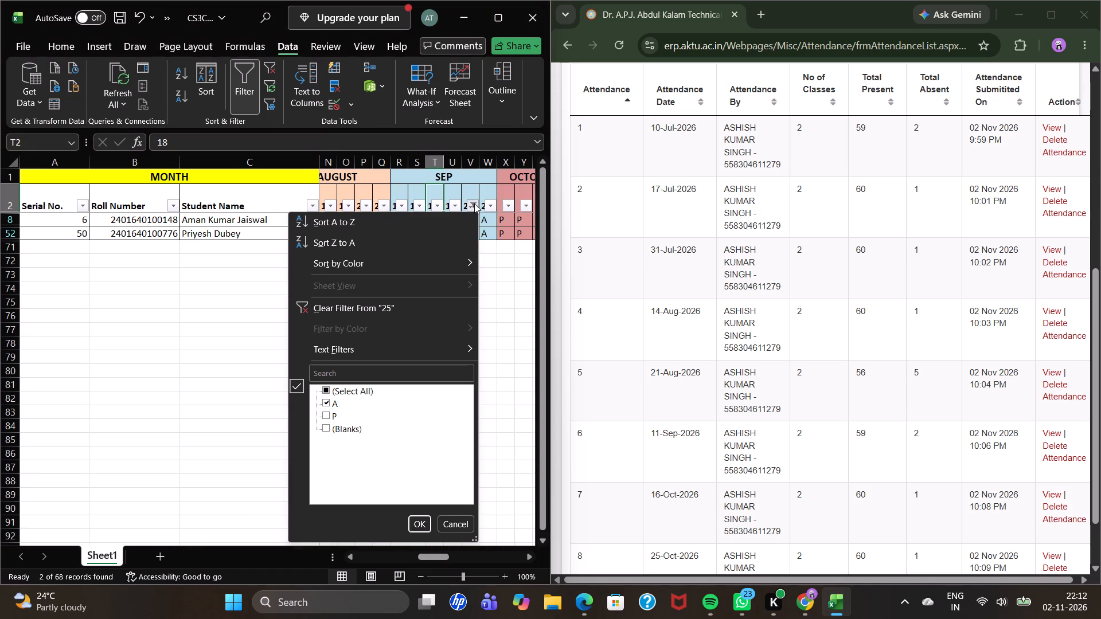
click(520, 262)
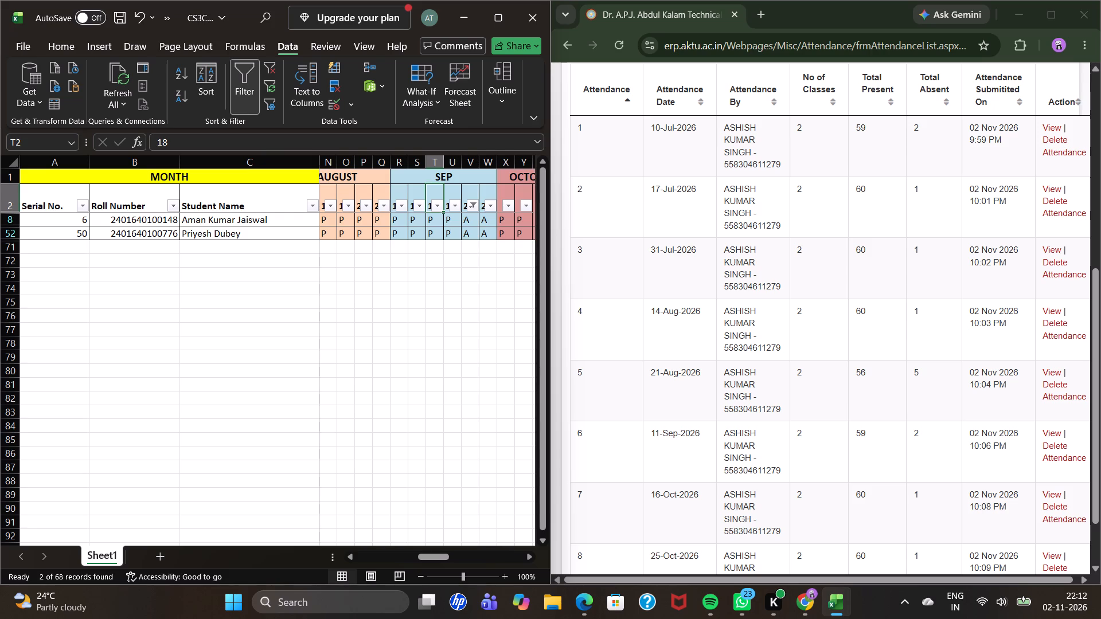
Delete the 16-Oct-2026 attendance record from the register's attendance list in the ERP.
scroll(760, 402, down, 2)
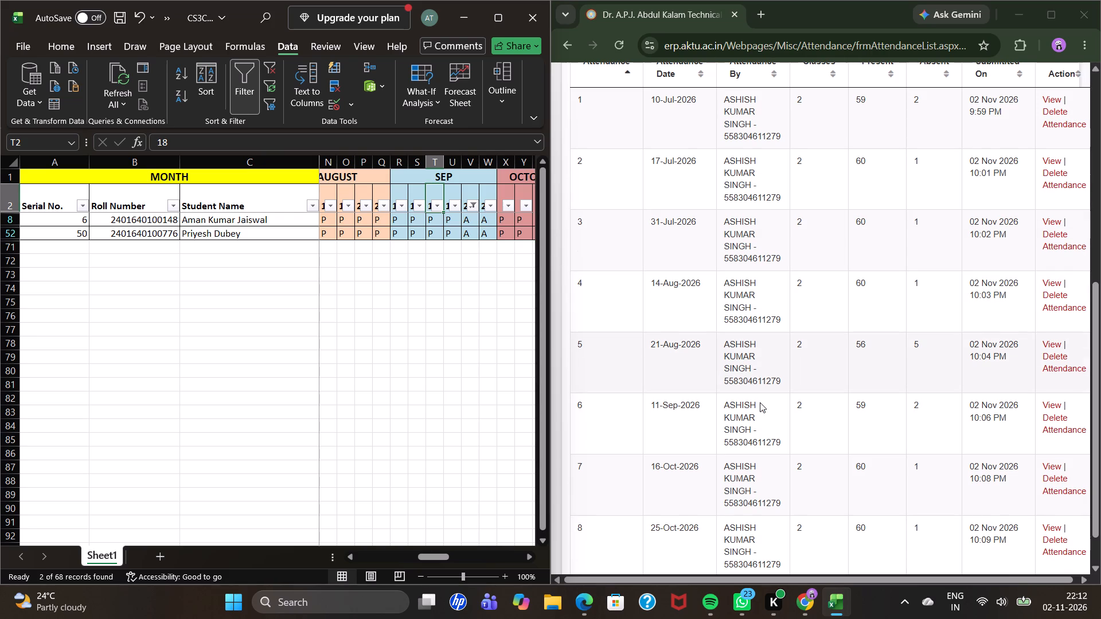
scroll(760, 402, down, 1)
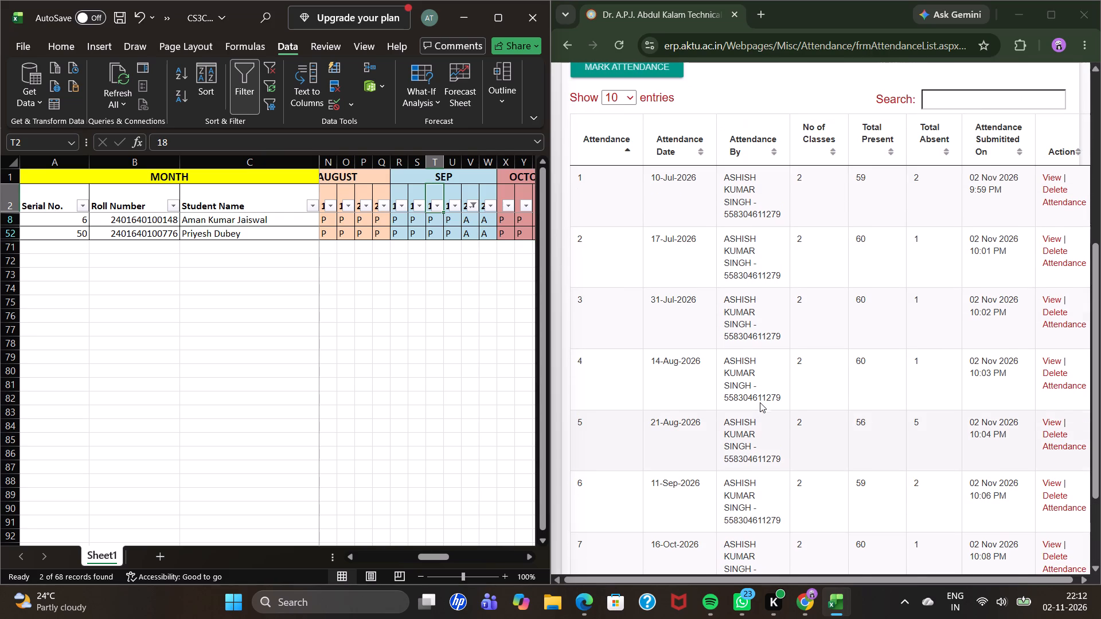
scroll(760, 402, right, 1)
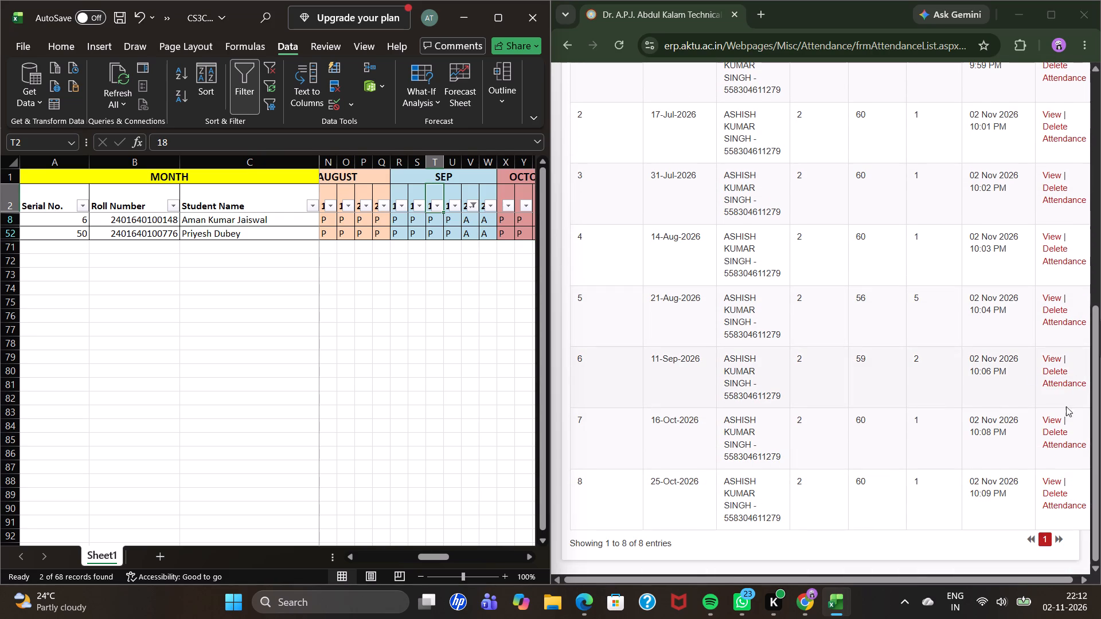
click(1060, 441)
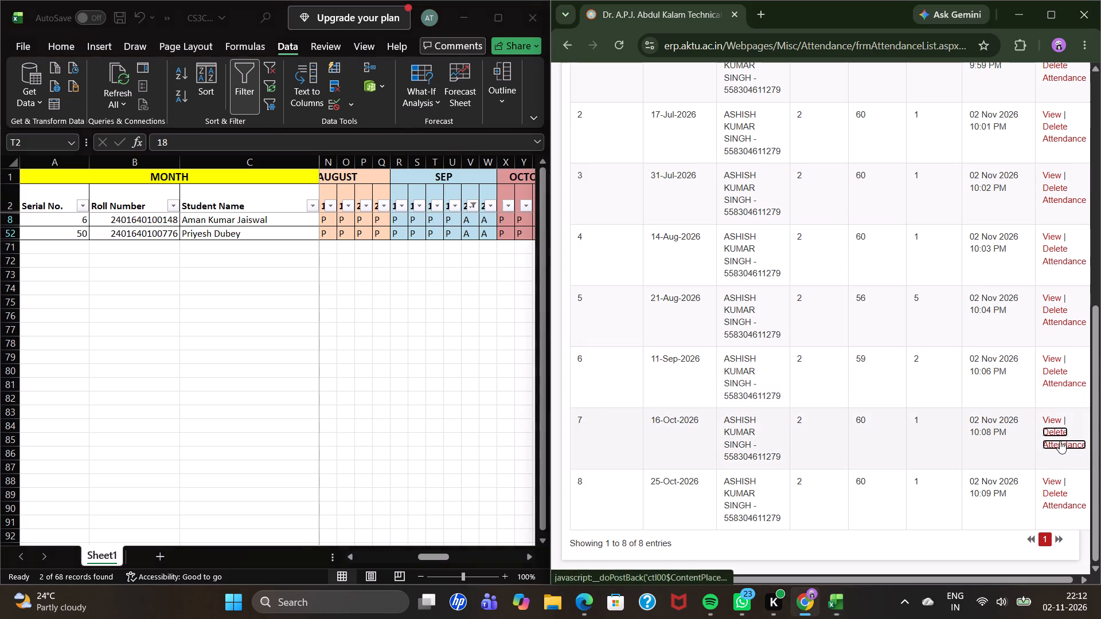
click(887, 143)
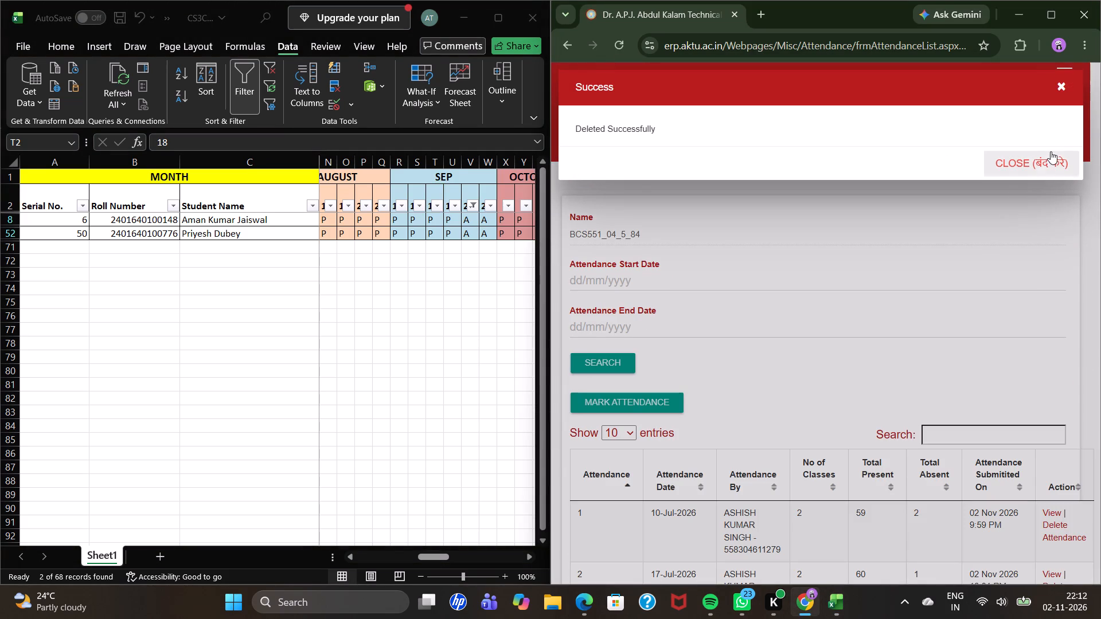
click(1049, 160)
Delete the 25-Oct-2026 attendance record from the register's attendance list.
scroll(1008, 316, down, 6)
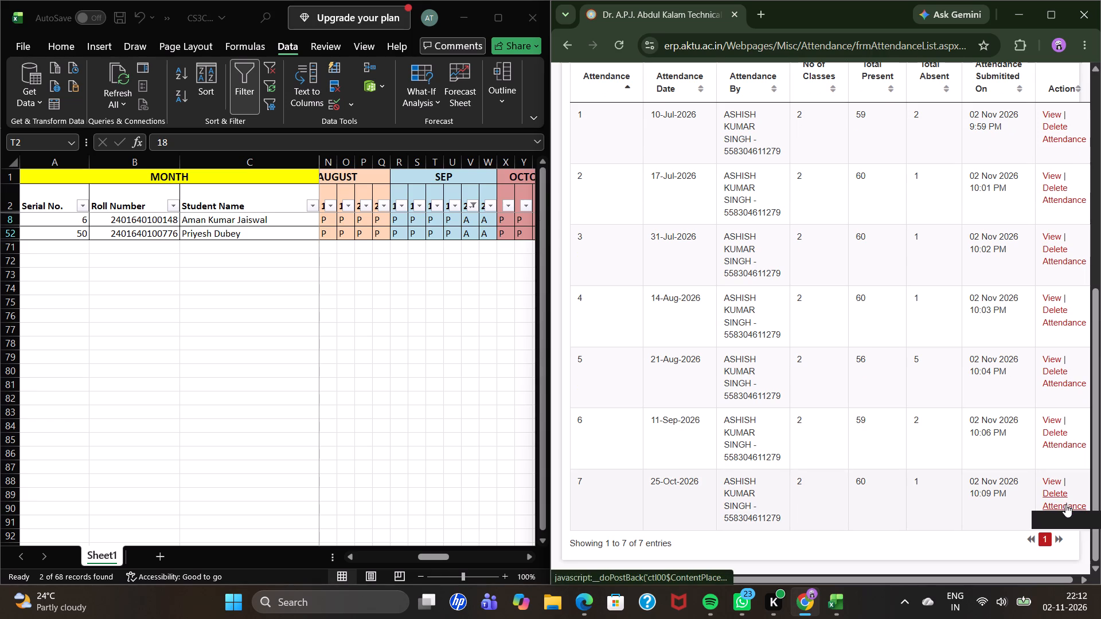
click(1066, 504)
click(883, 132)
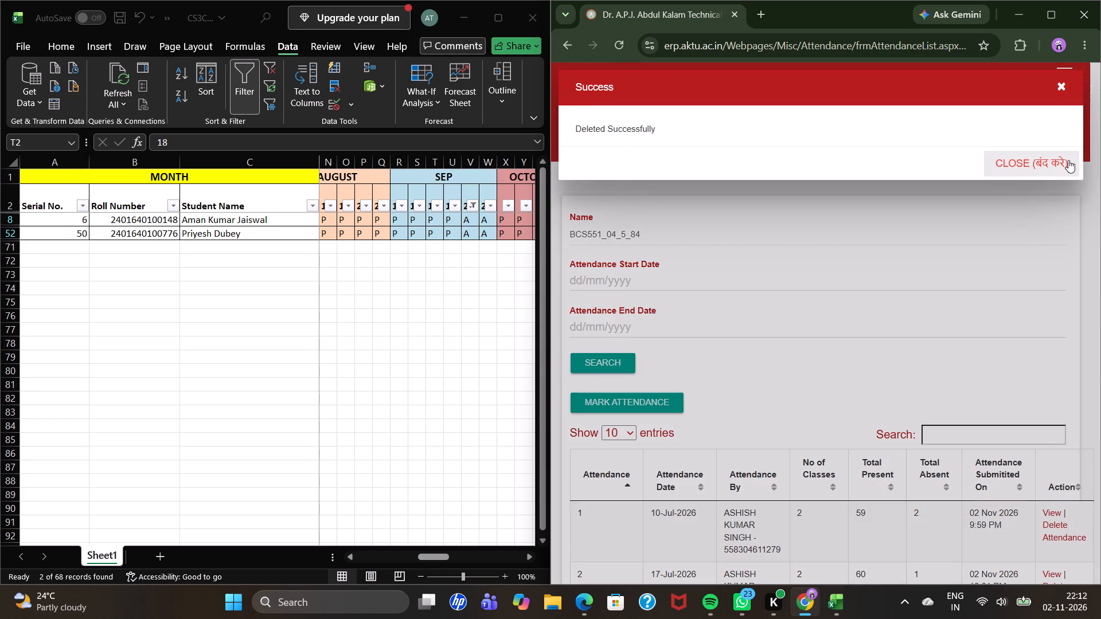
click(1068, 160)
scroll(925, 312, down, 8)
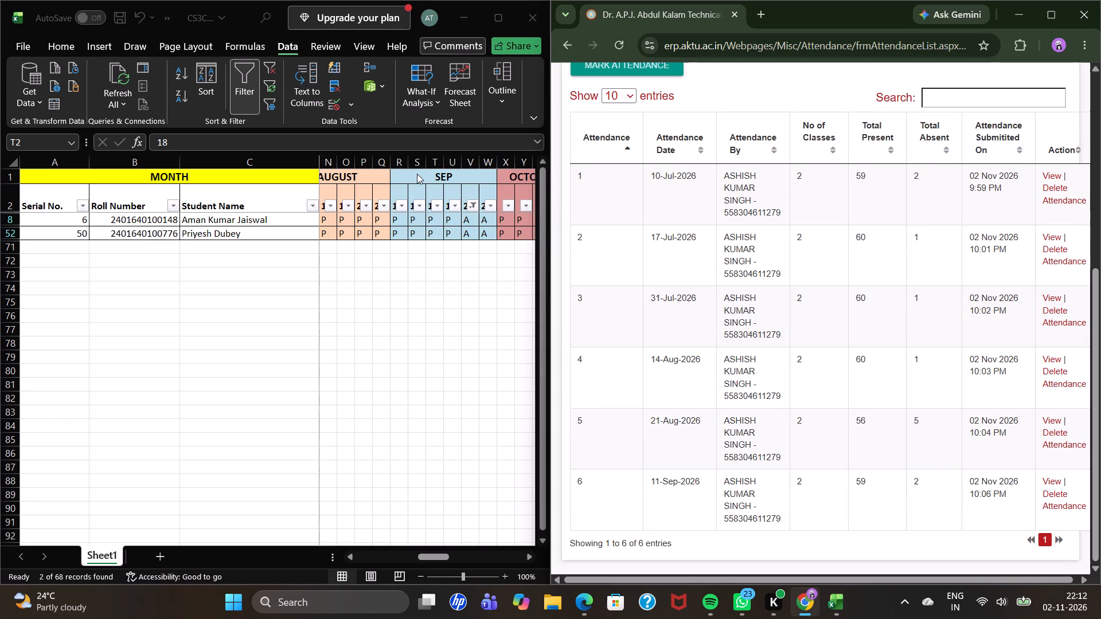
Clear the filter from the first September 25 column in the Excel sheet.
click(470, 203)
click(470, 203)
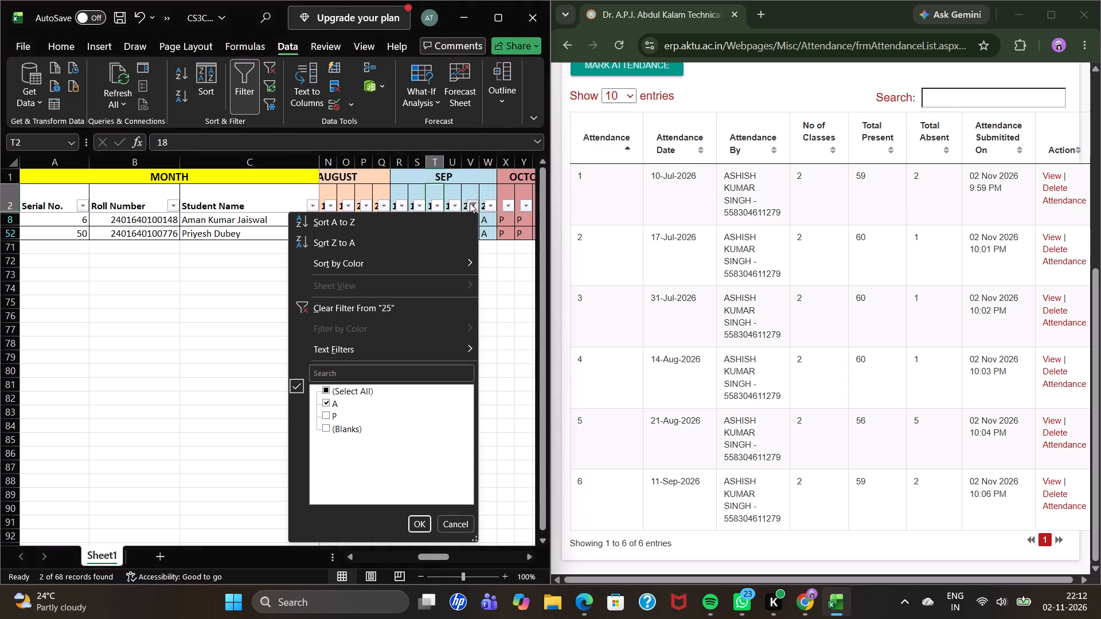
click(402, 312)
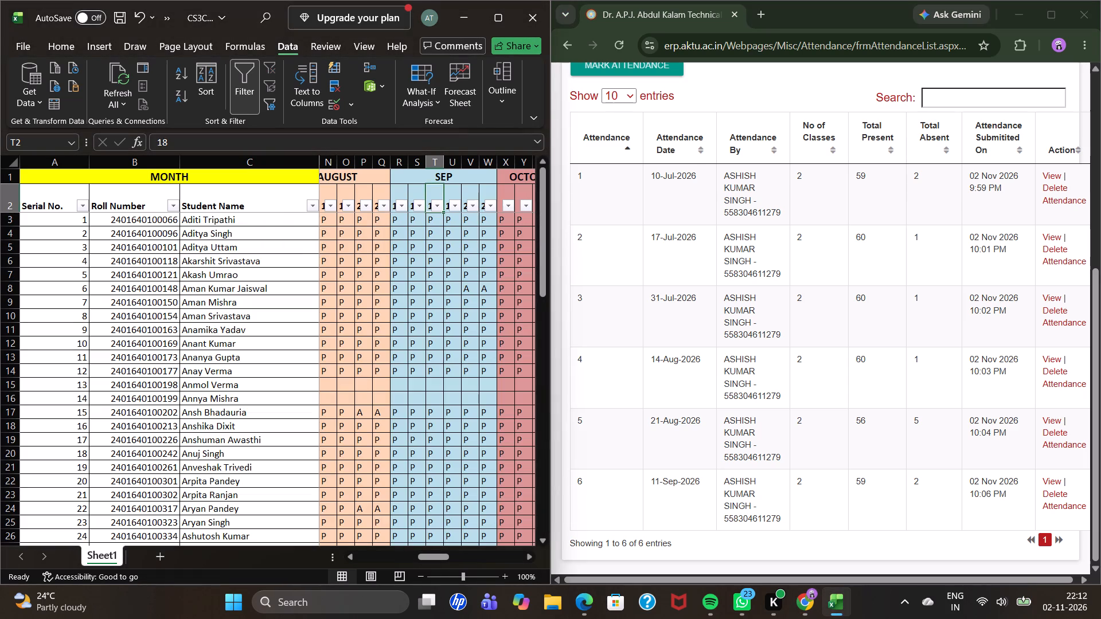
Check the filter values of the second September 18 column for absences, leaving its filter unchanged.
click(455, 209)
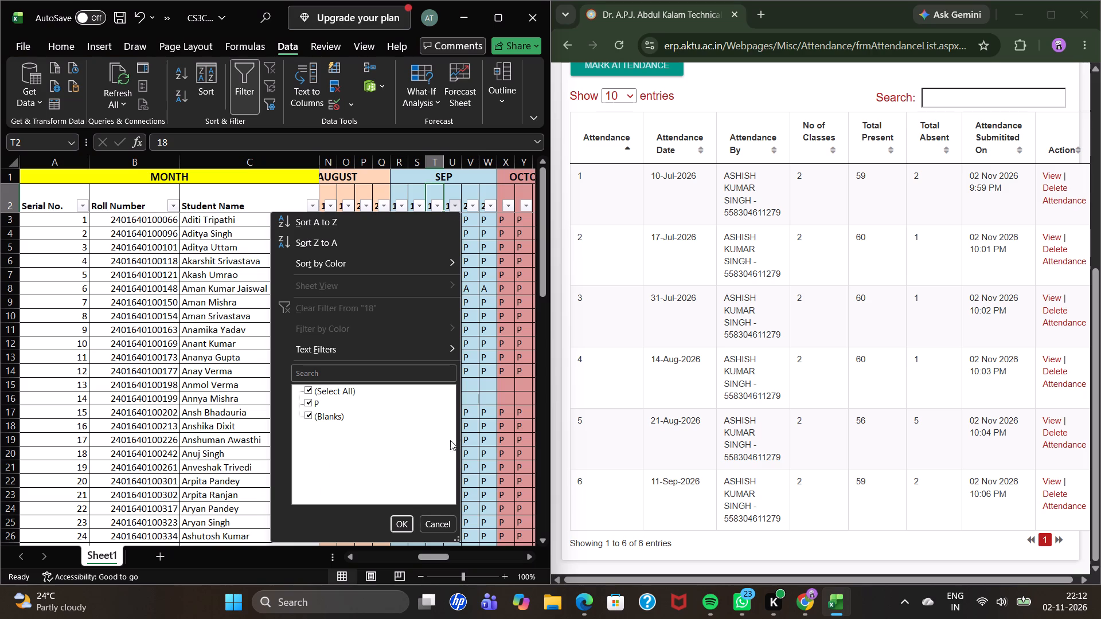
click(407, 524)
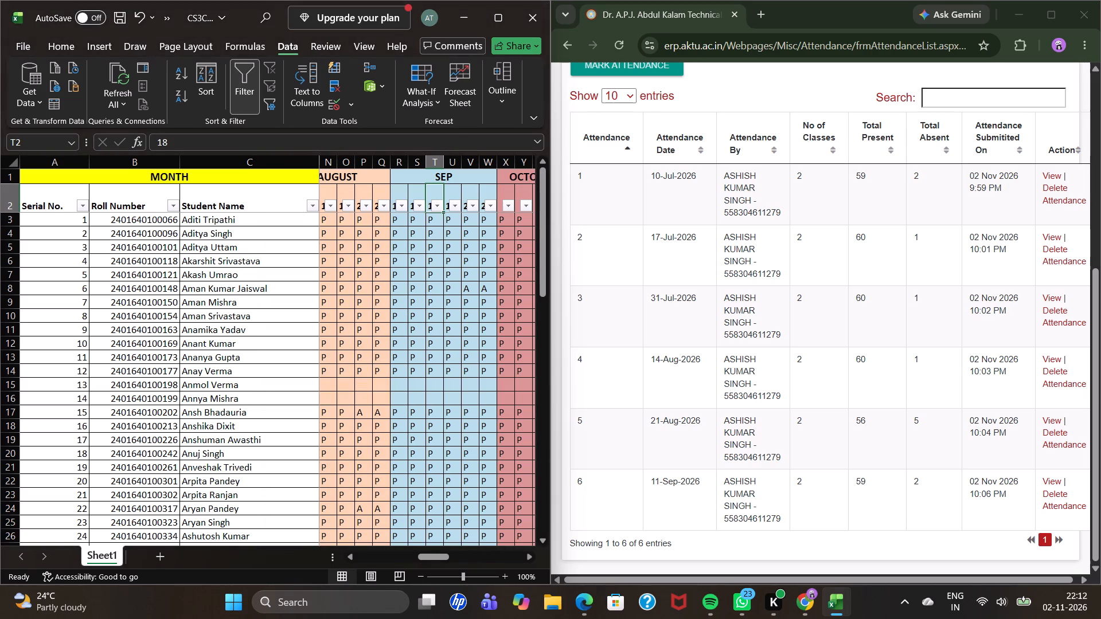
click(454, 204)
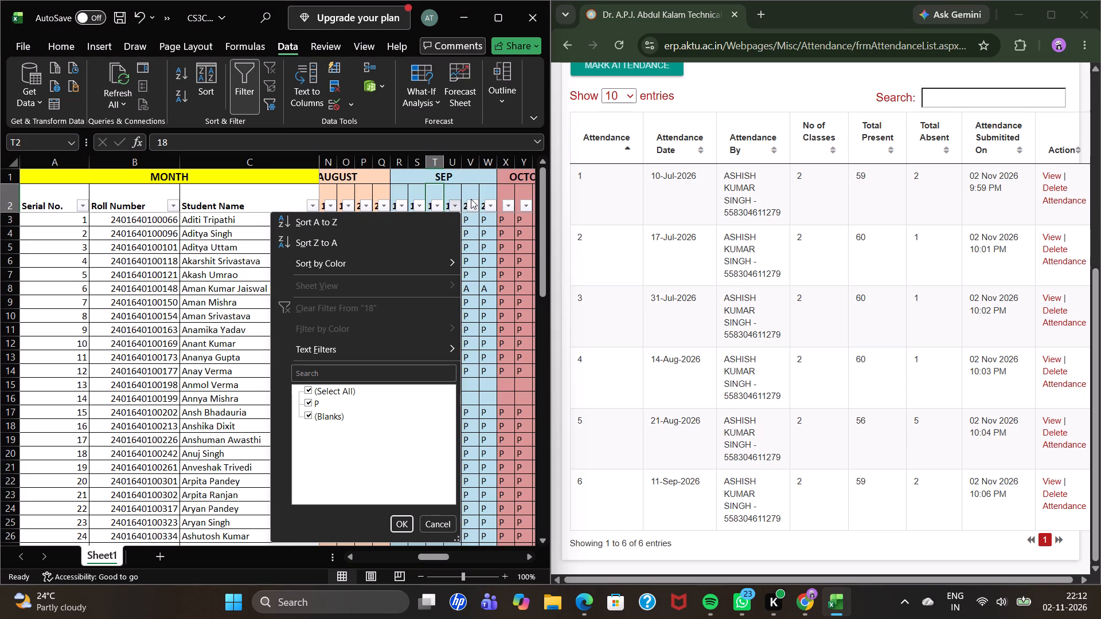
click(471, 202)
Filter the first September 25 column to only A, excluding P and blanks.
click(471, 202)
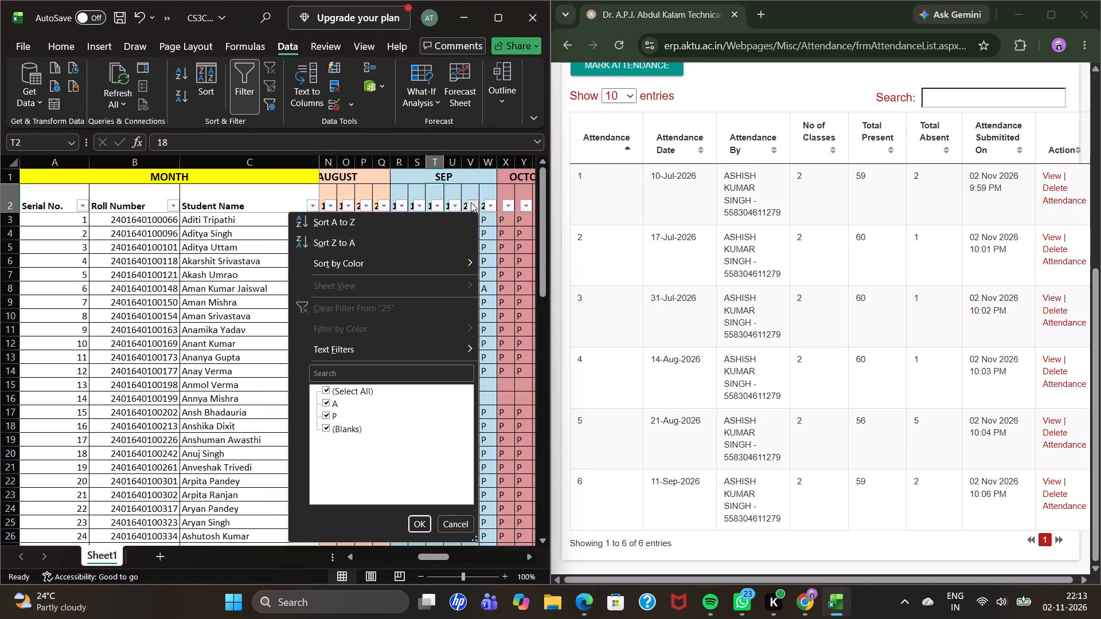
click(325, 428)
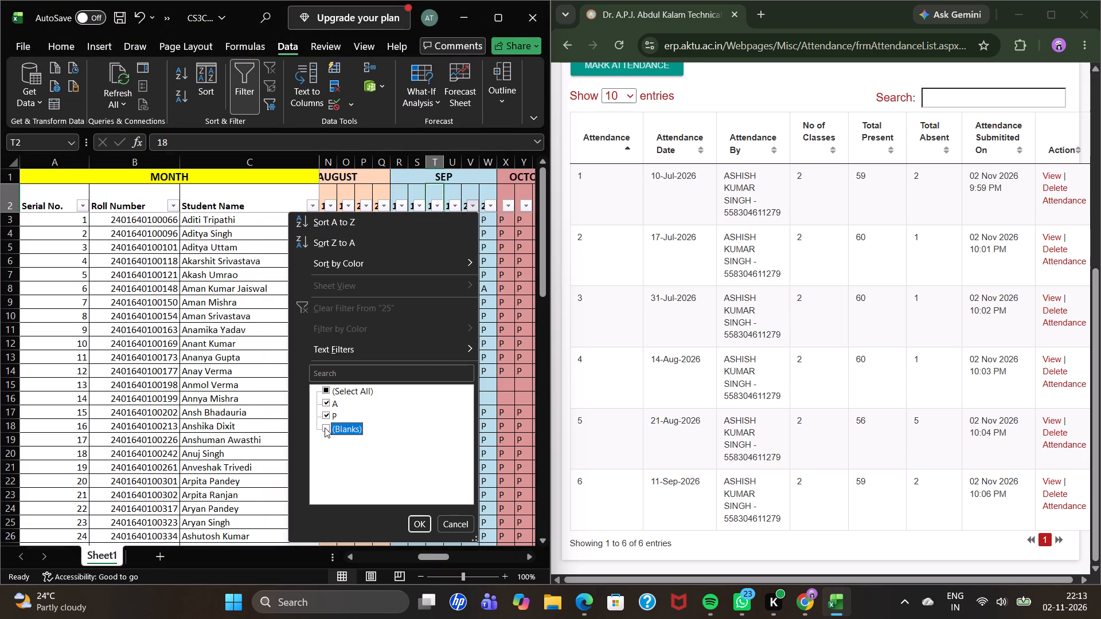
click(325, 414)
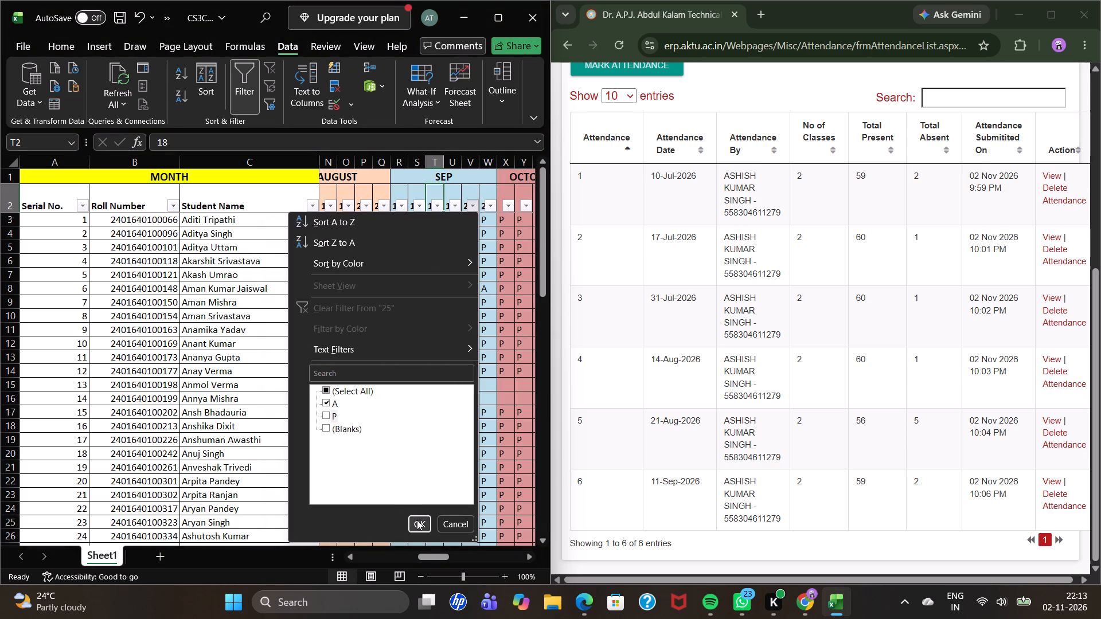
click(420, 521)
Start a new attendance entry for the register in the ERP, dated 25/Sep/2026 with 2 continuous classes.
scroll(733, 120, up, 1)
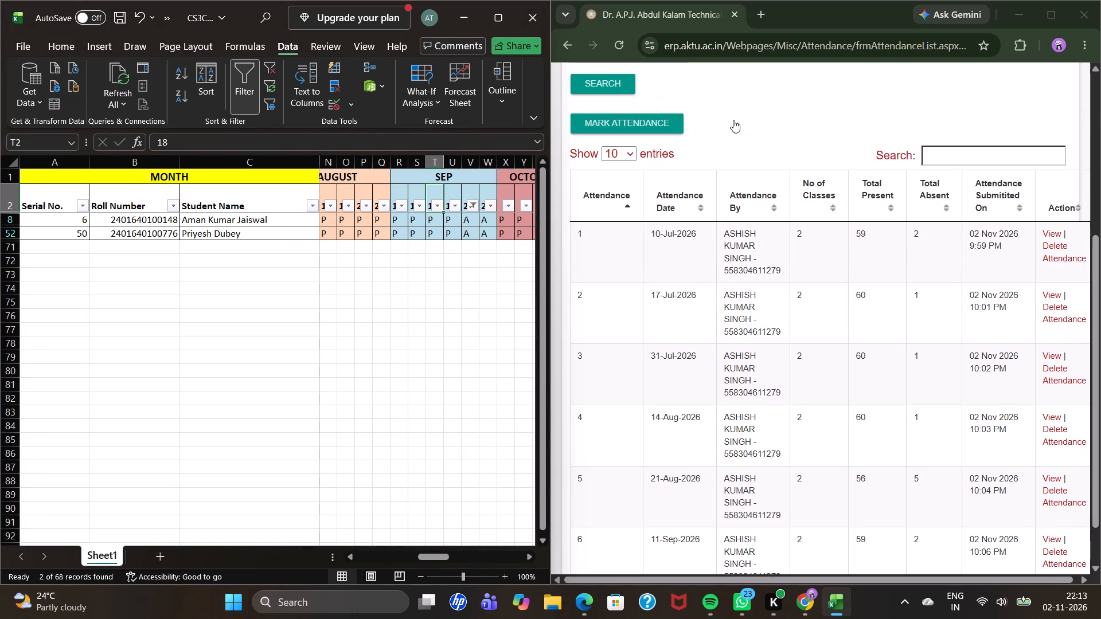
scroll(733, 120, up, 1)
click(670, 116)
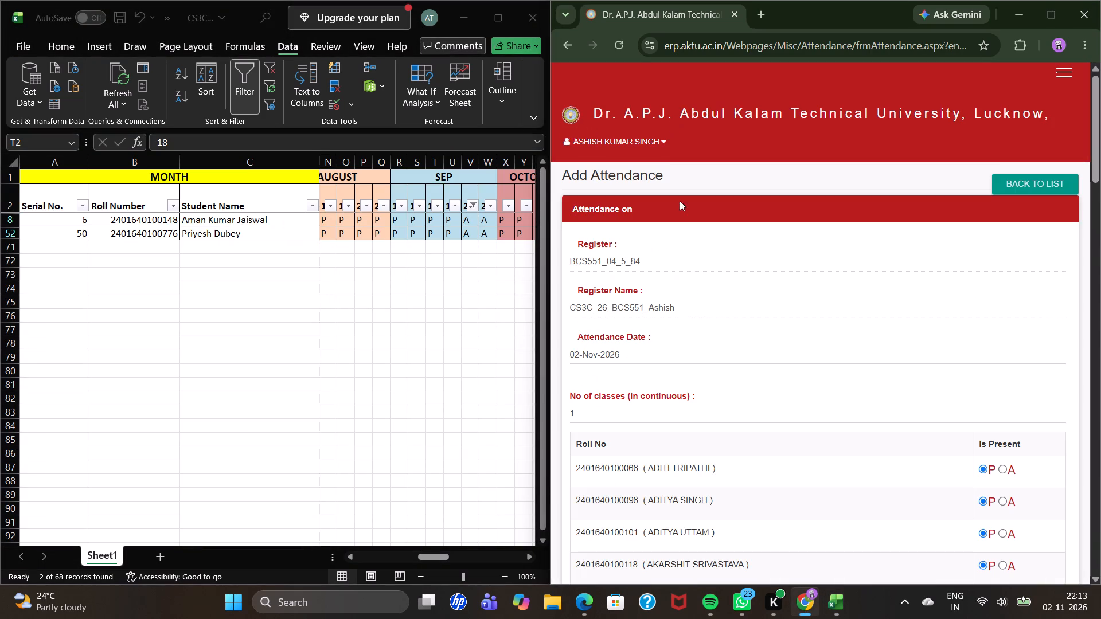
click(634, 354)
click(582, 374)
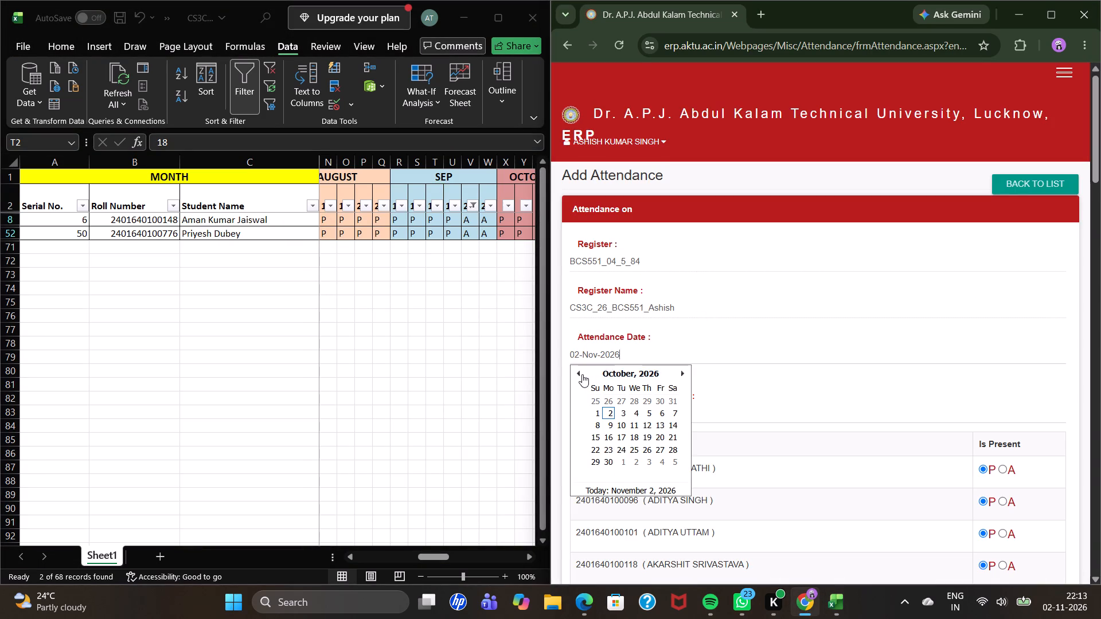
click(582, 374)
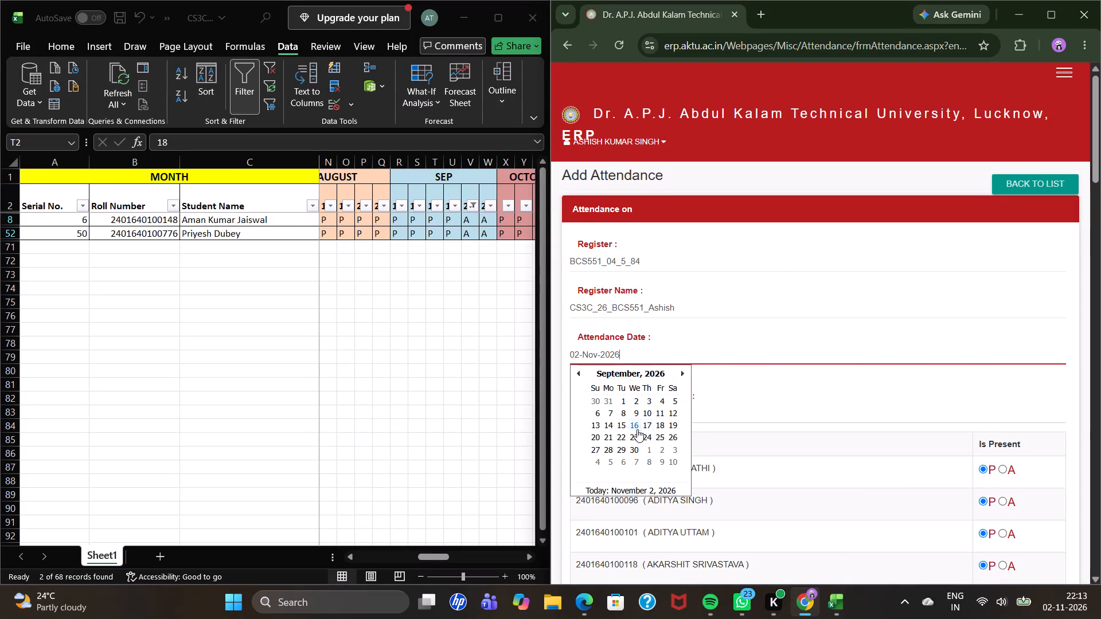
click(659, 435)
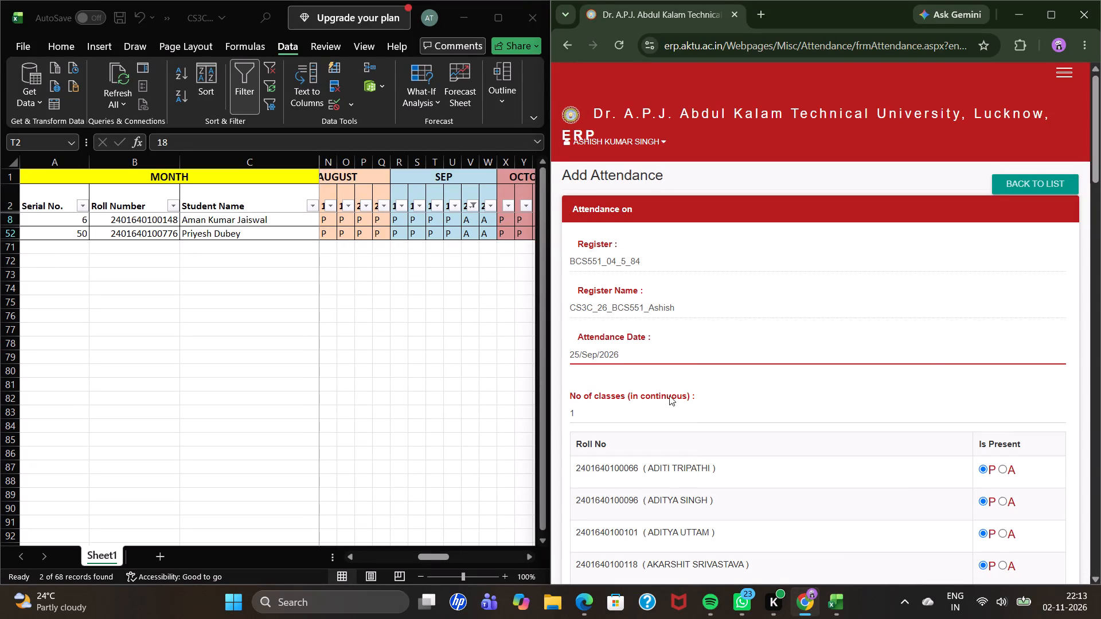
click(670, 410)
key(BackSpace)
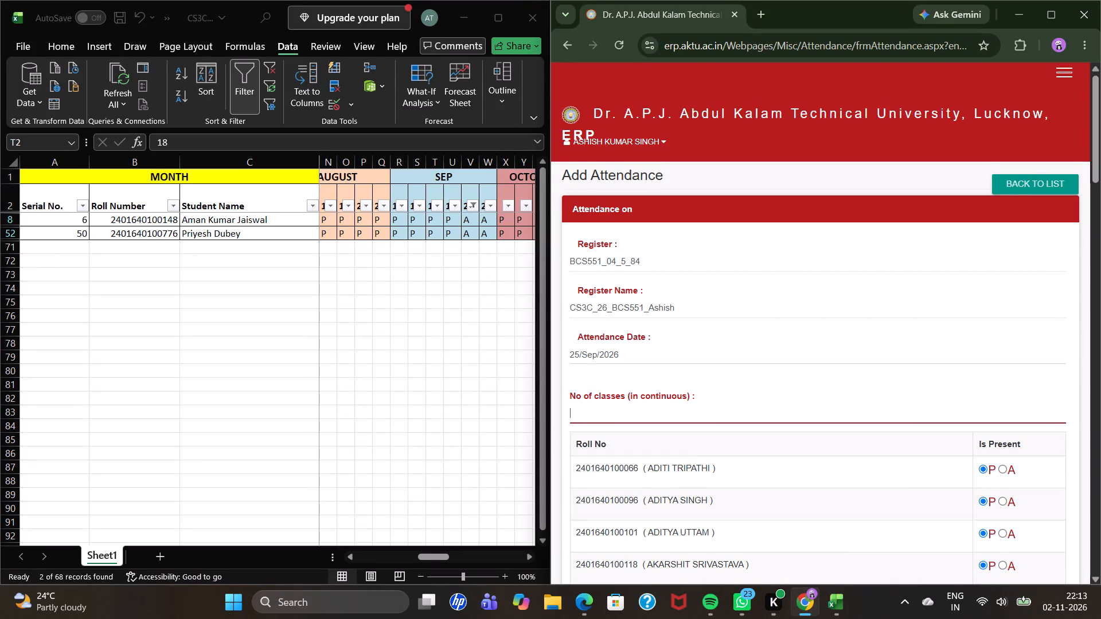
key(2)
Mark the sixth listed student absent for 25/Sep/2026, leave all others present, and submit the attendance.
scroll(840, 421, down, 2)
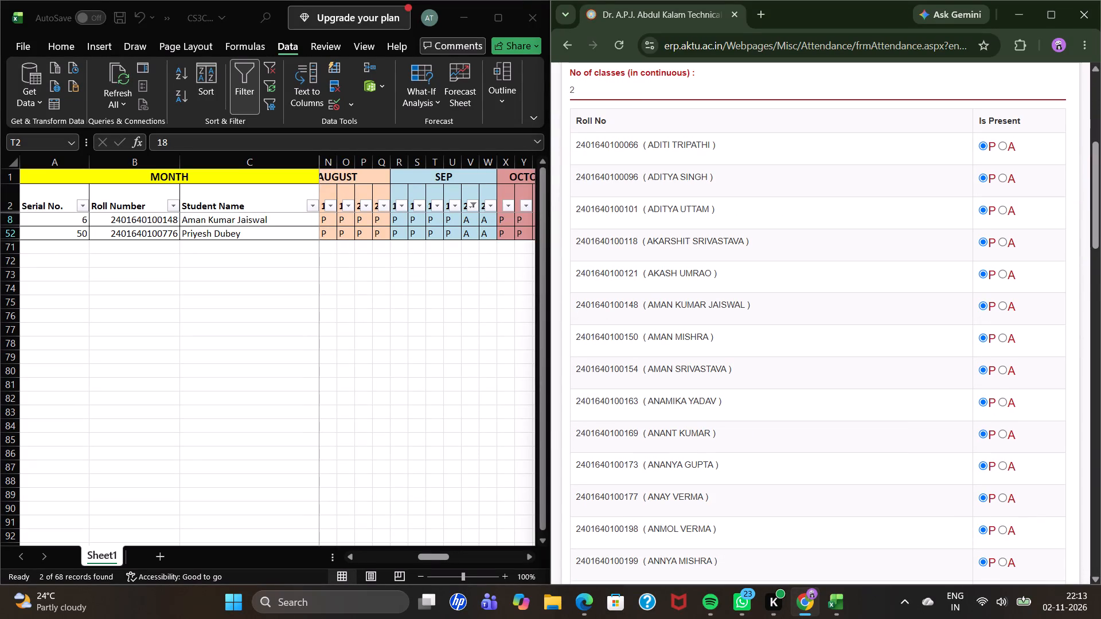
scroll(840, 421, down, 1)
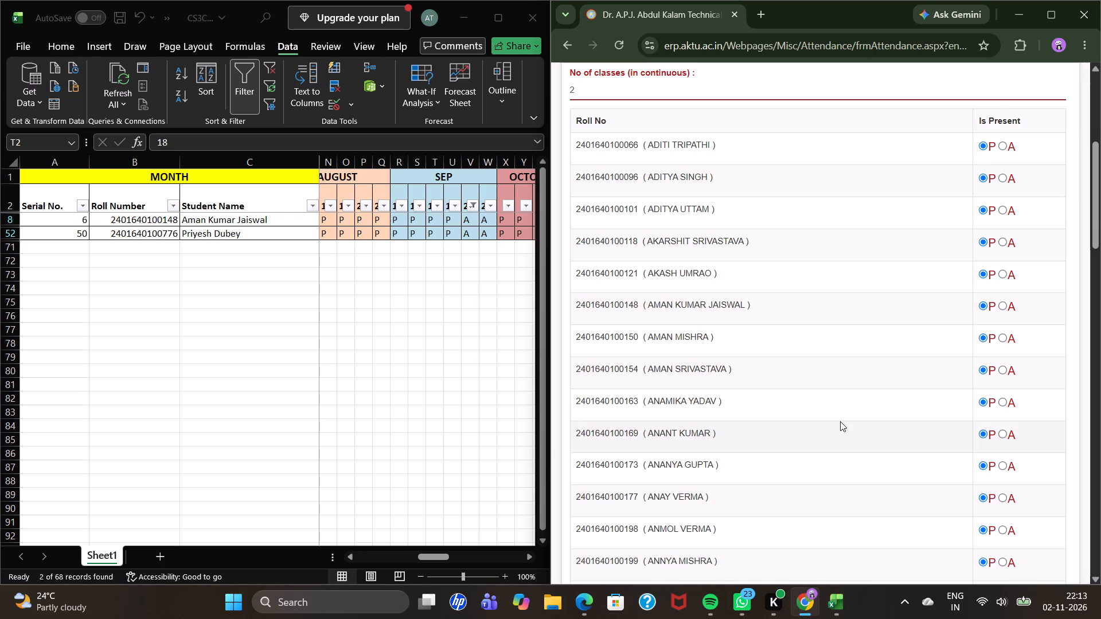
click(1005, 307)
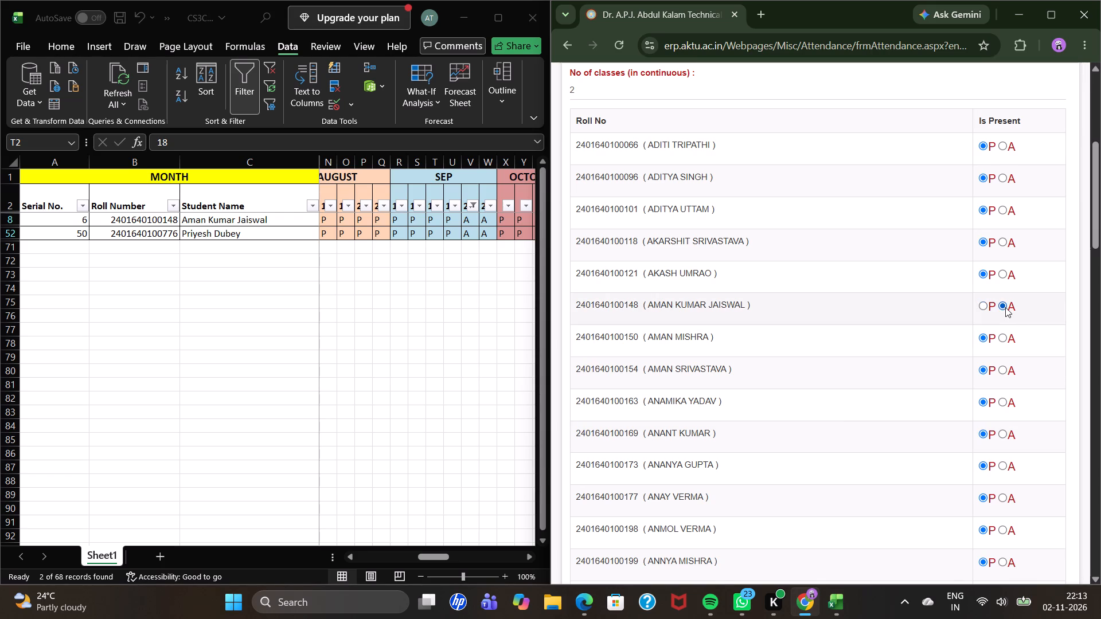
scroll(979, 367, down, 13)
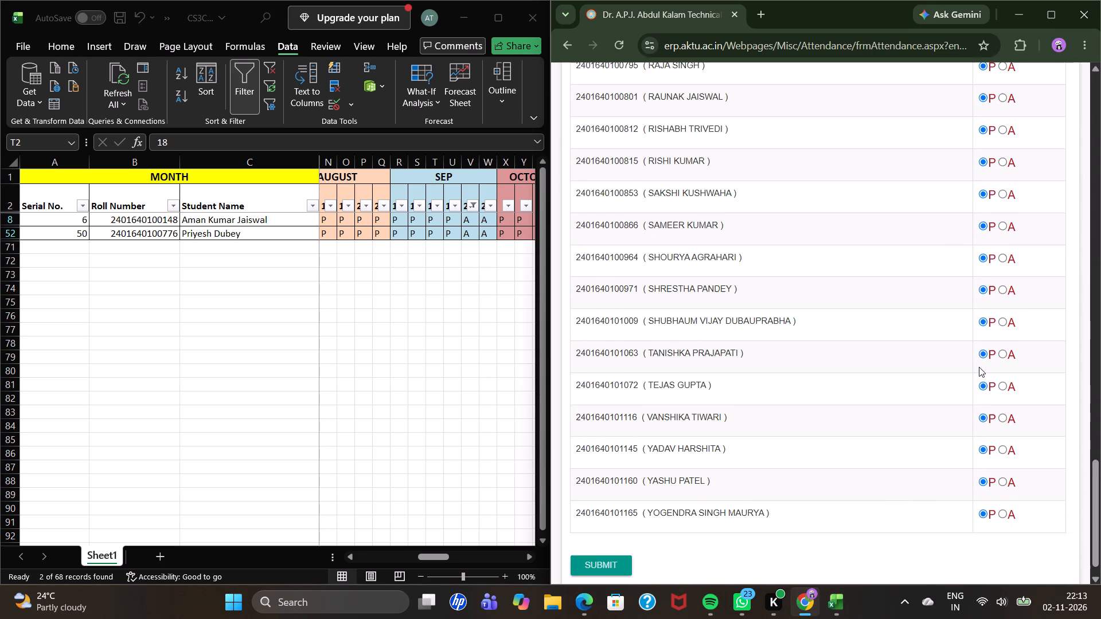
scroll(795, 217, up, 10)
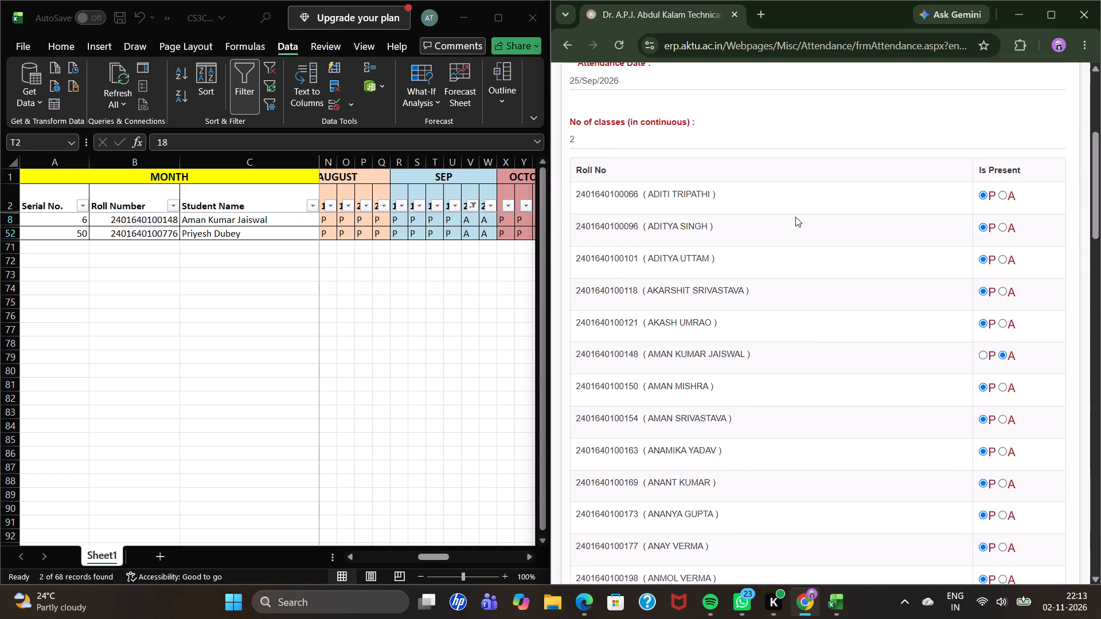
scroll(795, 217, down, 9)
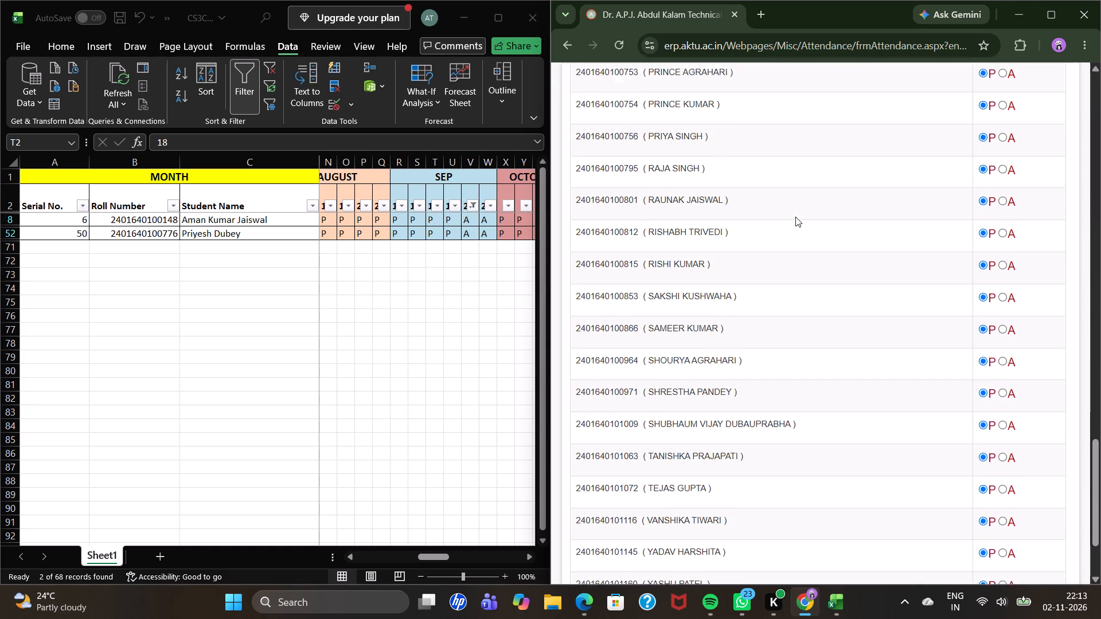
scroll(635, 467, down, 9)
click(615, 538)
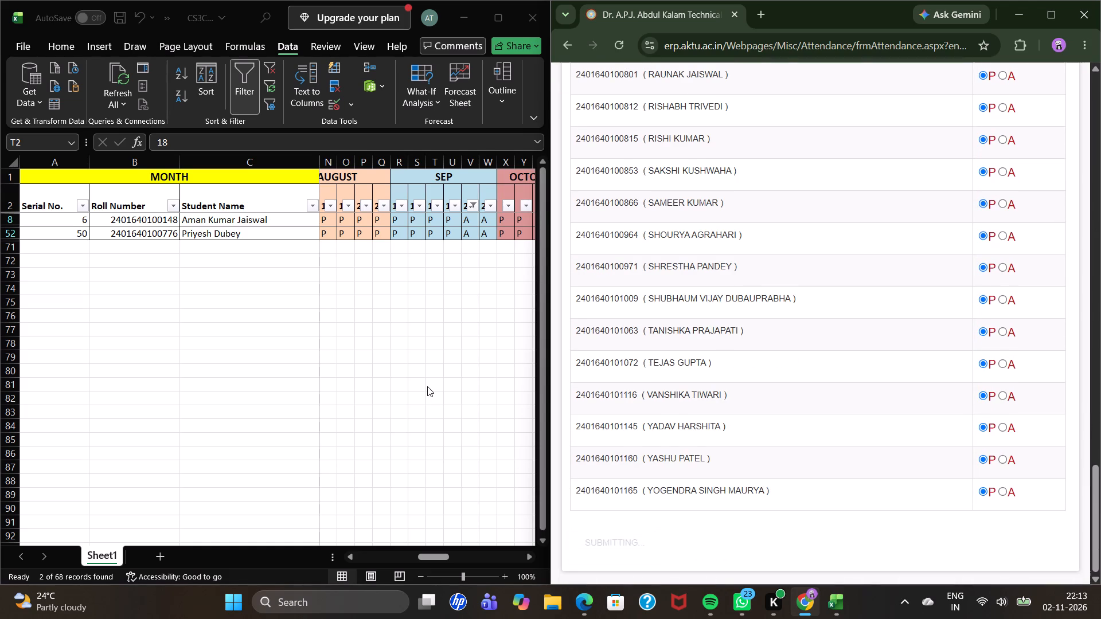
scroll(426, 383, up, 1)
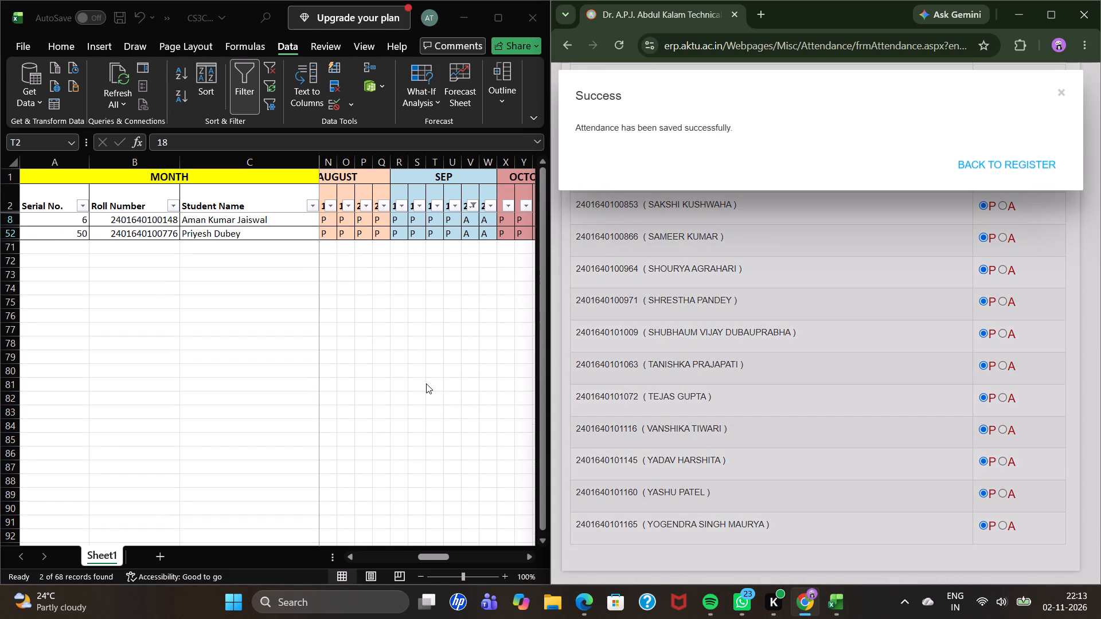
click(772, 252)
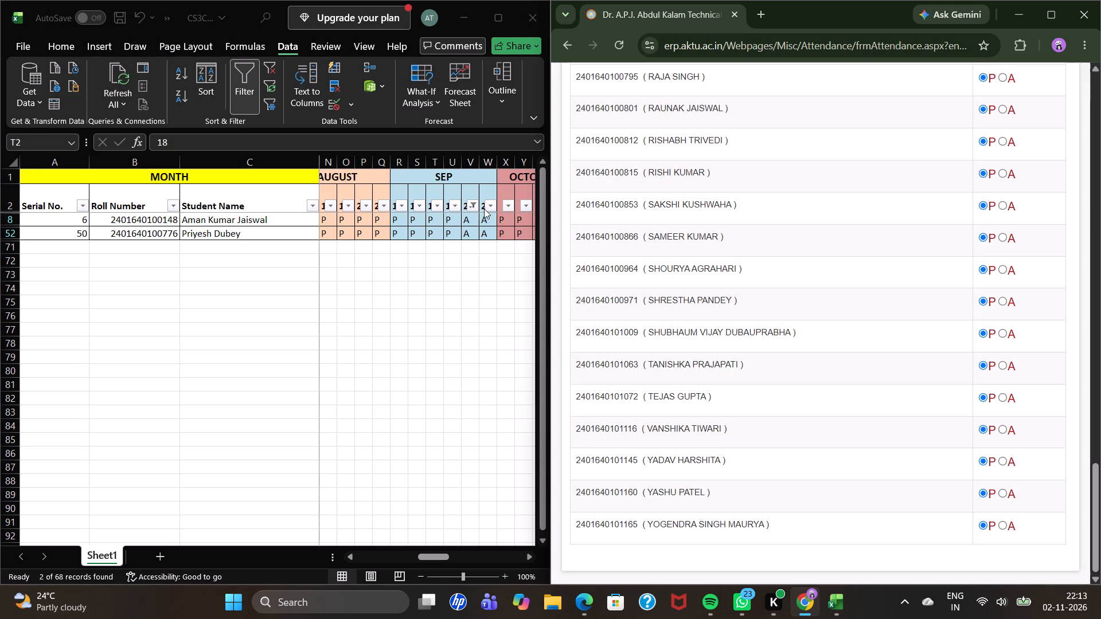
Clear the filter from the first September 25 column in the Excel sheet.
click(474, 204)
click(474, 204)
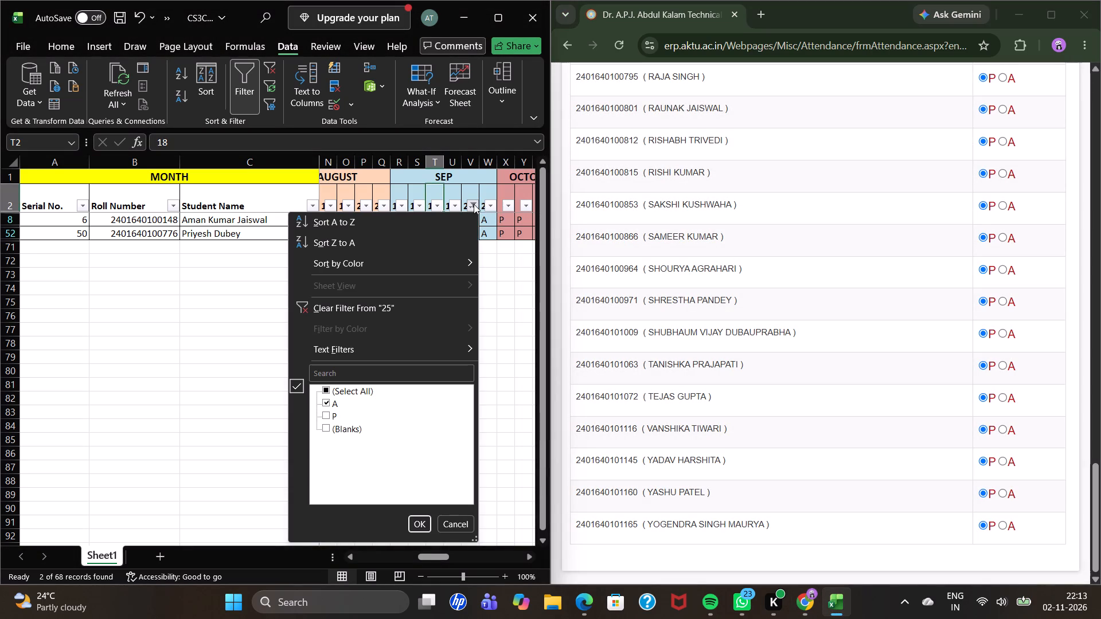
click(474, 204)
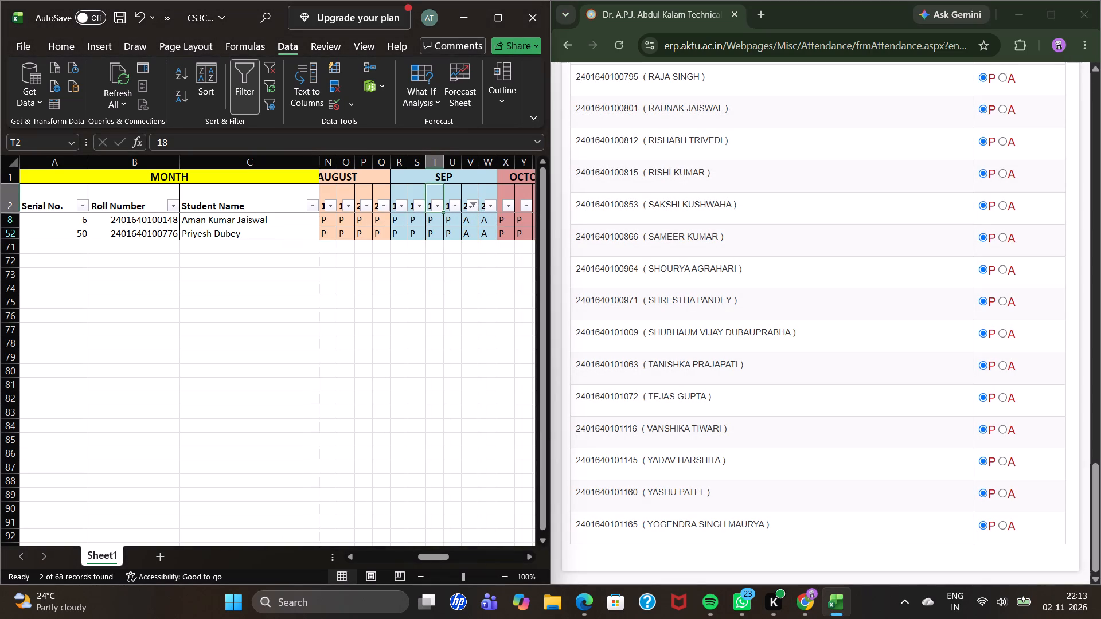
scroll(488, 209, left, 2)
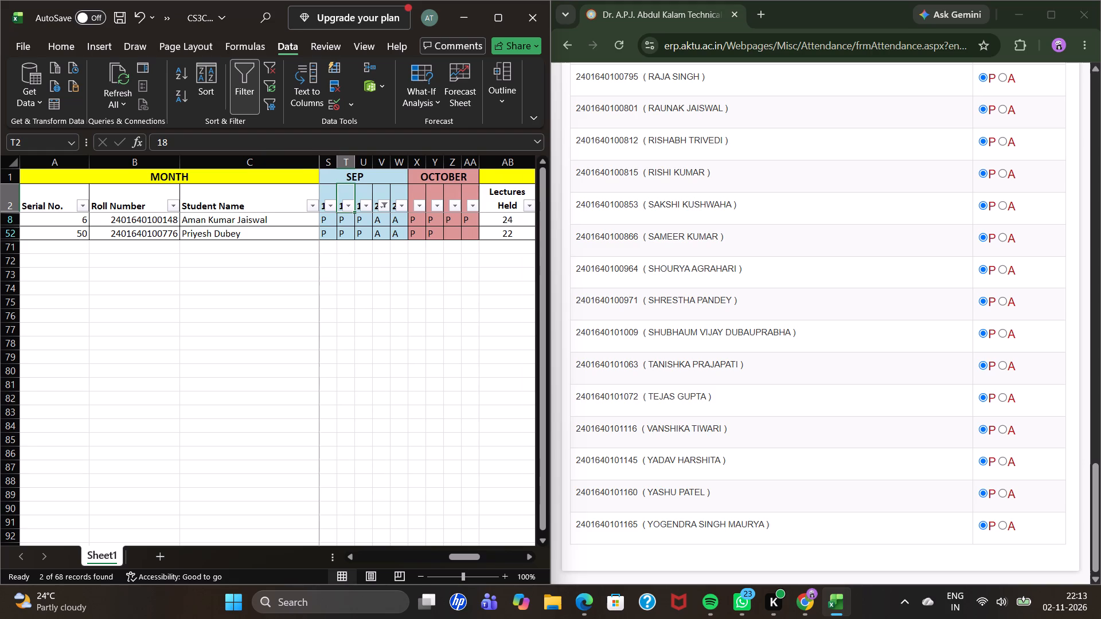
click(386, 203)
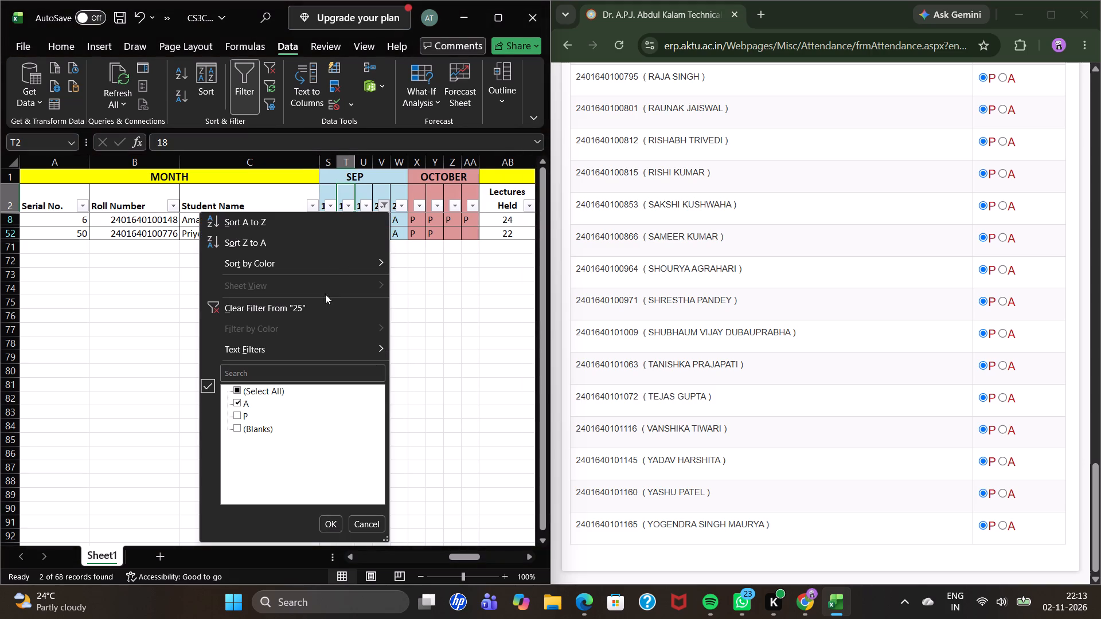
click(321, 302)
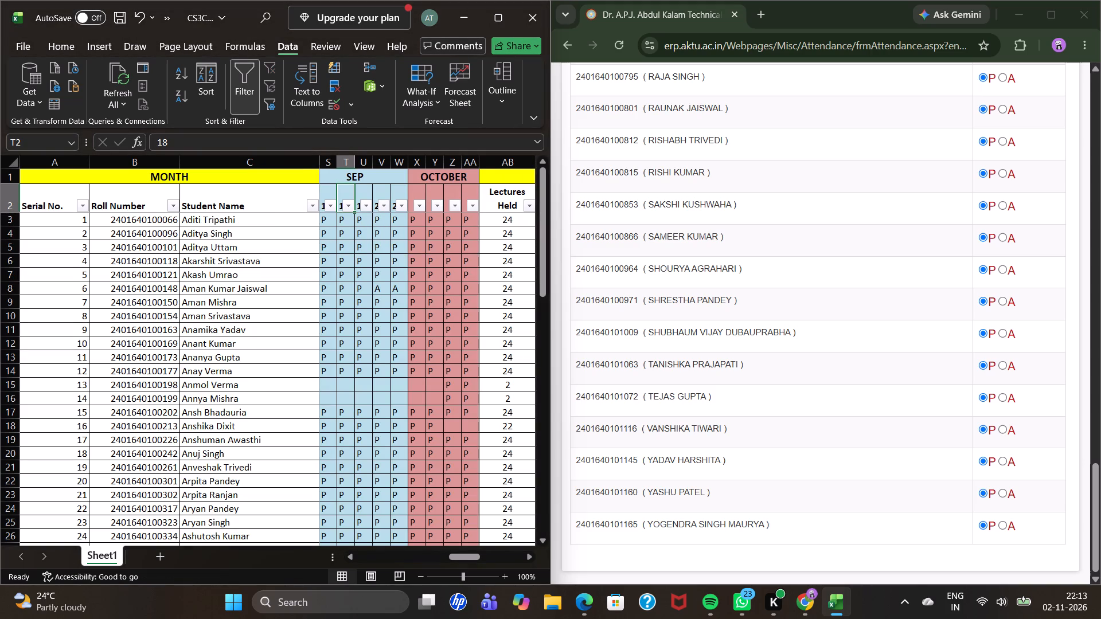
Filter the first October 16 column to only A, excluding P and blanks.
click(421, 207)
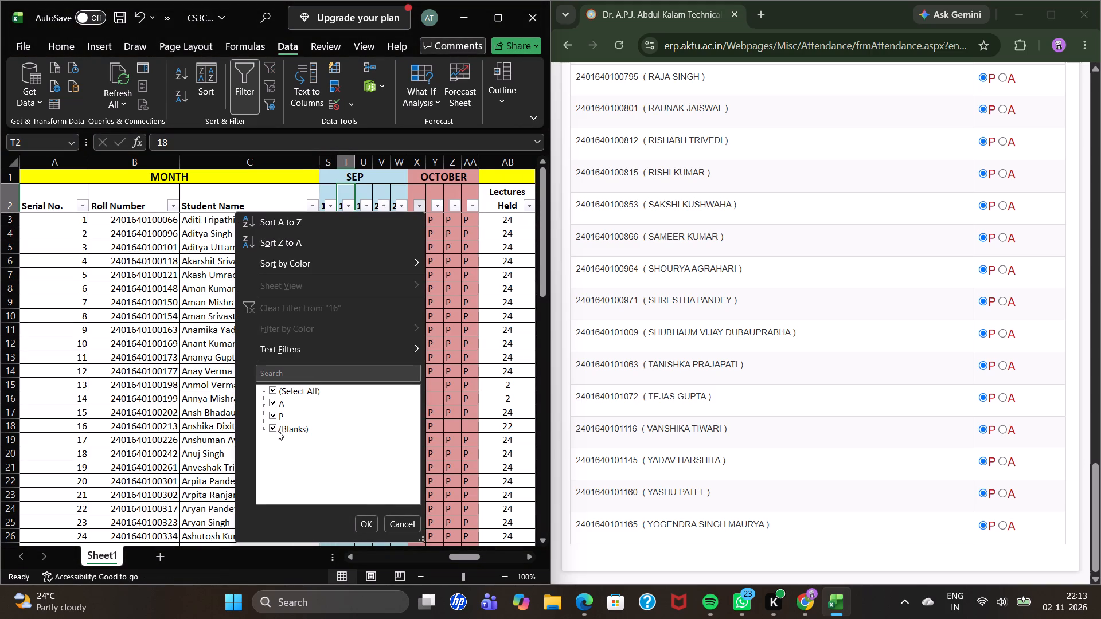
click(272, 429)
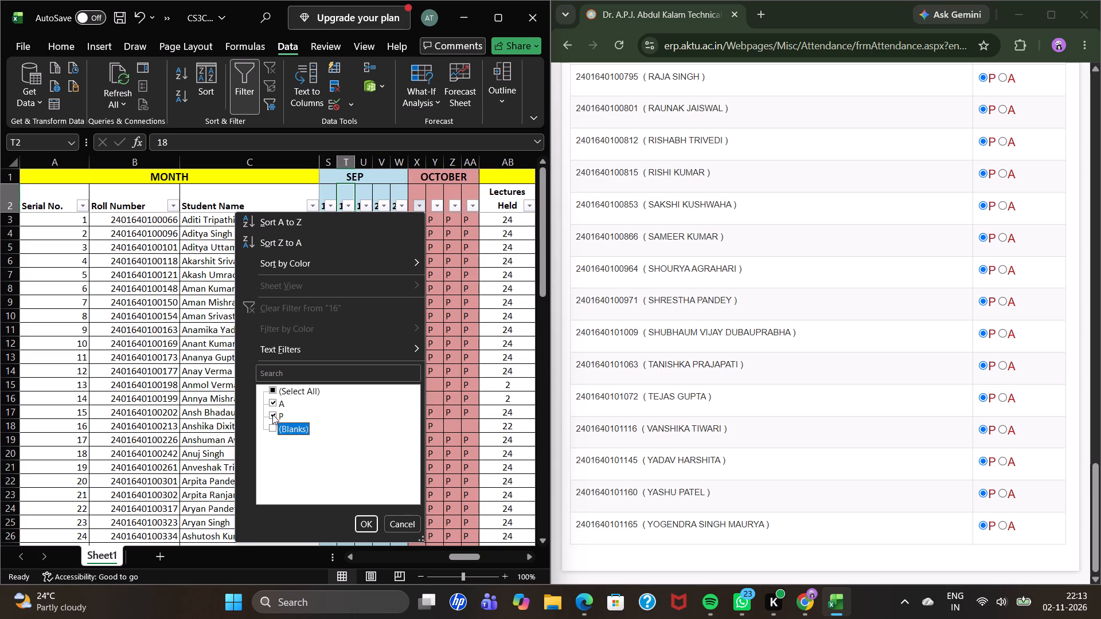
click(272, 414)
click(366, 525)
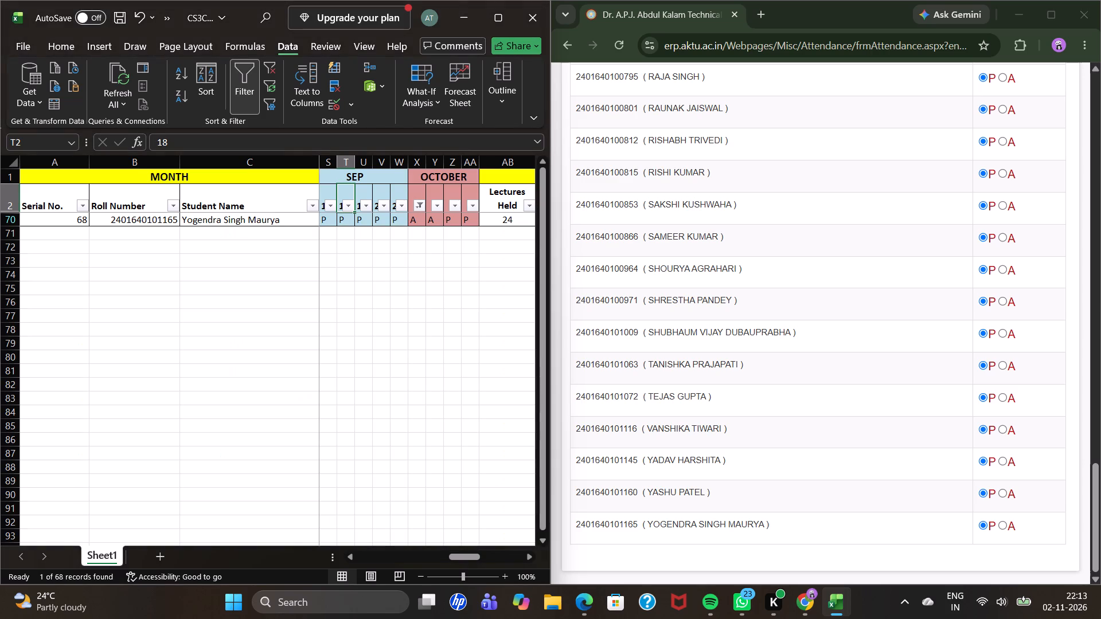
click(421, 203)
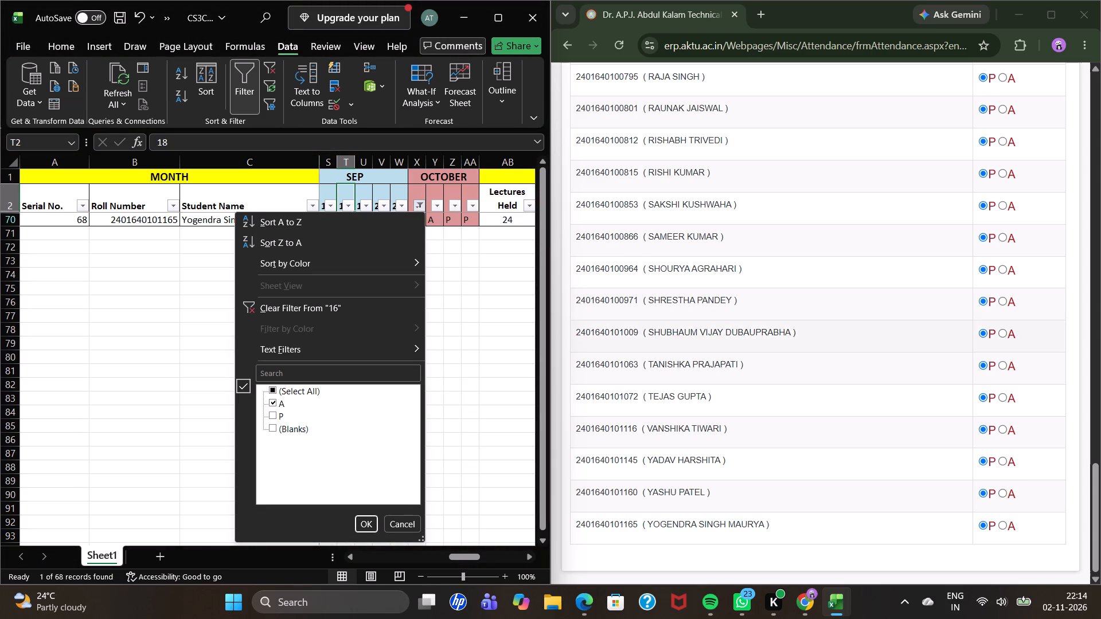
Return to the register's attendance list in the ERP and check which dates have recorded attendance.
scroll(682, 329, up, 4)
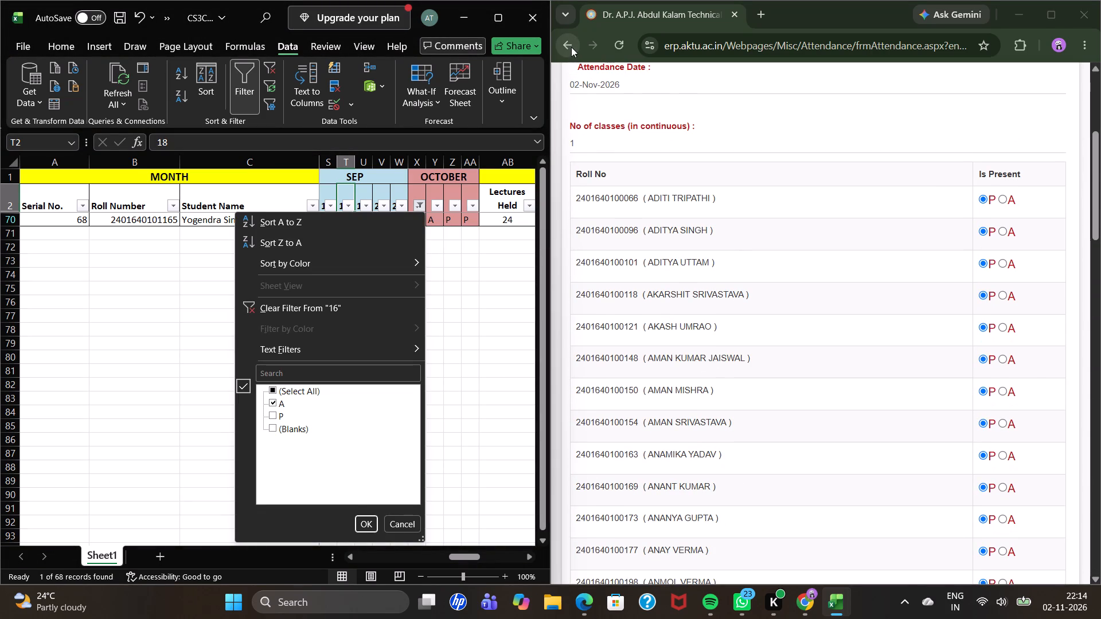
click(571, 47)
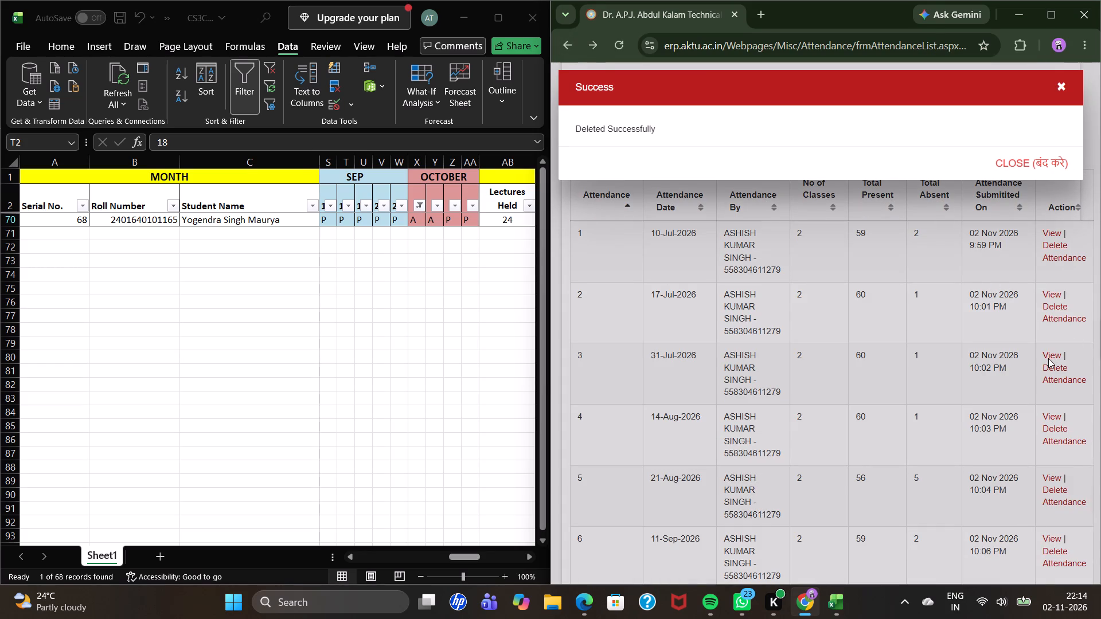
click(990, 276)
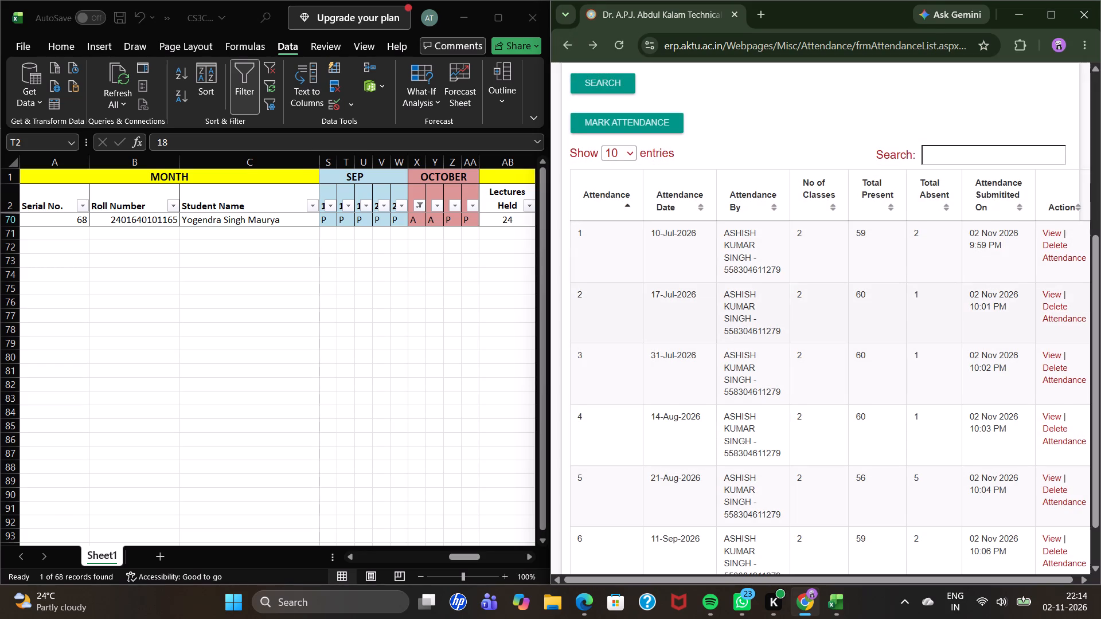
scroll(994, 322, down, 5)
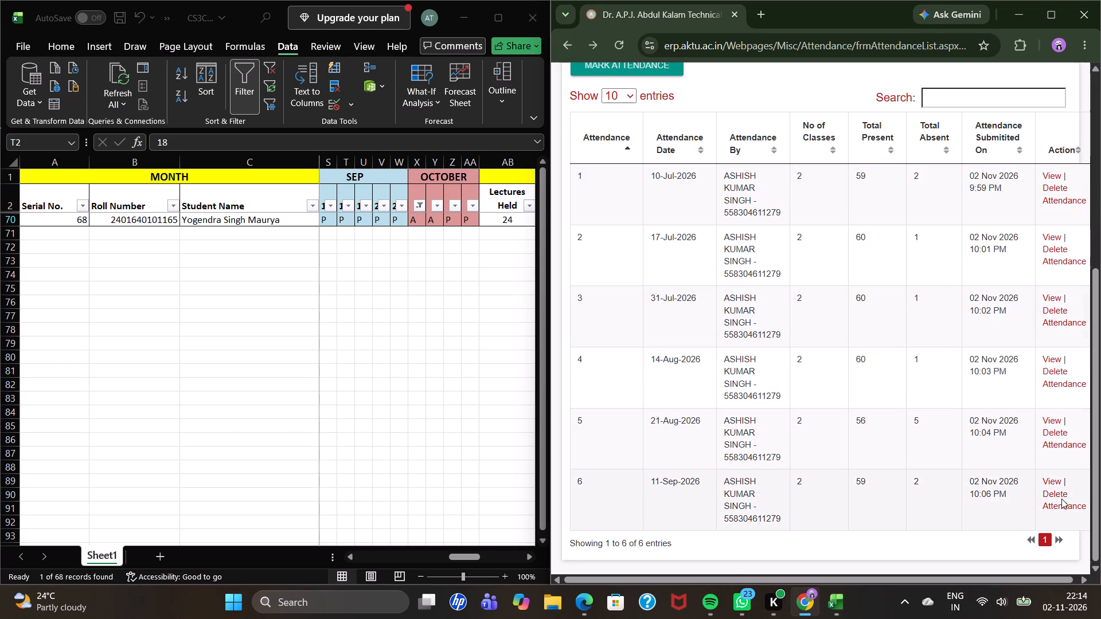
scroll(1044, 502, down, 1)
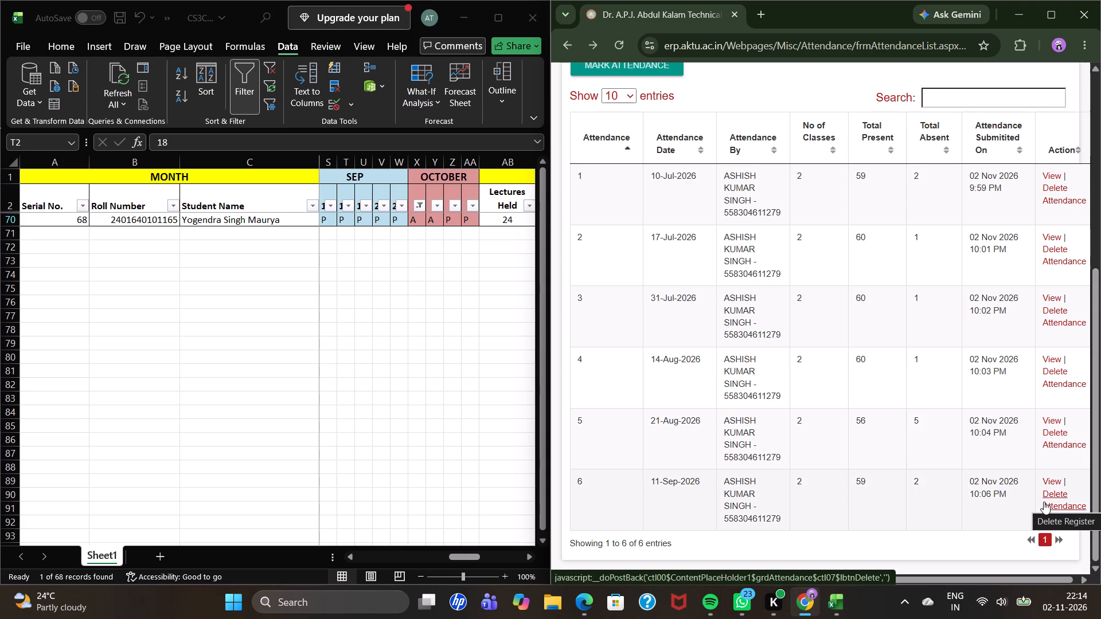
scroll(1044, 502, down, 1)
click(1058, 542)
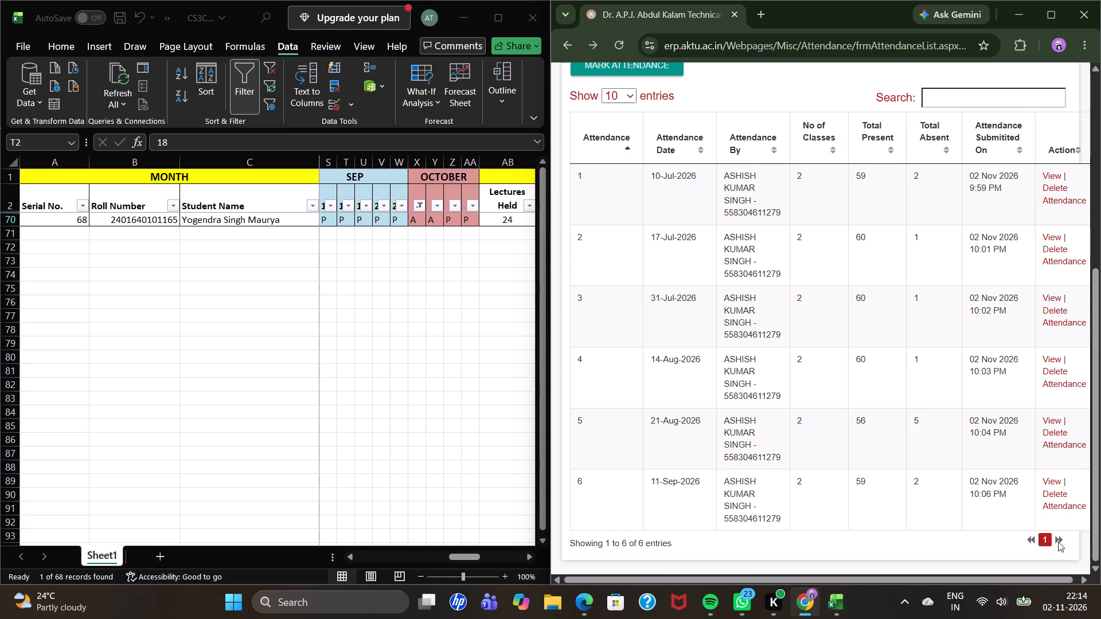
scroll(1005, 486, down, 2)
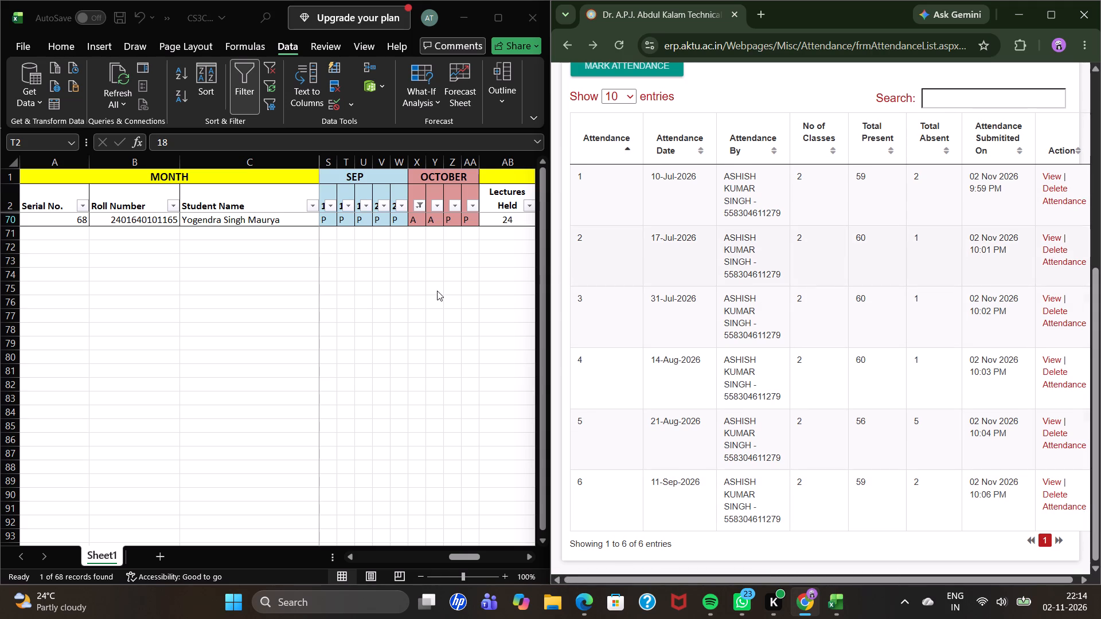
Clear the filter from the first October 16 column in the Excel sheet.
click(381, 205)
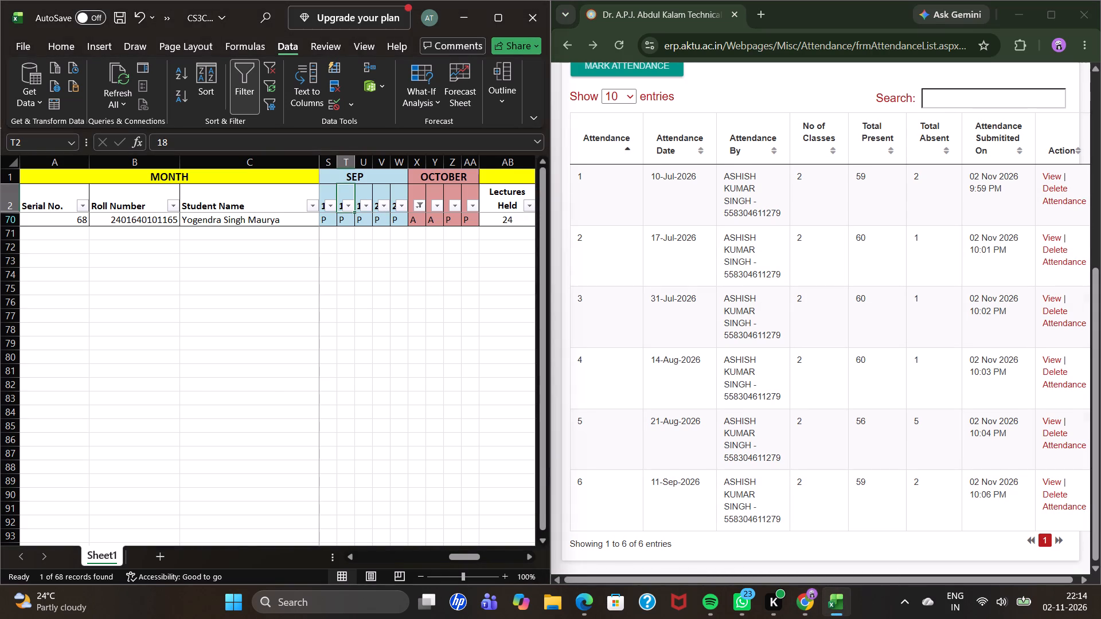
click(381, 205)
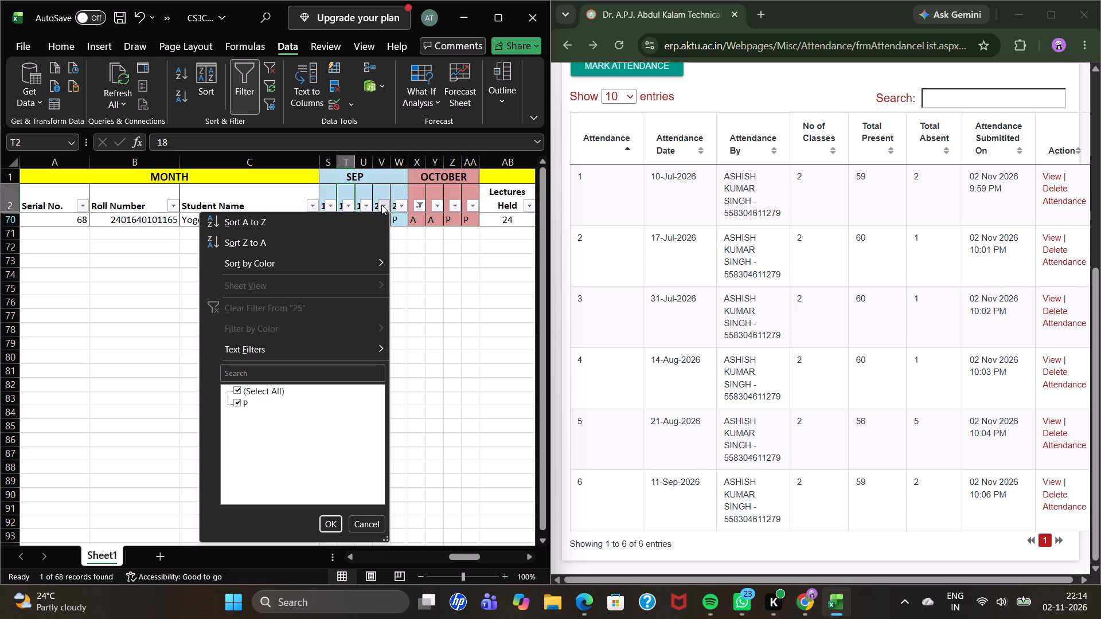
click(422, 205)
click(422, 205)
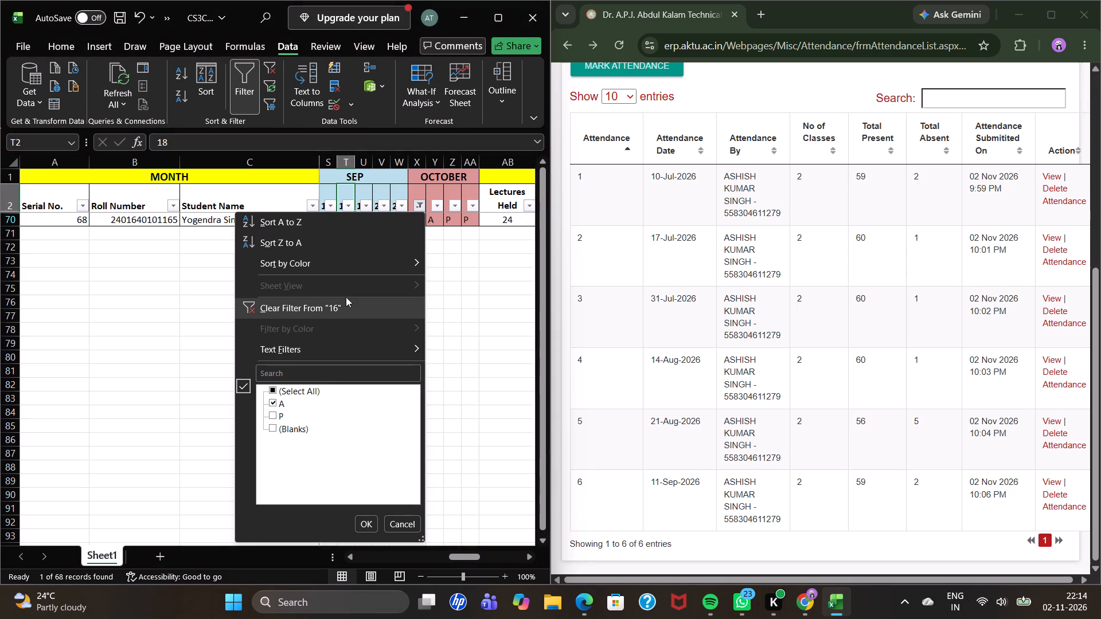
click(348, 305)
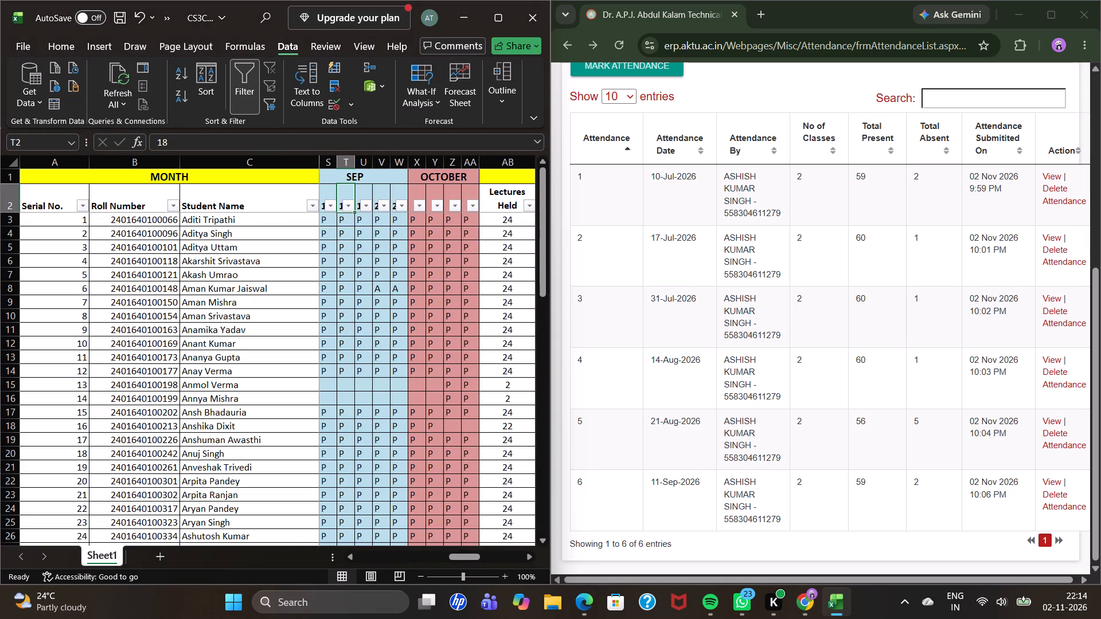
Check the filter values of both September 18 columns for absences, leaving their filters unchanged.
click(364, 203)
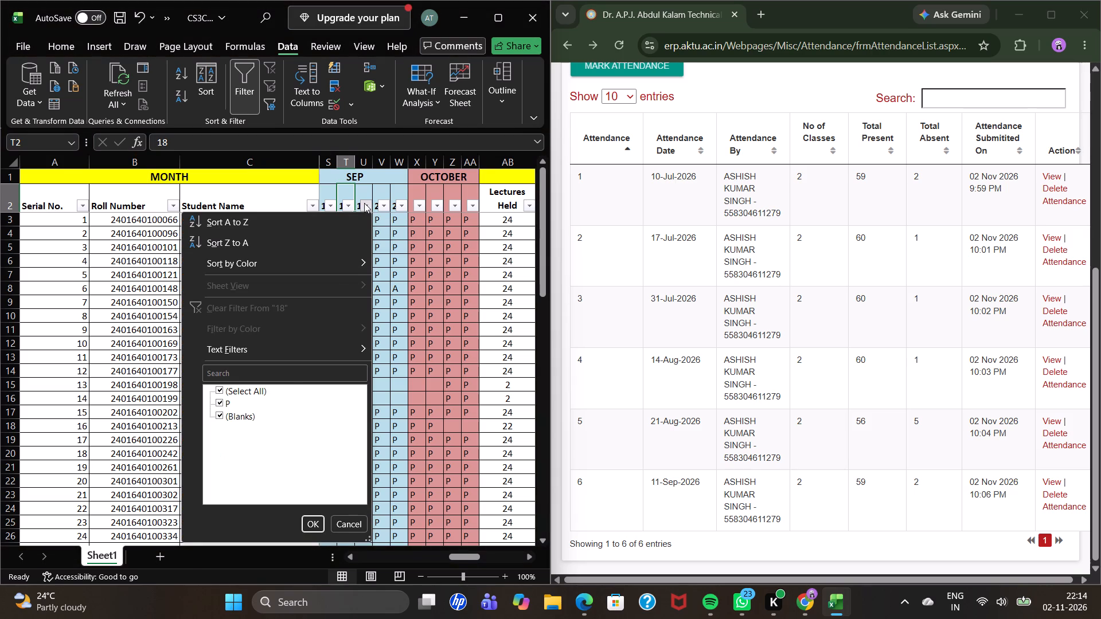
click(368, 201)
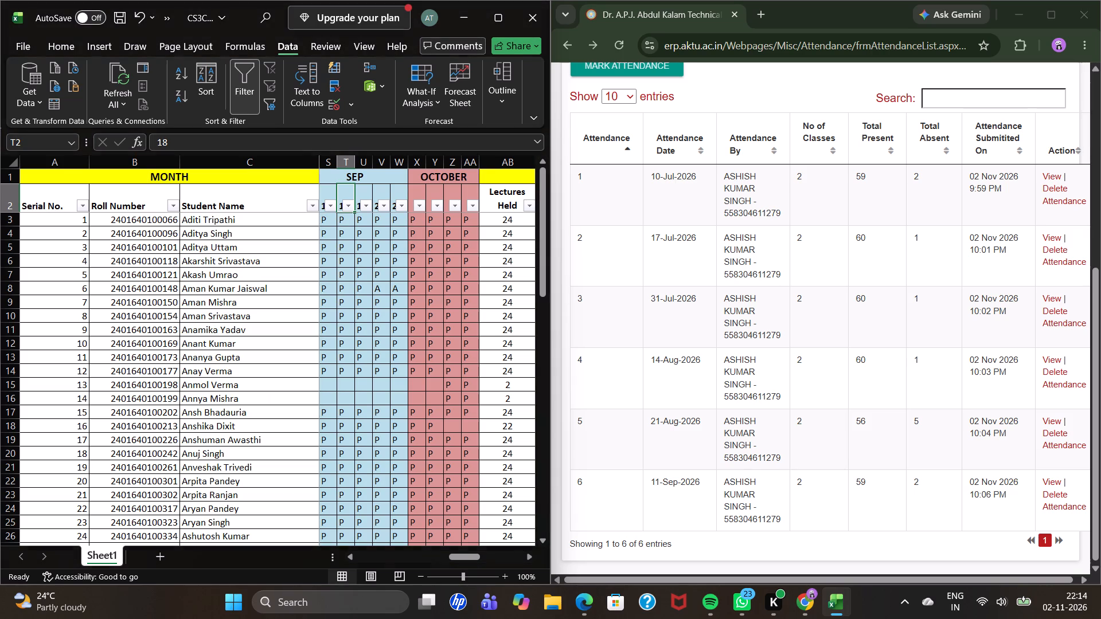
click(349, 204)
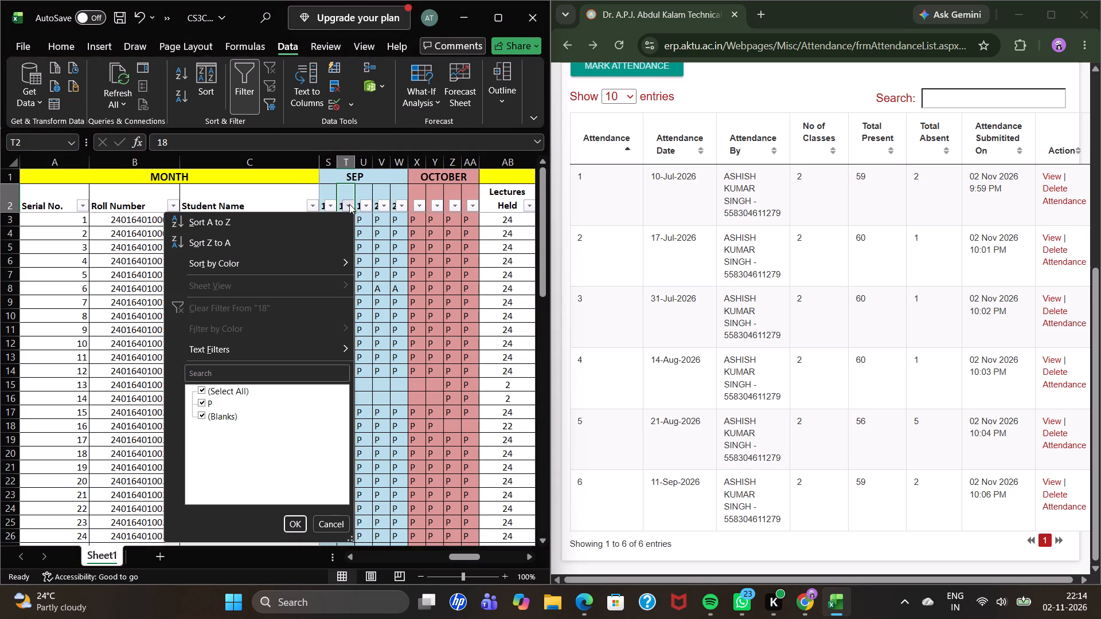
click(370, 203)
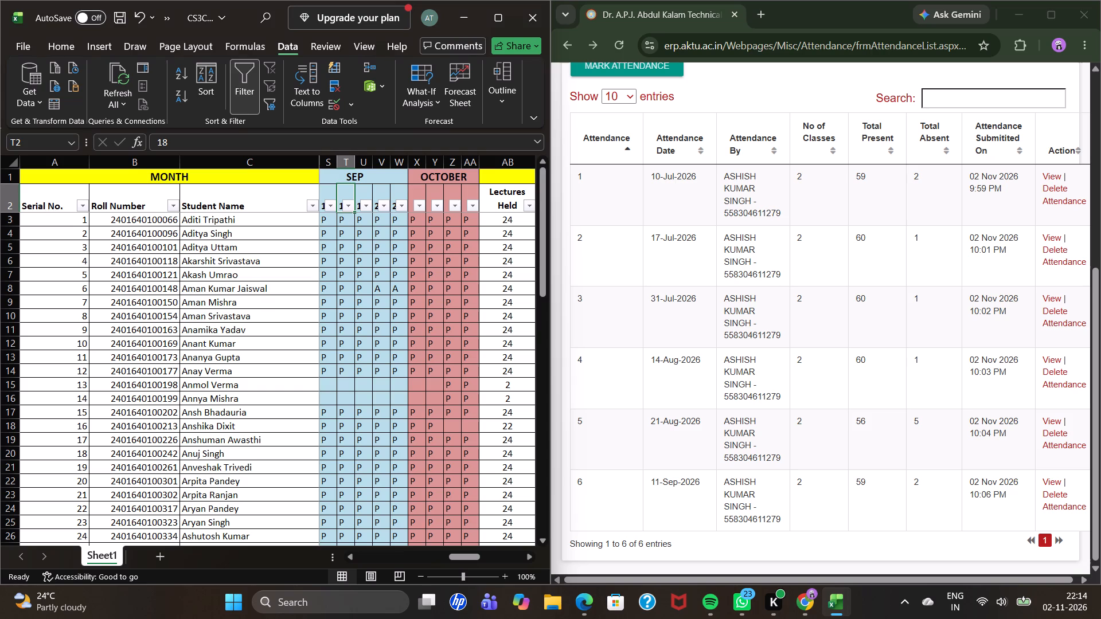
Filter the first September 25 column to only A, excluding P and blanks.
click(382, 203)
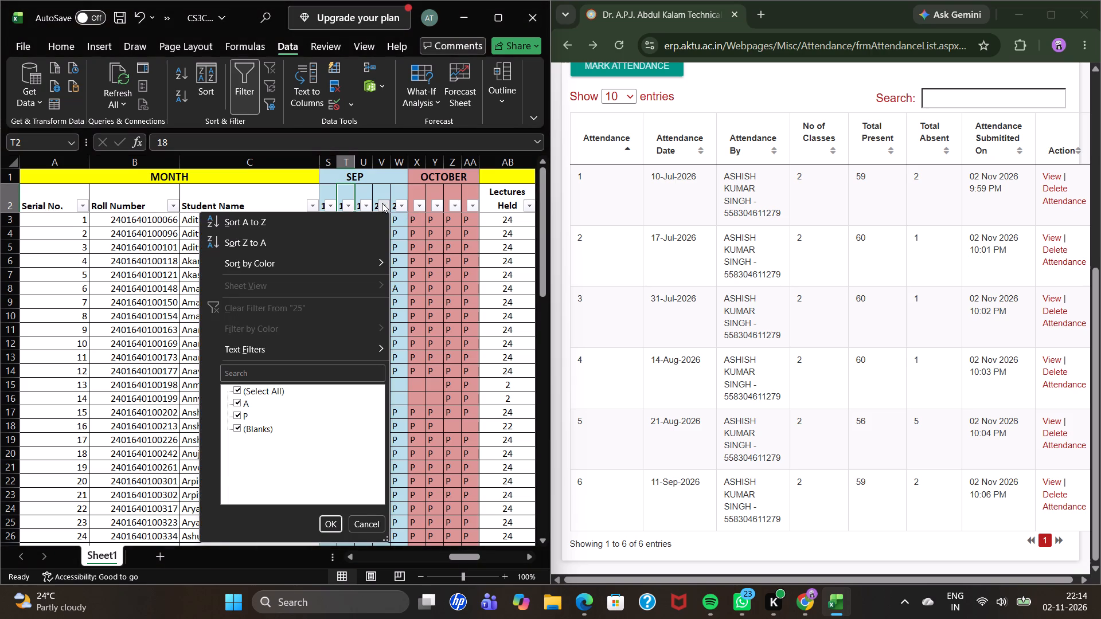
click(382, 203)
click(382, 203)
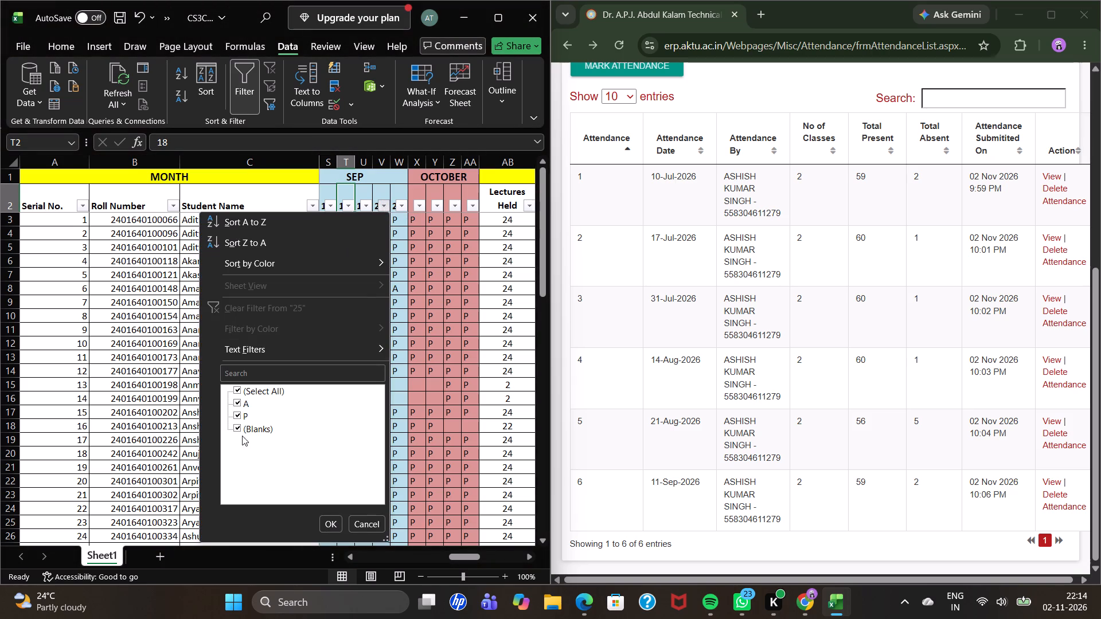
click(238, 427)
click(236, 418)
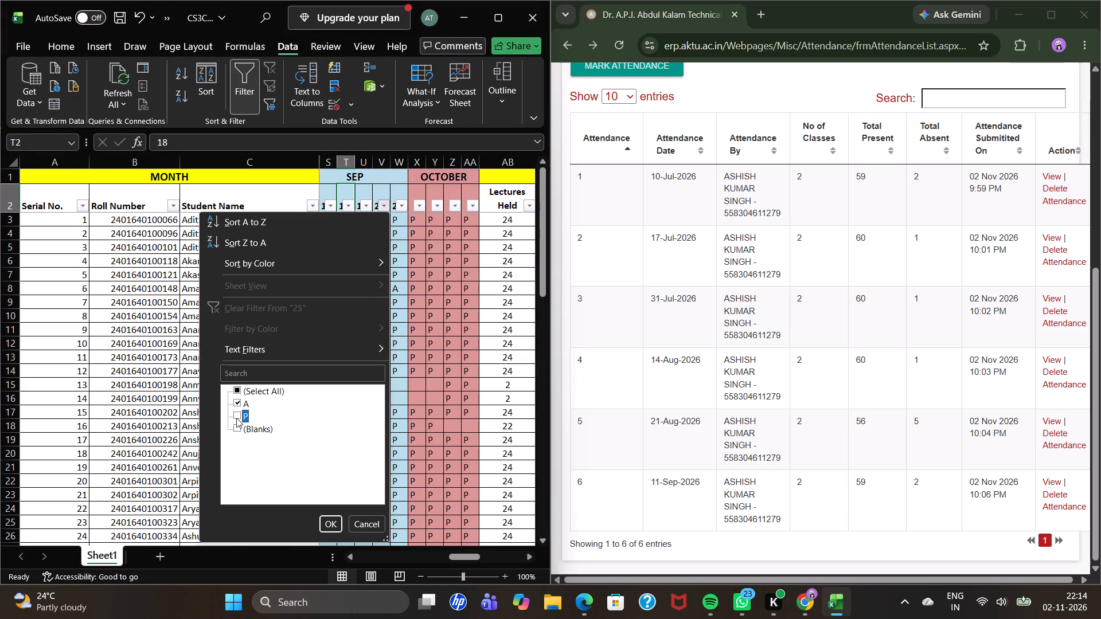
click(326, 524)
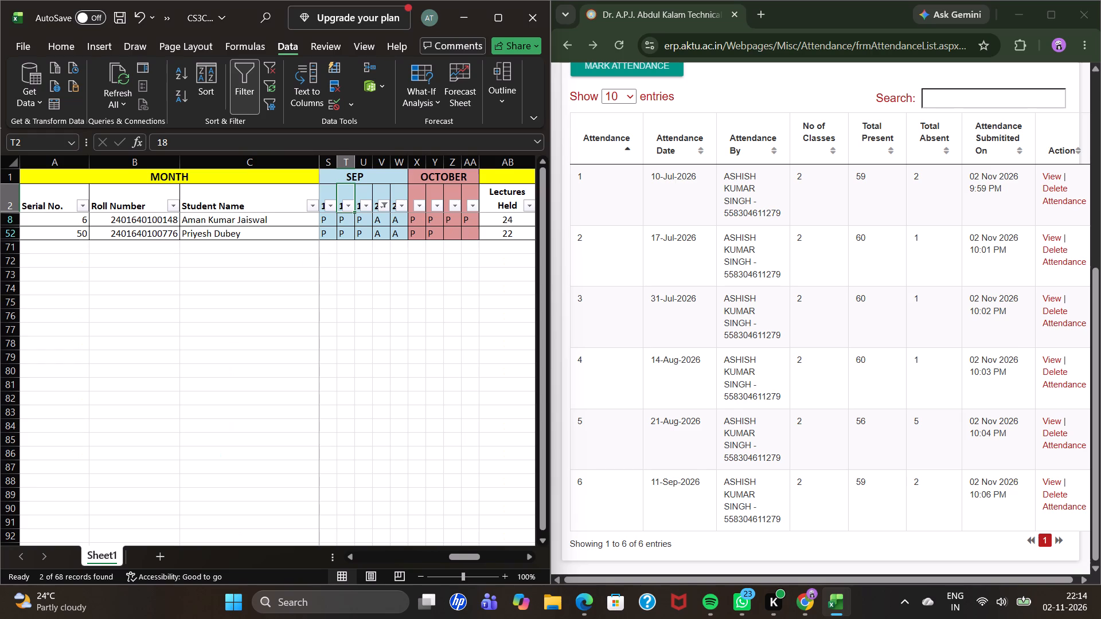
Start a new attendance entry for the register dated 25 September 2026, with 2 continuous classes.
scroll(714, 375, down, 1)
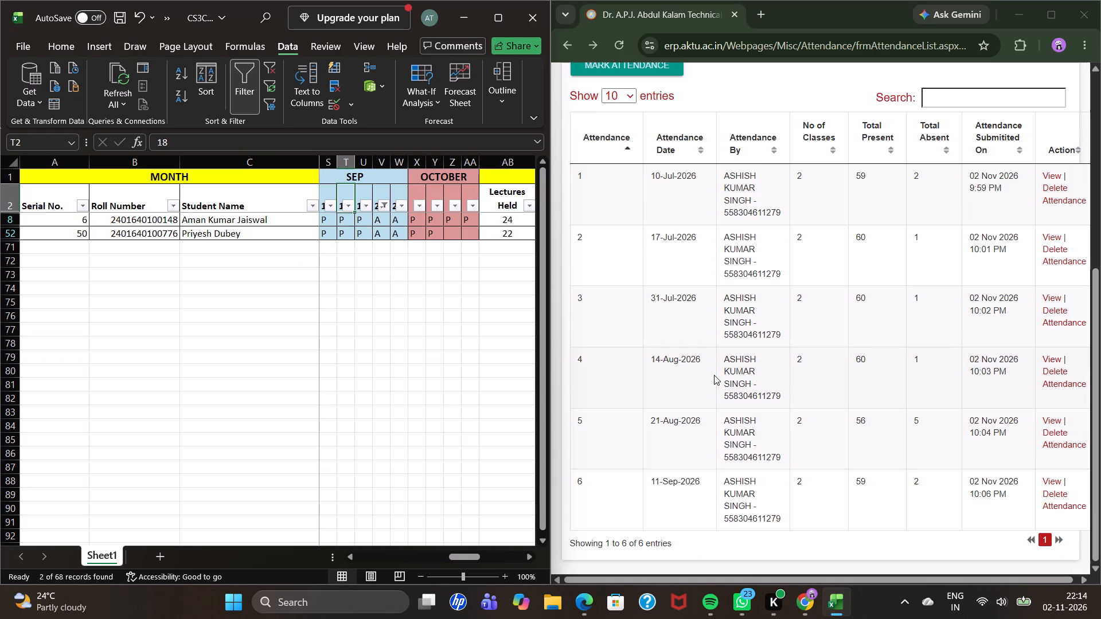
scroll(714, 375, down, 4)
scroll(714, 375, up, 6)
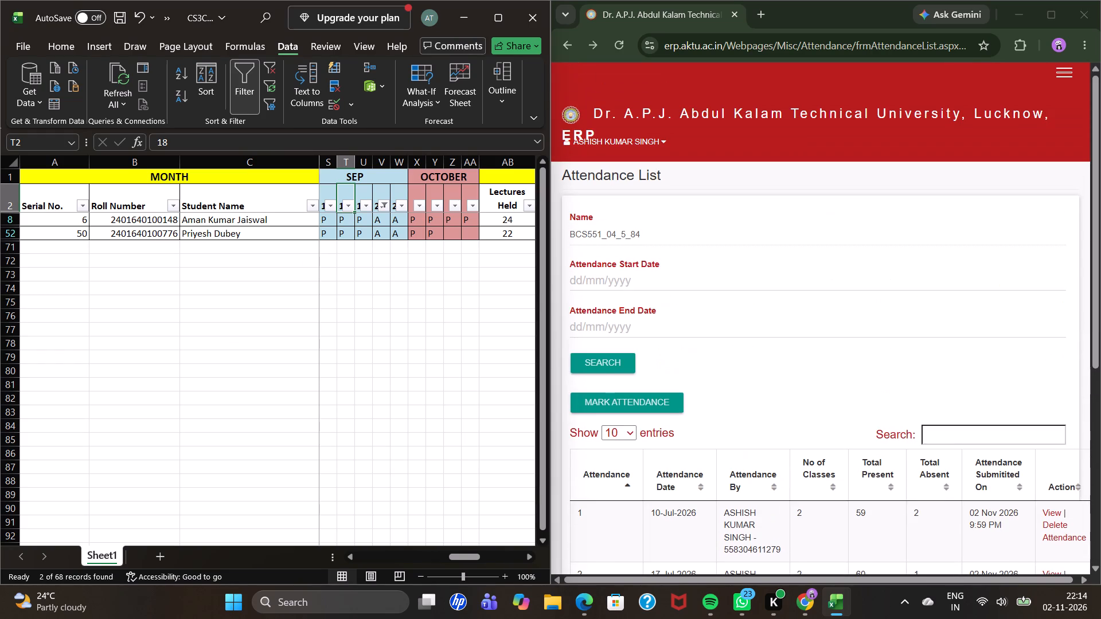
click(598, 396)
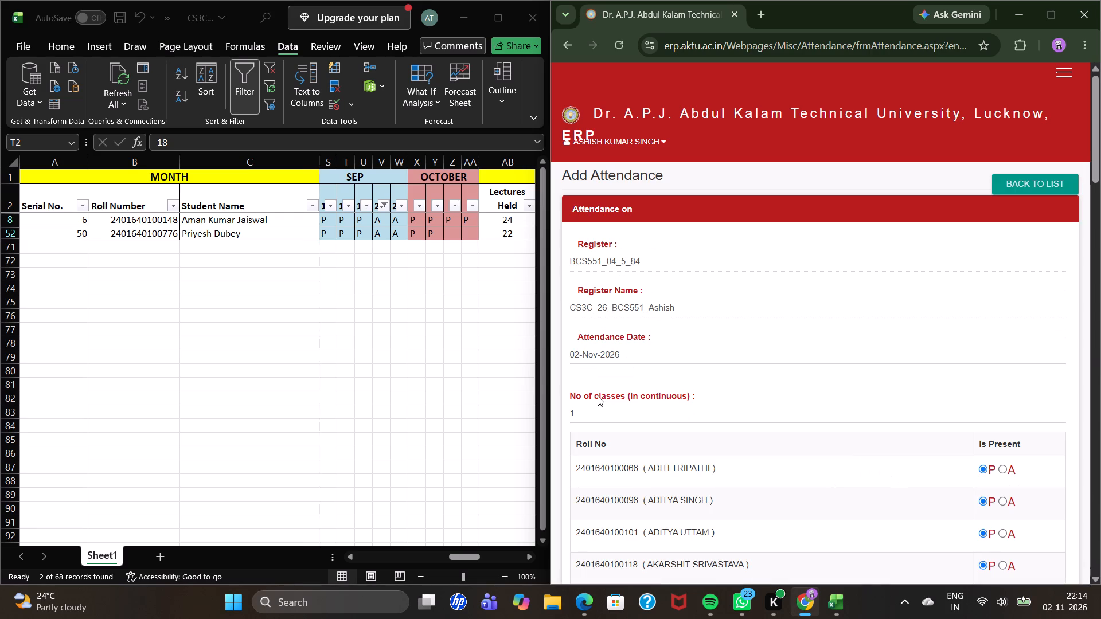
click(613, 360)
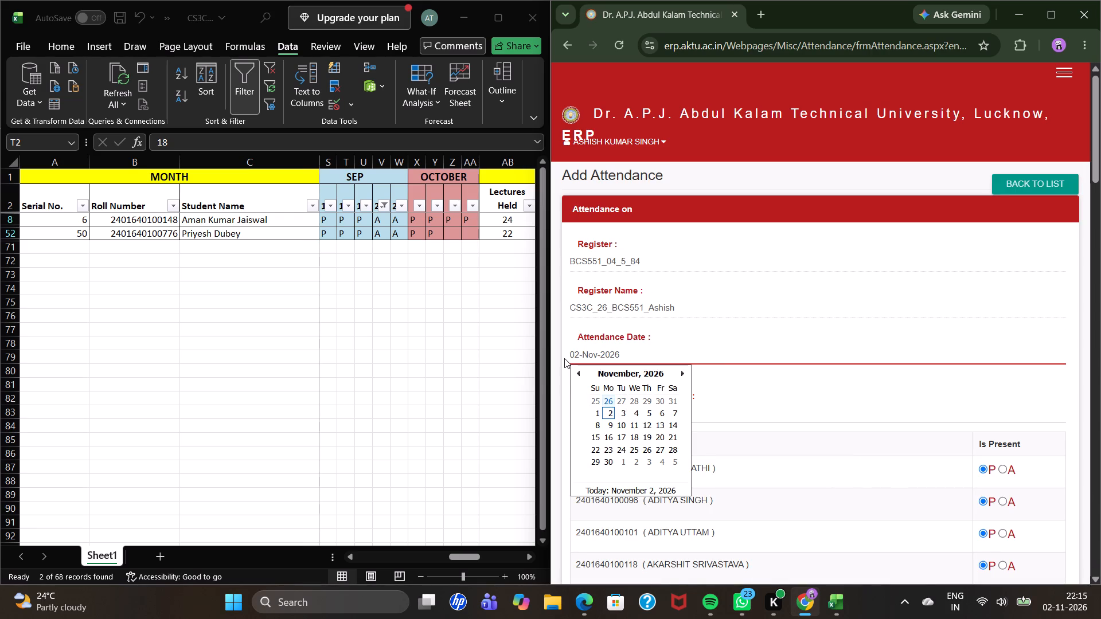
click(583, 377)
click(583, 377)
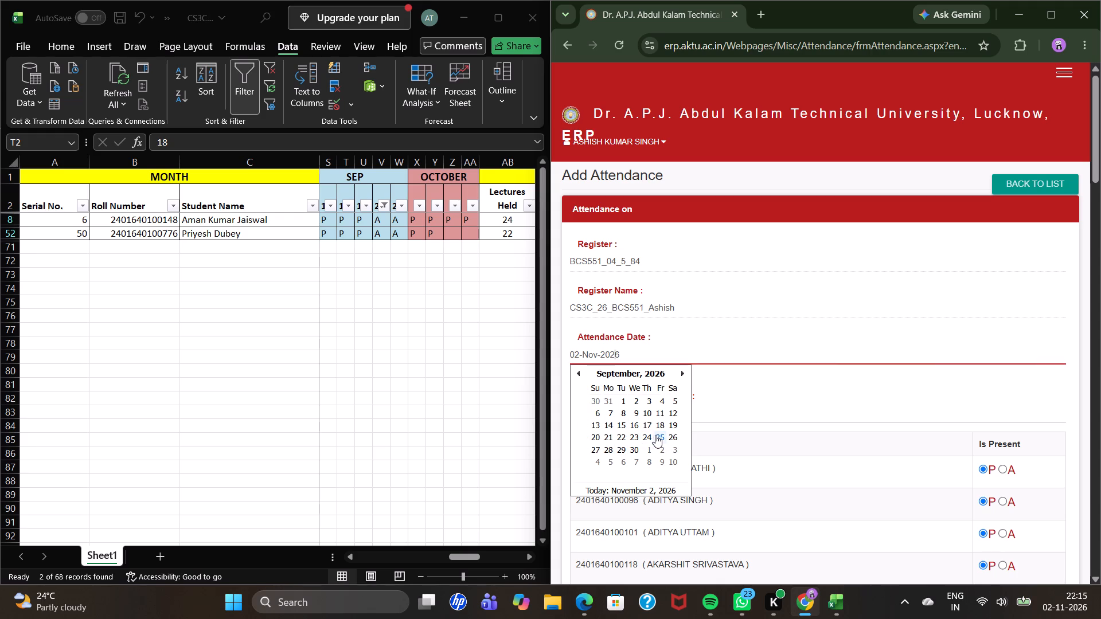
click(658, 435)
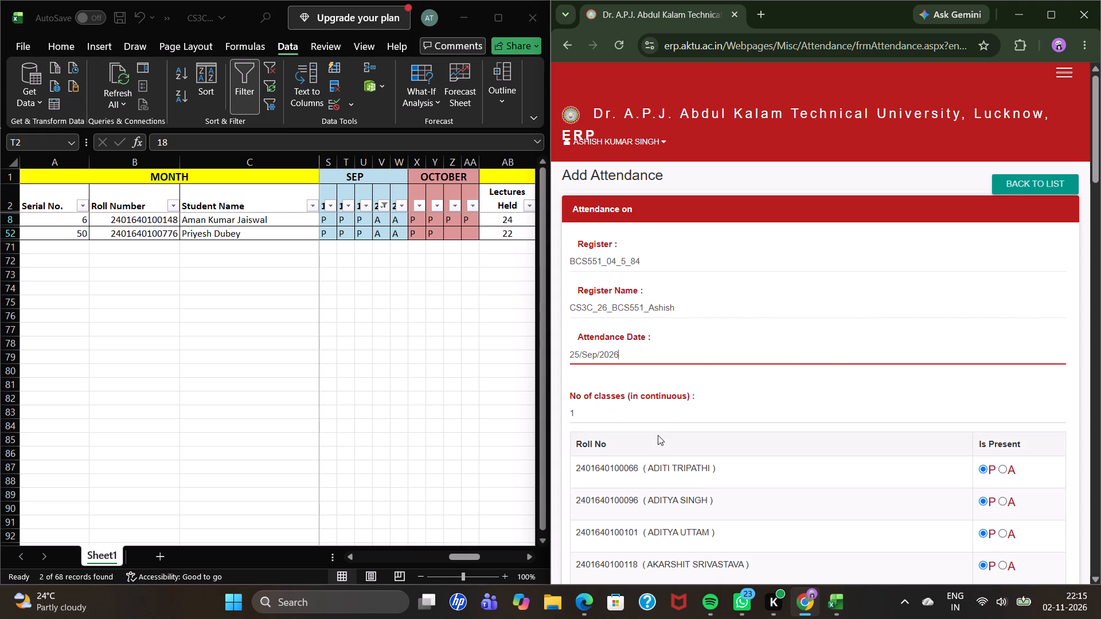
click(650, 410)
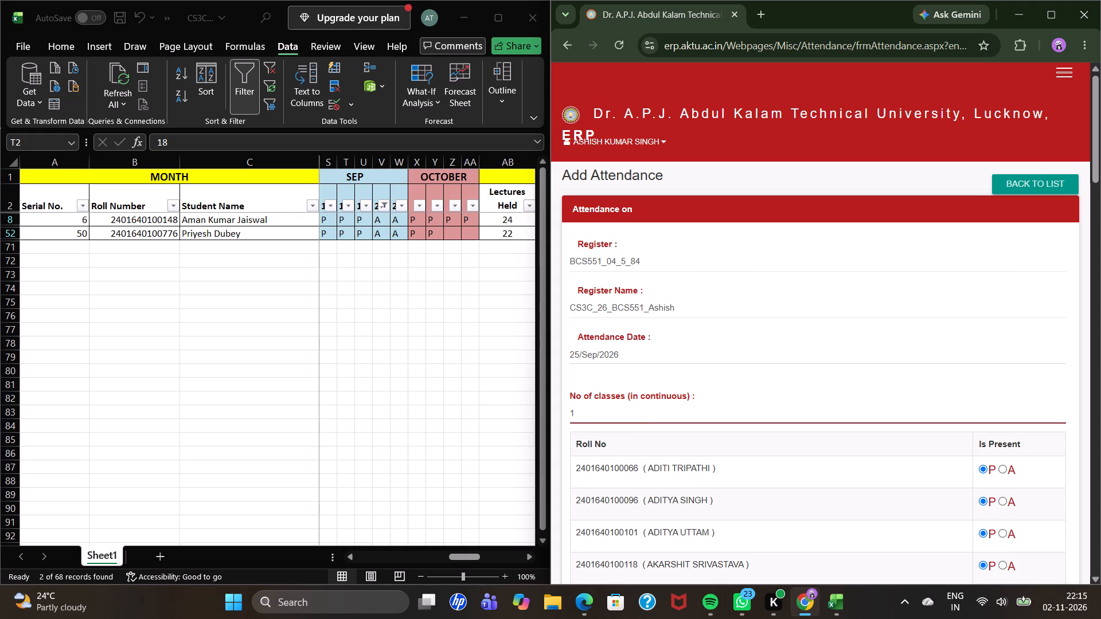
key(BackSpace)
key(3)
key(BackSpace)
key(2)
Mark the student with serial number 6 in the filtered sheet as absent and submit the September 25 attendance.
scroll(787, 488, down, 4)
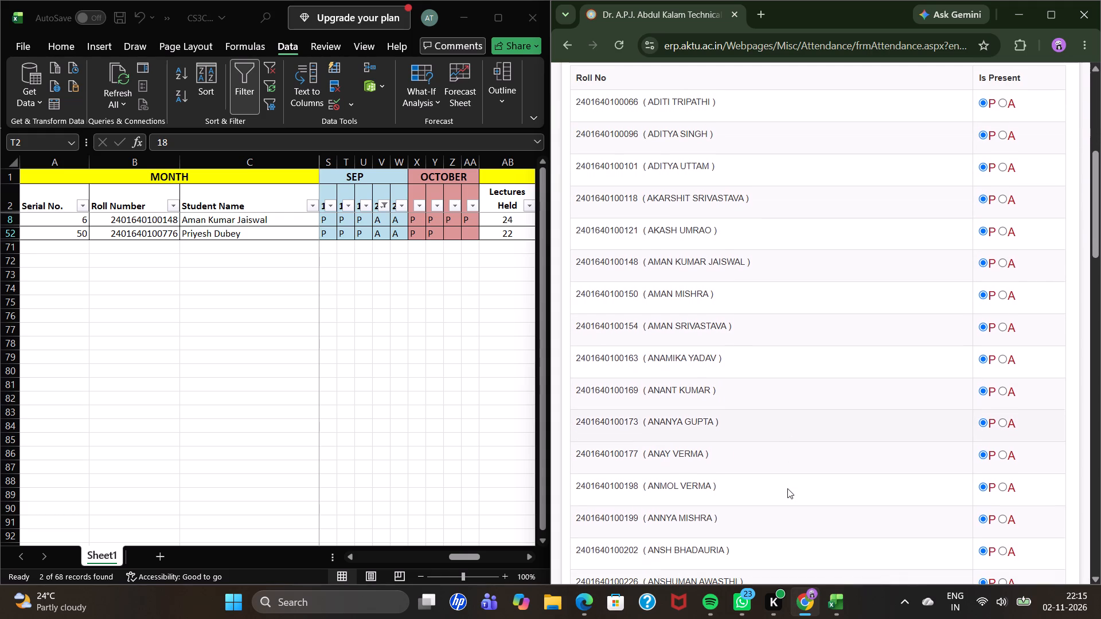
scroll(787, 488, down, 1)
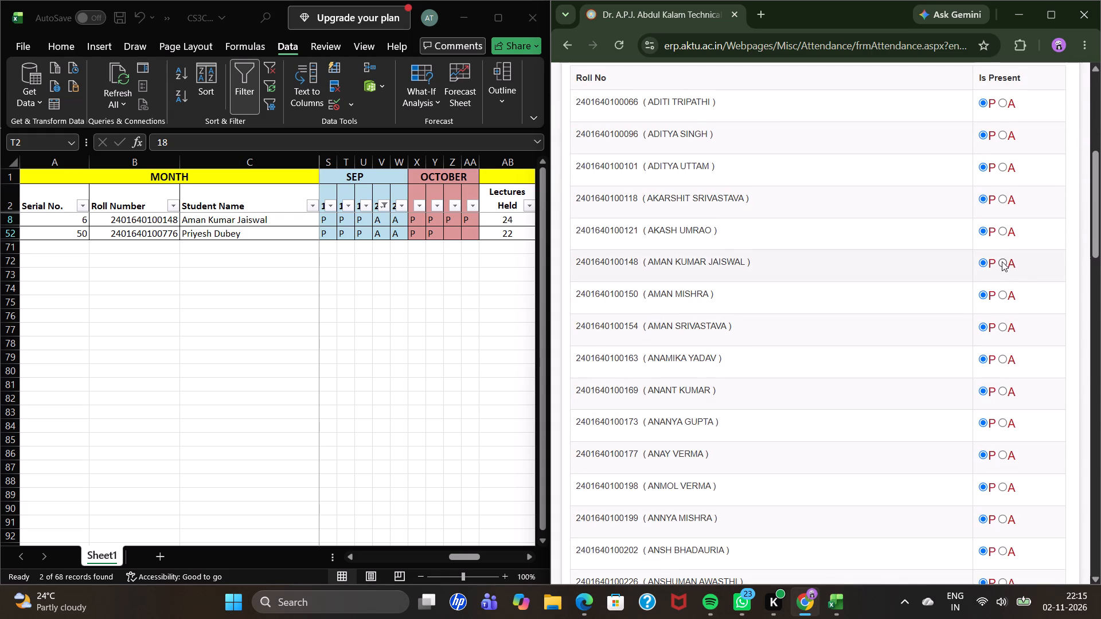
click(1002, 261)
scroll(993, 304, down, 12)
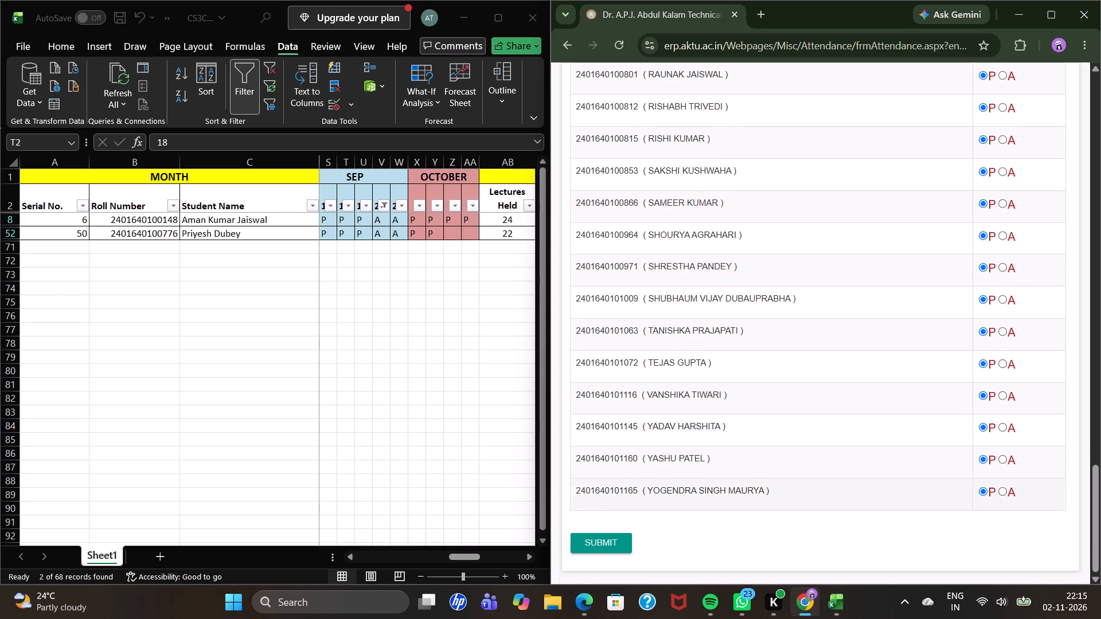
click(599, 544)
scroll(667, 287, up, 7)
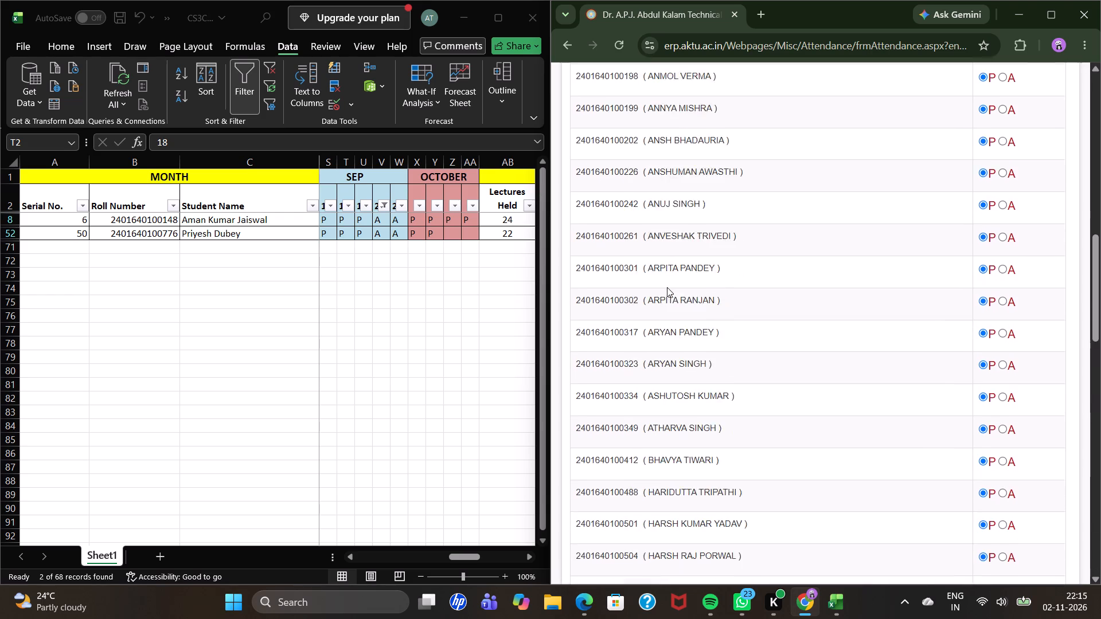
click(659, 300)
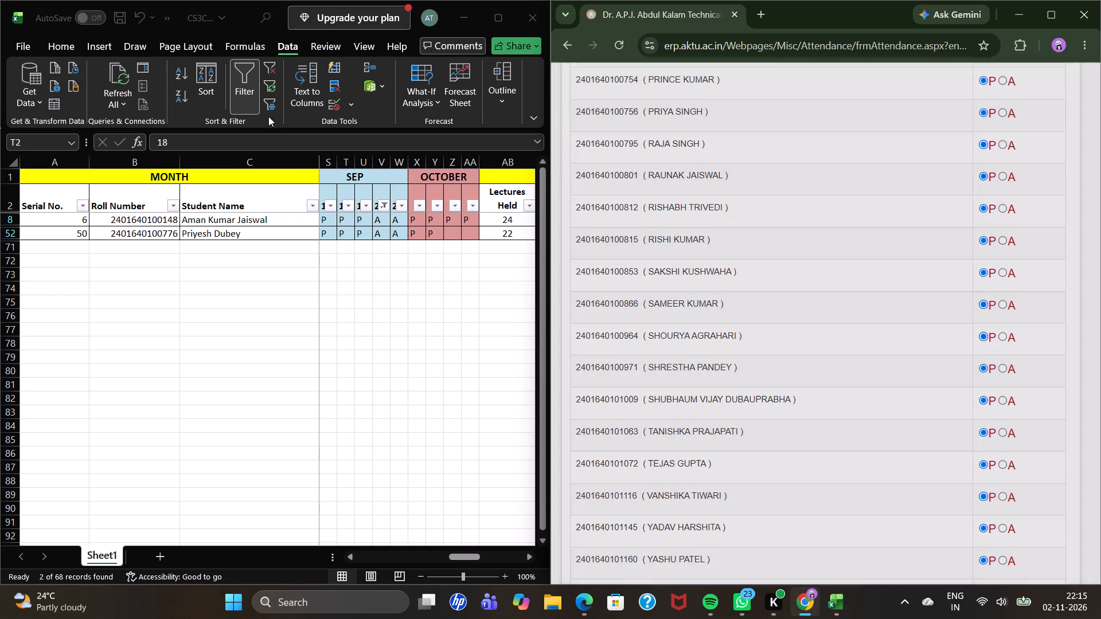
Return to the register's attendance list, enlarge the browser window and check which dates have recorded attendance.
click(569, 42)
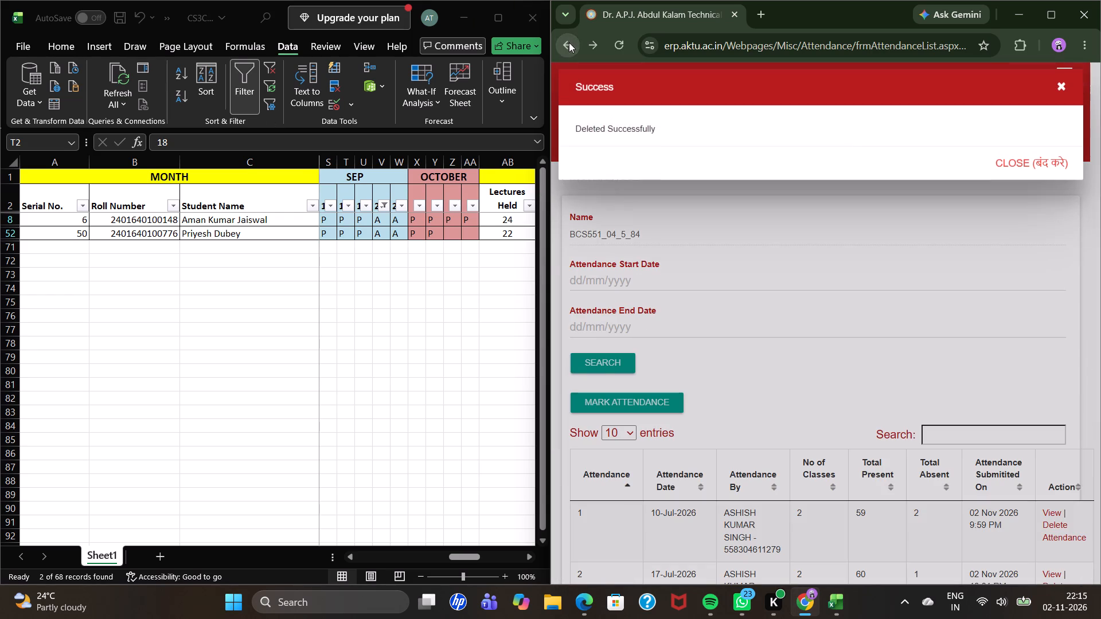
click(1006, 167)
scroll(933, 315, down, 6)
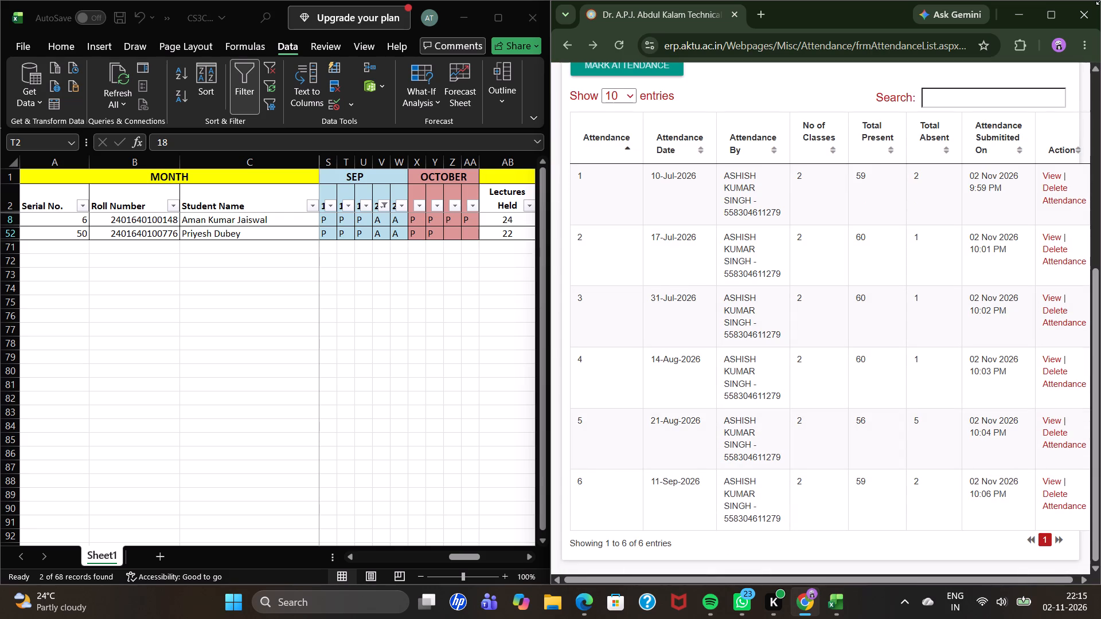
click(1050, 15)
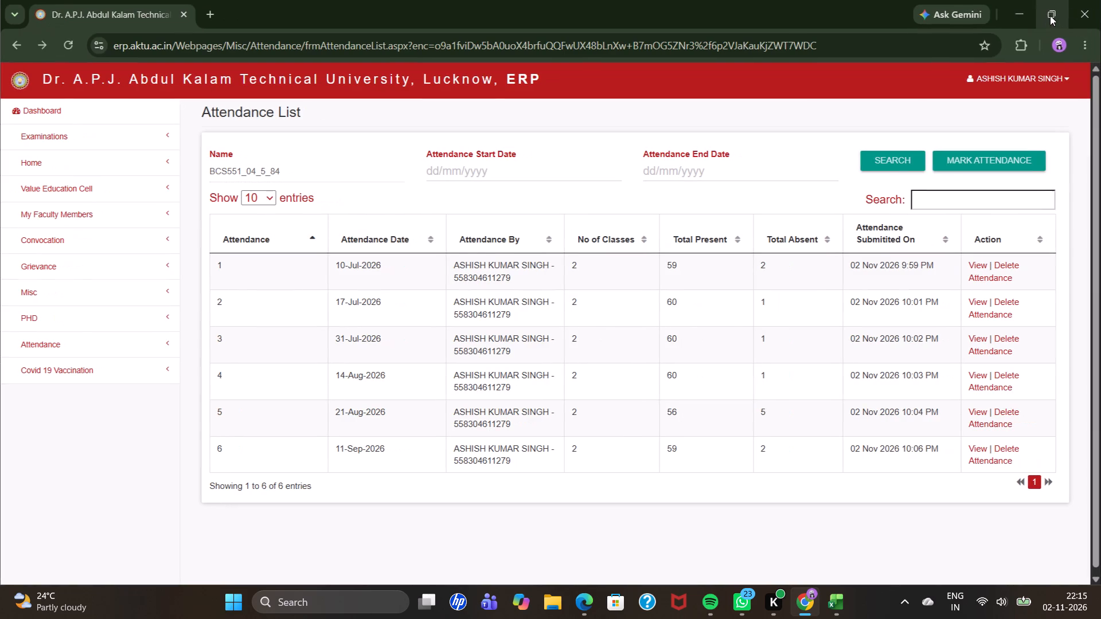
scroll(802, 358, down, 2)
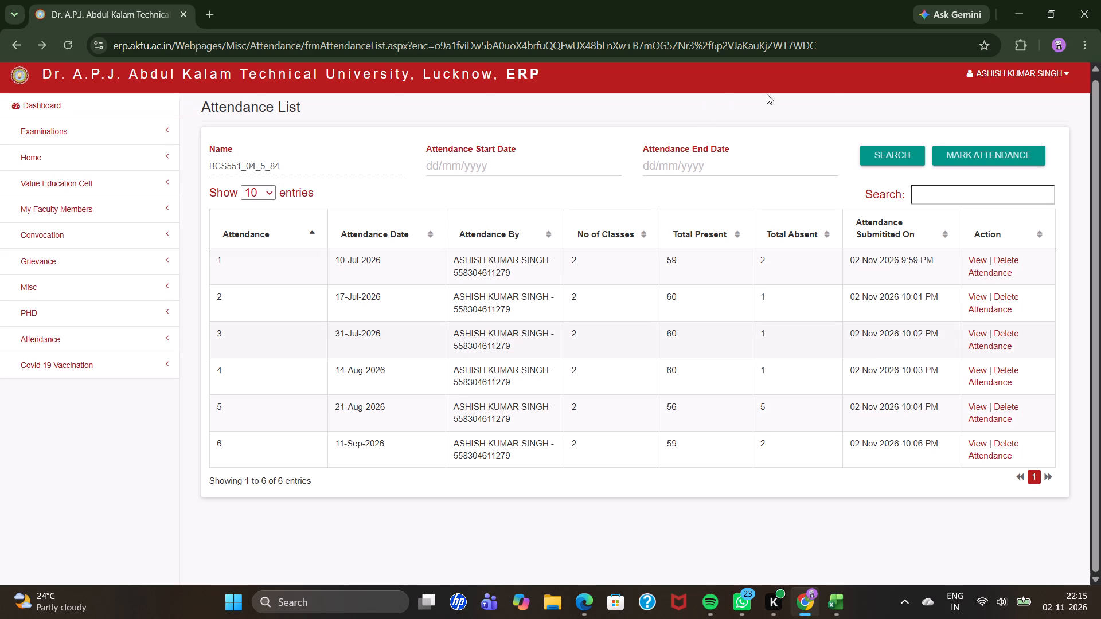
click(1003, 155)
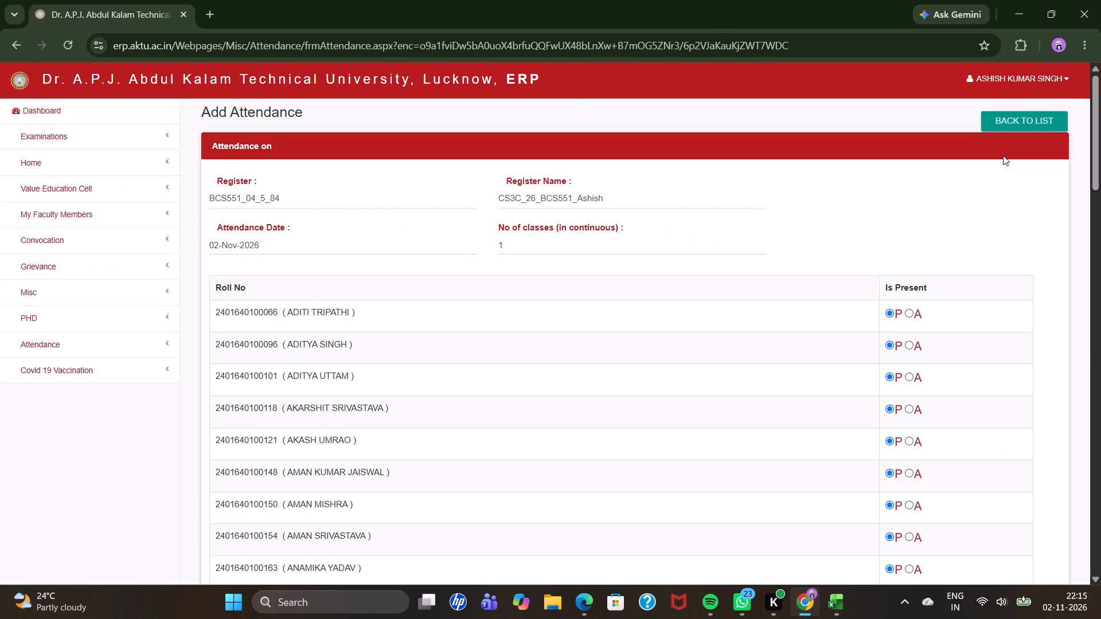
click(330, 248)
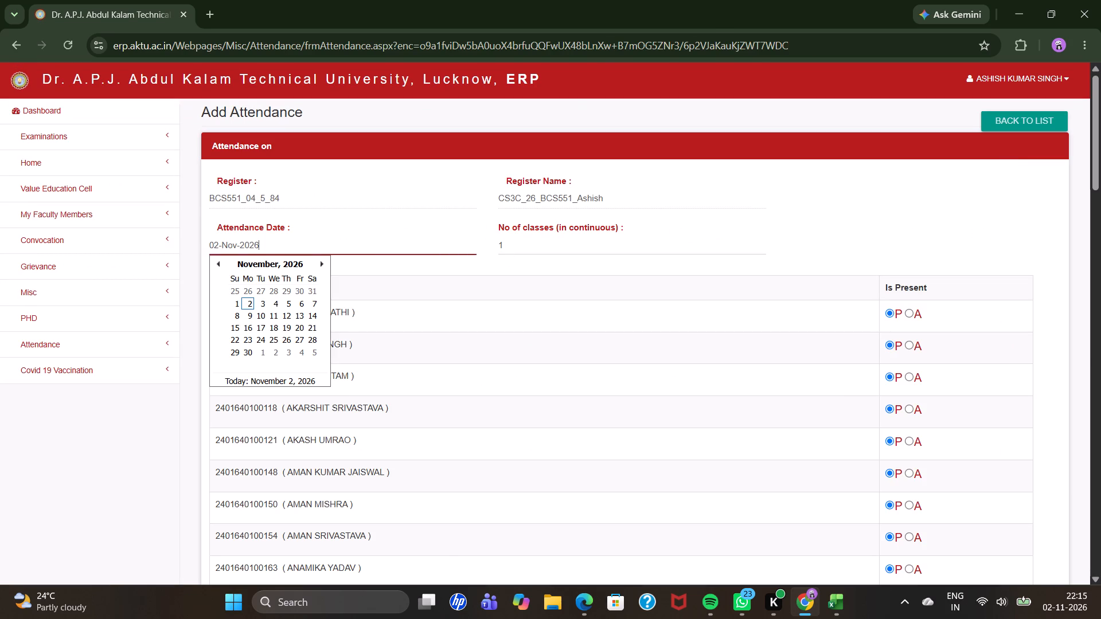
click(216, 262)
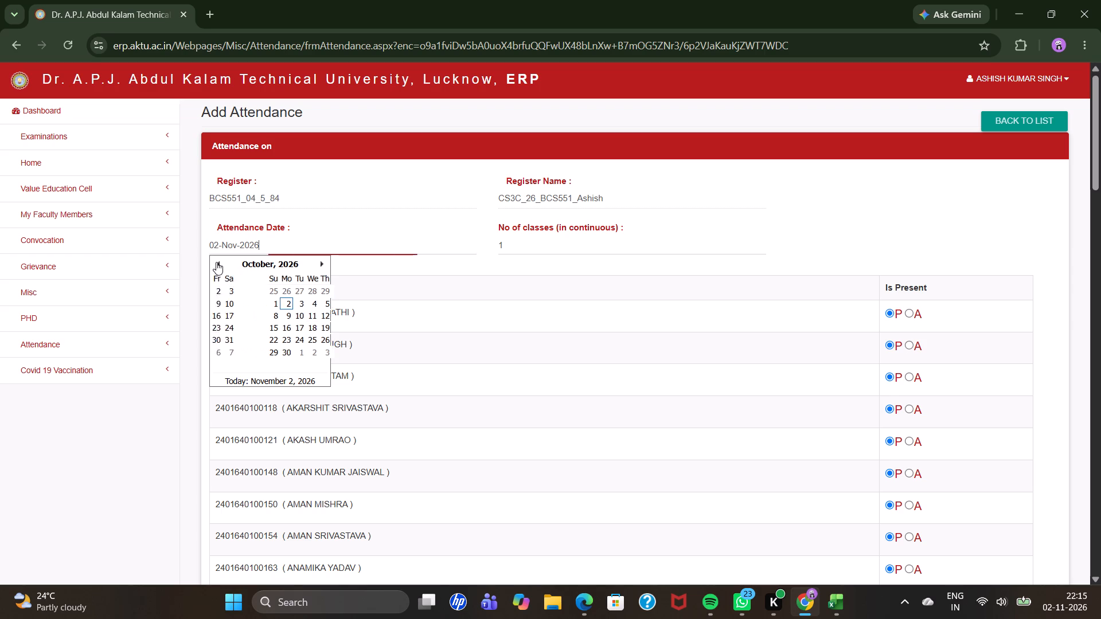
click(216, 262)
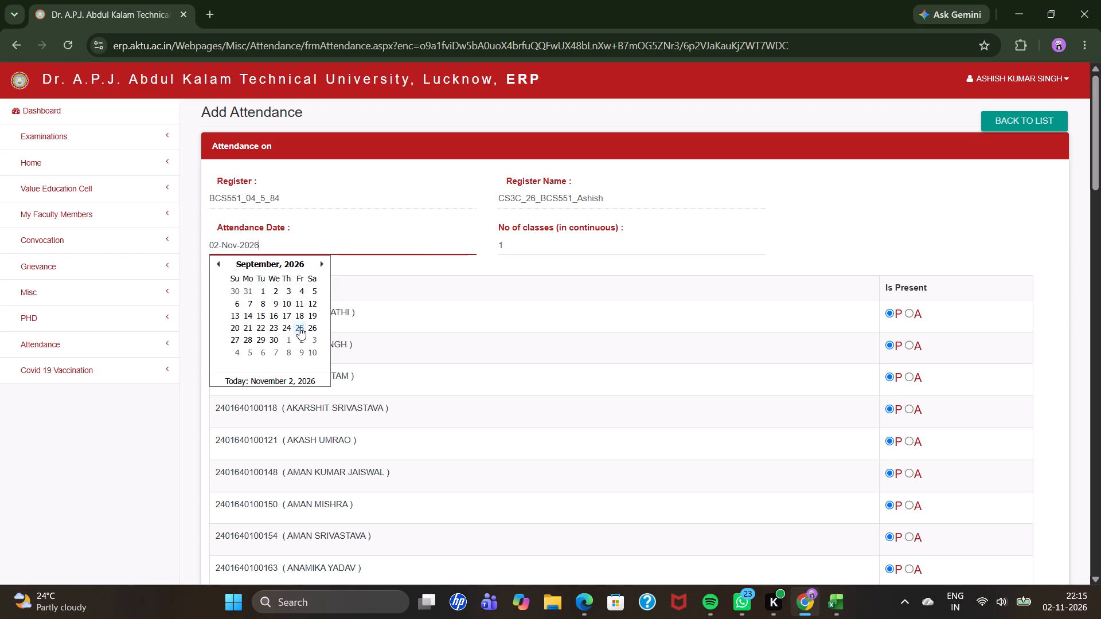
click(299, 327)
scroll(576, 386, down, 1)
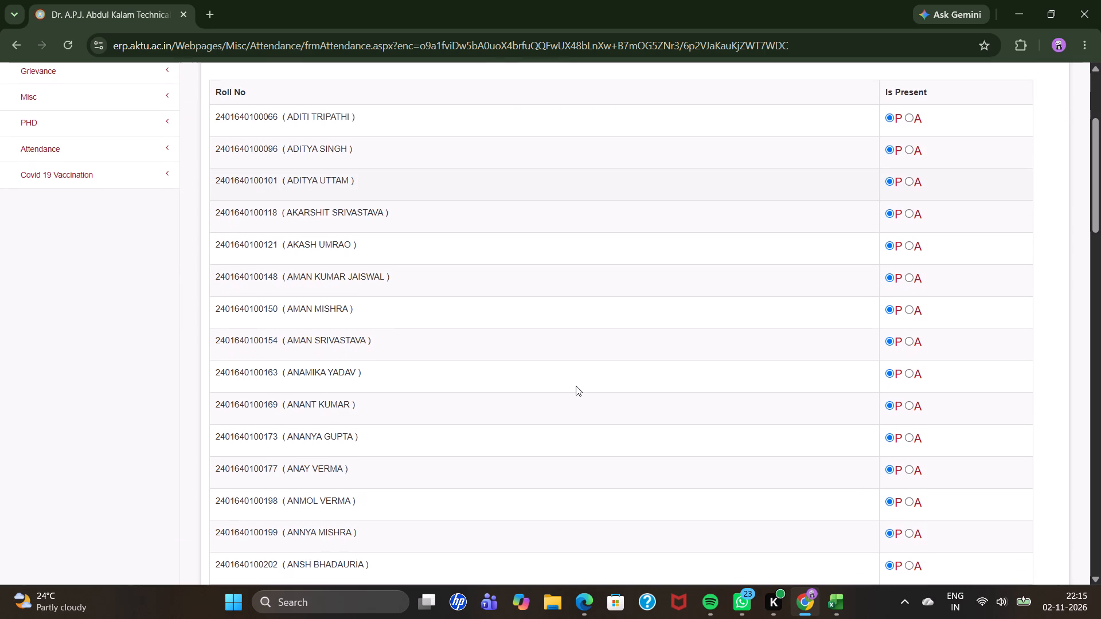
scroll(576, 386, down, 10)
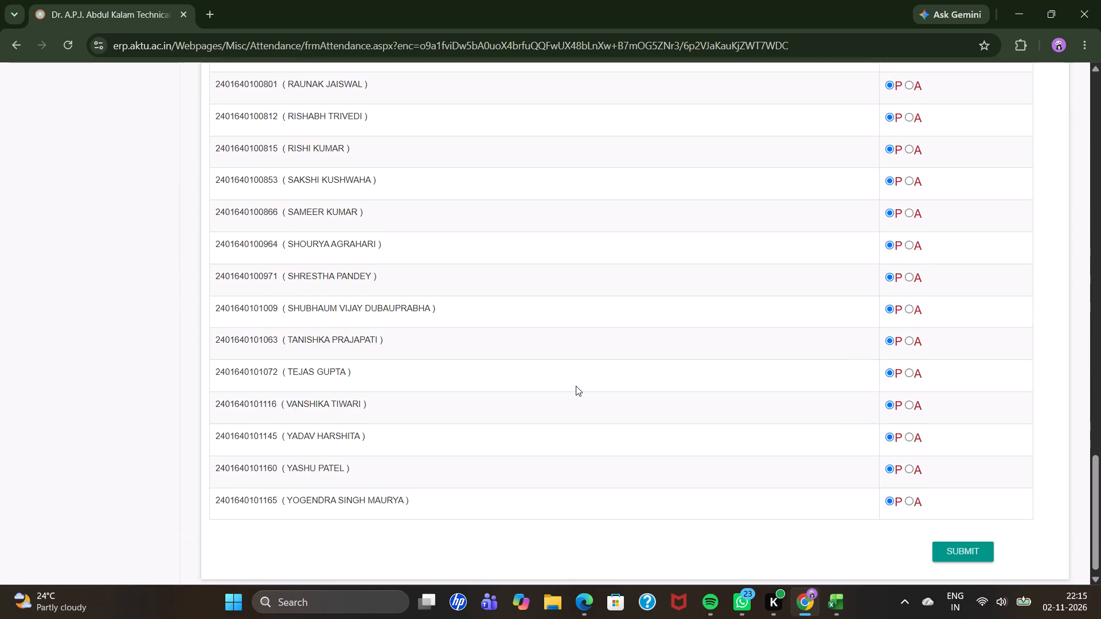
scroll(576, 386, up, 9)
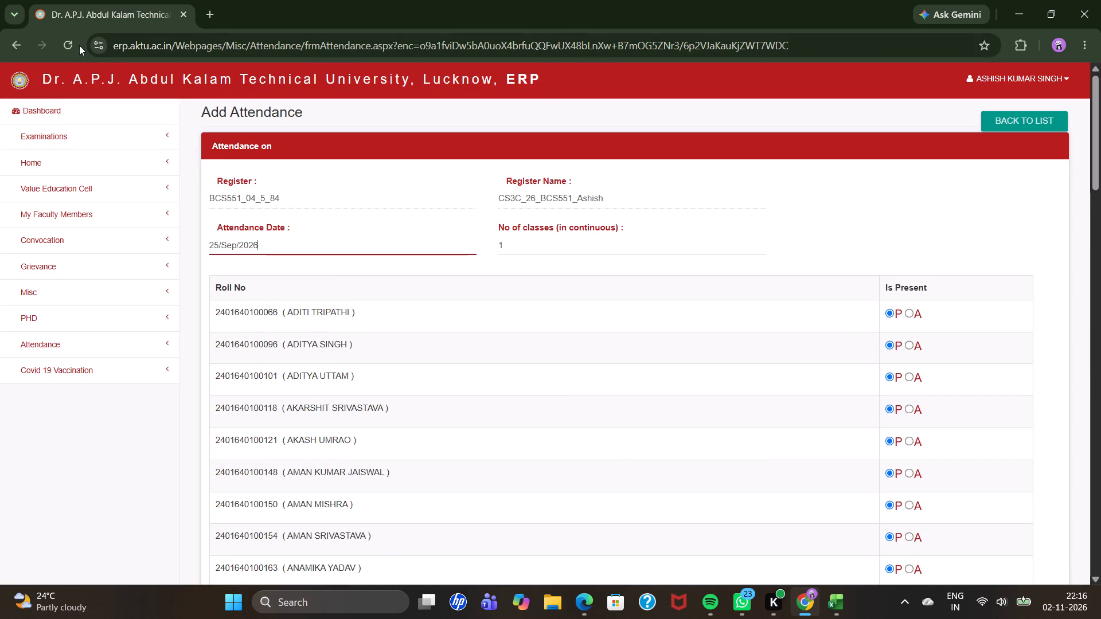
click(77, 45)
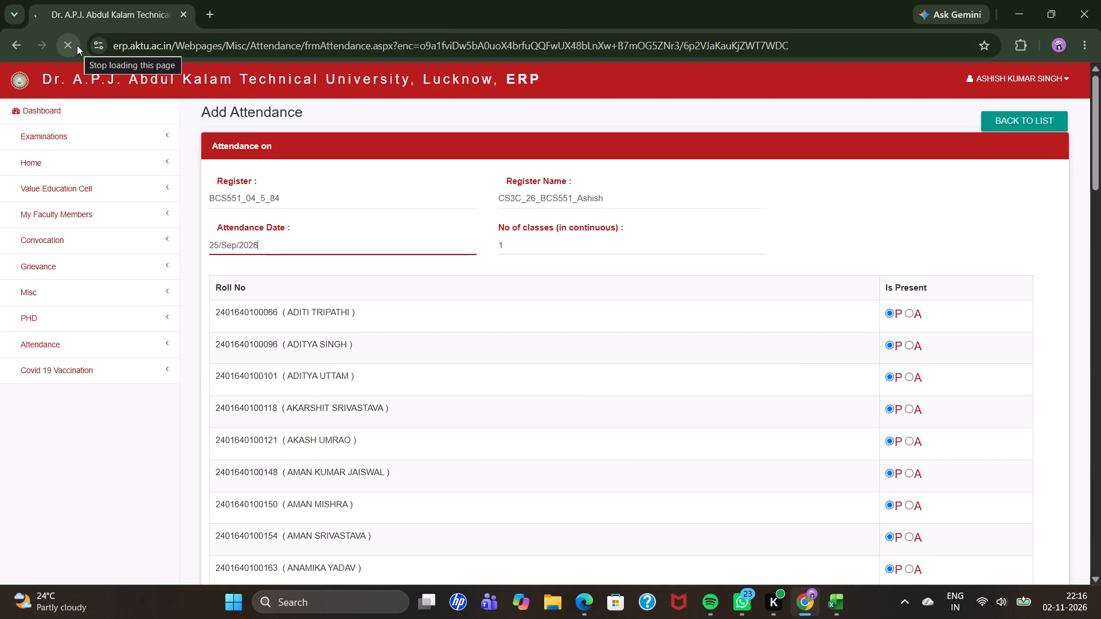
Set the new attendance entry's date to 25 October 2026.
click(310, 253)
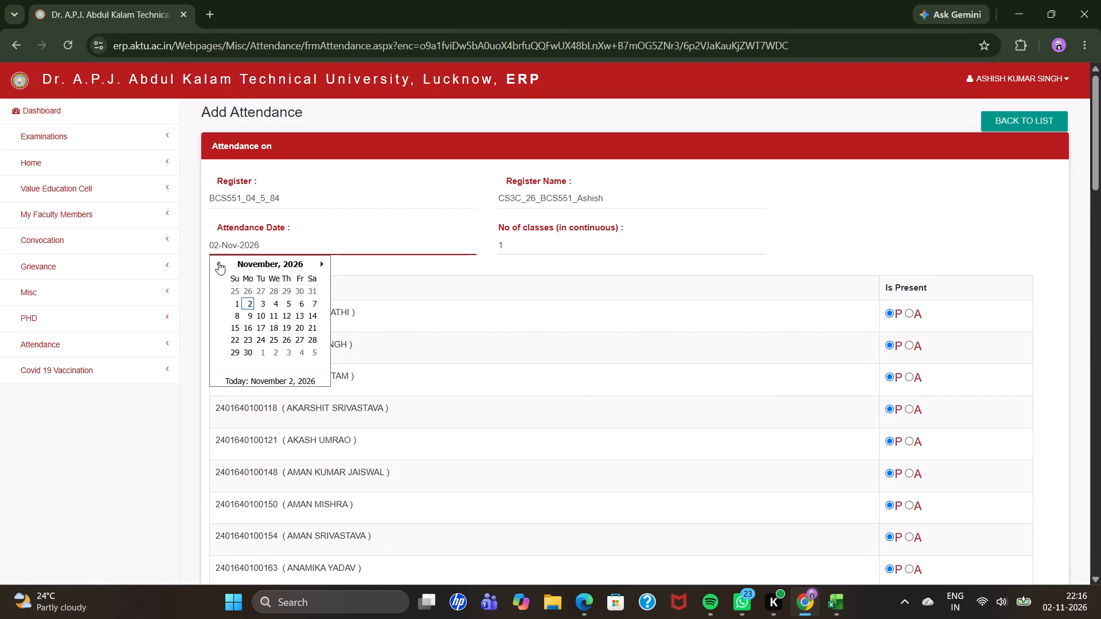
click(218, 262)
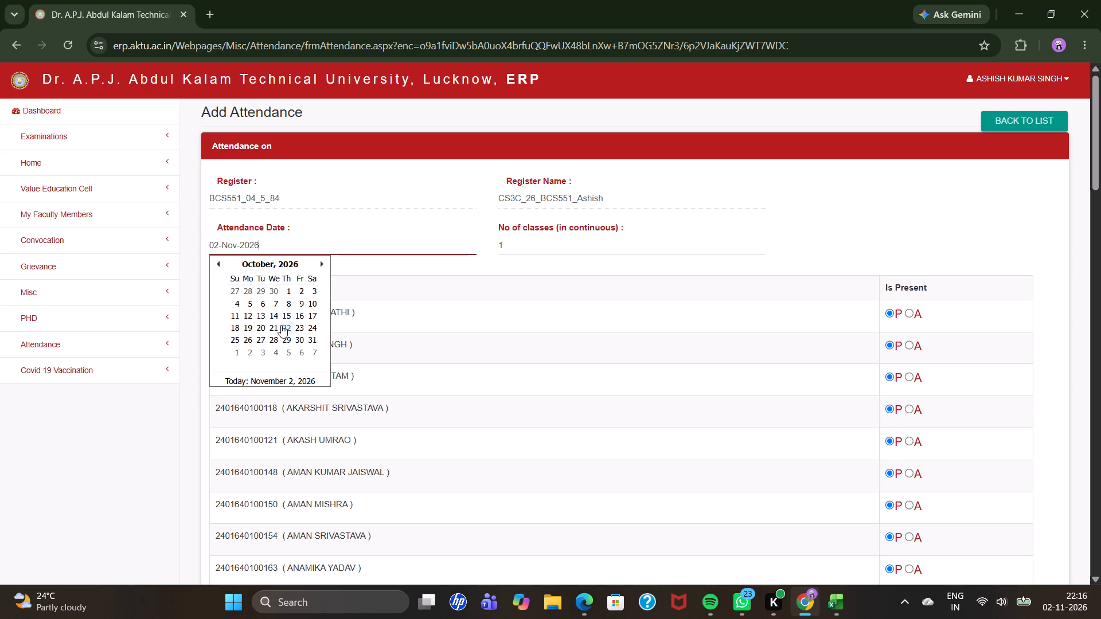
click(232, 340)
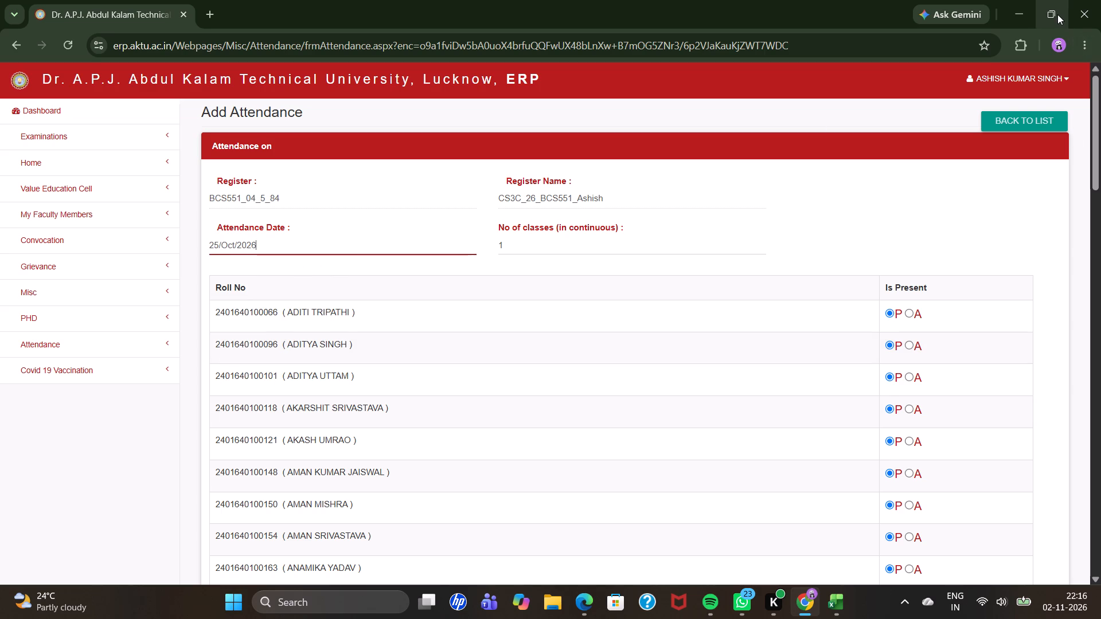
Shrink the browser window beside the attendance sheet and set the number of continuous classes to 2.
click(1010, 61)
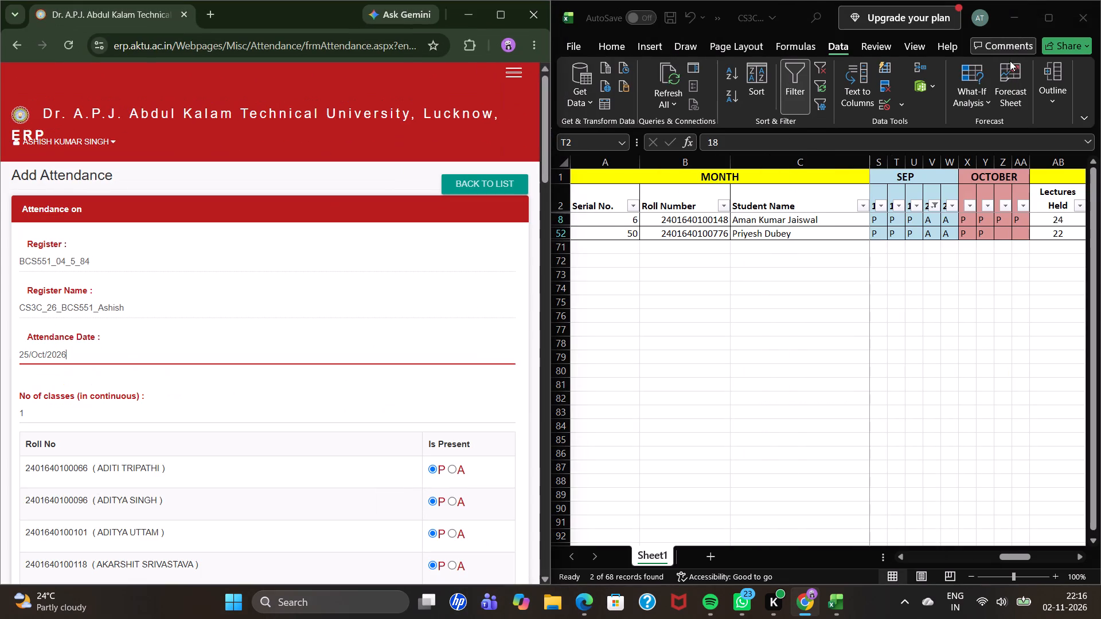
click(935, 204)
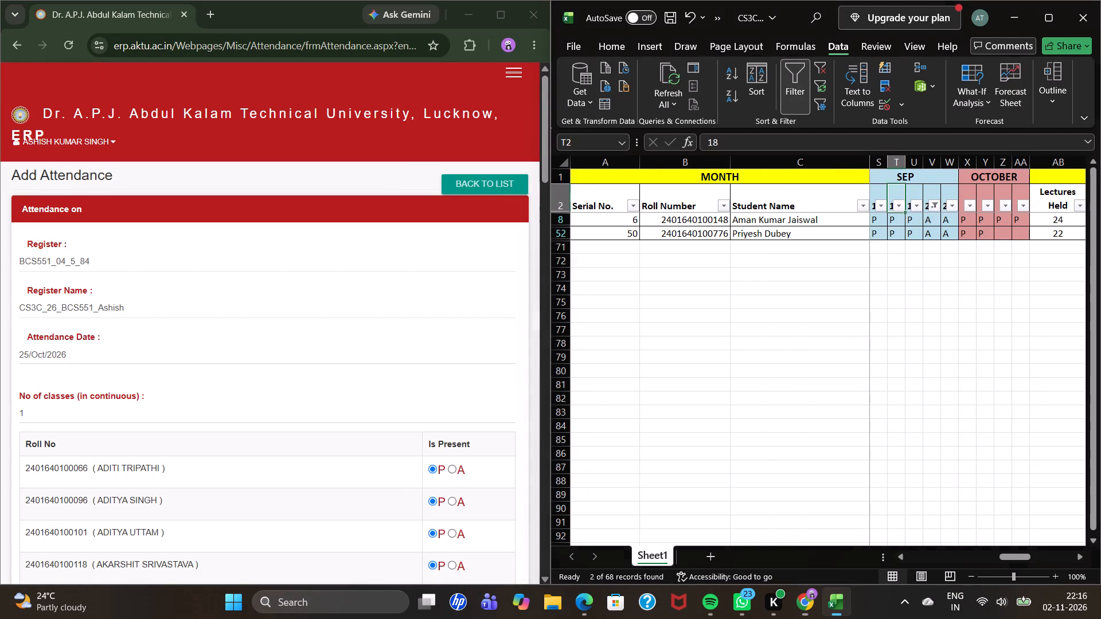
click(935, 204)
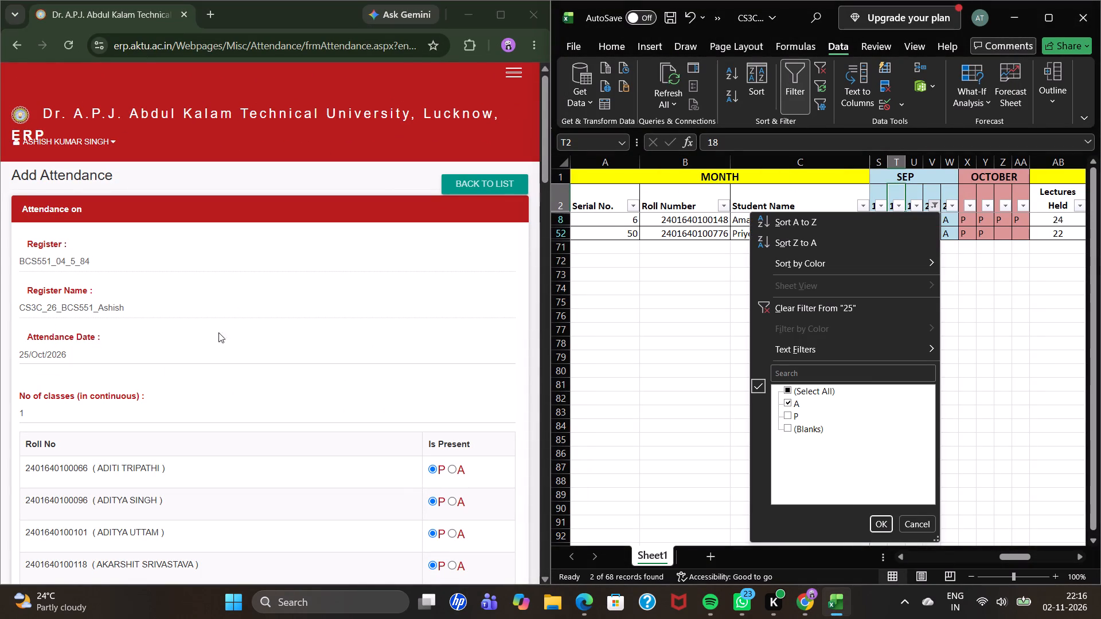
click(212, 399)
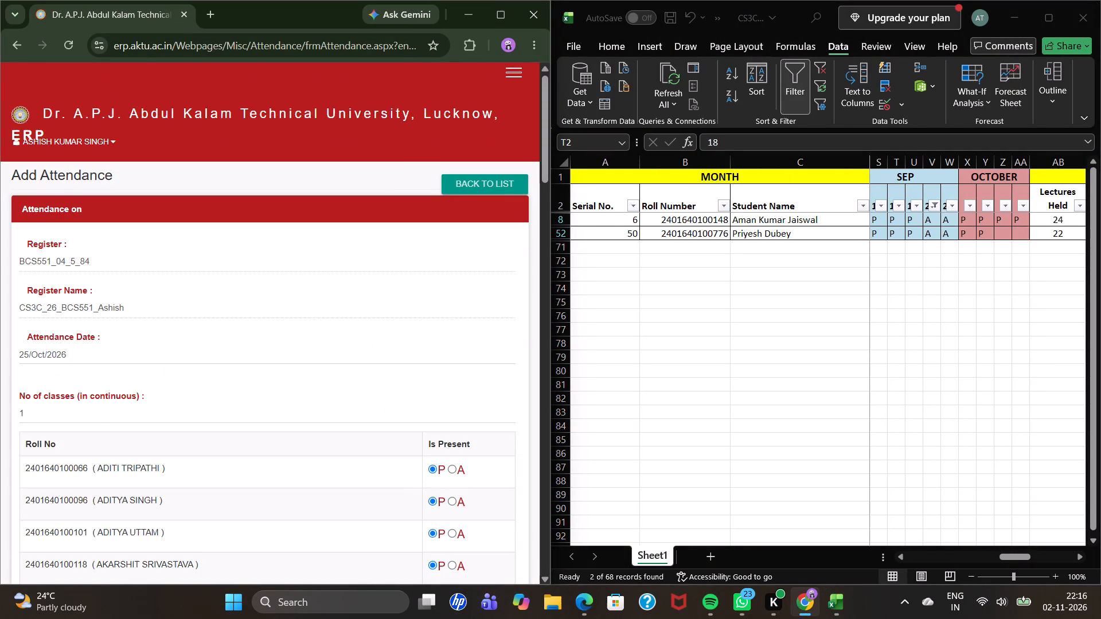
click(213, 405)
key(BackSpace)
key(2)
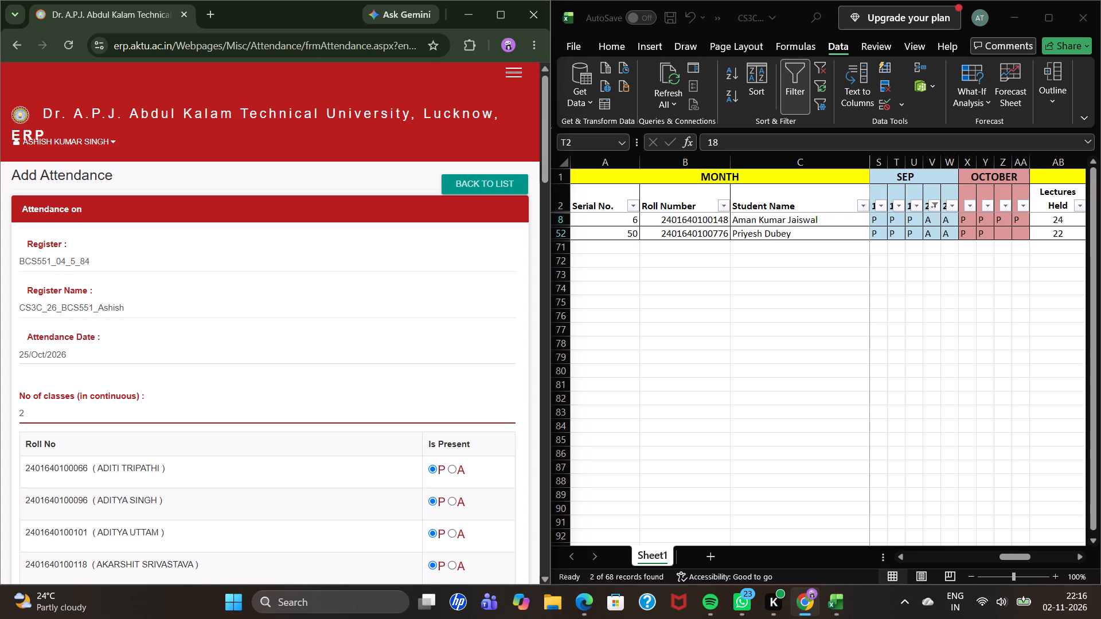
Mark the student with serial number 6 in the filtered sheet as absent and submit the October 25 attendance.
scroll(280, 493, down, 2)
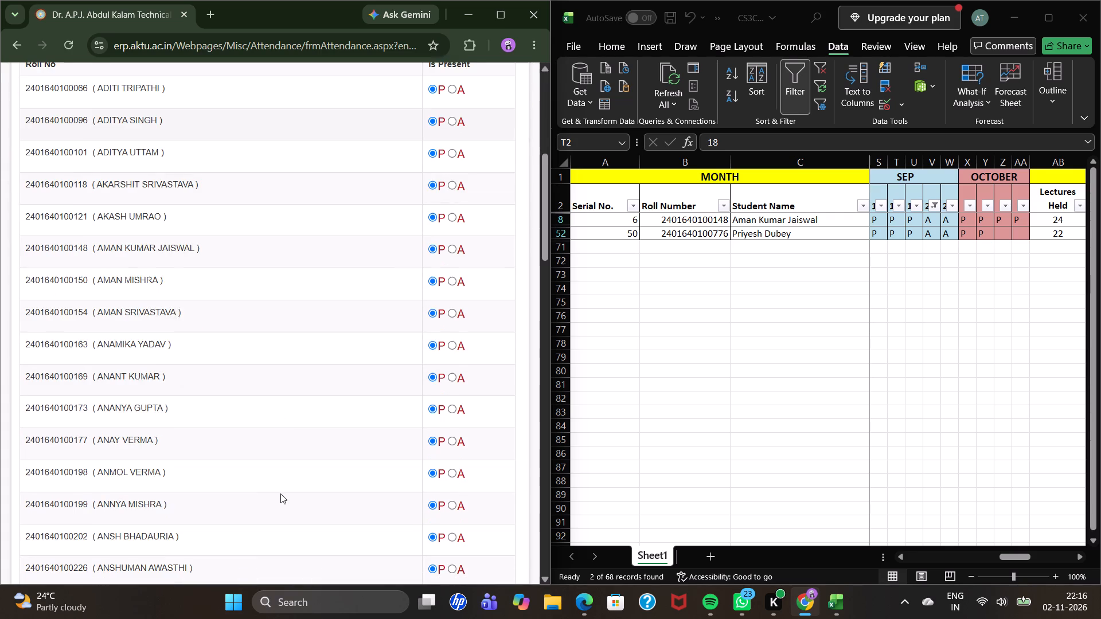
scroll(280, 493, down, 2)
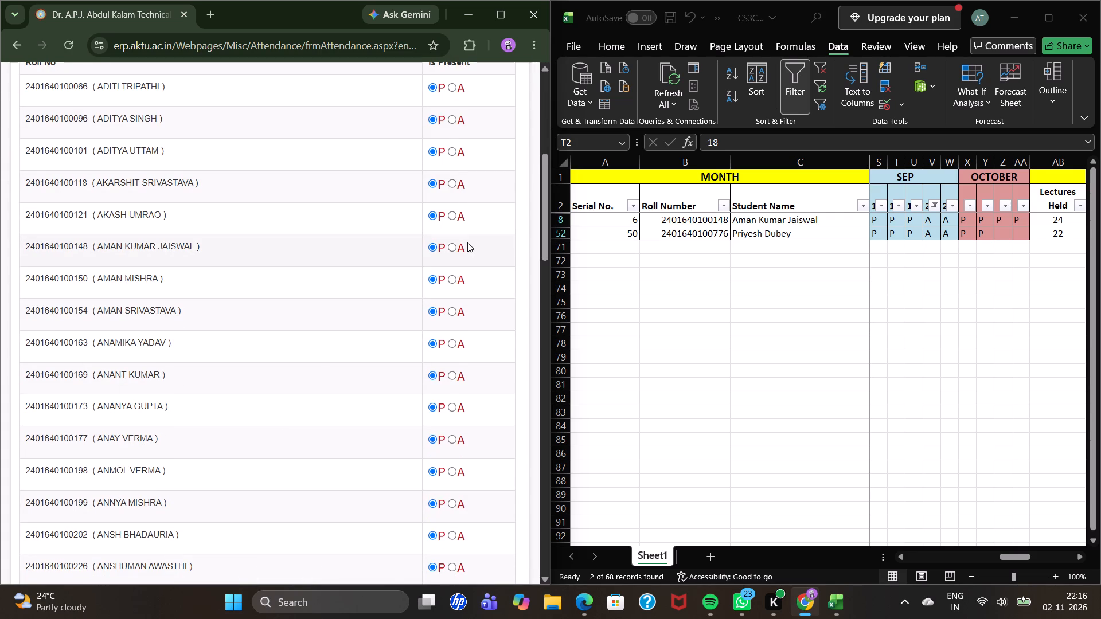
click(453, 249)
scroll(453, 249, down, 8)
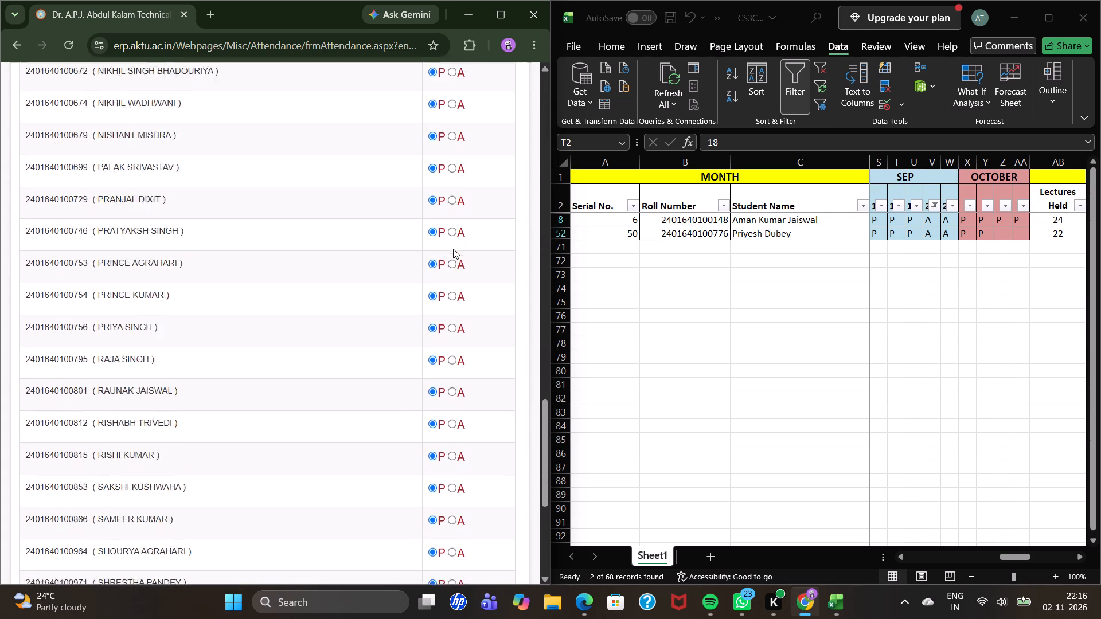
click(49, 548)
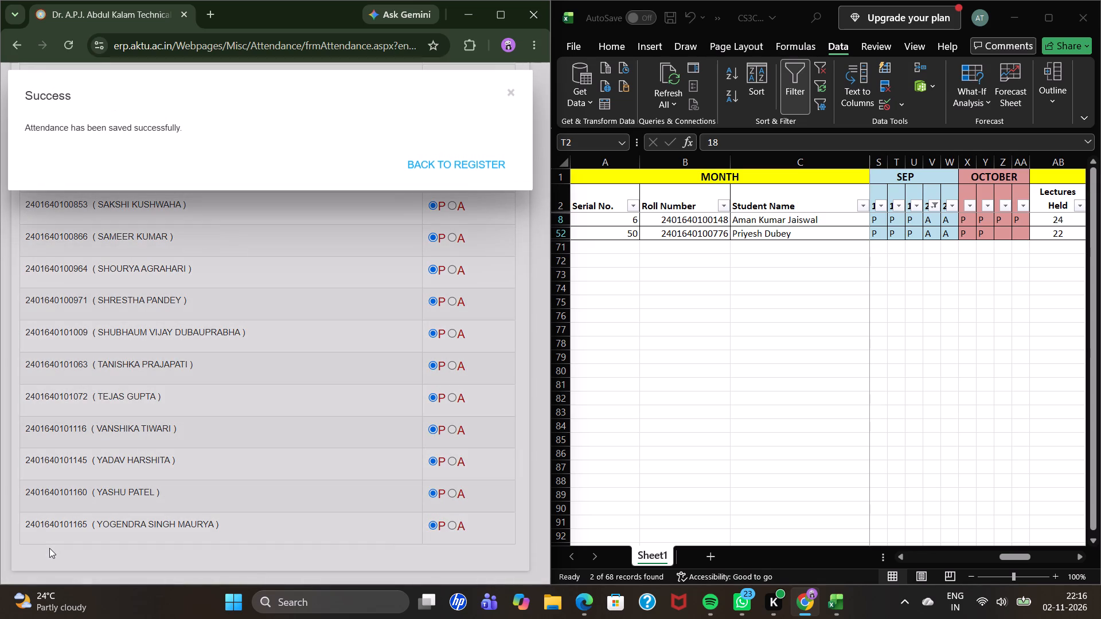
Return to the register list and search for Bachelor of Technology, Computer Science and Engineering, semester 5, subject BCS551 (Database Management System Lab).
click(438, 161)
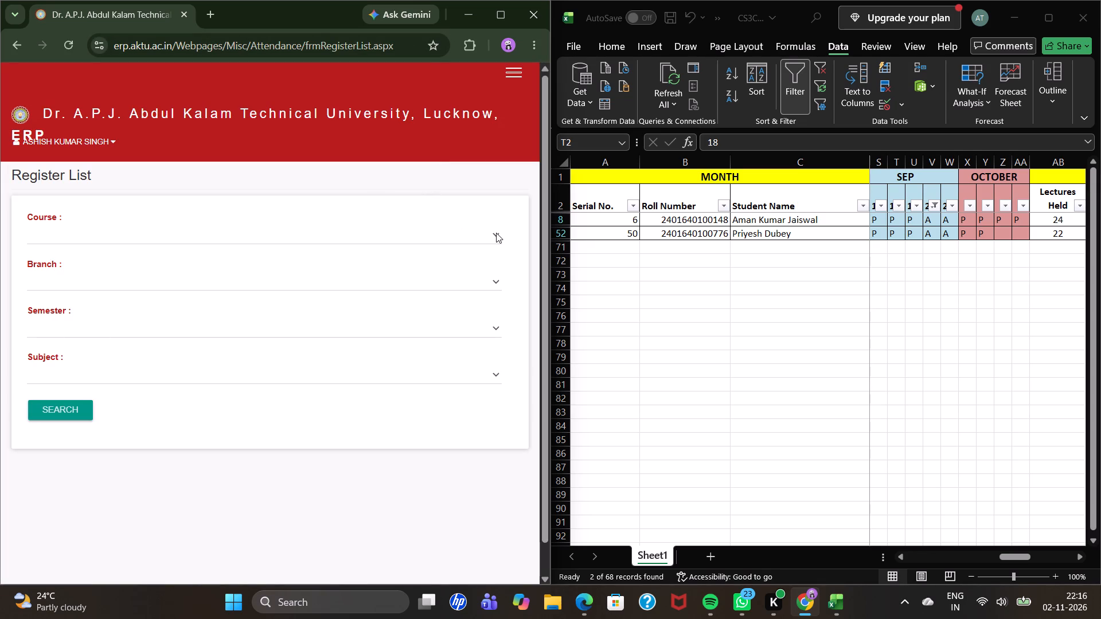
click(496, 233)
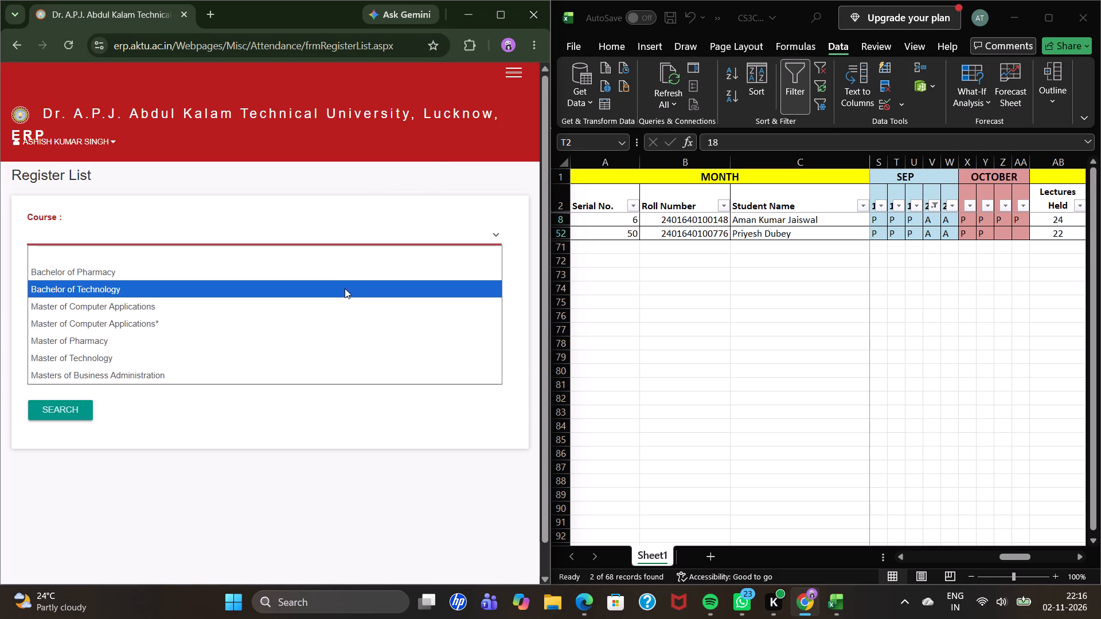
click(346, 287)
click(325, 273)
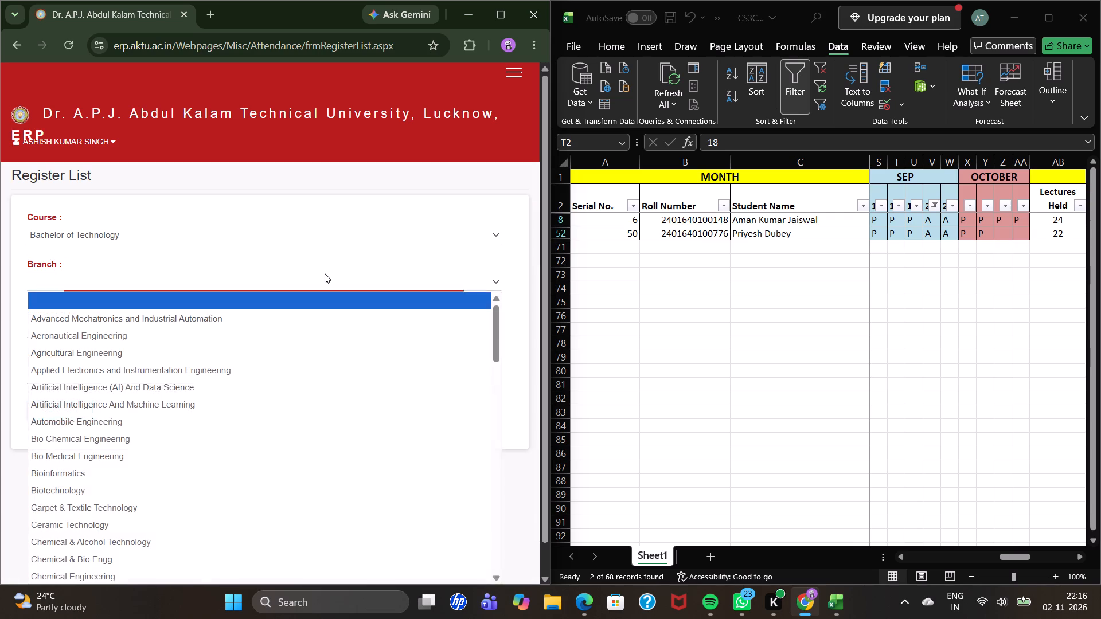
scroll(264, 499, down, 2)
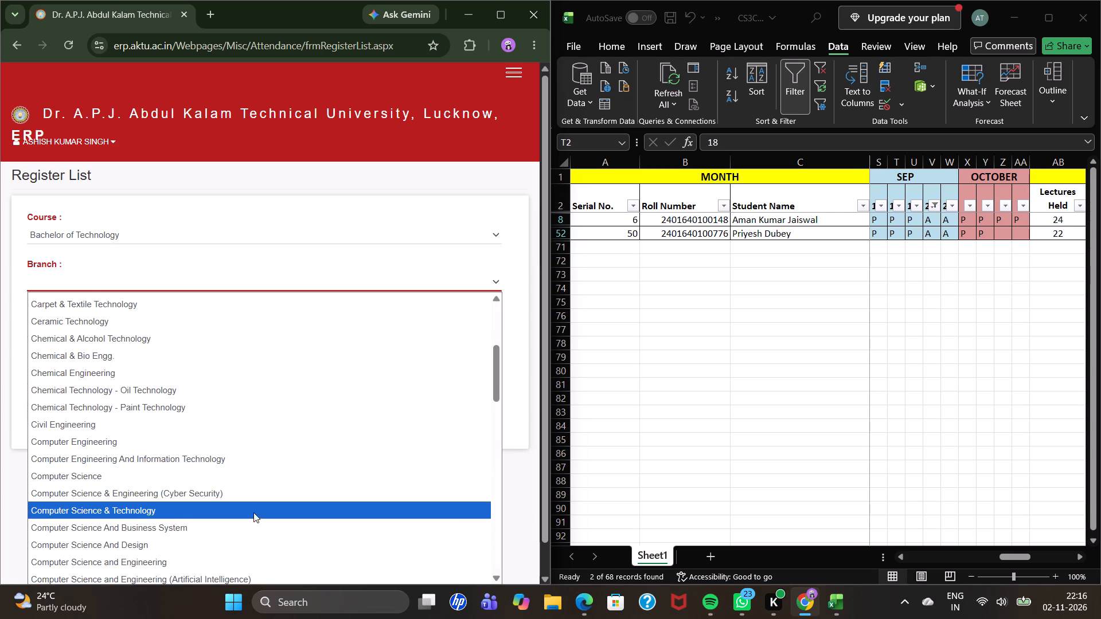
click(249, 559)
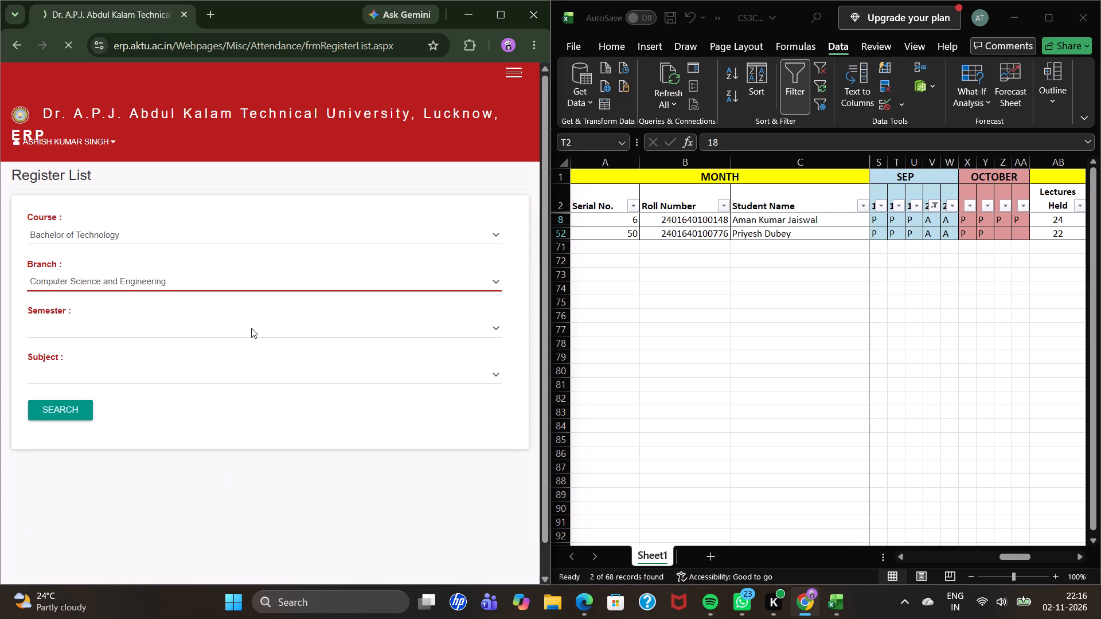
click(256, 327)
click(247, 314)
click(247, 314)
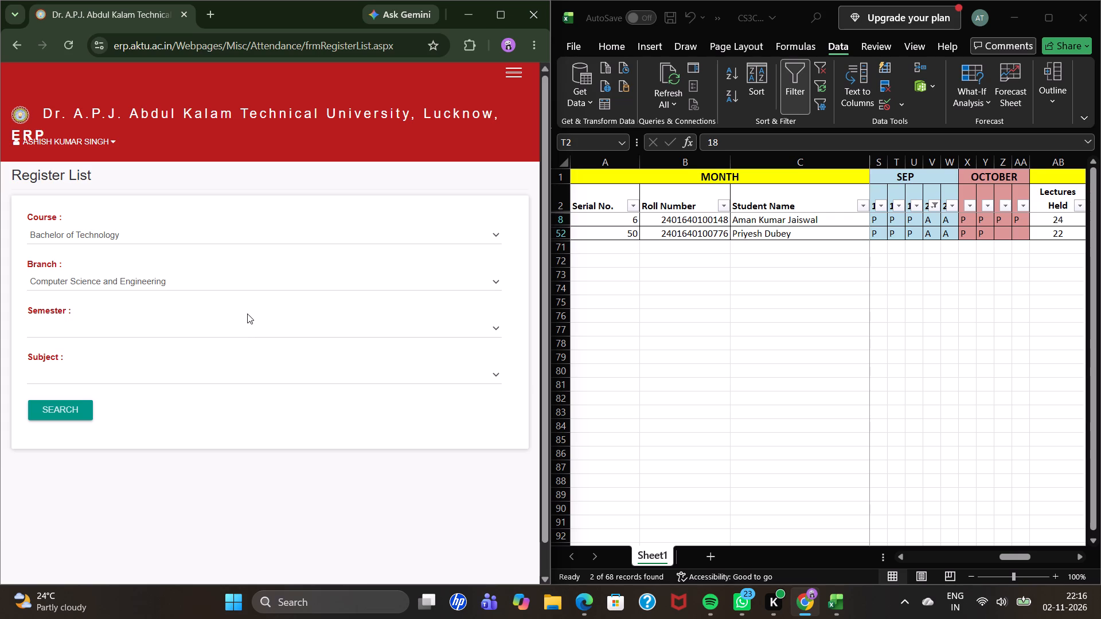
triple_click(247, 314)
click(247, 314)
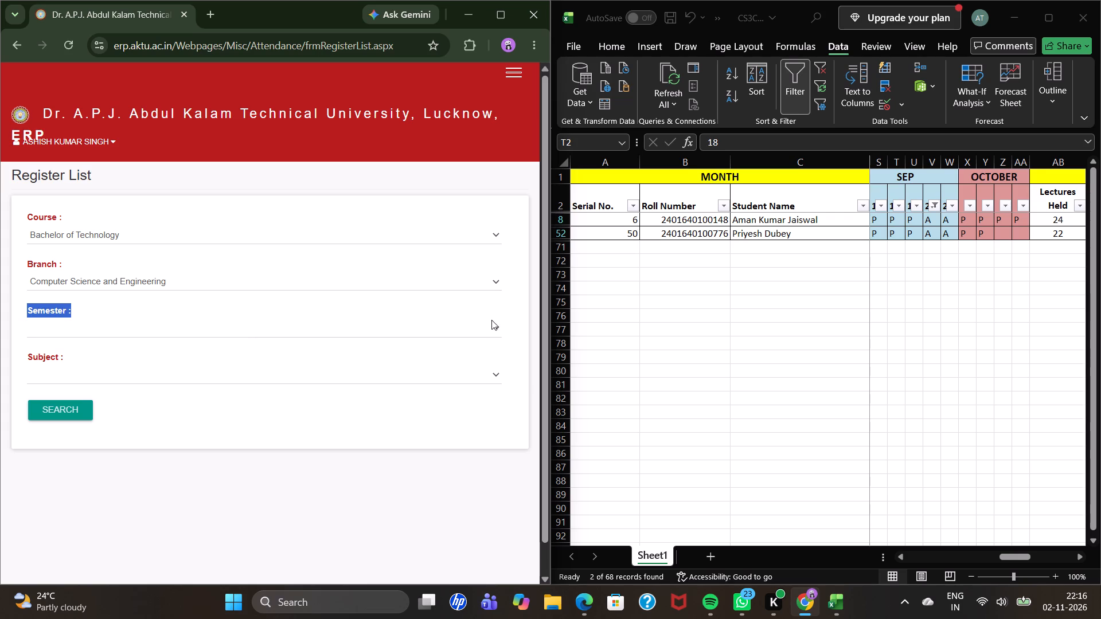
click(495, 326)
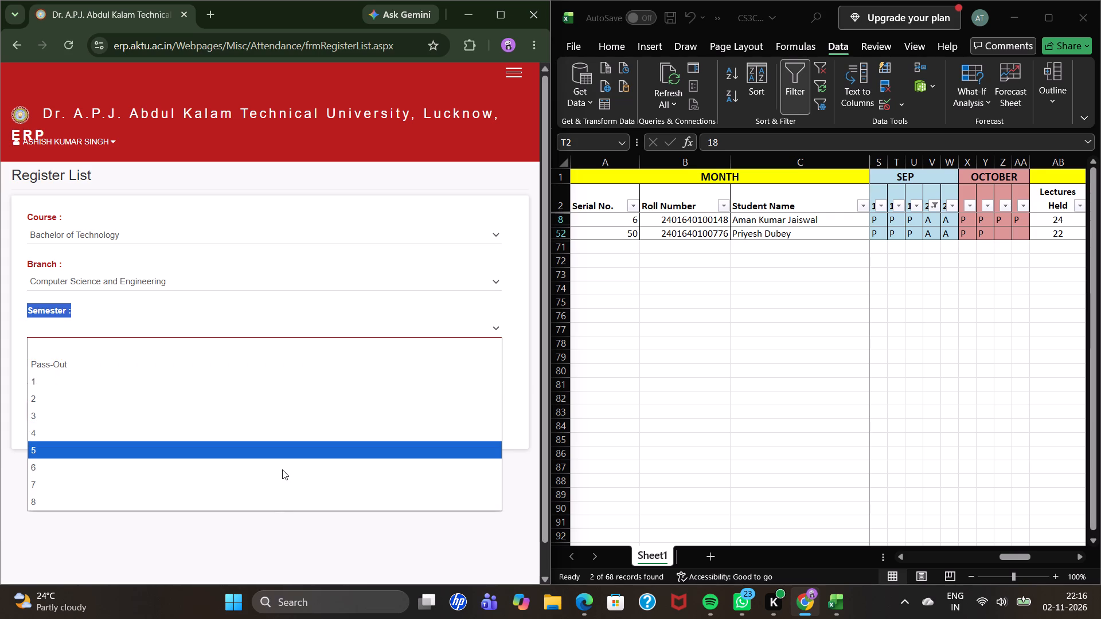
click(283, 452)
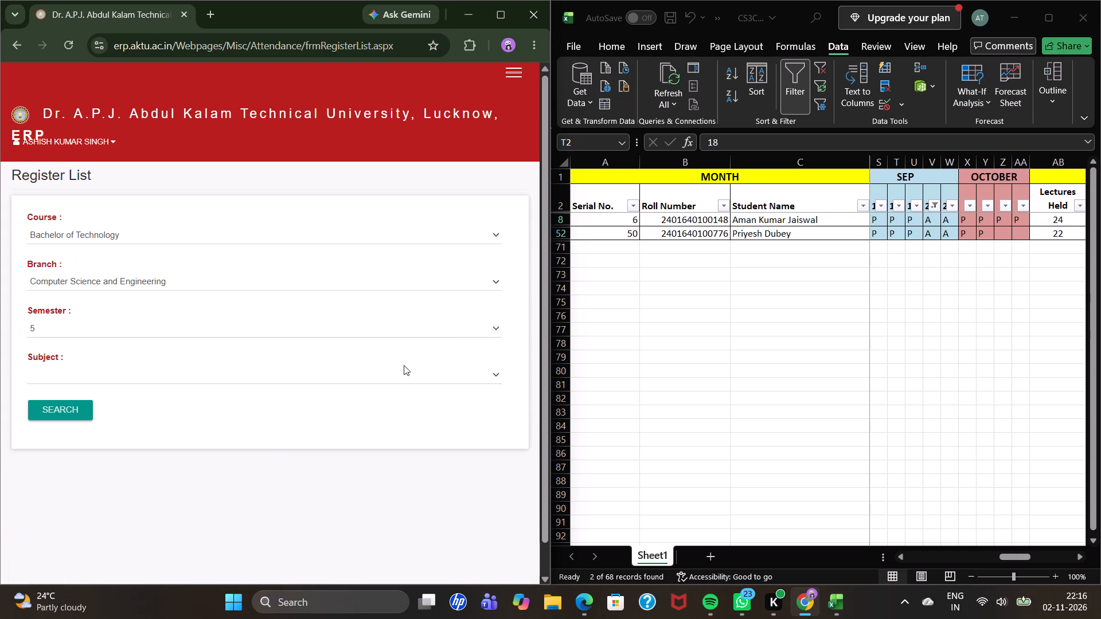
click(447, 366)
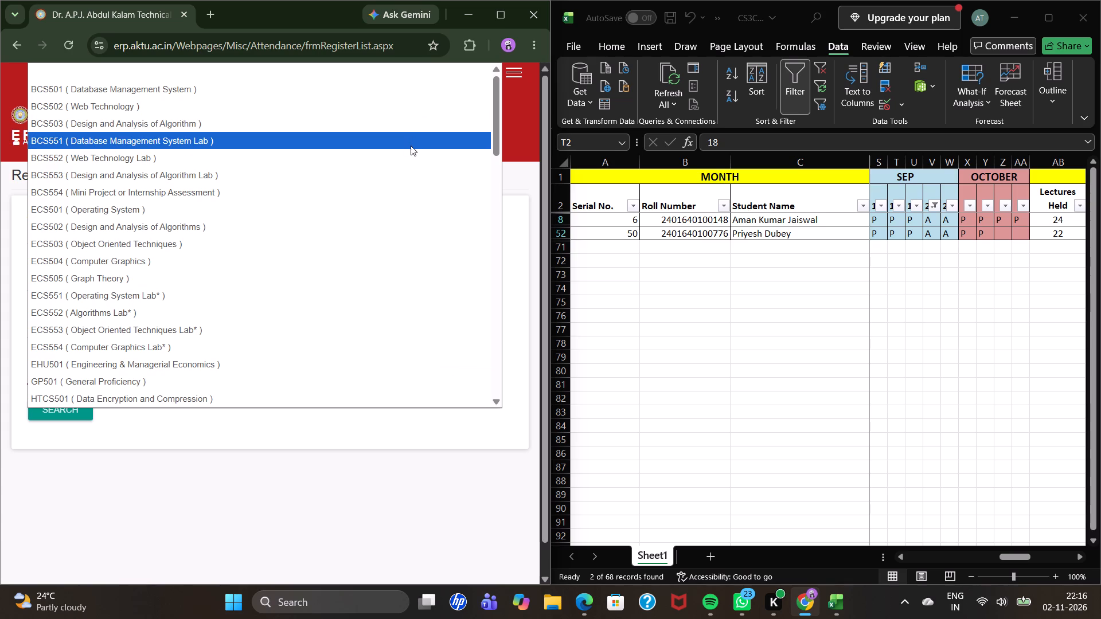
click(411, 139)
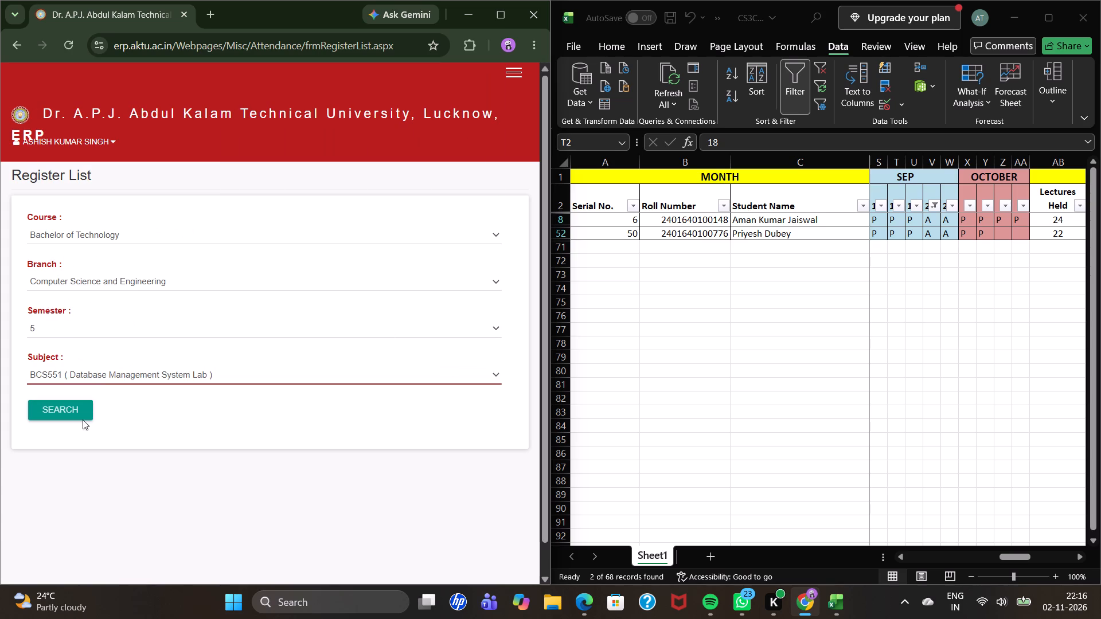
click(71, 409)
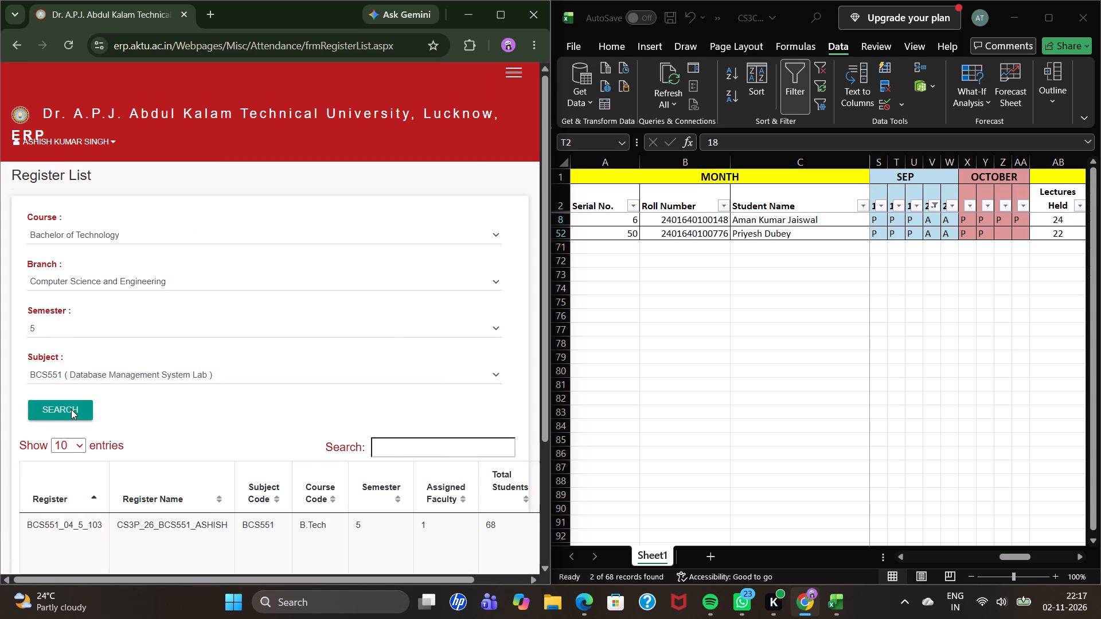
Open the full attendance list of register BCS551_04_5_84.
scroll(286, 443, down, 5)
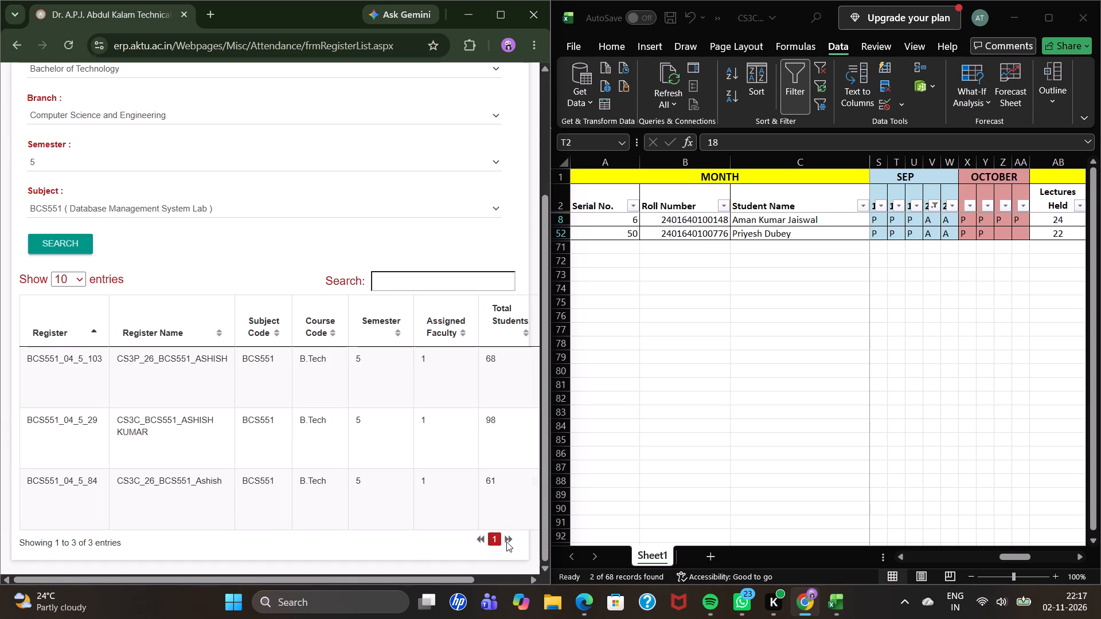
scroll(443, 481, down, 1)
scroll(443, 481, right, 1)
scroll(446, 412, left, 9)
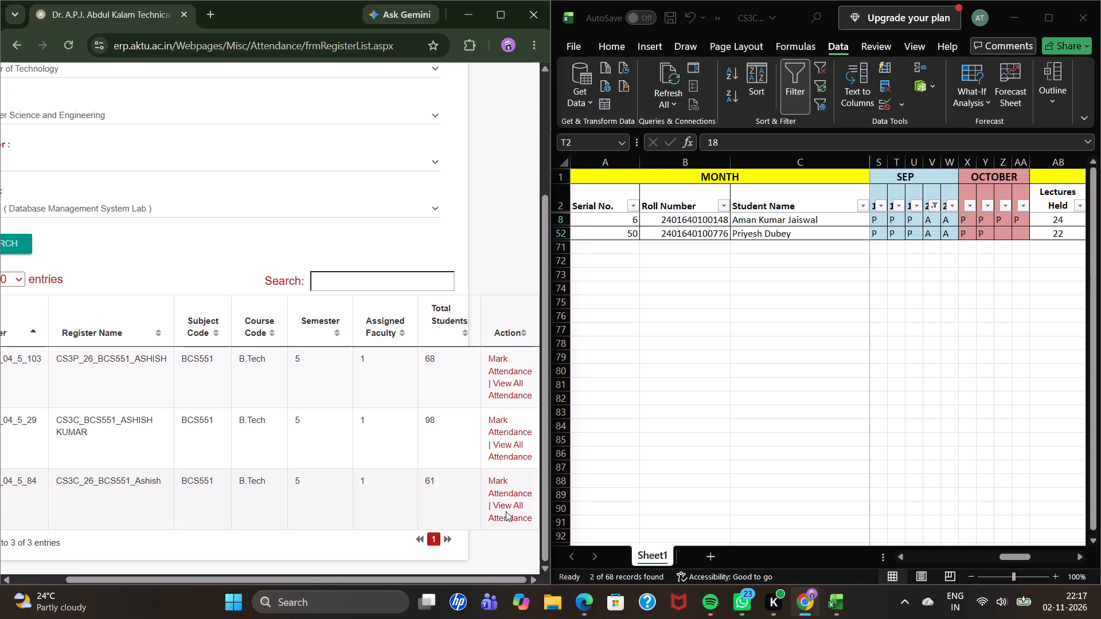
click(506, 505)
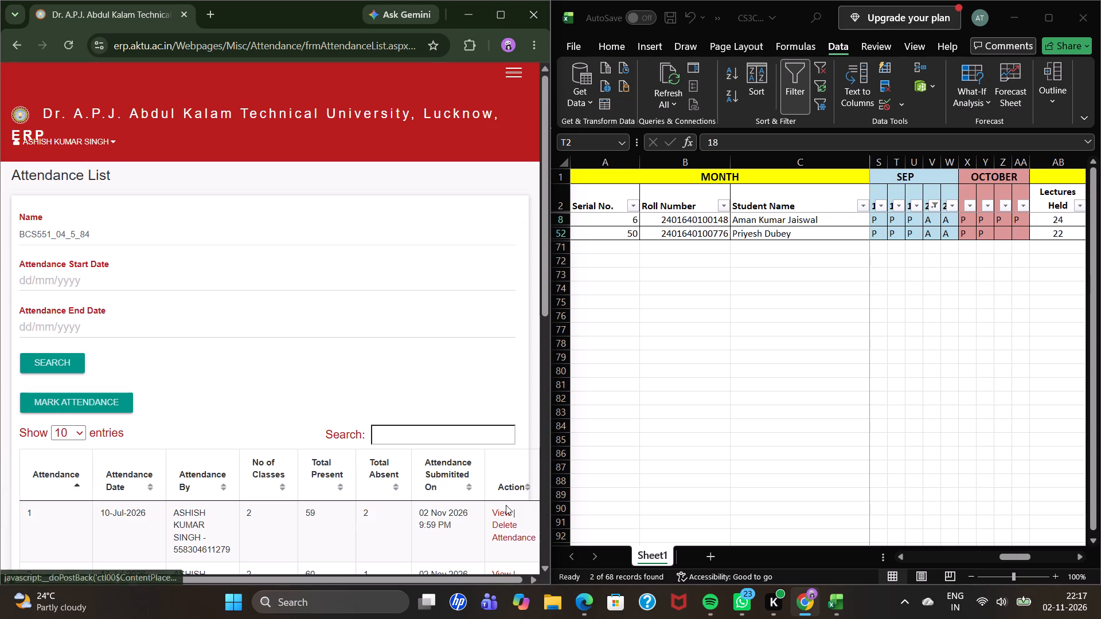
Delete the duplicate 25-Sep-2026 attendance record submitted at 10:15 PM, and reload the page to resubmit the request.
scroll(478, 475, down, 6)
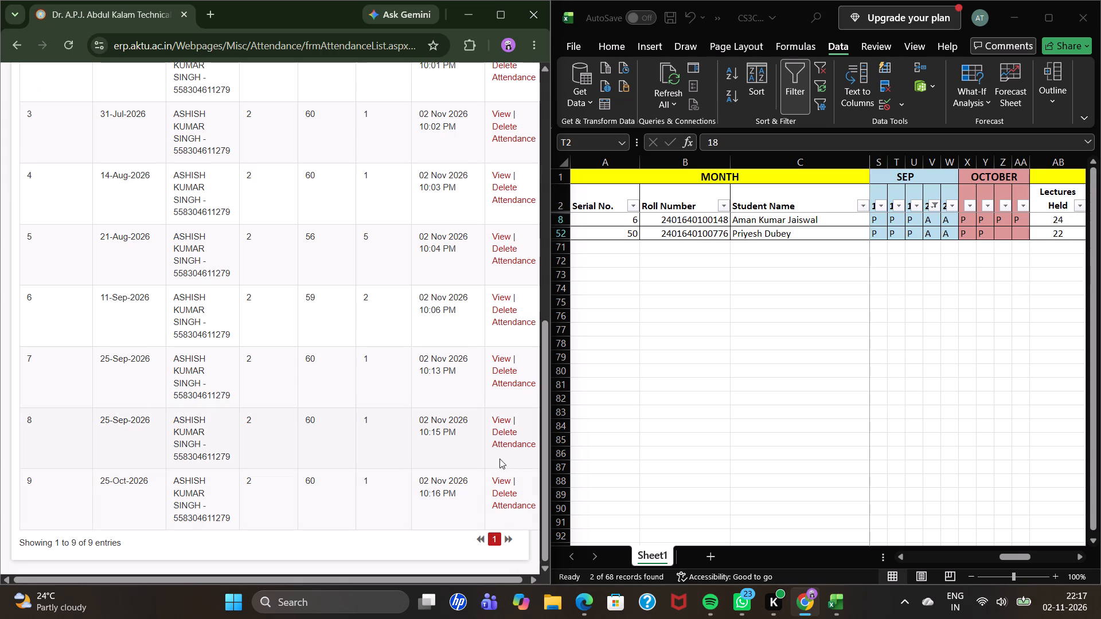
click(509, 439)
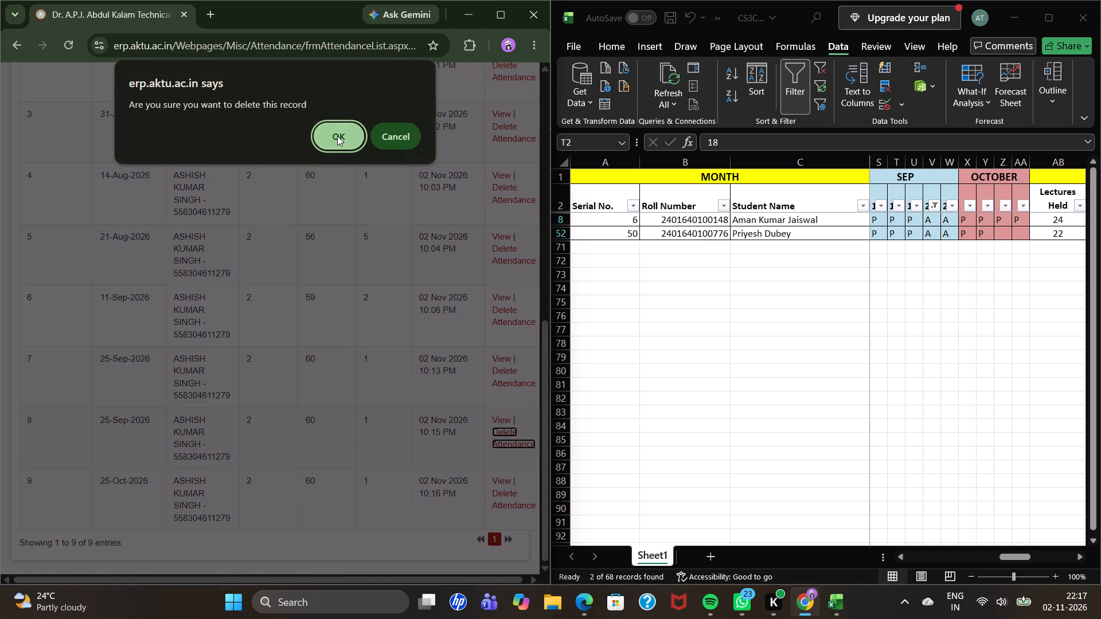
click(337, 136)
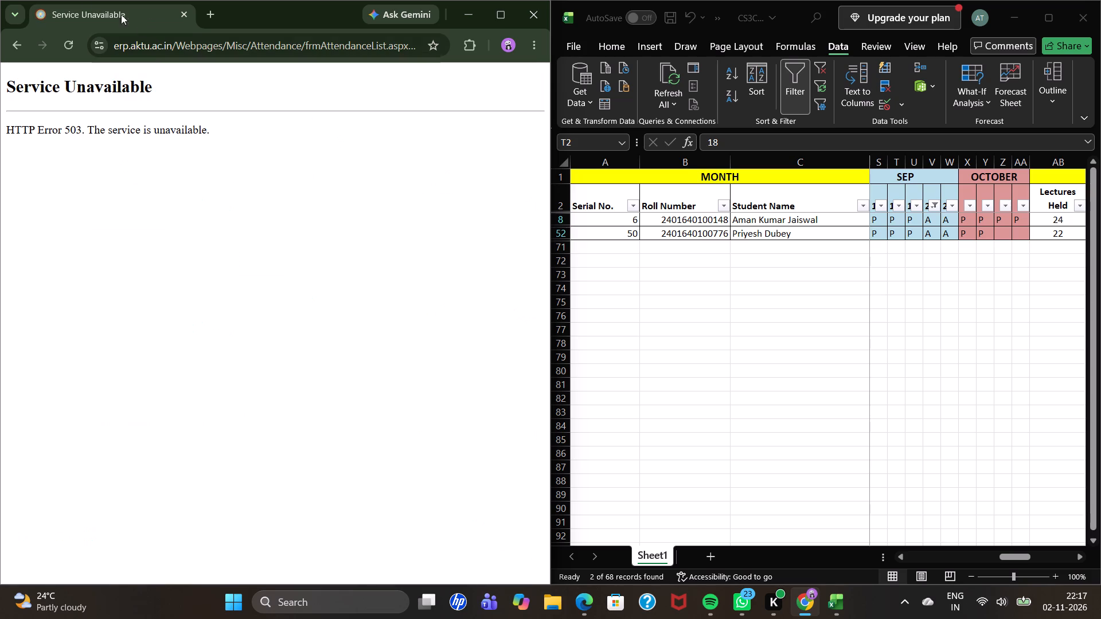
click(73, 44)
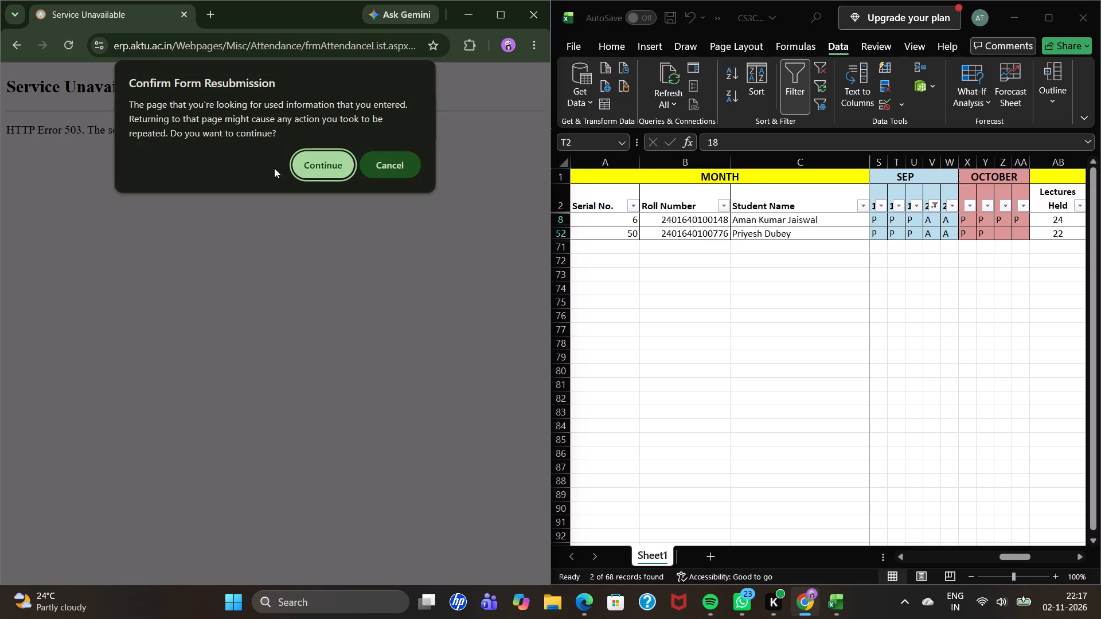
click(322, 148)
Clear the absentee filter from the September 25 column of the Excel attendance sheet.
click(971, 201)
click(971, 201)
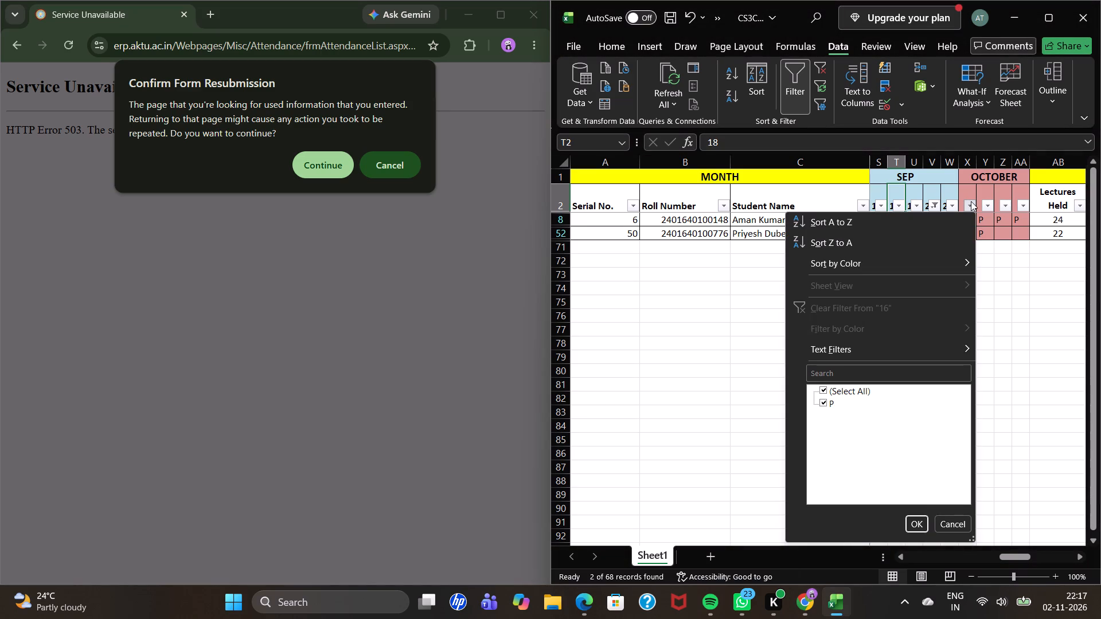
click(938, 205)
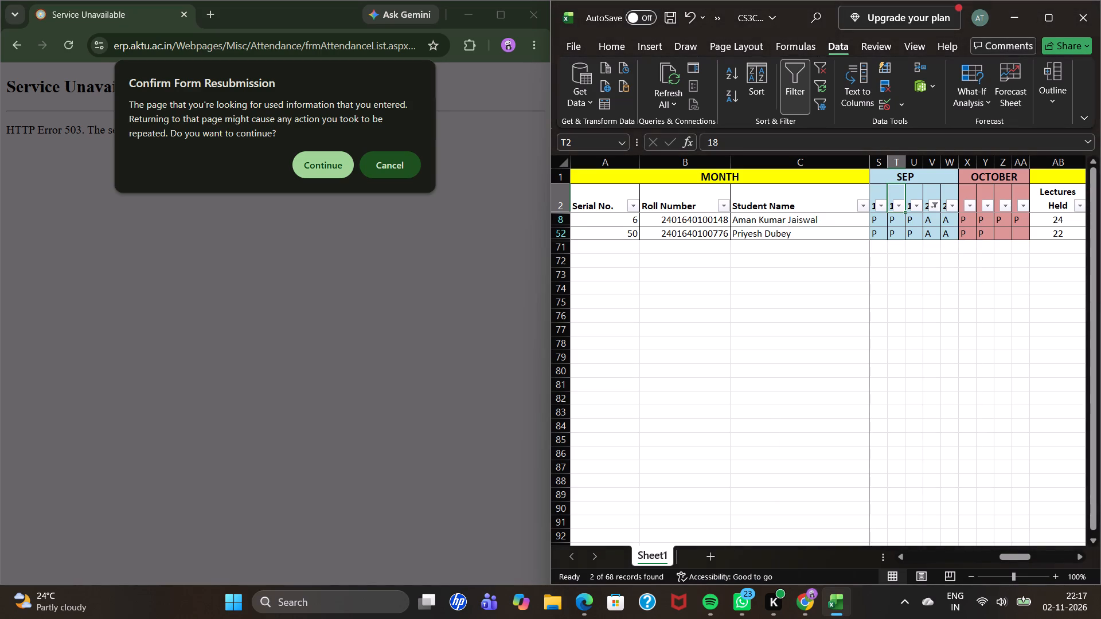
click(938, 205)
click(872, 305)
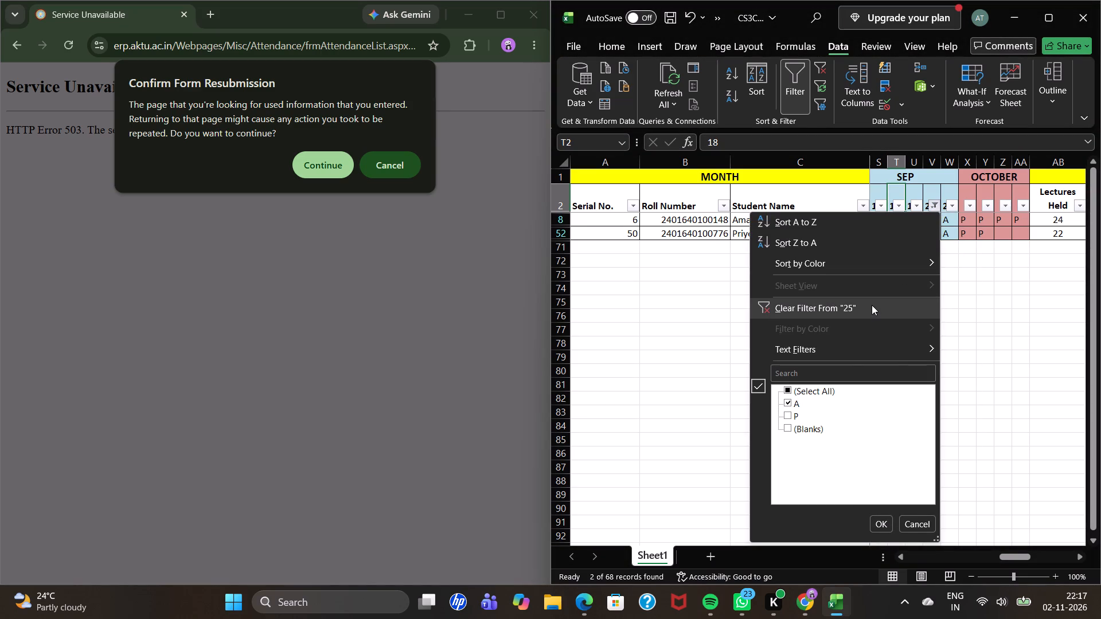
Filter the first October 16 column of the attendance sheet to show only A entries, check the absentees, and clear that filter.
click(971, 207)
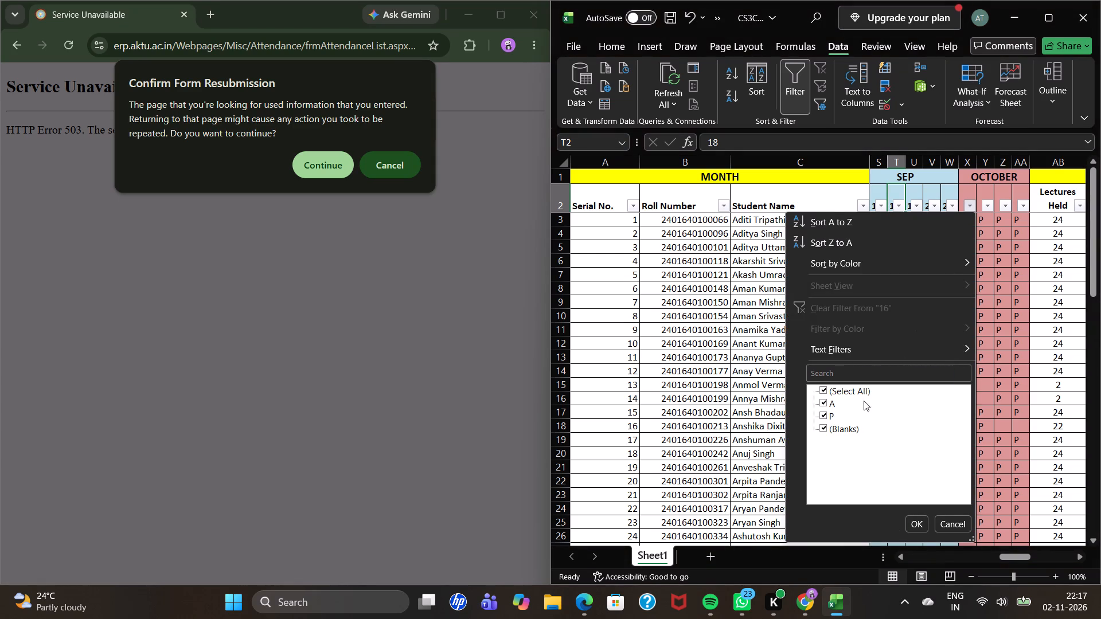
click(823, 429)
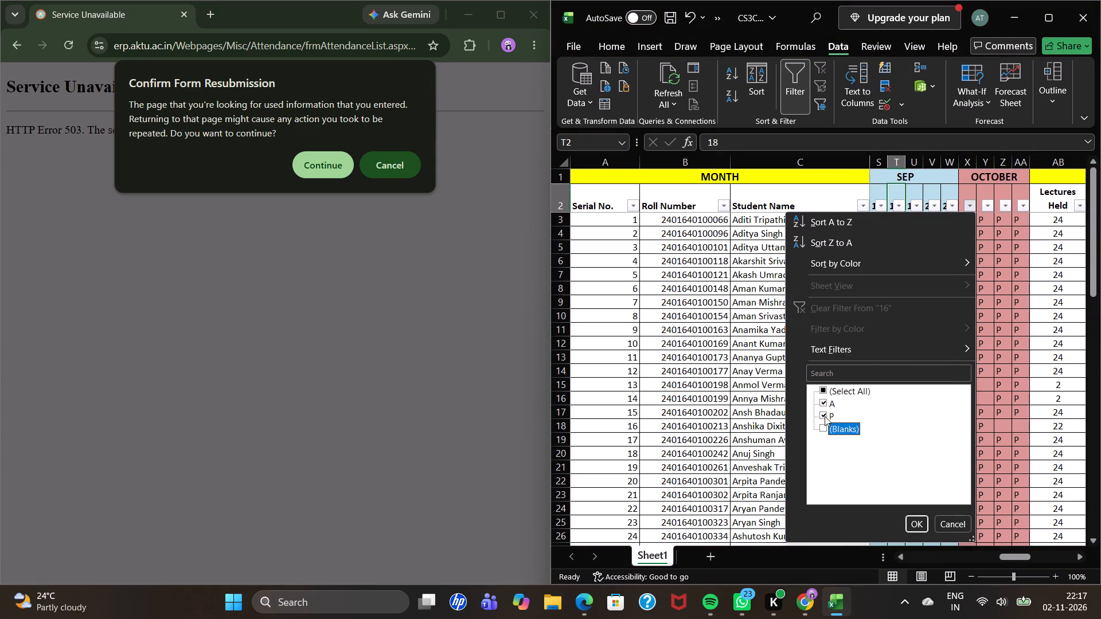
click(825, 416)
click(913, 516)
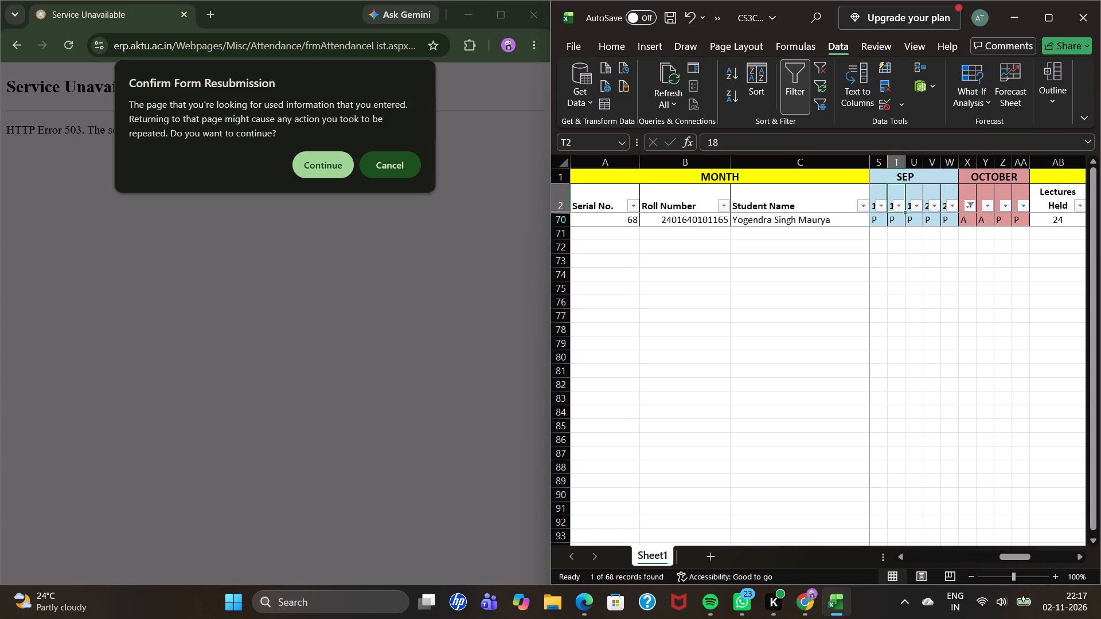
click(973, 203)
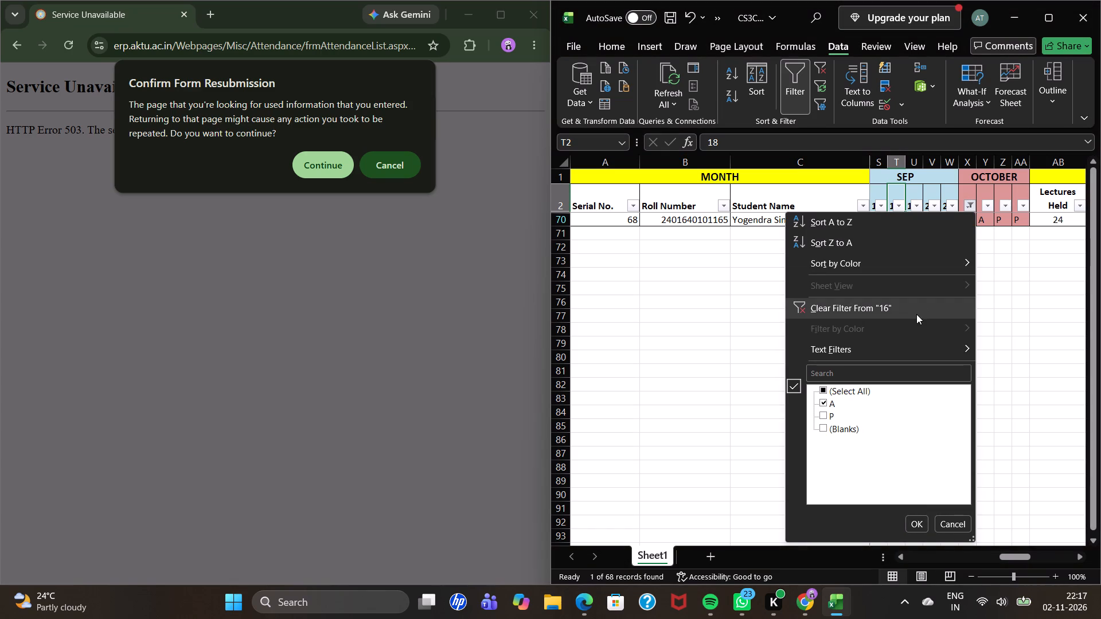
click(914, 310)
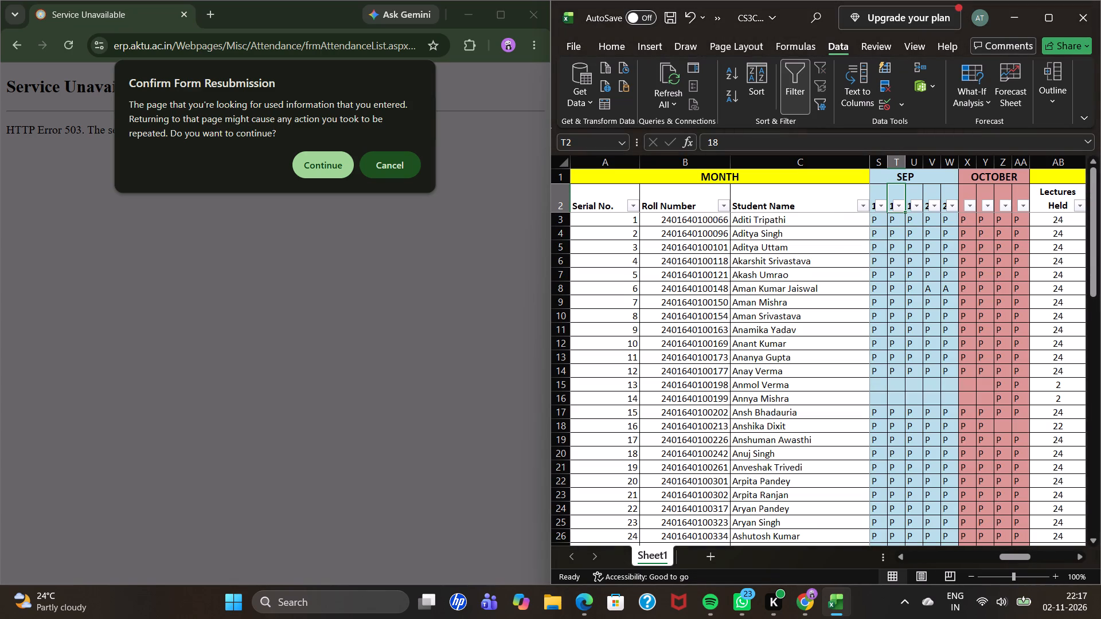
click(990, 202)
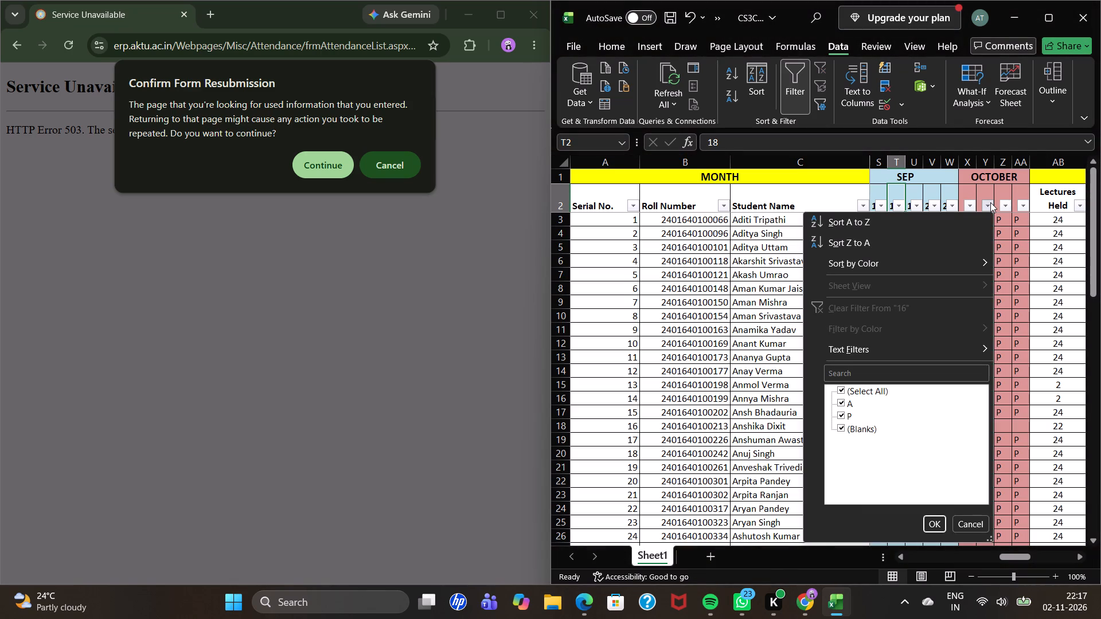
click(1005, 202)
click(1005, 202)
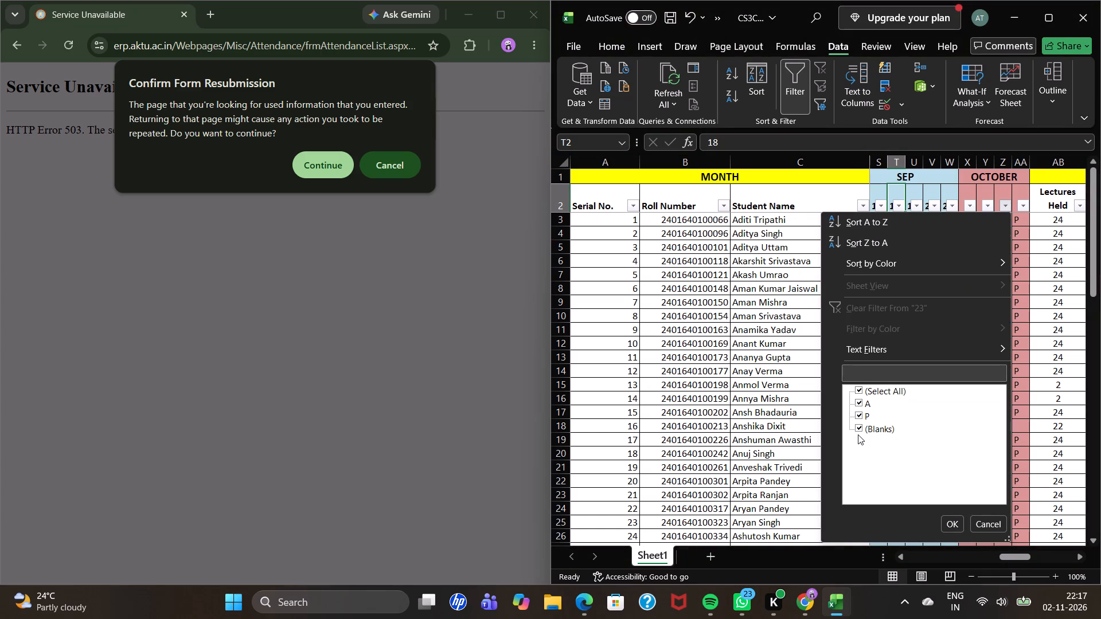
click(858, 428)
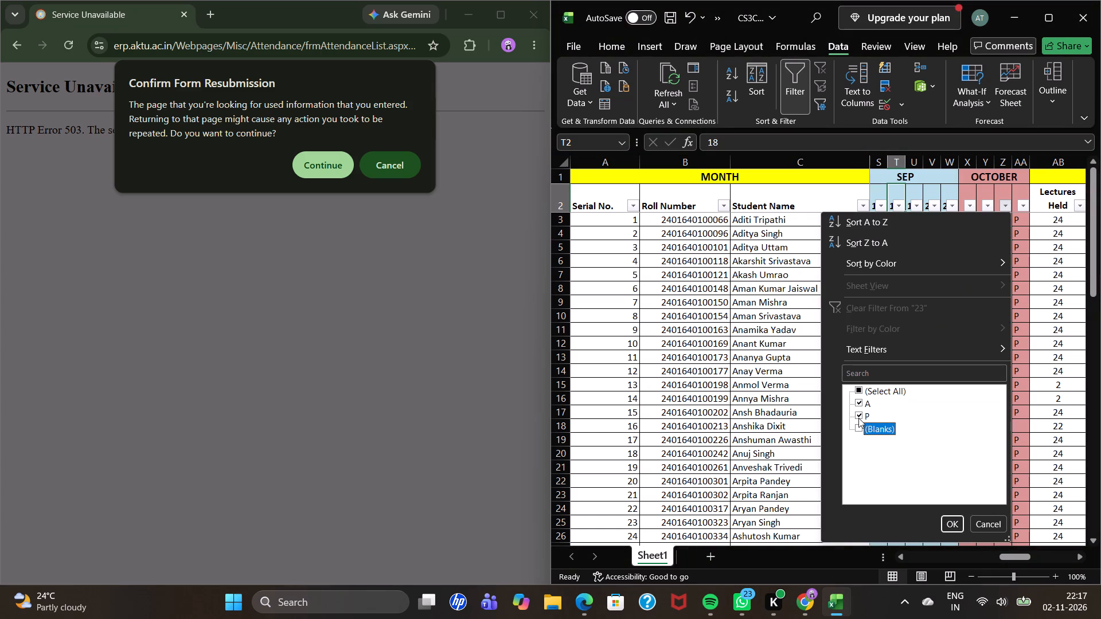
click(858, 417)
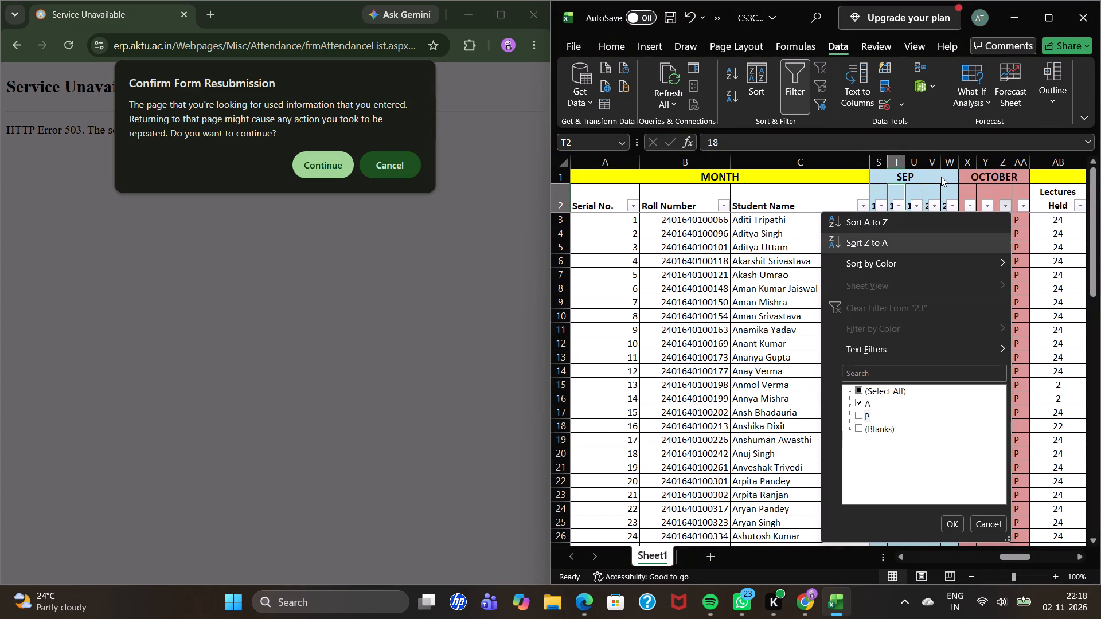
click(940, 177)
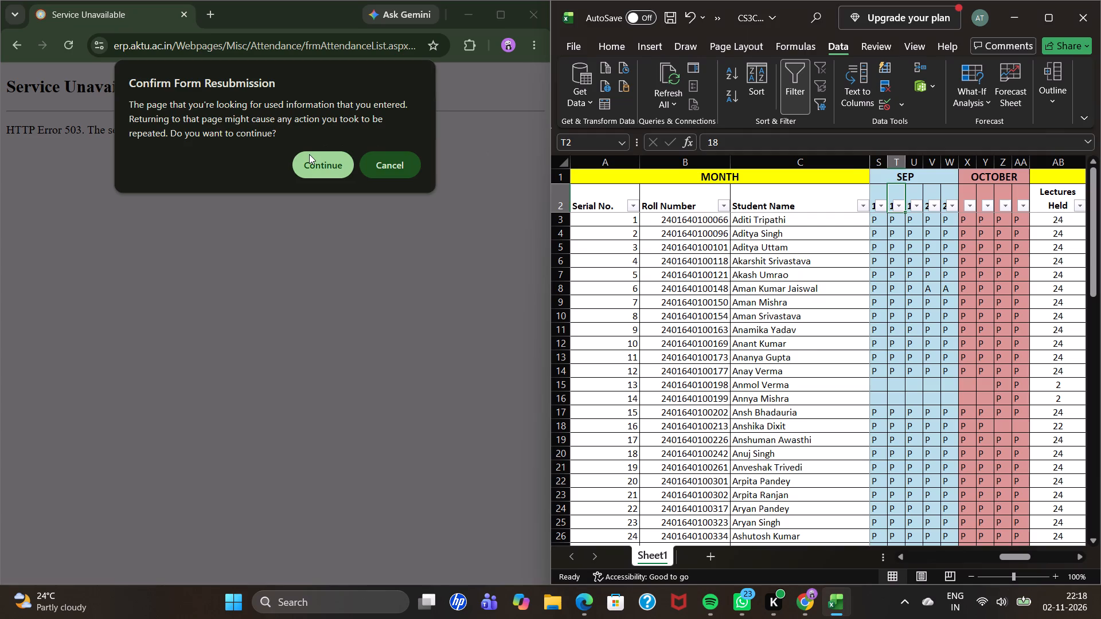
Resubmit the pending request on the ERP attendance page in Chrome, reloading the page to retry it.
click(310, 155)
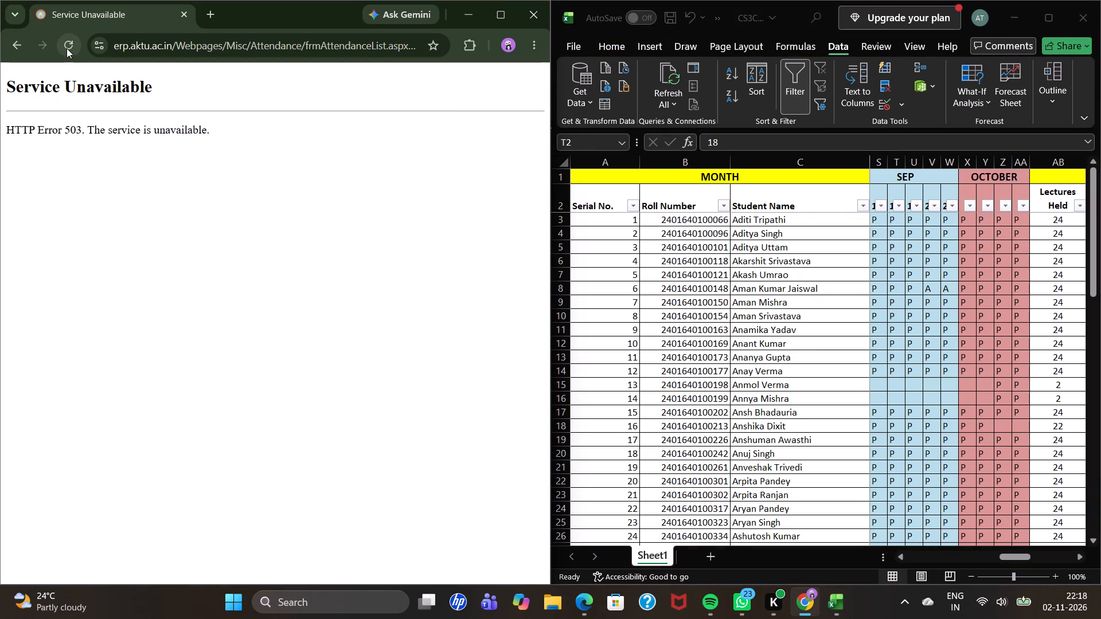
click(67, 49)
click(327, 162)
Go back to the register's attendance list, delete the 25-Sep-2026 record submitted at 10:15 PM, and reload the page.
click(22, 47)
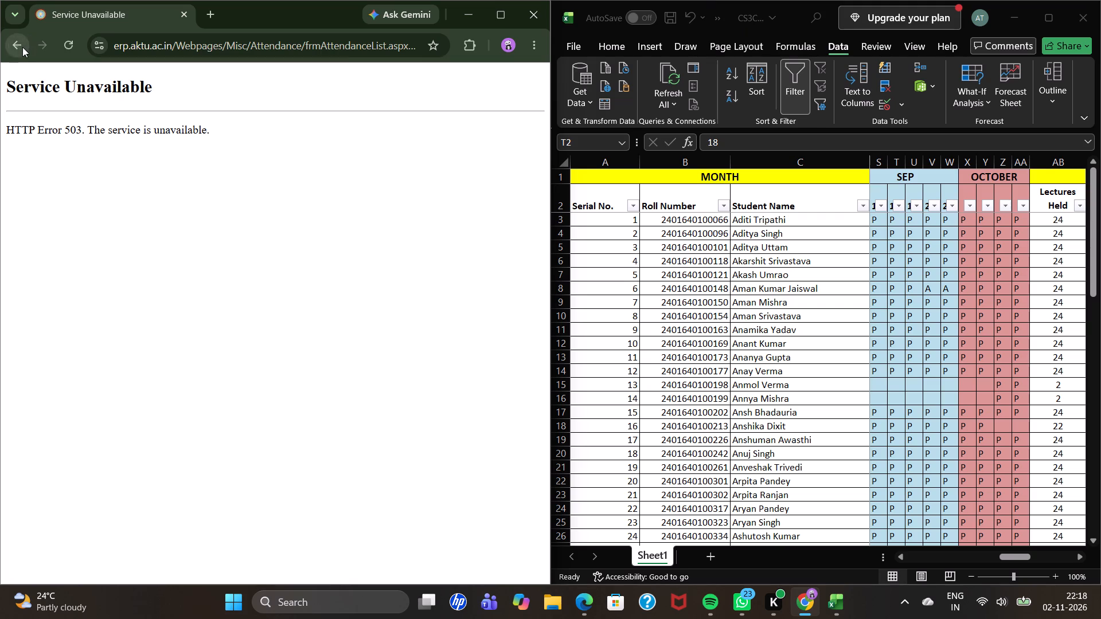
scroll(419, 234, up, 3)
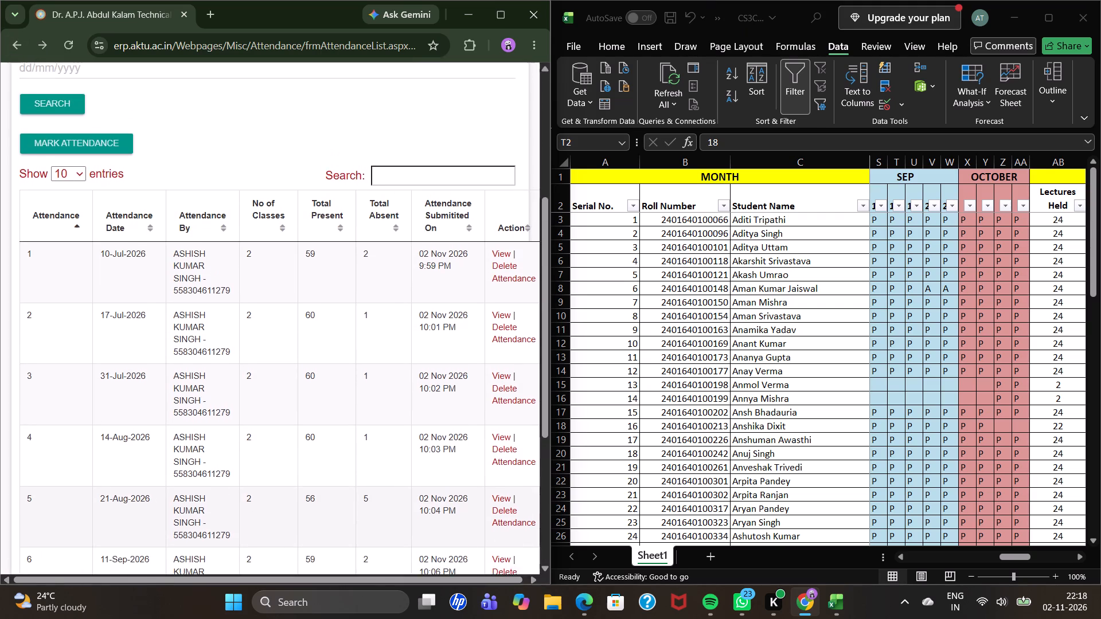
scroll(419, 234, down, 2)
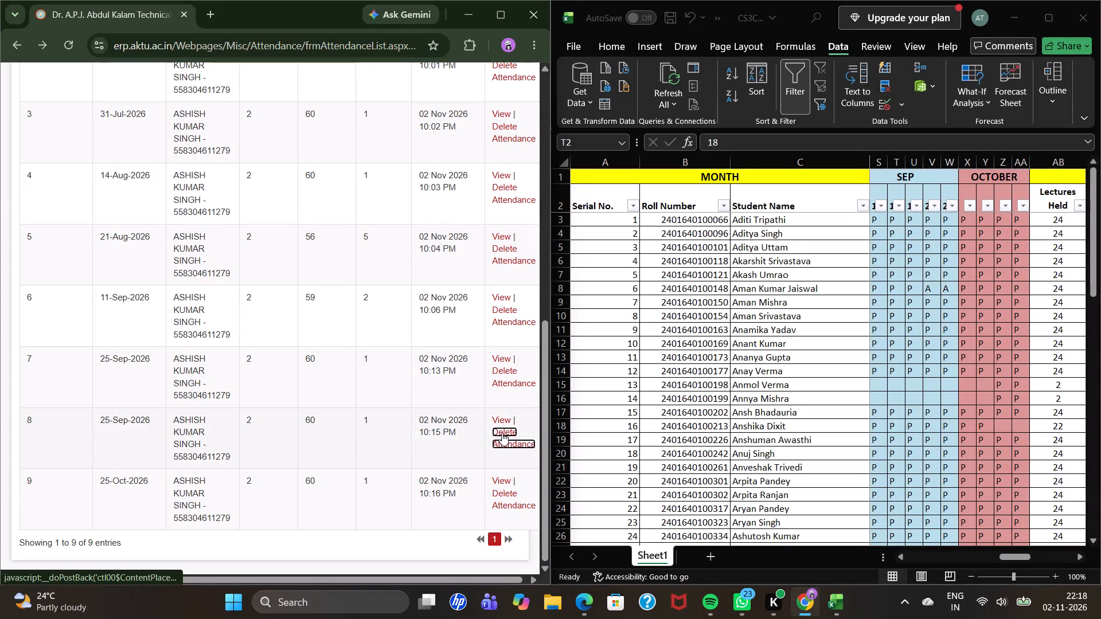
click(503, 433)
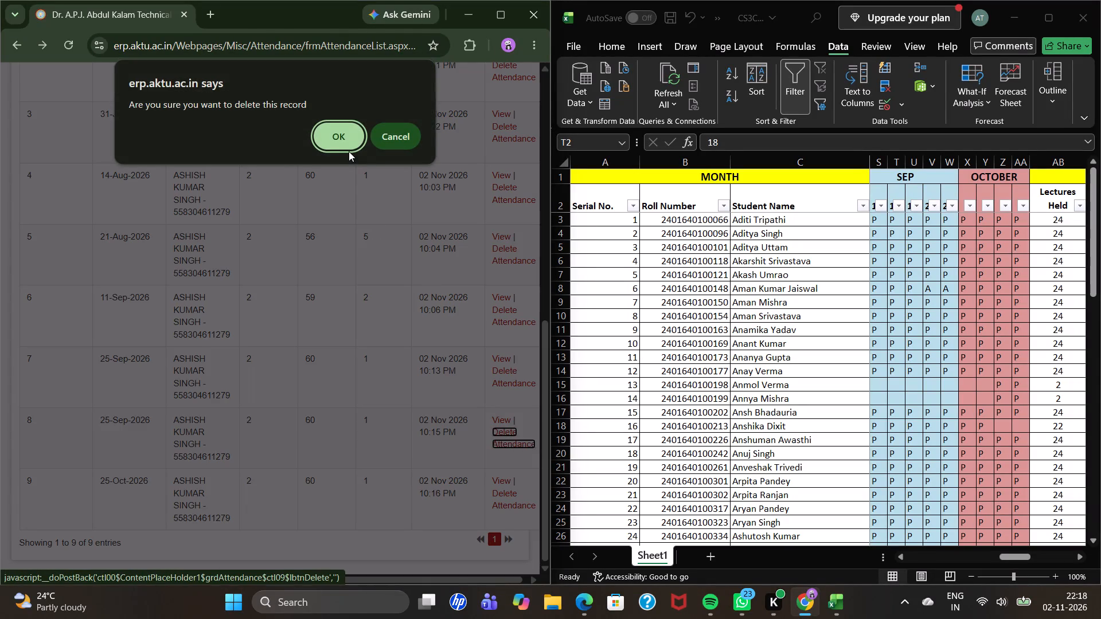
click(337, 142)
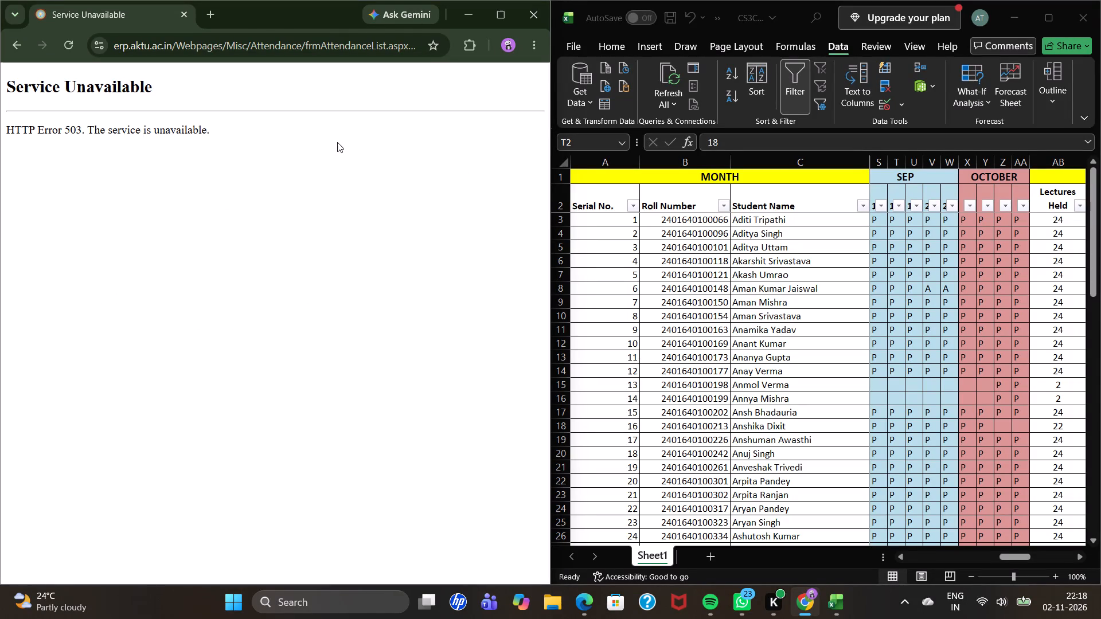
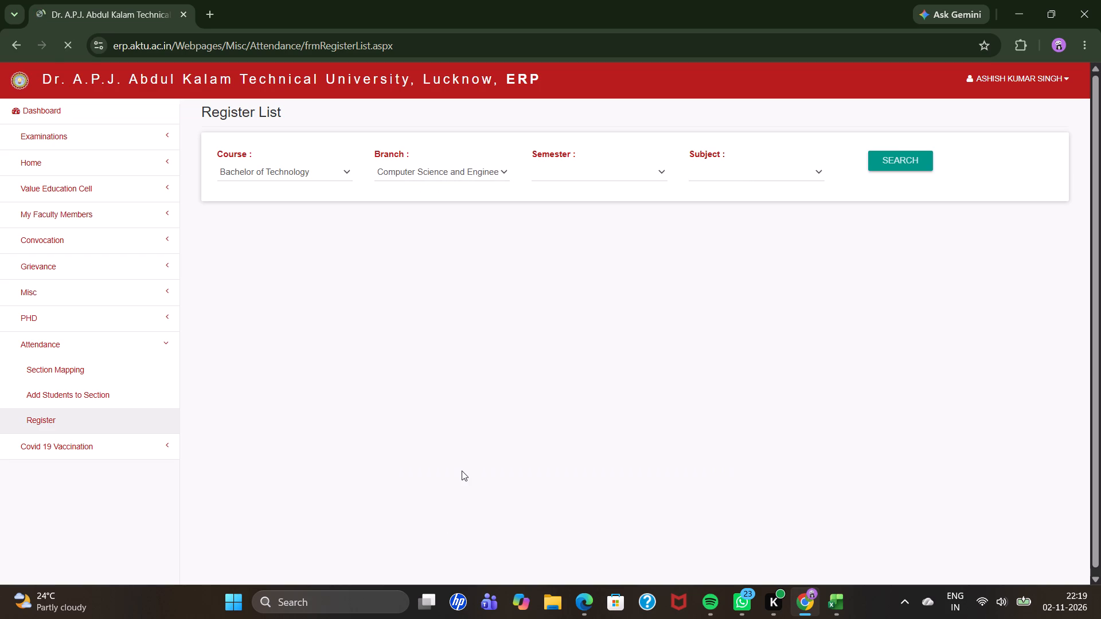
Search the register list for semester 5, subject BCS551 Database Management System Lab, and open all attendance of register BCS551_04_5_84.
click(589, 173)
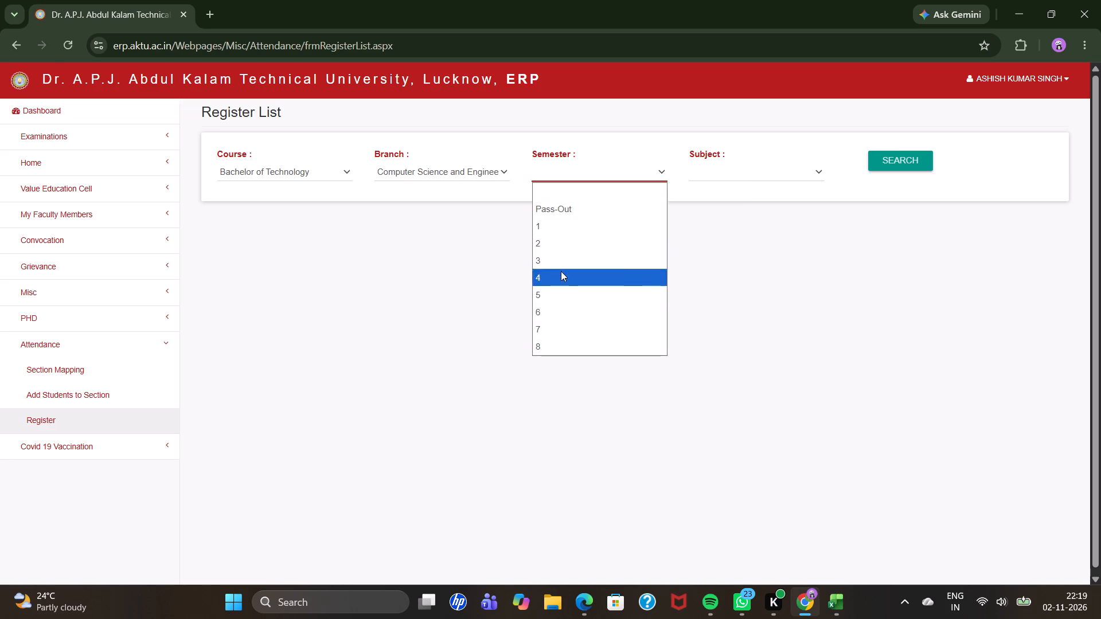
click(555, 294)
click(759, 173)
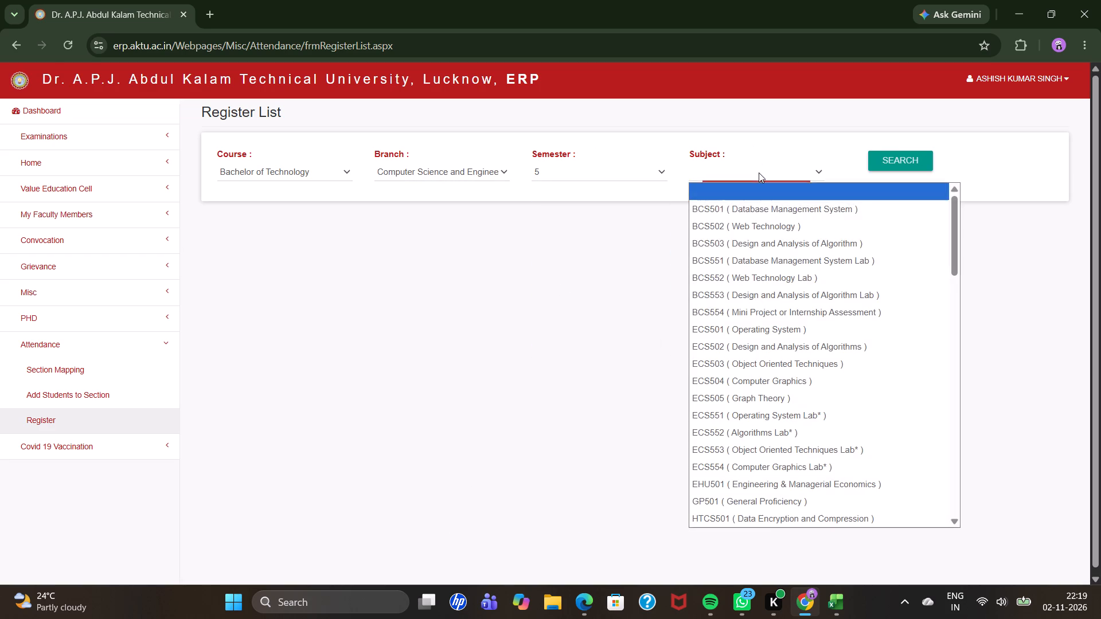
click(770, 257)
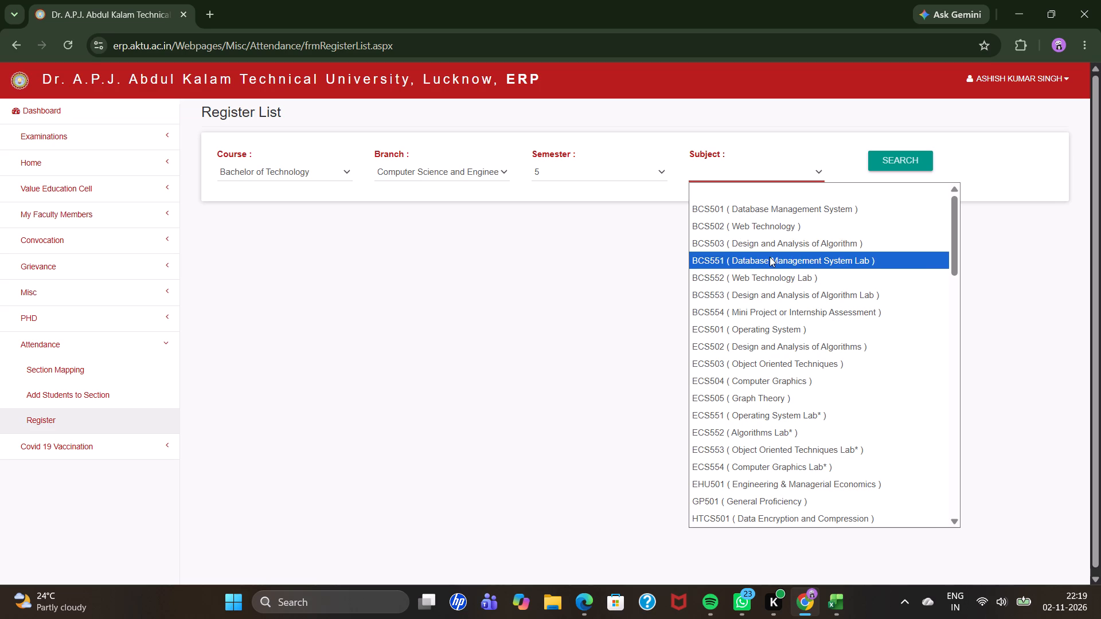
click(892, 157)
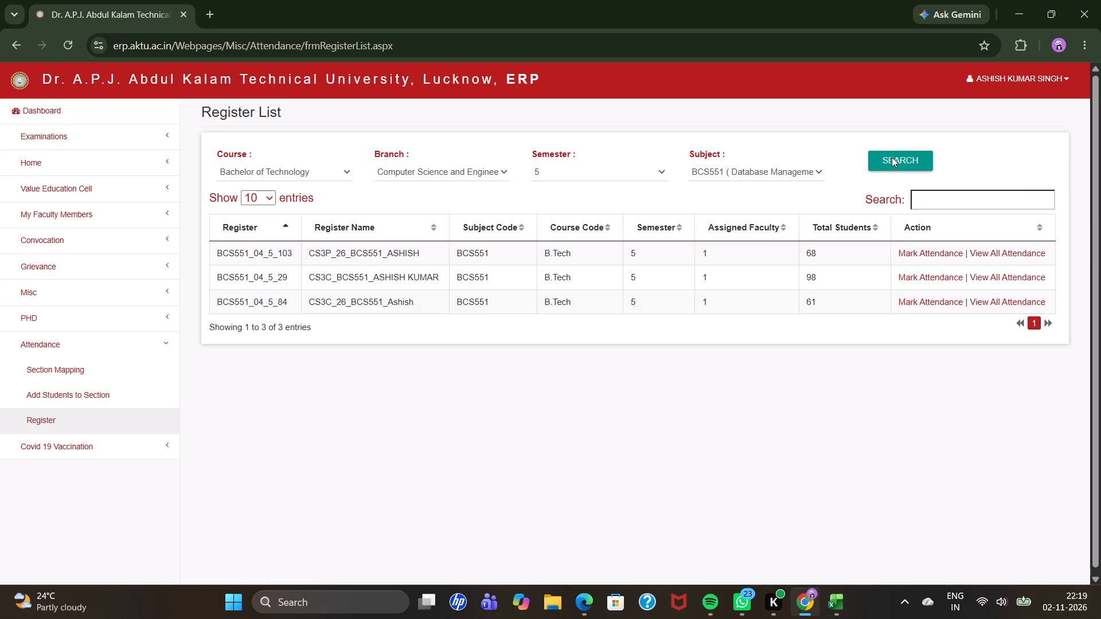
click(1017, 300)
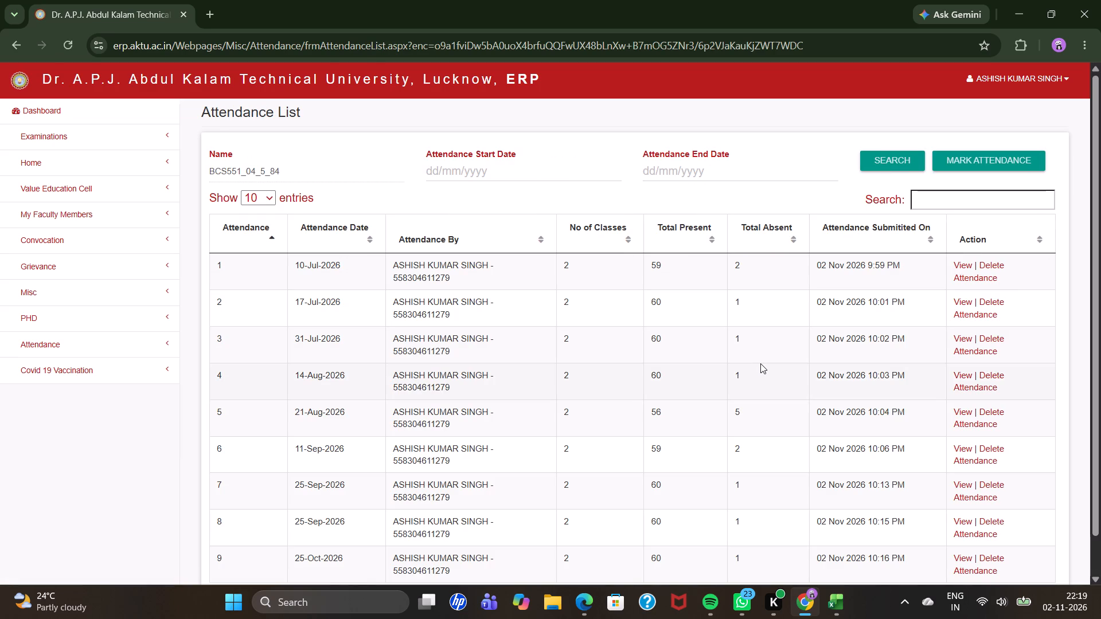
Delete the duplicate 25-Sep-2026 attendance record submitted at 10:15 PM.
scroll(760, 363, down, 2)
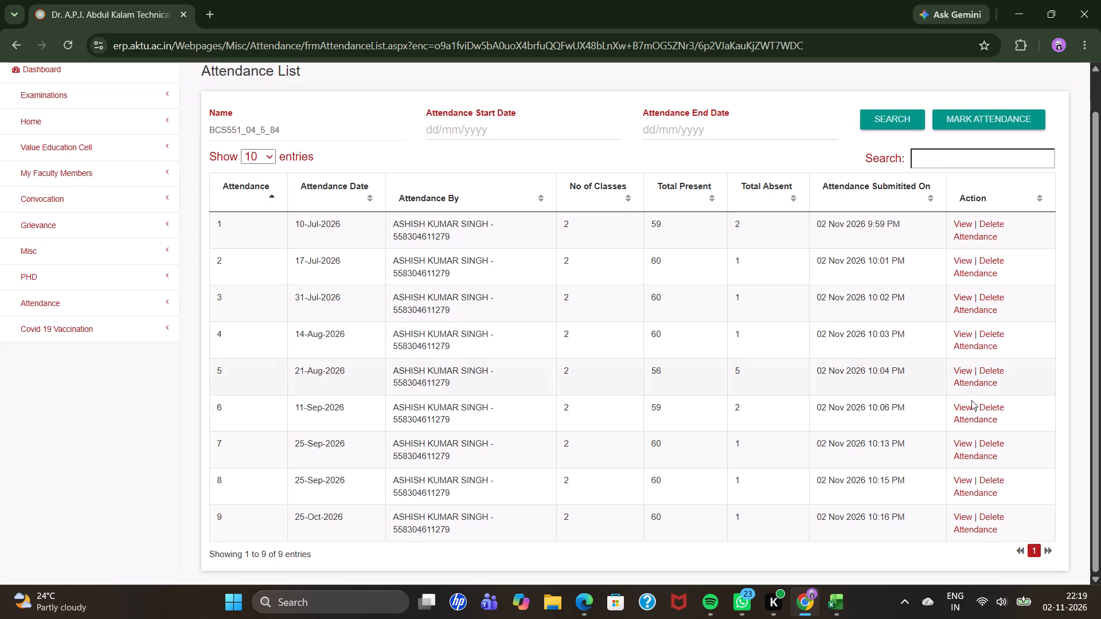
click(993, 476)
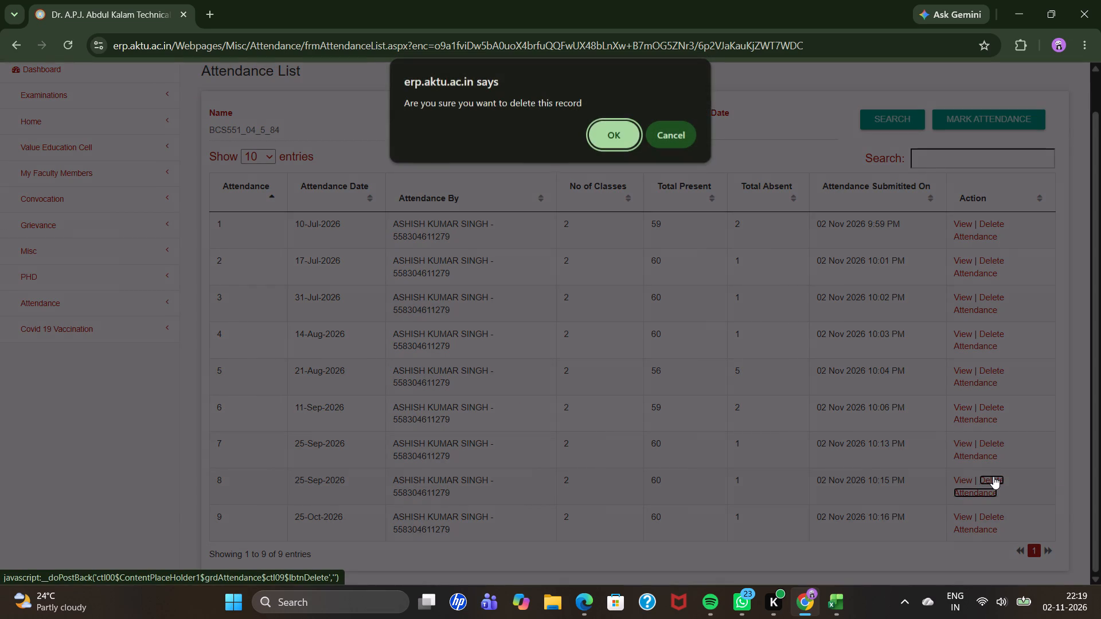
click(608, 133)
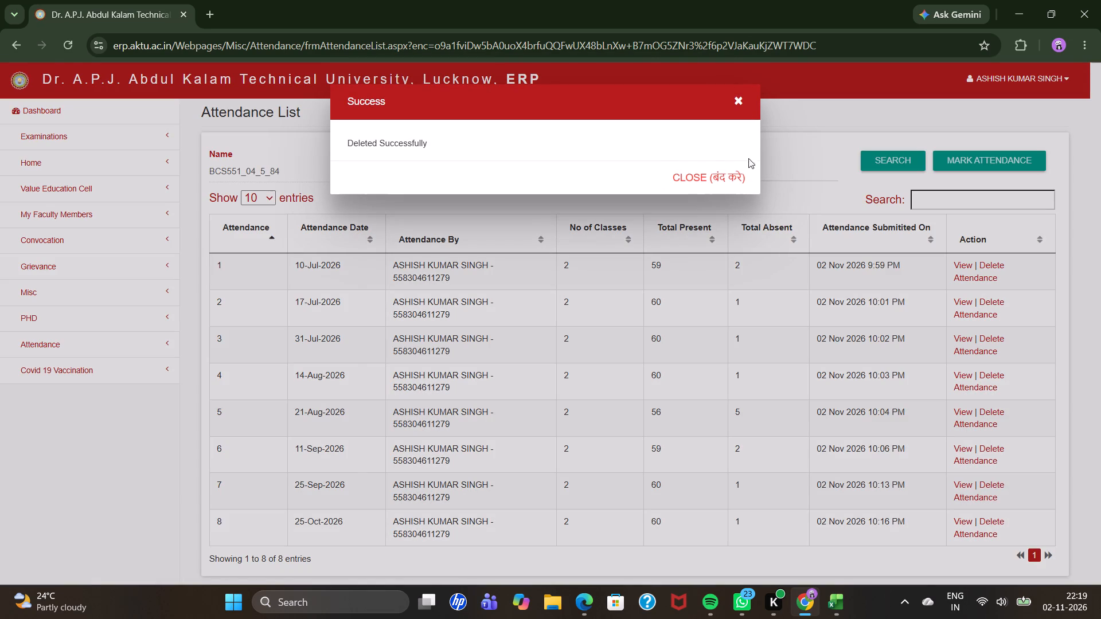
click(717, 181)
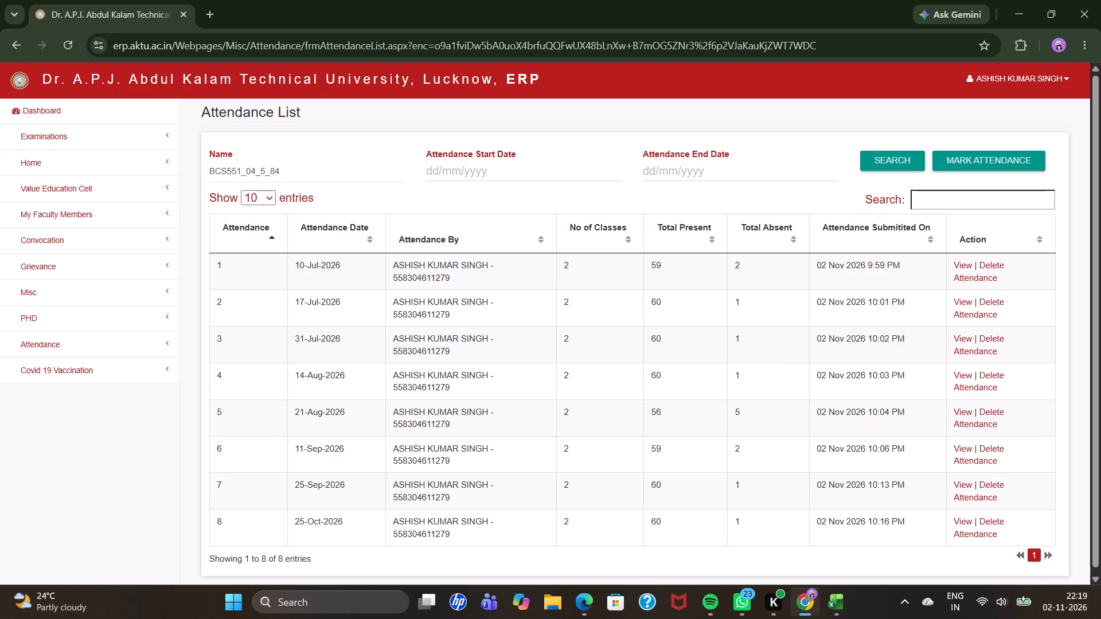
Delete the 25-Oct-2026 attendance record submitted at 10:16 PM and look over the remaining list.
click(990, 522)
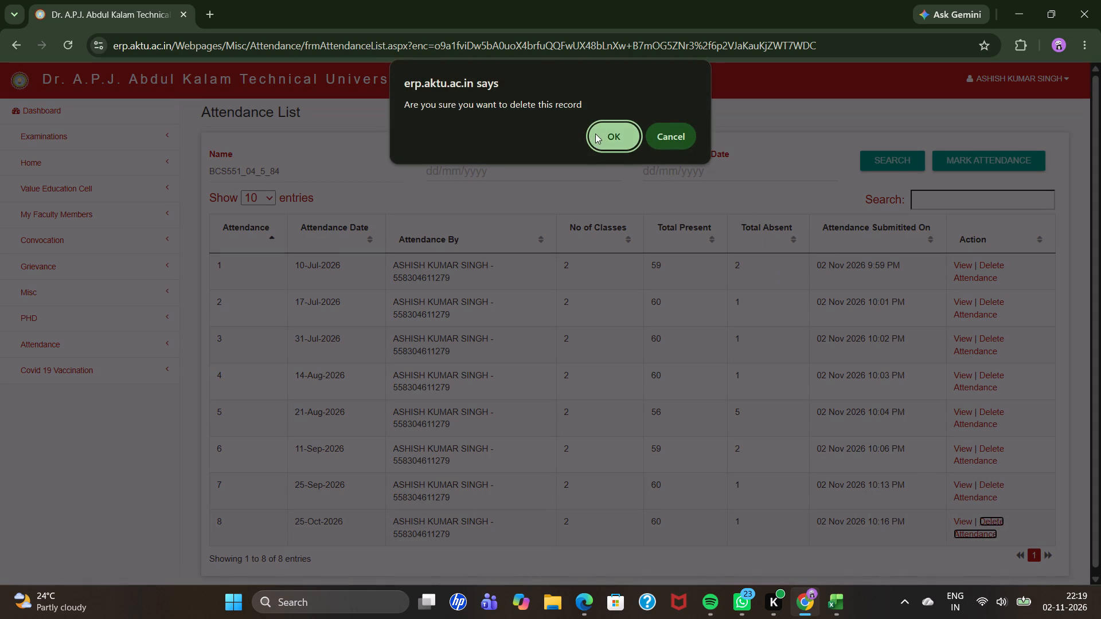
click(606, 136)
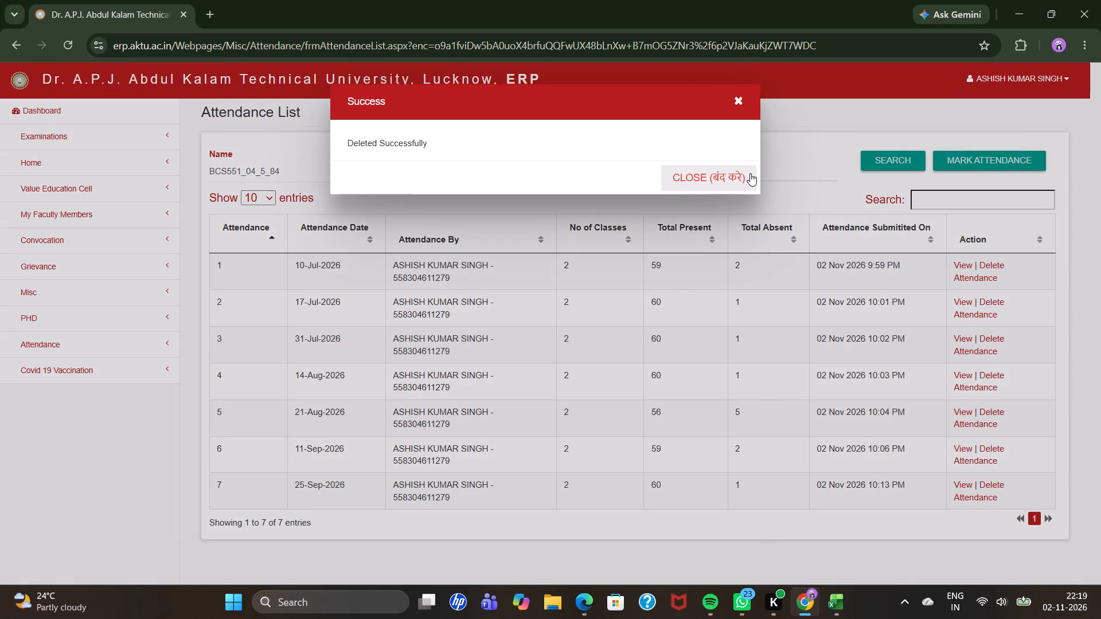
click(750, 173)
scroll(689, 340, down, 1)
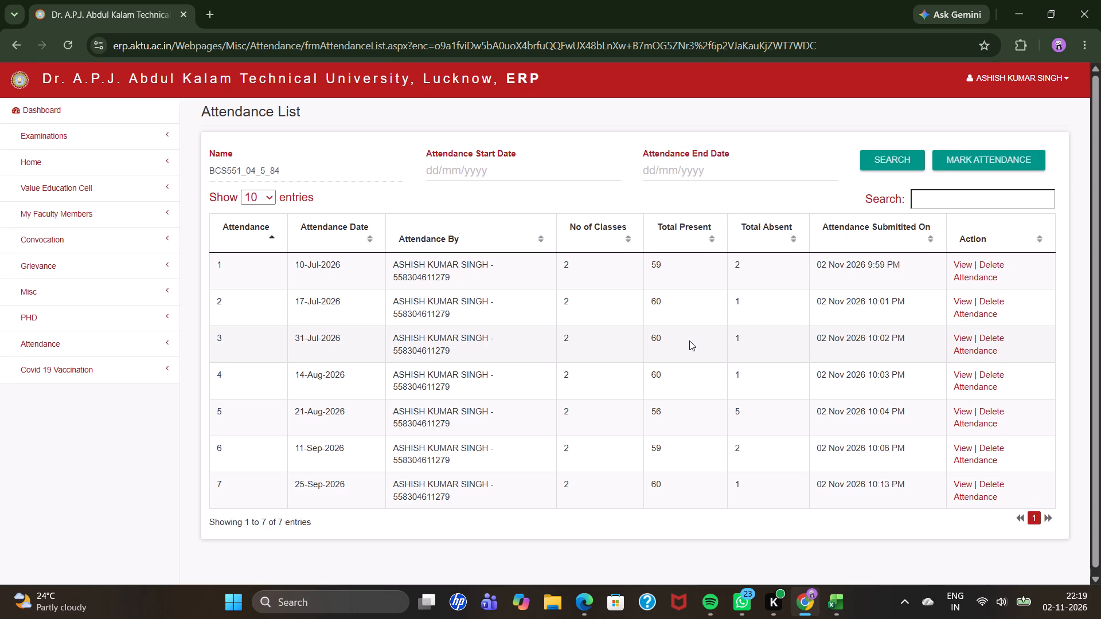
scroll(689, 340, down, 2)
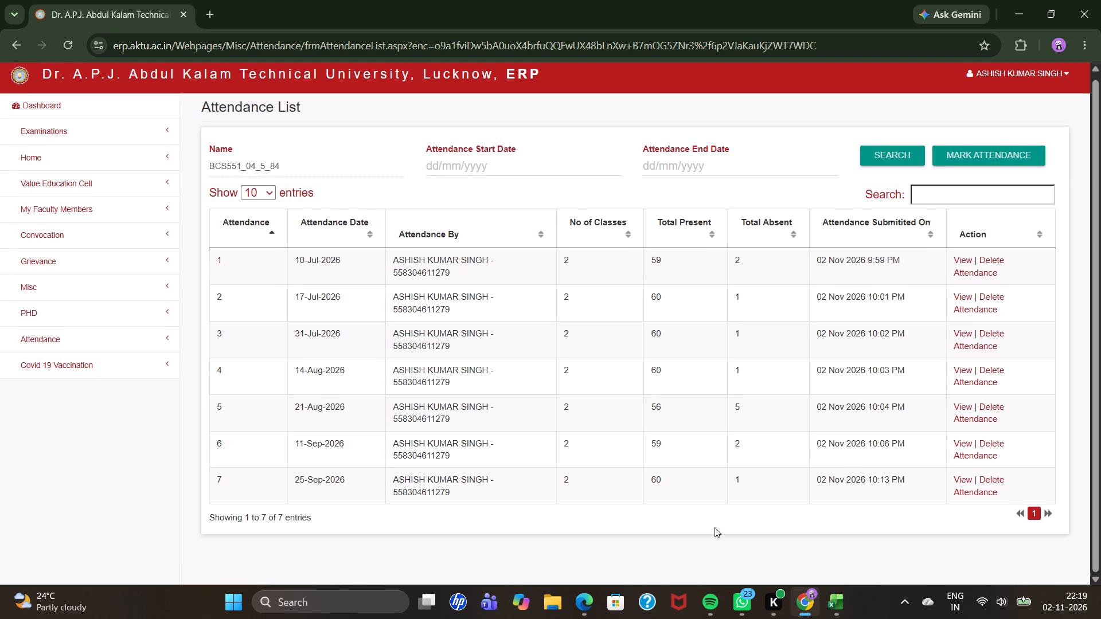
Bring up the Excel attendance sheet and arrange it side by side with the ERP attendance list in Chrome.
click(837, 531)
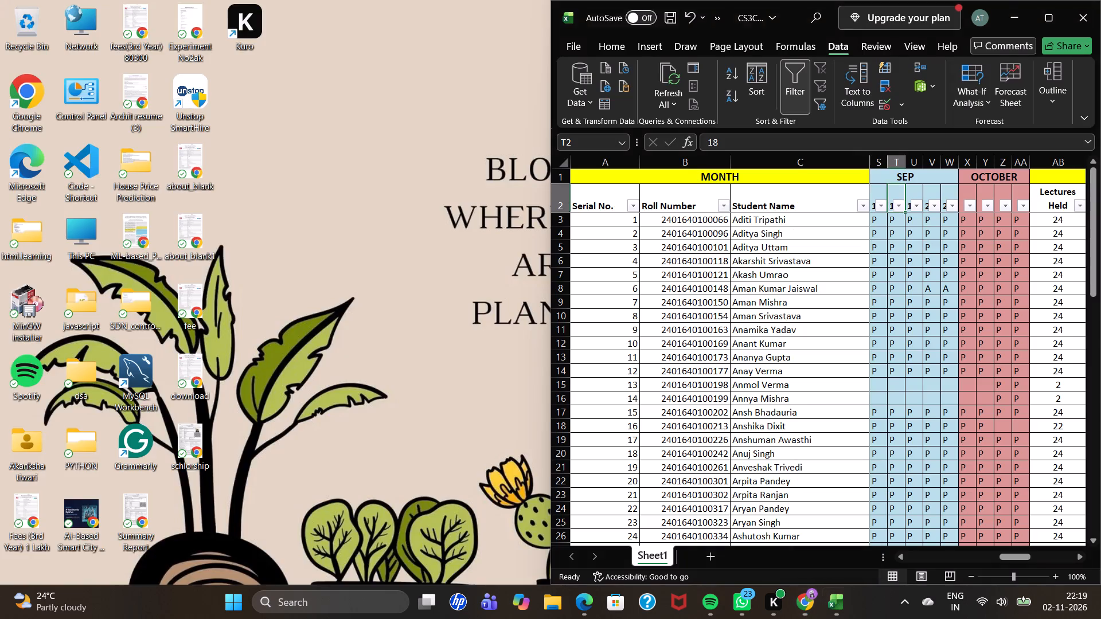
scroll(432, 415, left, 5)
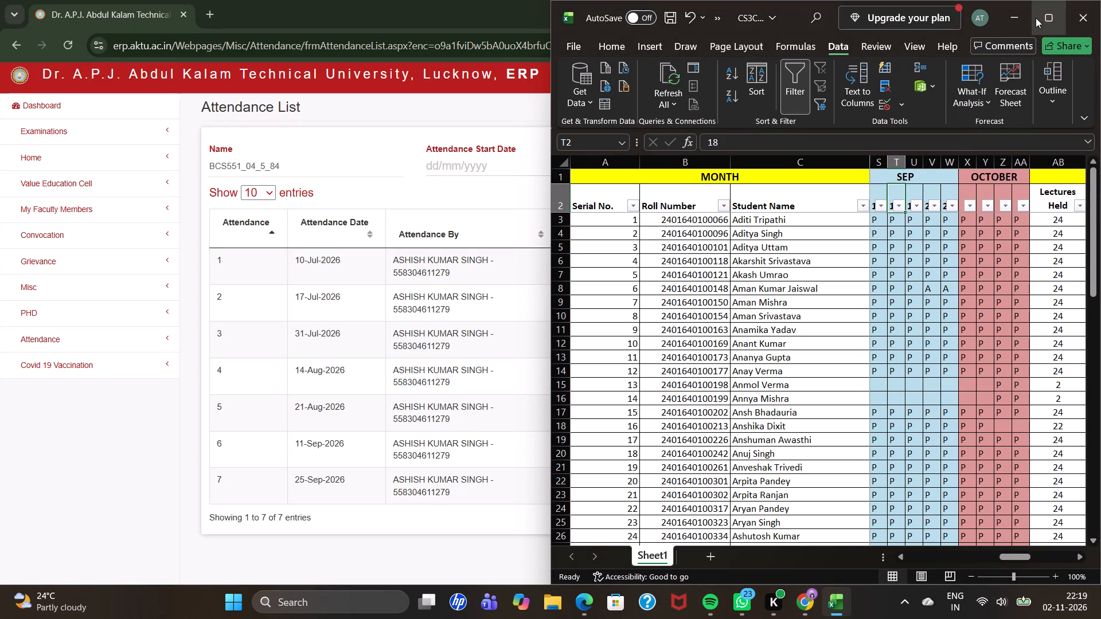
click(1009, 50)
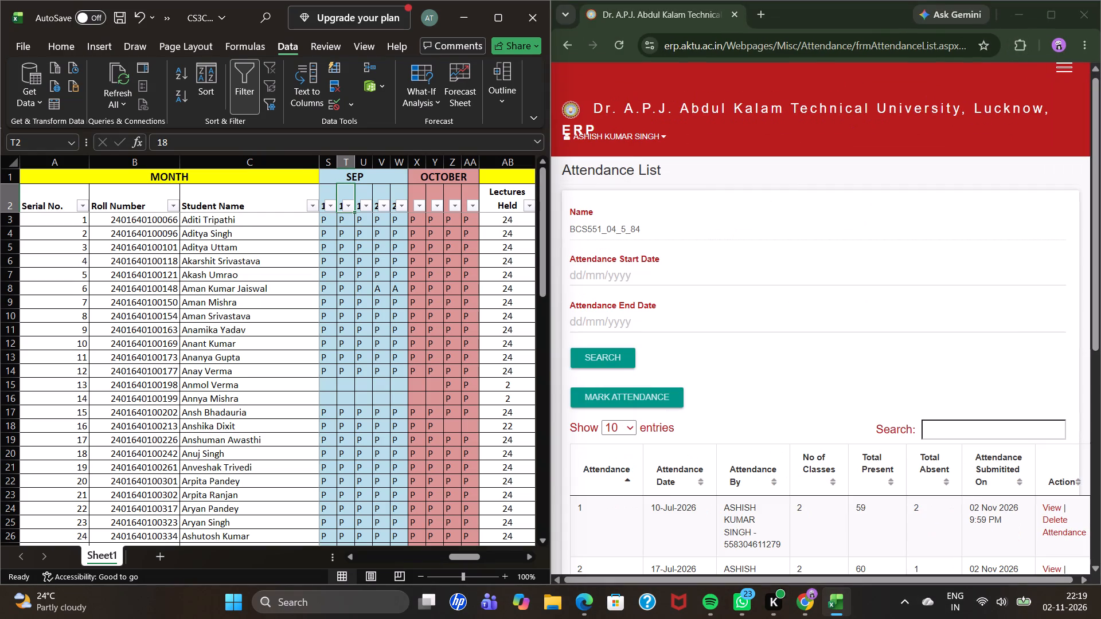
scroll(894, 522, down, 7)
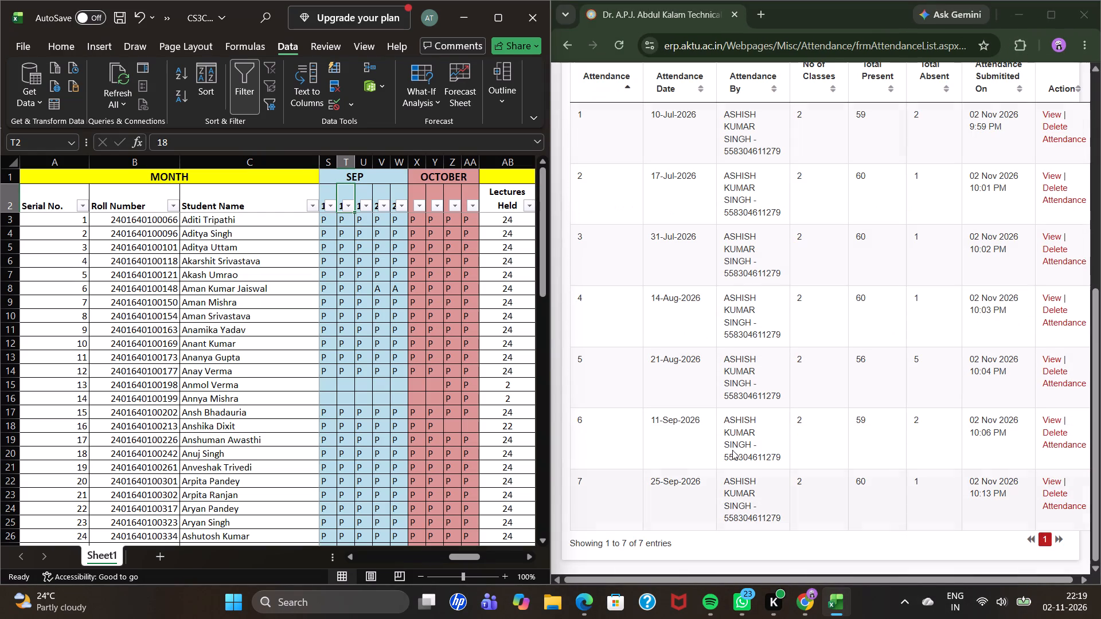
Filter the first October column, dated 16, in the Excel attendance sheet to show only A entries.
click(401, 207)
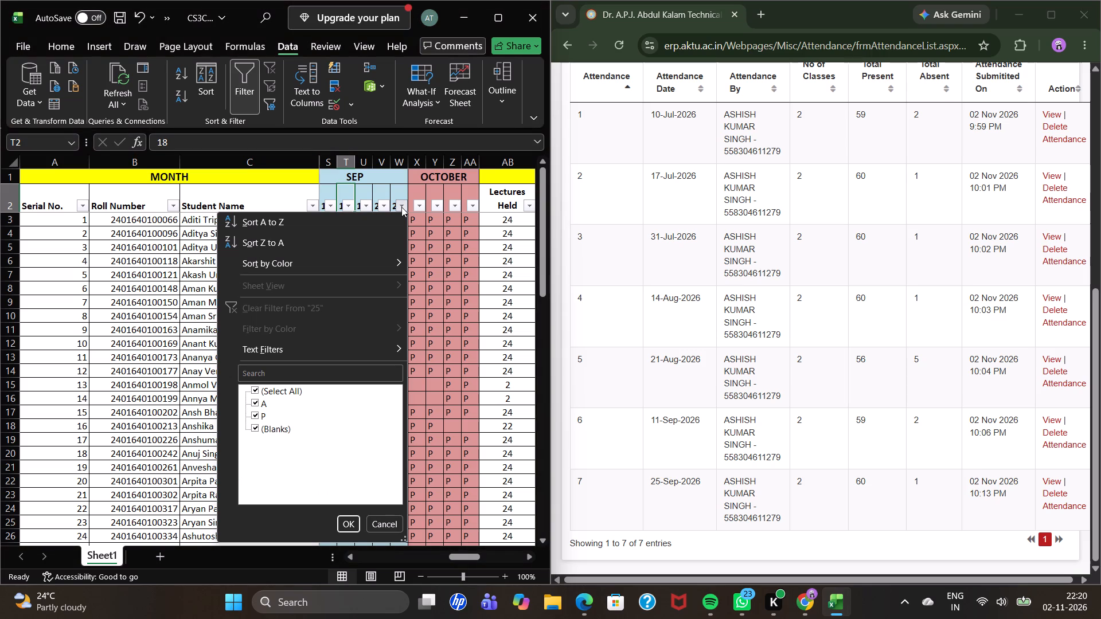
click(401, 207)
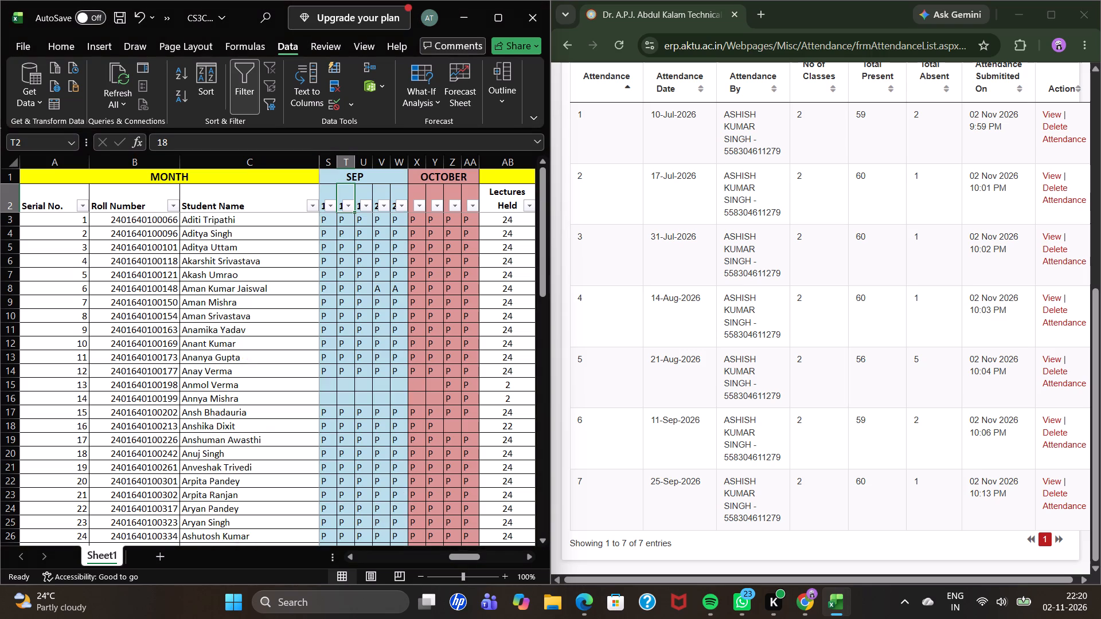
click(417, 208)
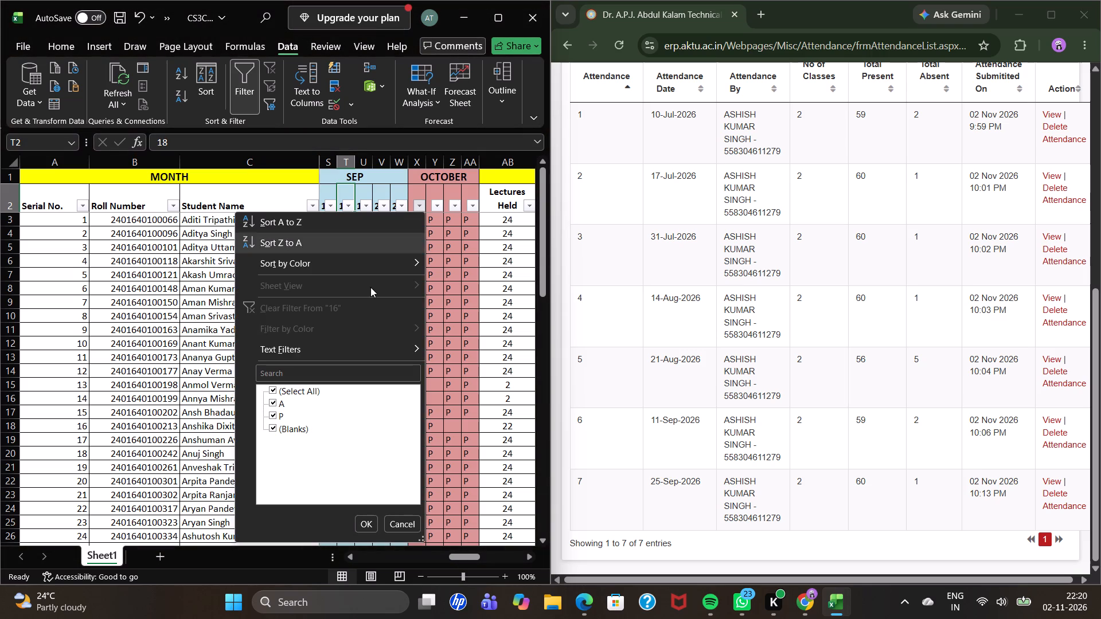
click(271, 431)
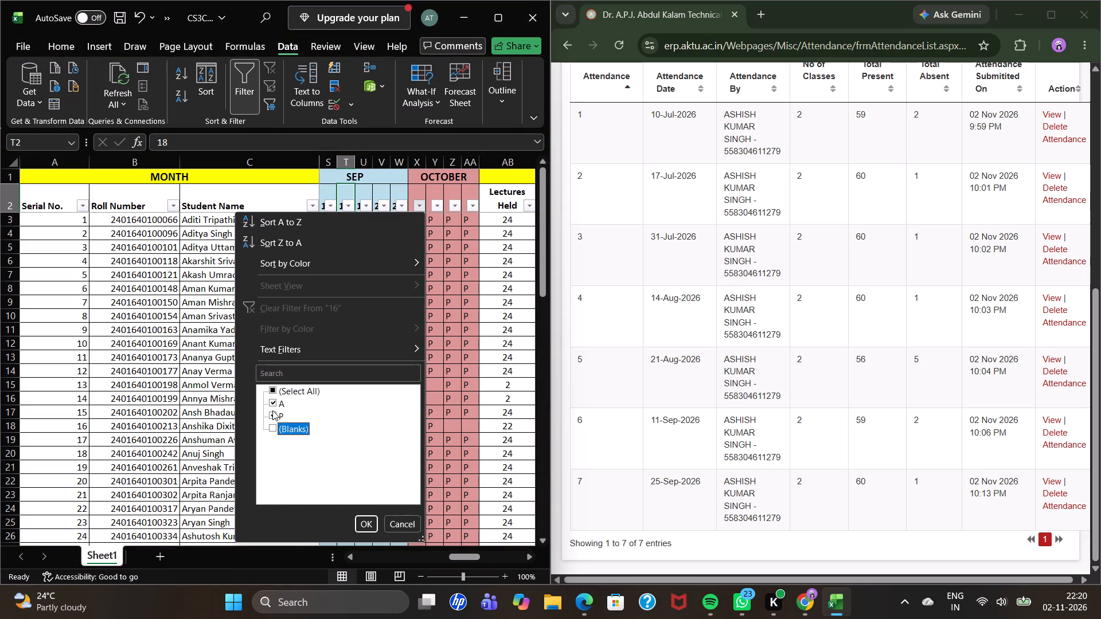
click(272, 413)
click(362, 530)
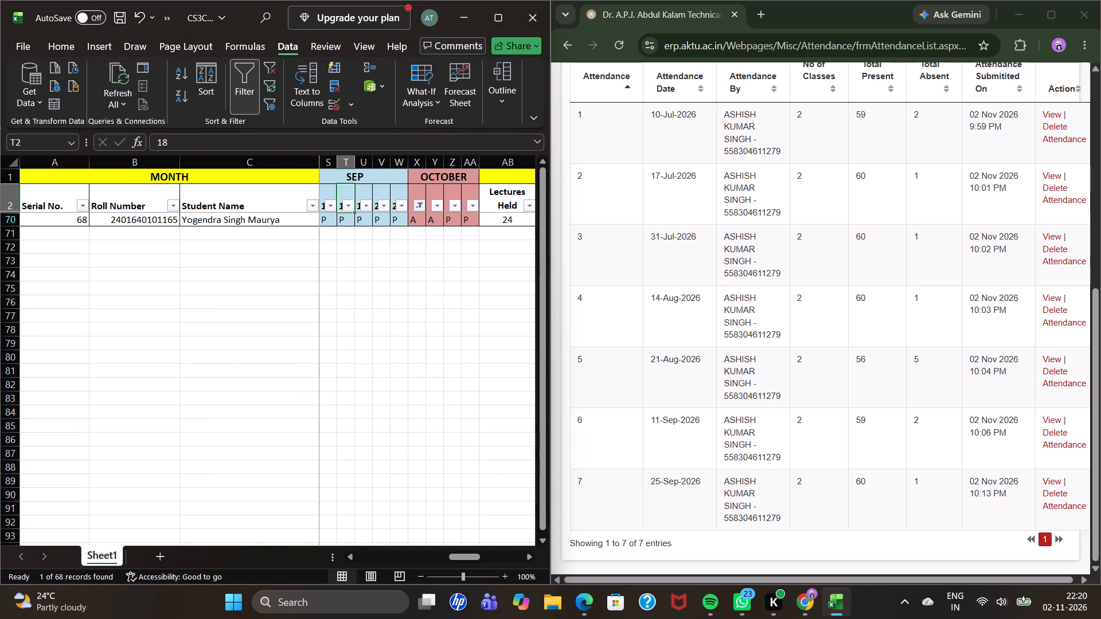
Start a new ERP attendance entry for the register, dated 16/Oct/2026 with 2 continuous classes, checking the date against the Excel column.
scroll(464, 340, up, 2)
scroll(802, 167, up, 3)
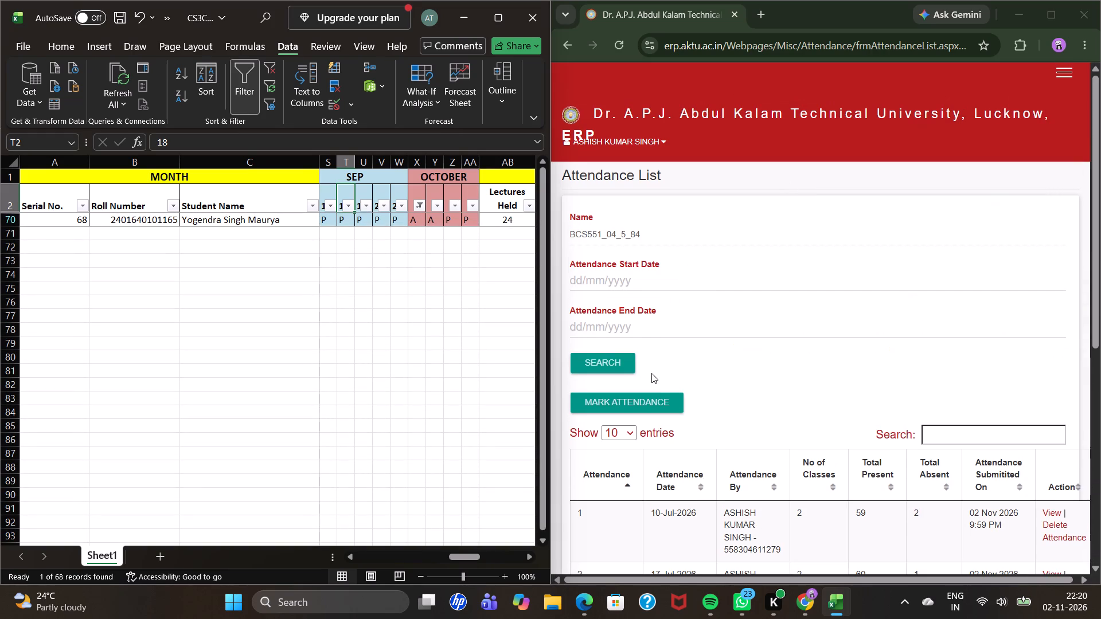
click(658, 400)
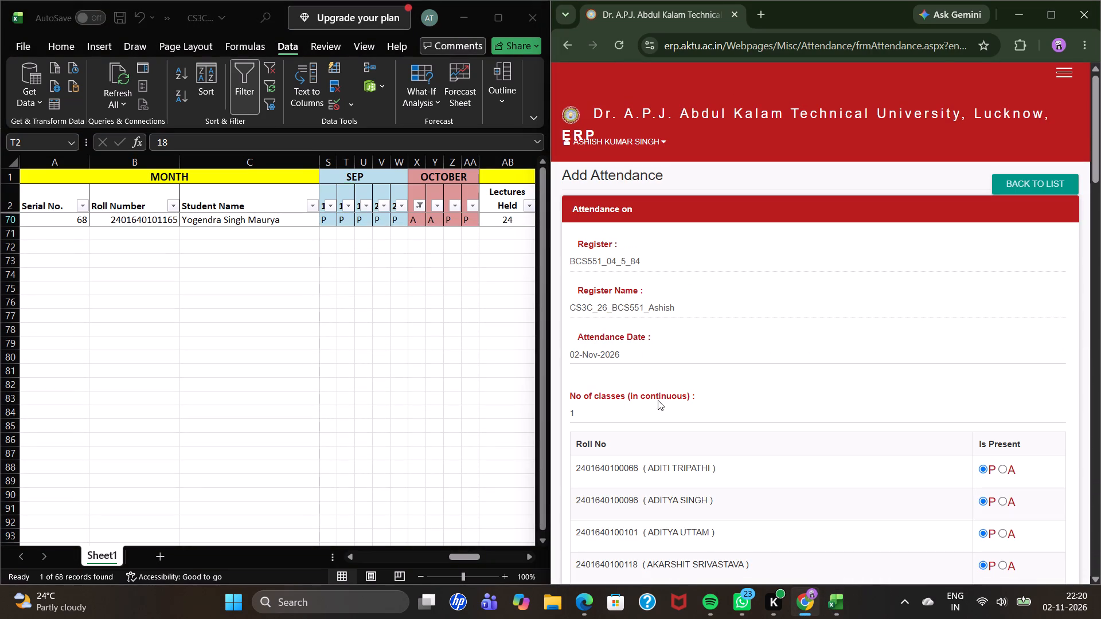
click(633, 350)
click(420, 199)
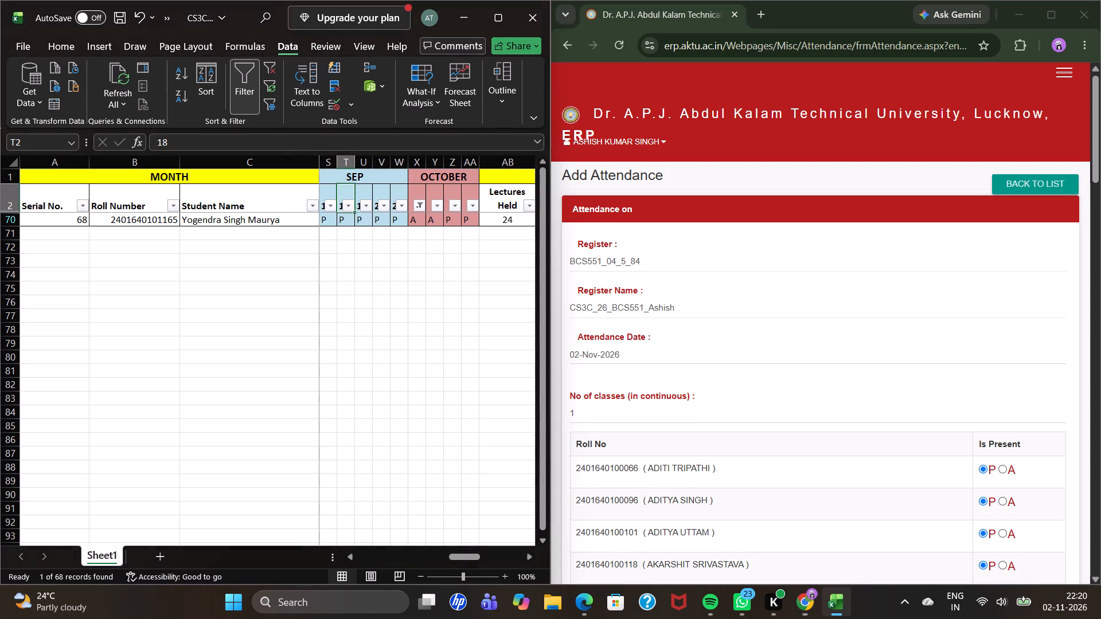
click(420, 199)
click(420, 202)
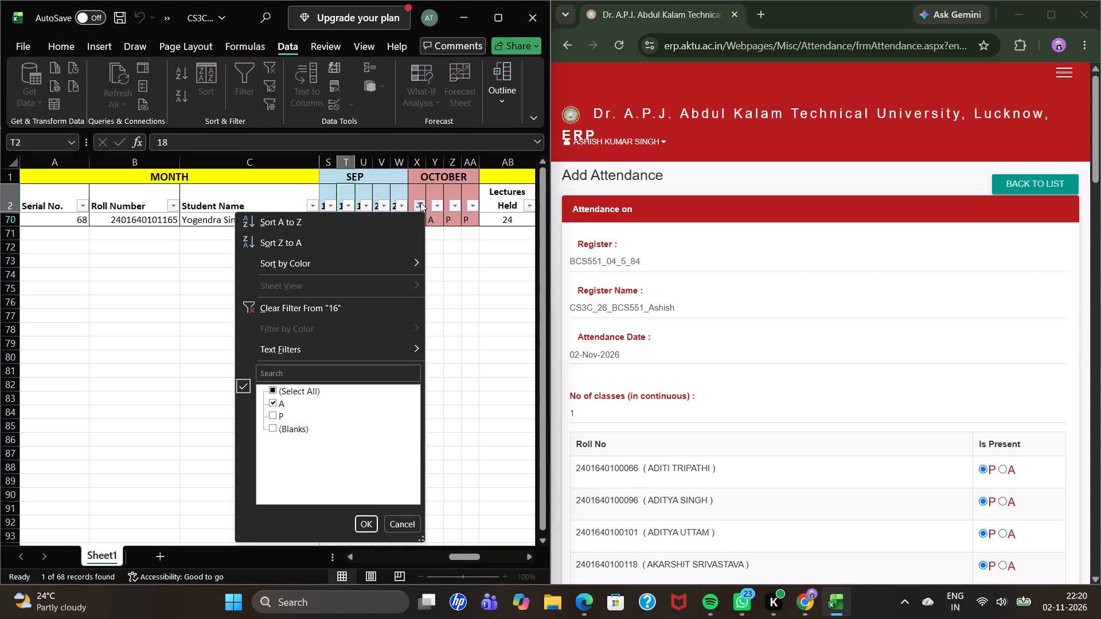
click(713, 338)
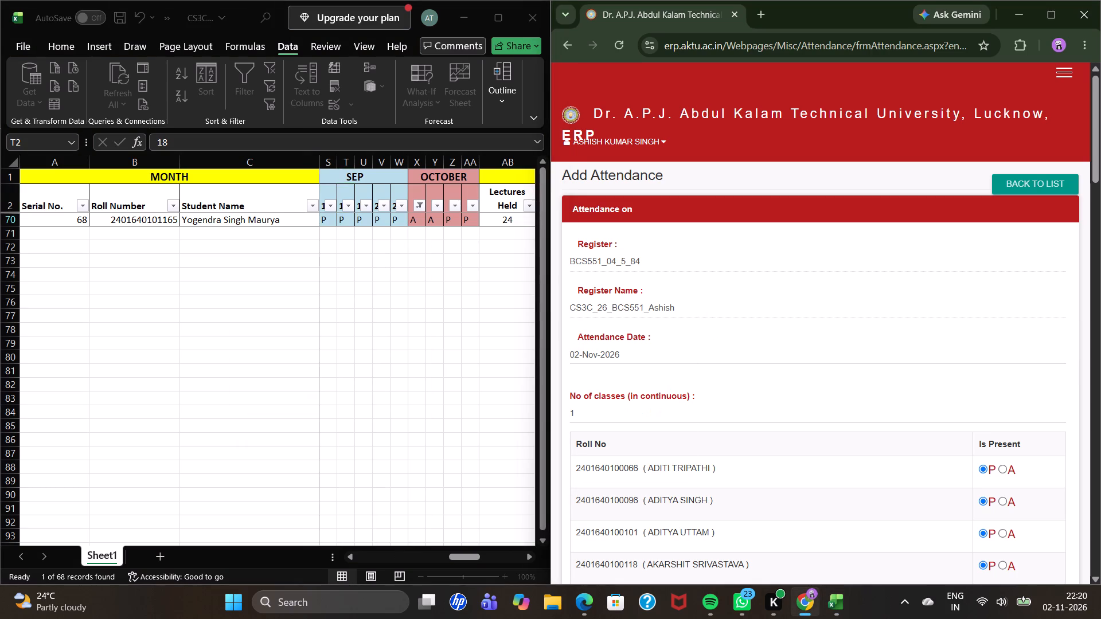
click(643, 361)
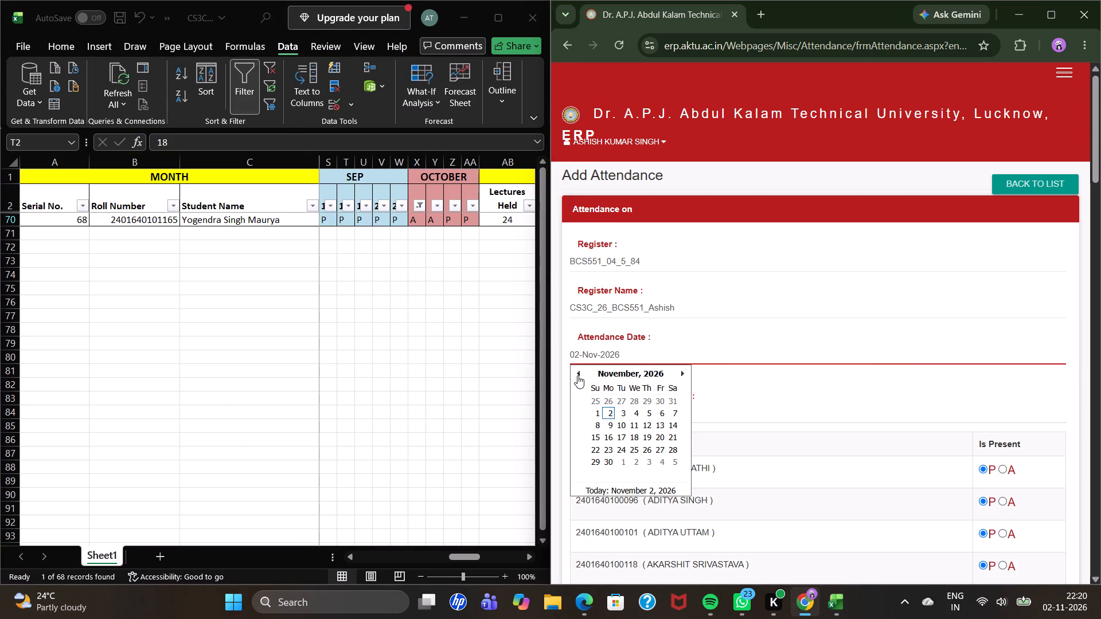
click(577, 375)
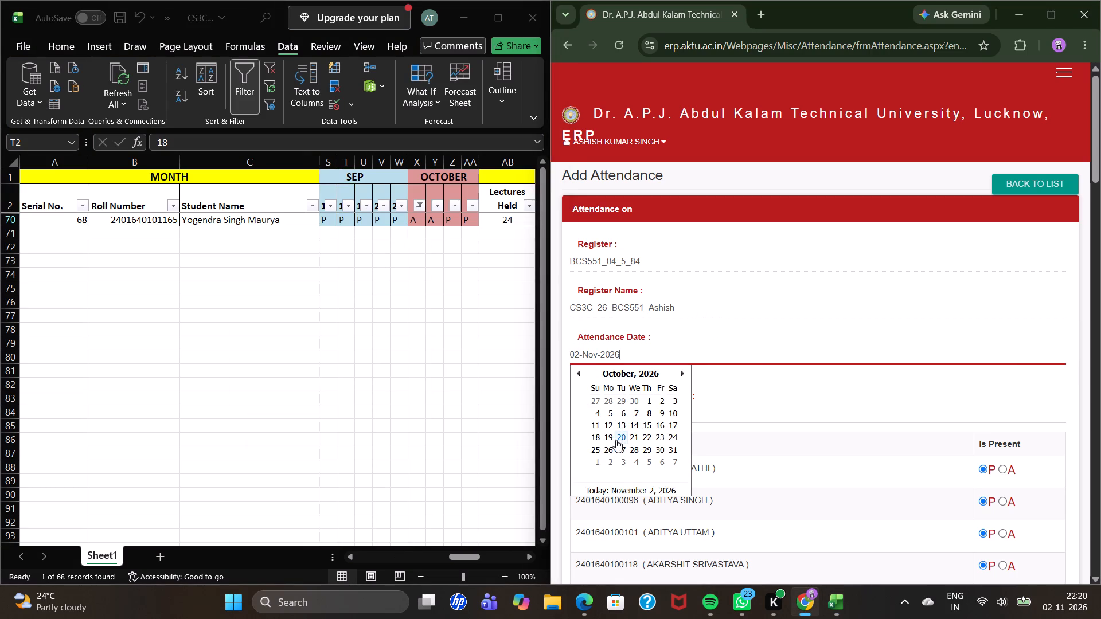
click(663, 428)
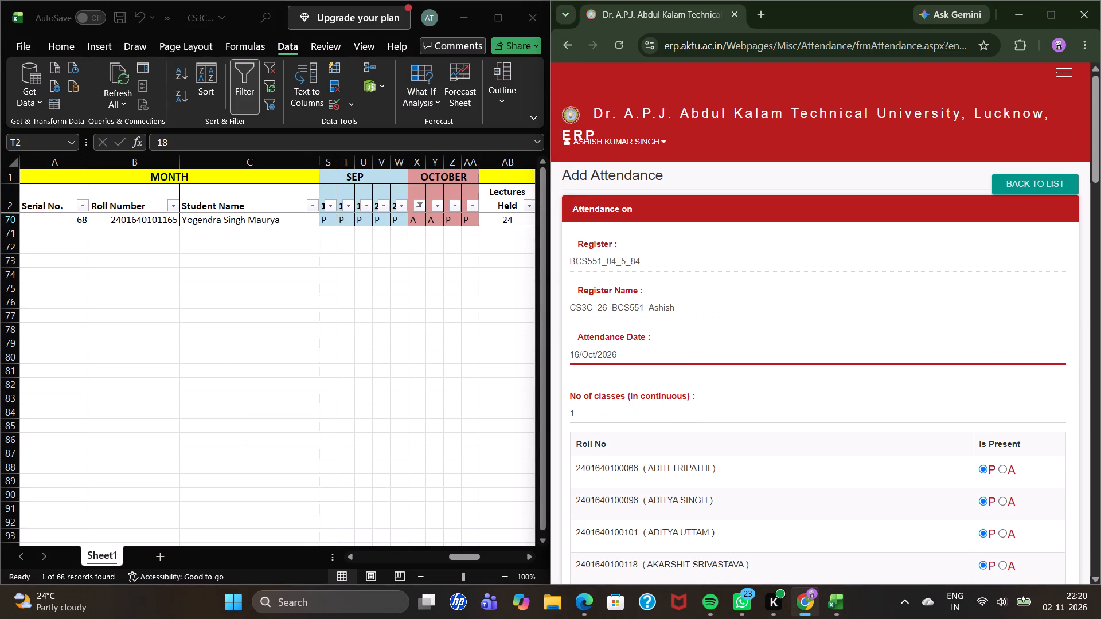
click(651, 413)
key(BackSpace)
key(2)
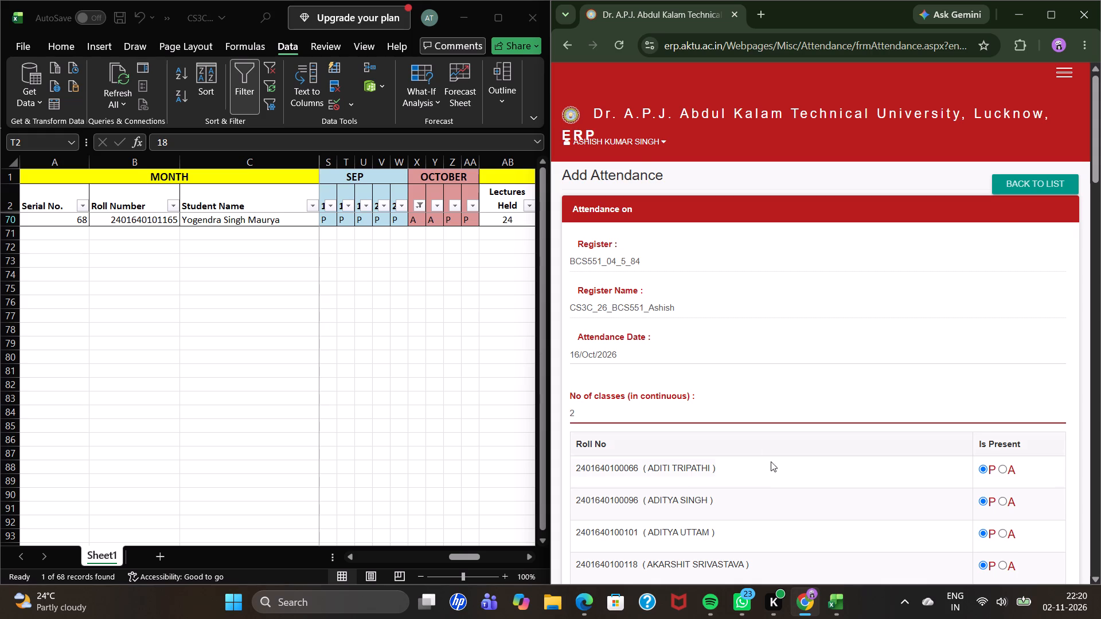
Mark the last student in the roll list, the absentee shown in the filtered sheet, as A and submit the attendance.
scroll(790, 488, down, 13)
scroll(790, 488, down, 9)
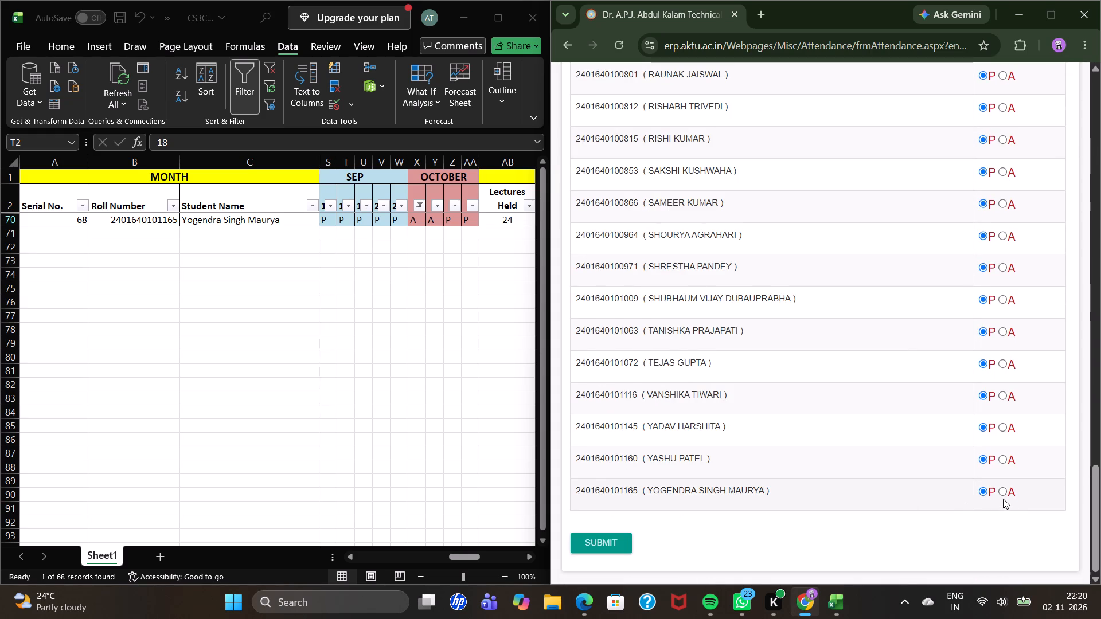
click(1003, 492)
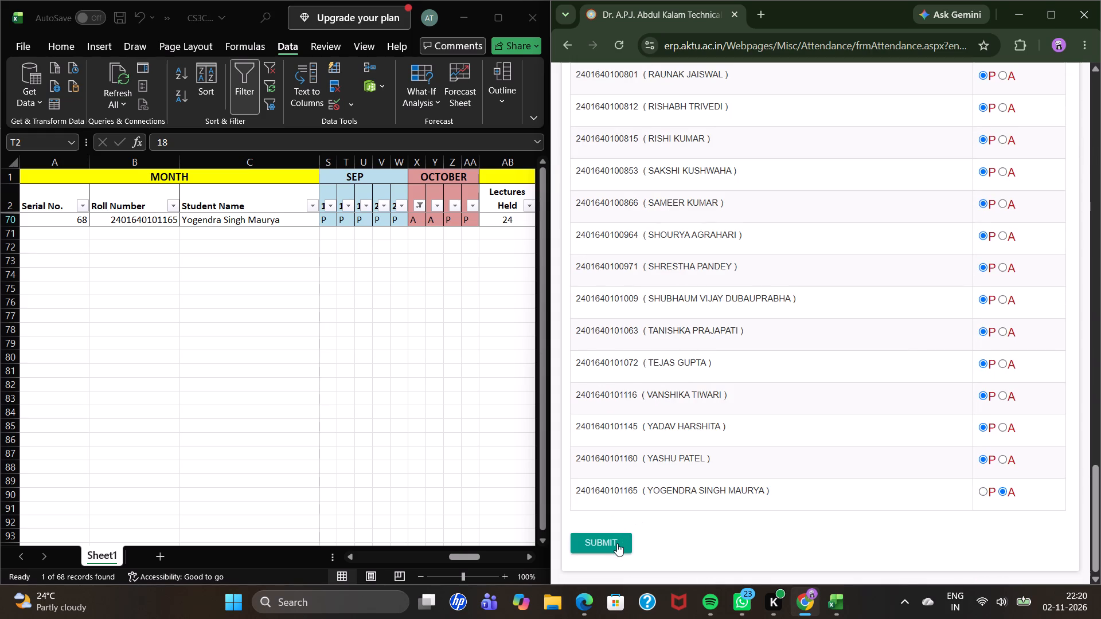
click(617, 543)
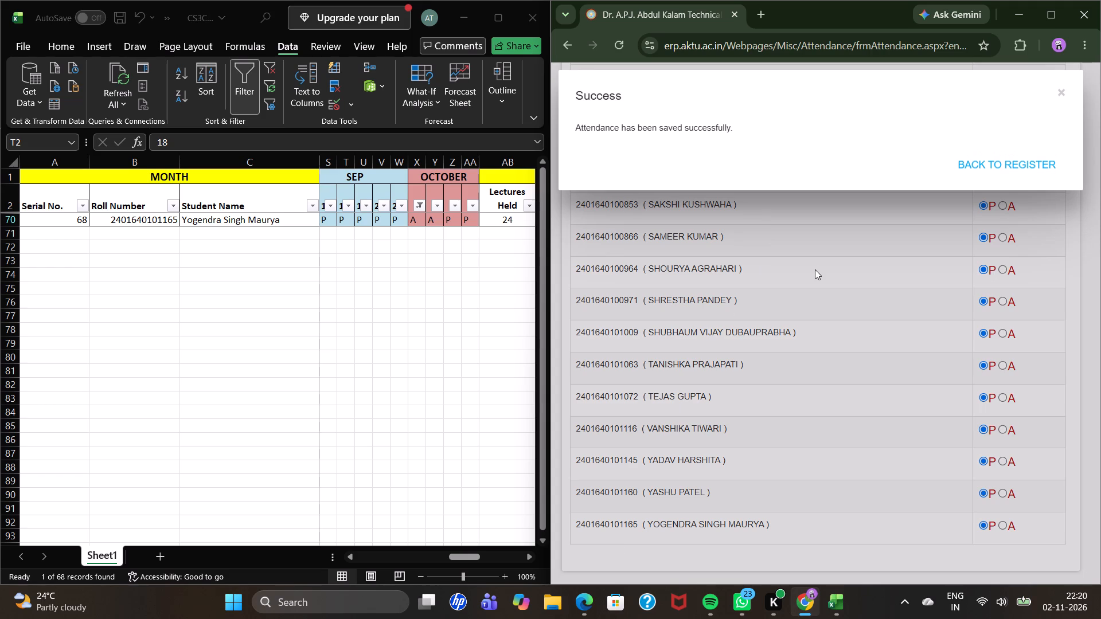
Clear the filter on the October 16 column in the Excel sheet and filter the first October 23 column to show only A.
click(815, 269)
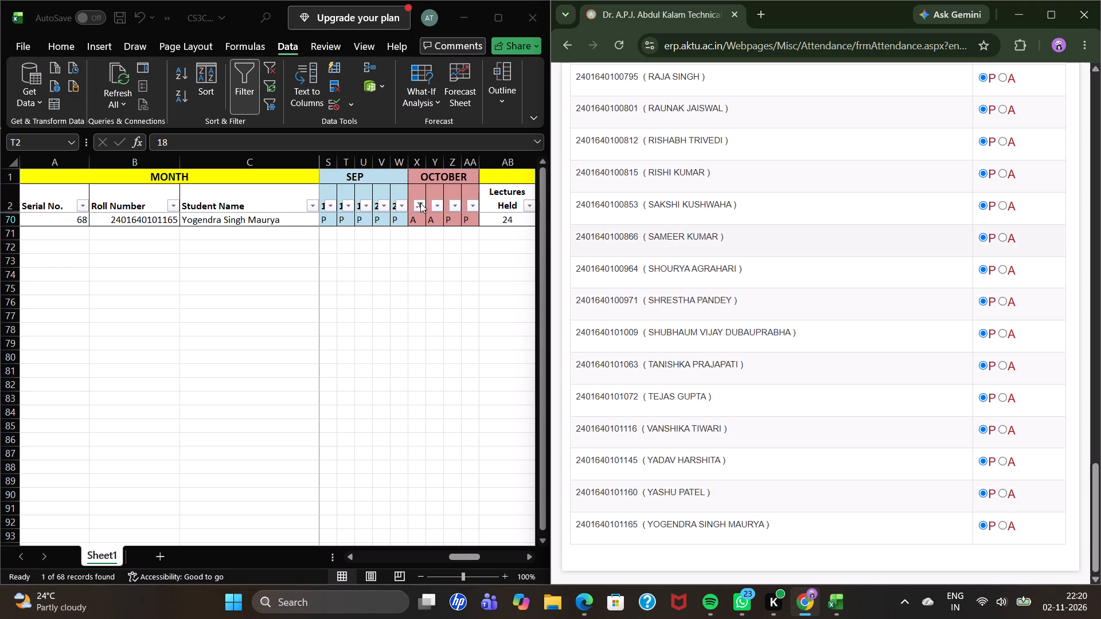
click(420, 203)
click(420, 203)
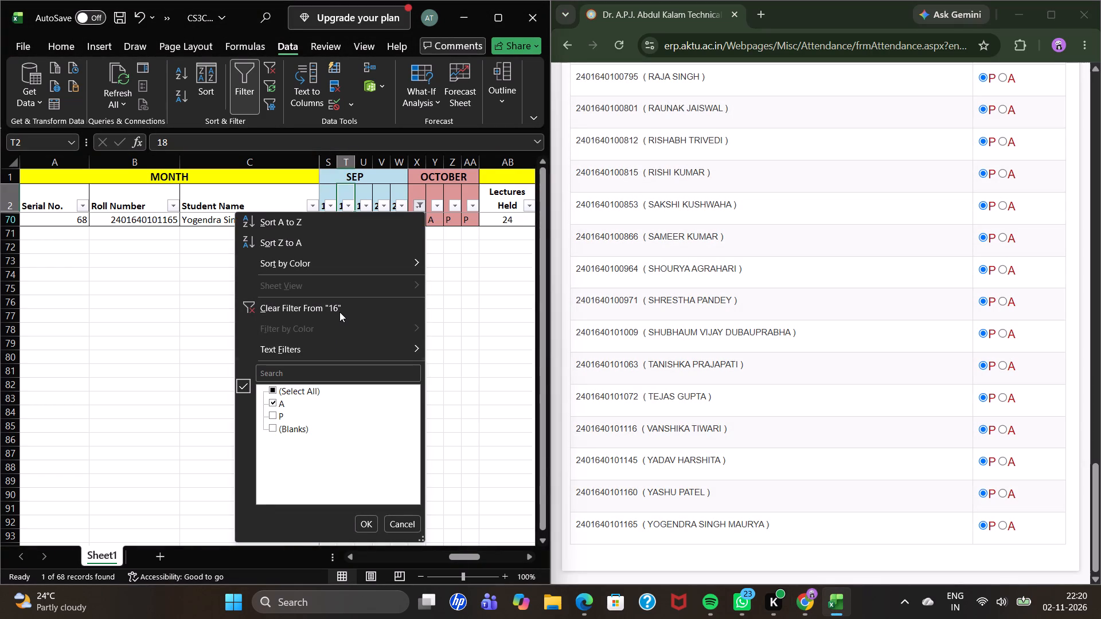
click(339, 306)
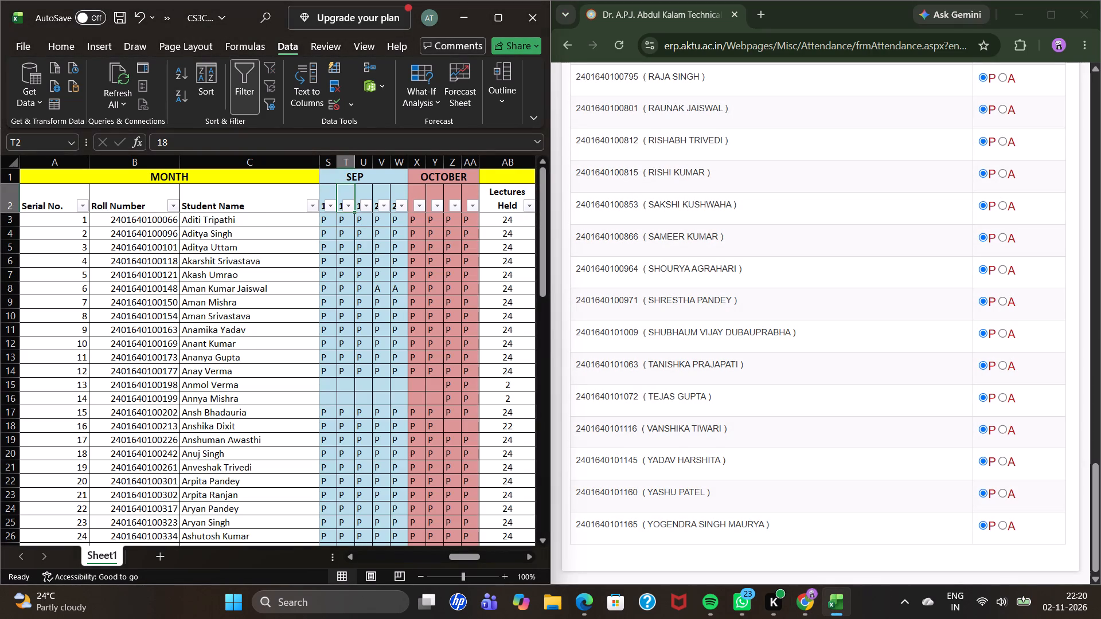
click(438, 207)
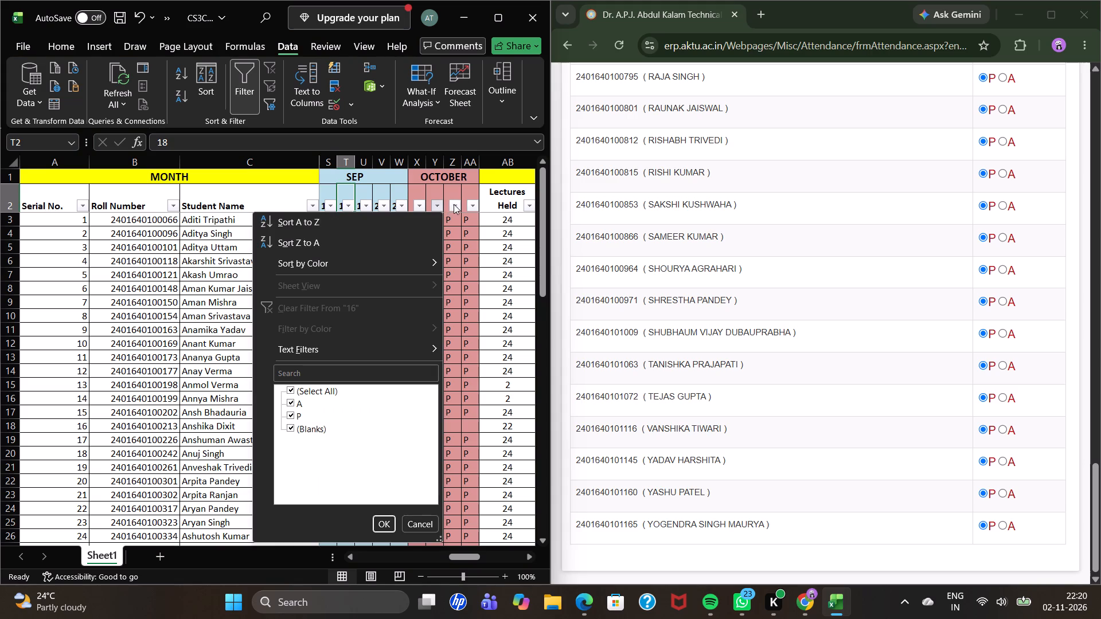
click(454, 204)
click(454, 204)
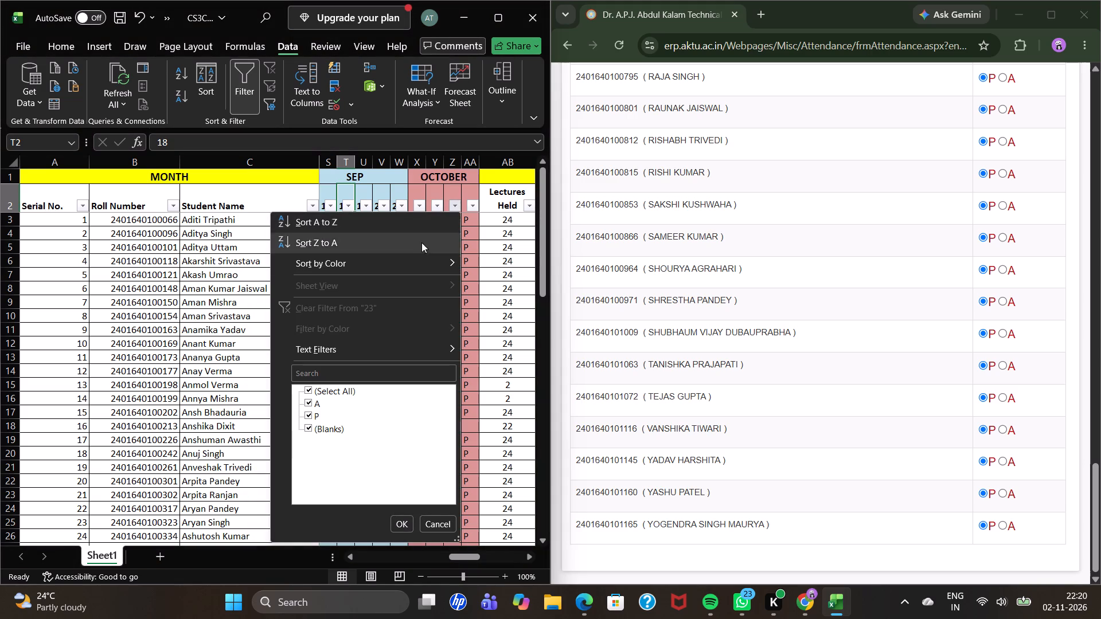
click(307, 429)
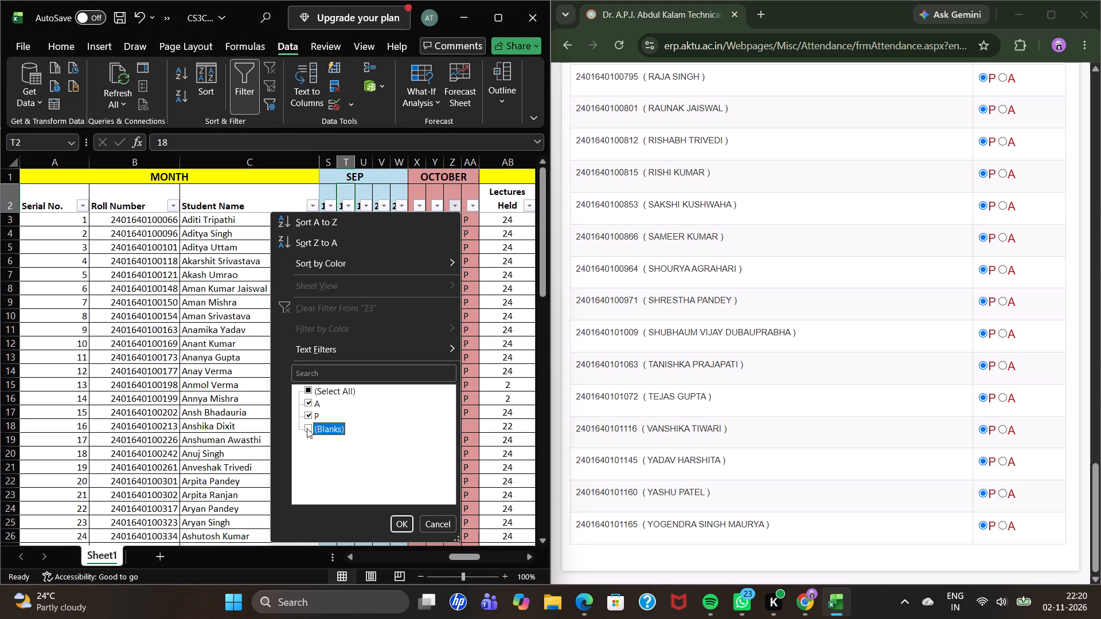
click(307, 414)
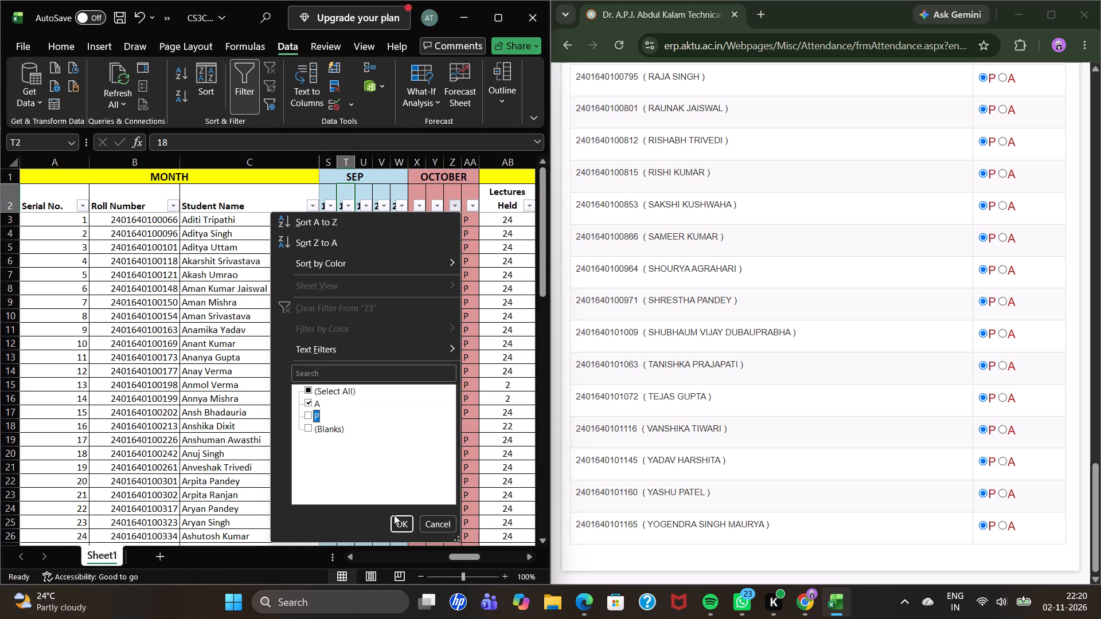
click(404, 524)
Set the ERP attendance entry's date to 23/Oct/2026 and the number of continuous classes to 2.
scroll(499, 413, up, 3)
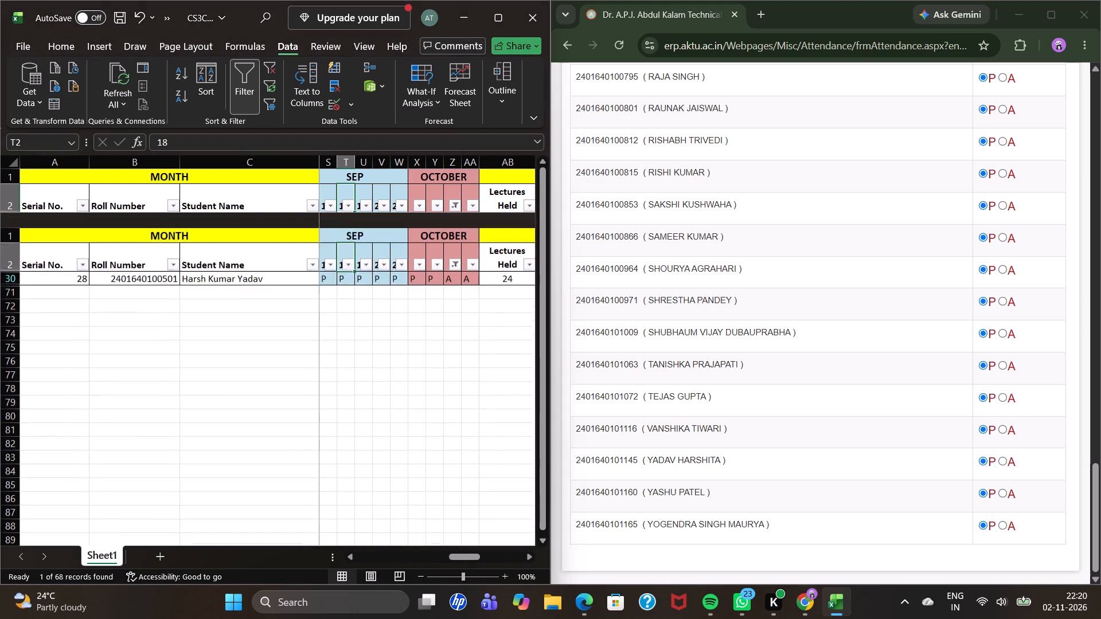
scroll(766, 163, up, 5)
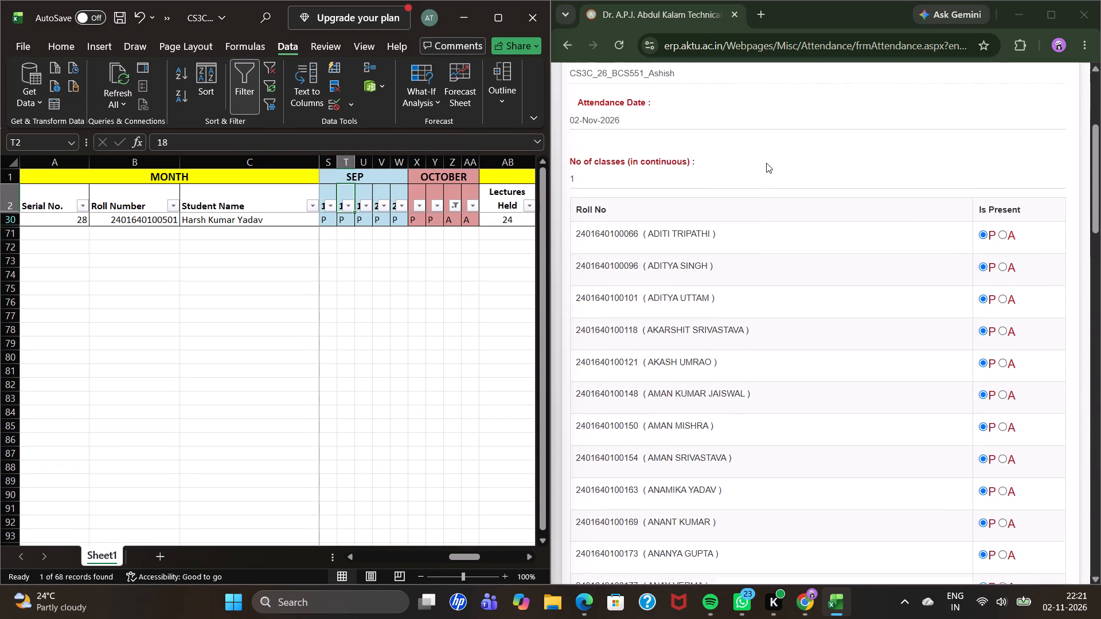
click(685, 275)
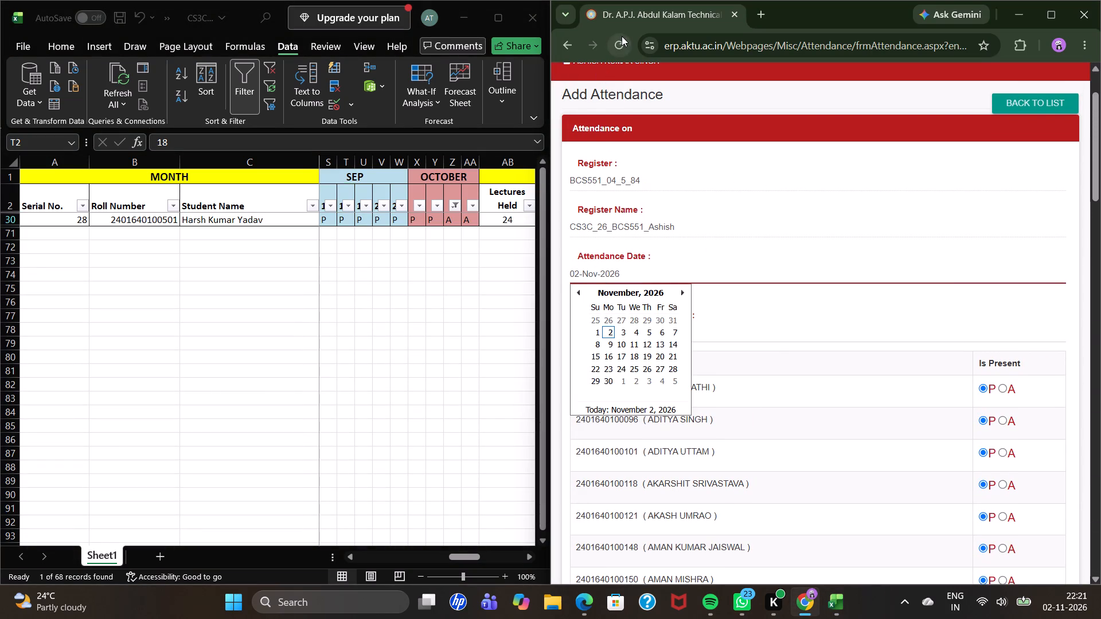
double_click(620, 36)
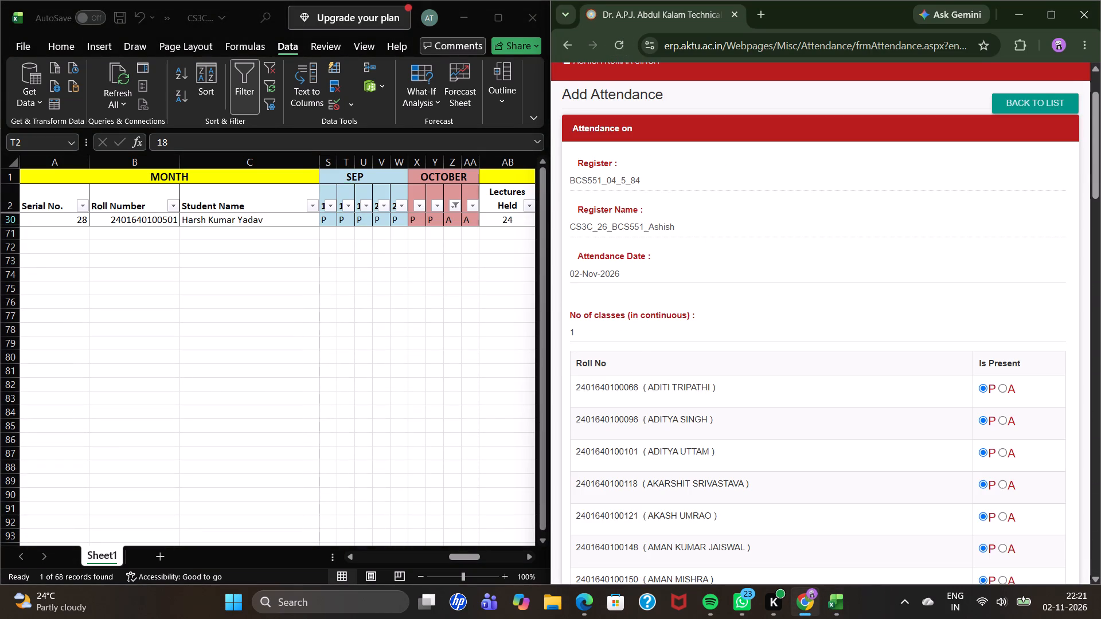
click(636, 266)
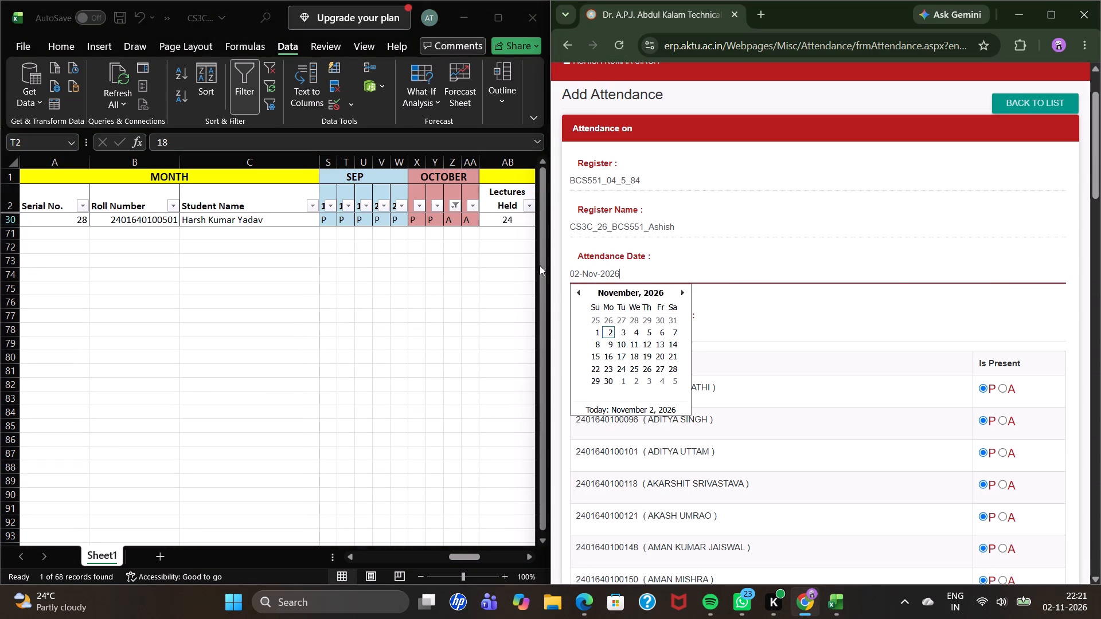
click(580, 293)
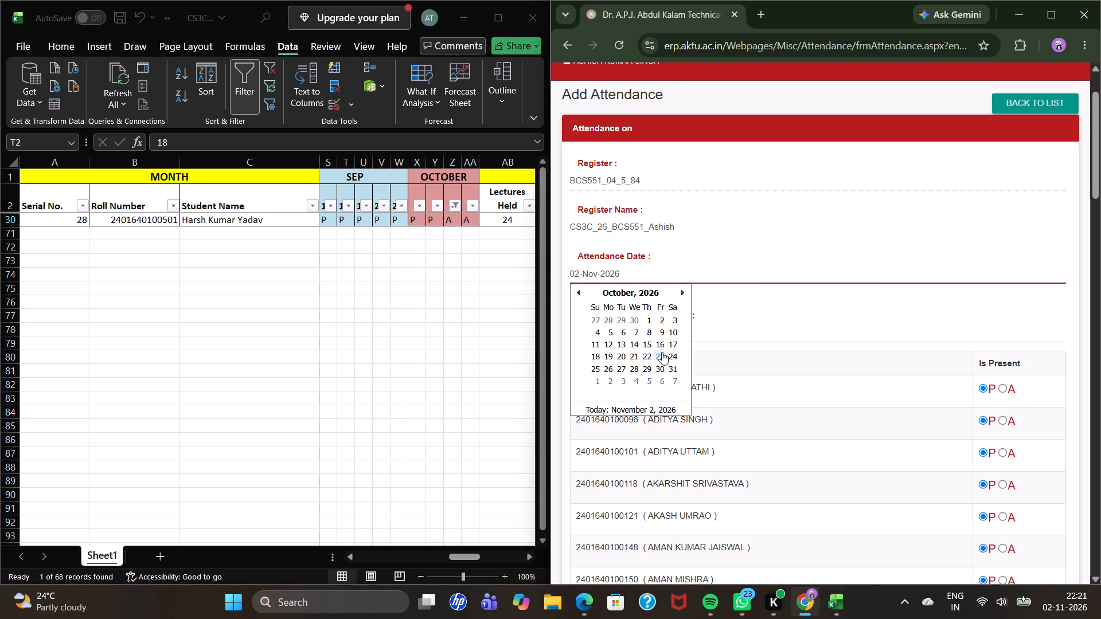
click(662, 355)
click(639, 342)
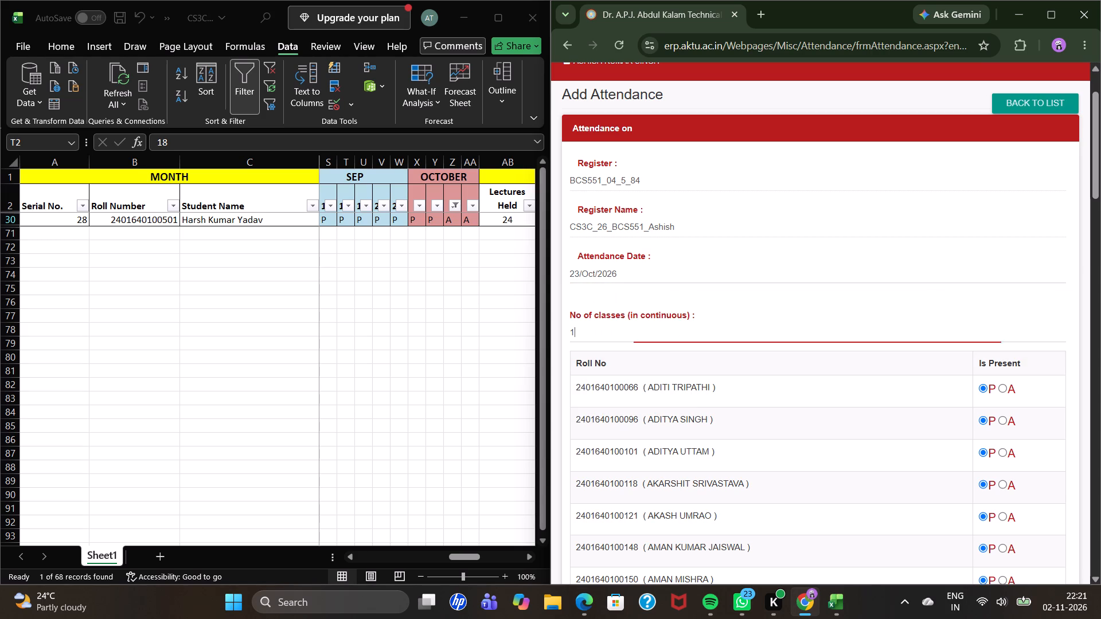
key(BackSpace)
key(2)
Mark the filtered absentee, serial number 28 in the Excel sheet, as A in the ERP roll list and submit the attendance.
scroll(835, 389, down, 2)
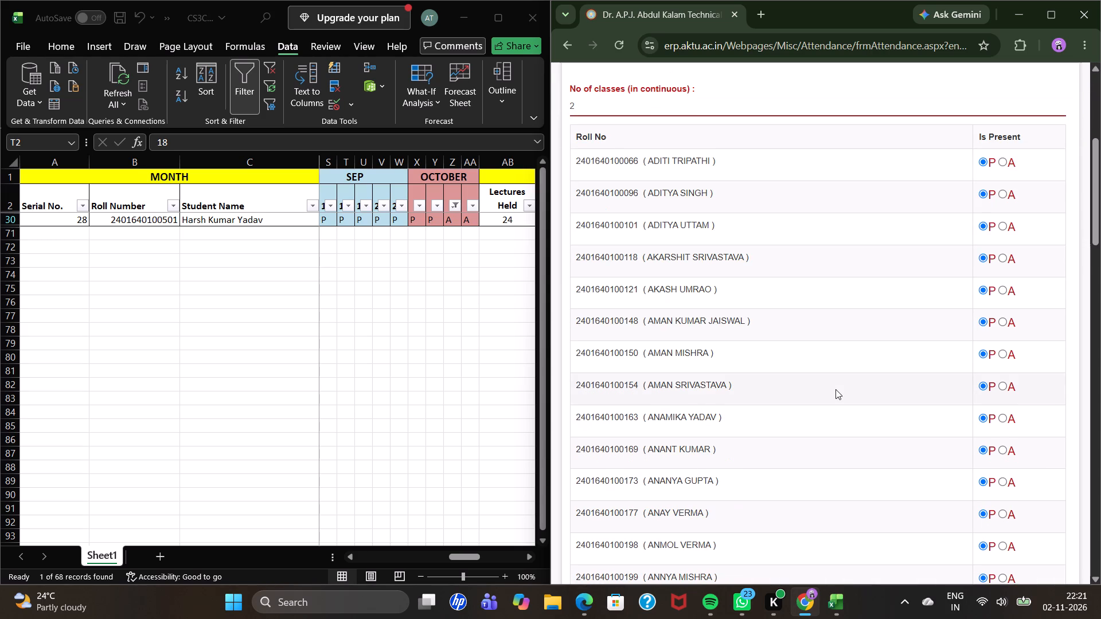
scroll(835, 389, down, 1)
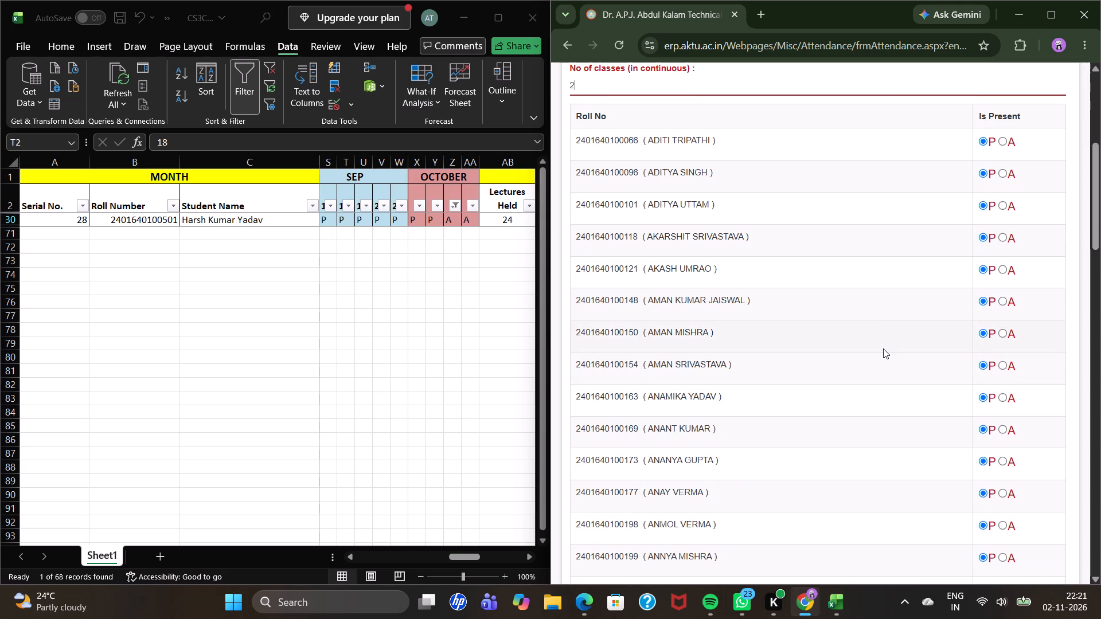
scroll(883, 348, down, 5)
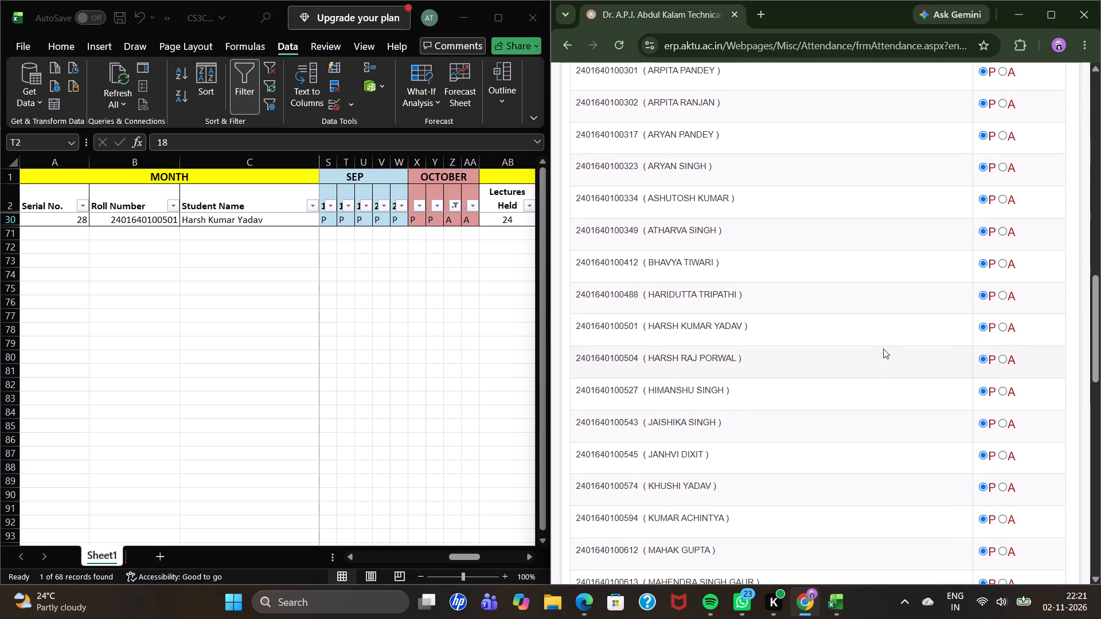
click(1002, 326)
scroll(1002, 326, down, 8)
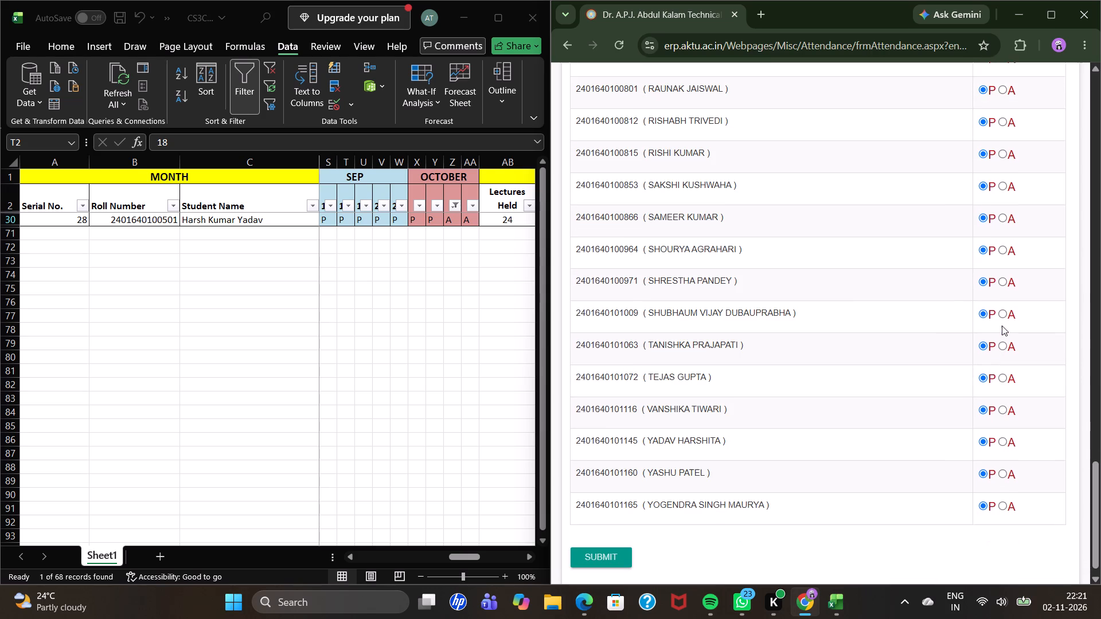
scroll(672, 456, up, 9)
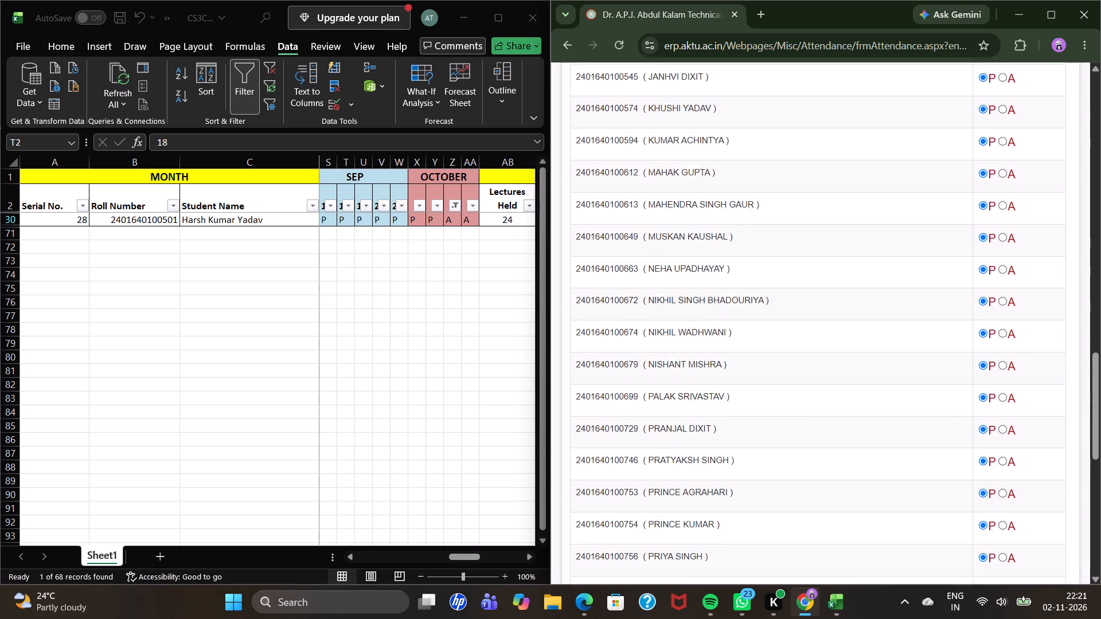
scroll(672, 456, down, 6)
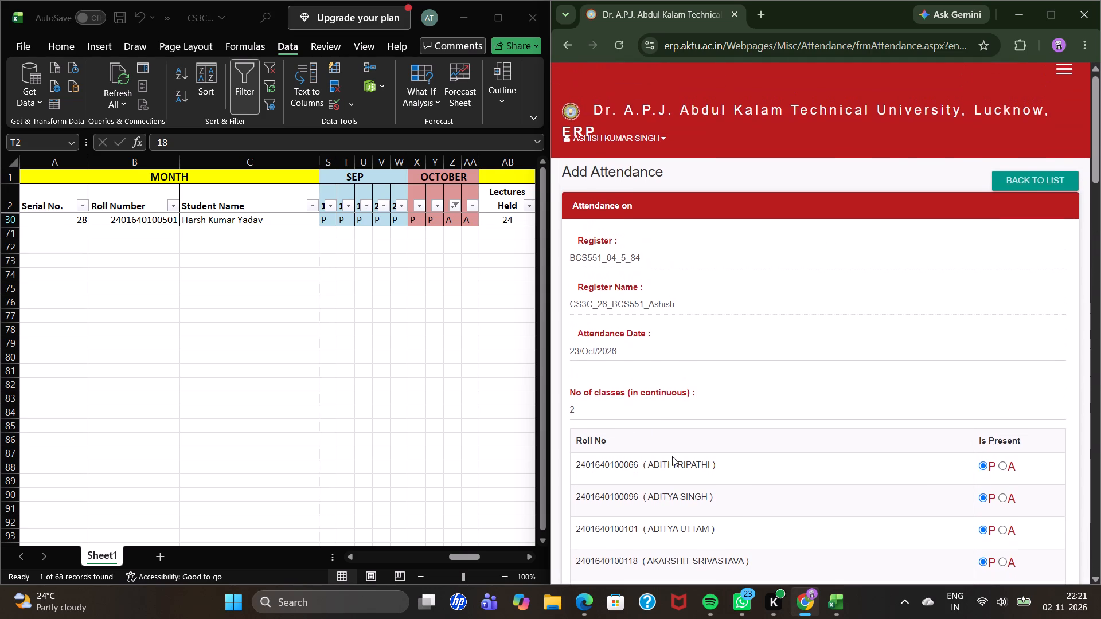
scroll(672, 456, down, 7)
scroll(602, 549, down, 7)
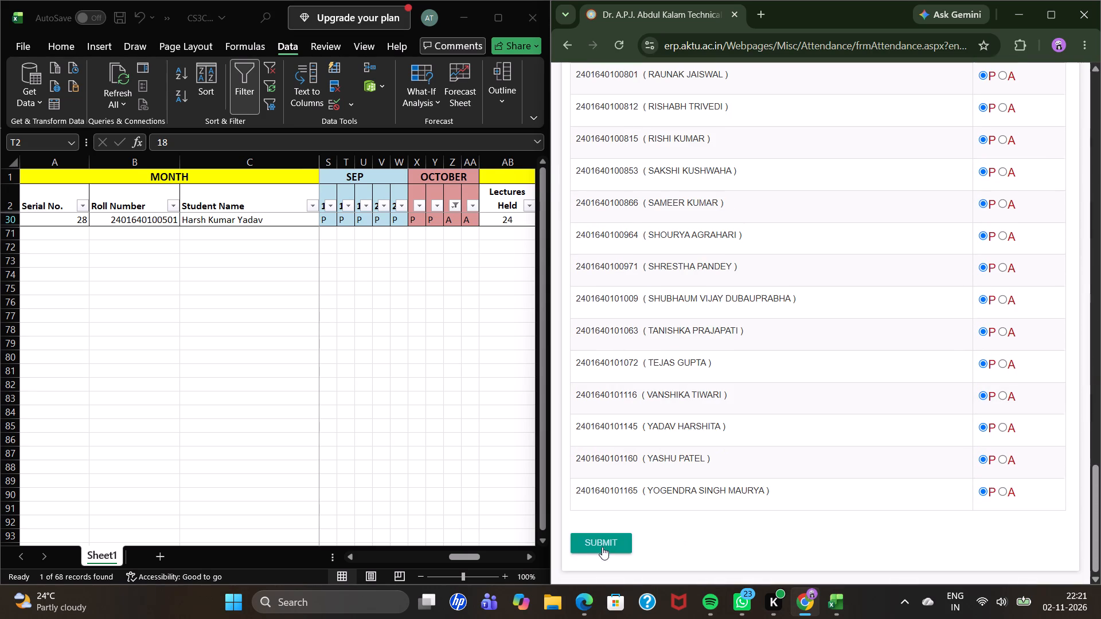
click(602, 540)
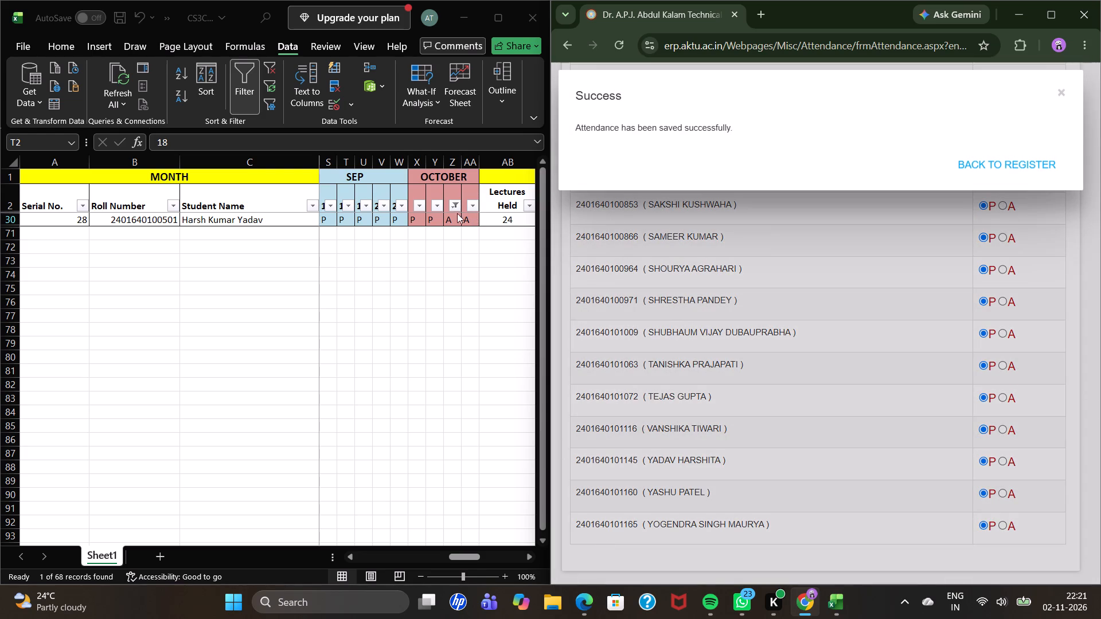
Clear the filter on the first October 23 column in the Excel attendance sheet.
click(454, 202)
click(454, 202)
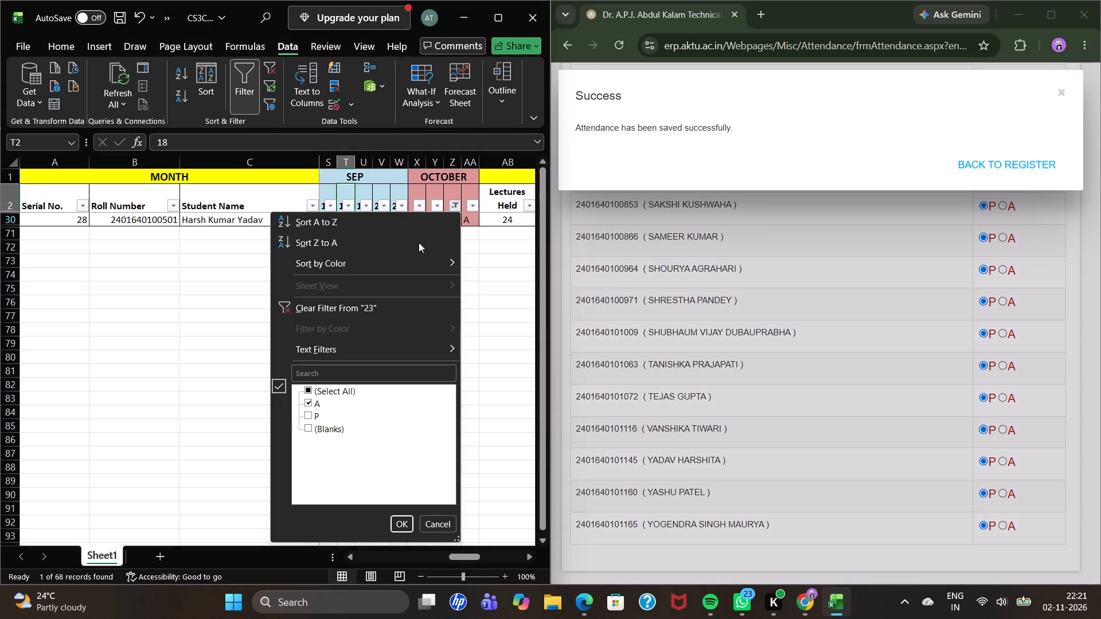
click(381, 305)
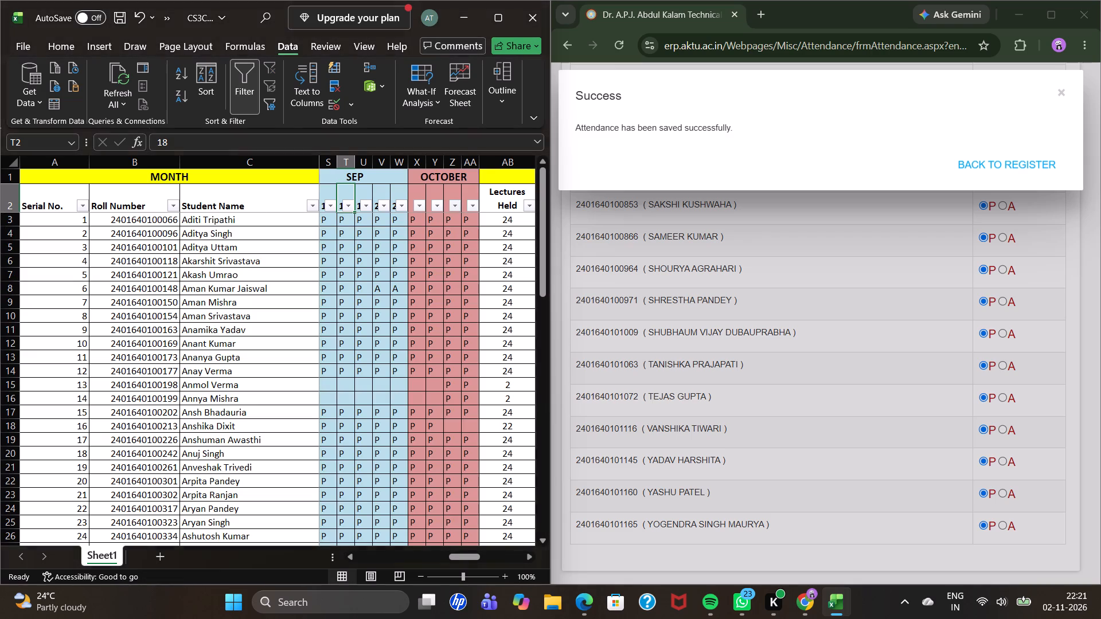
Maximize the Excel window and undo the filtering changes back to before header filters were added to the attendance sheet.
click(495, 14)
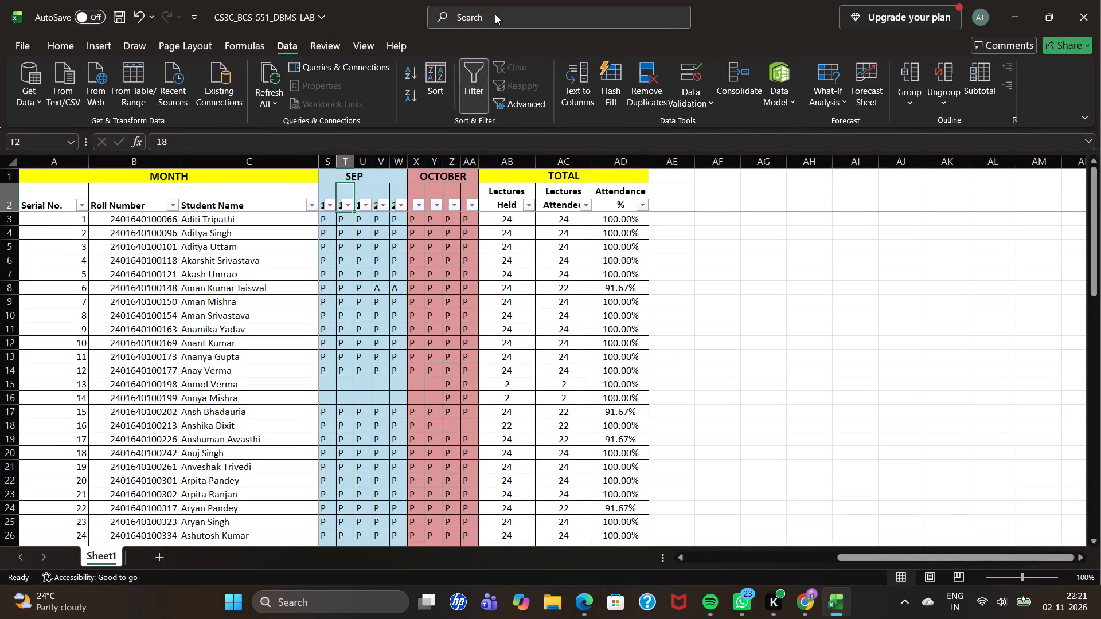
click(604, 284)
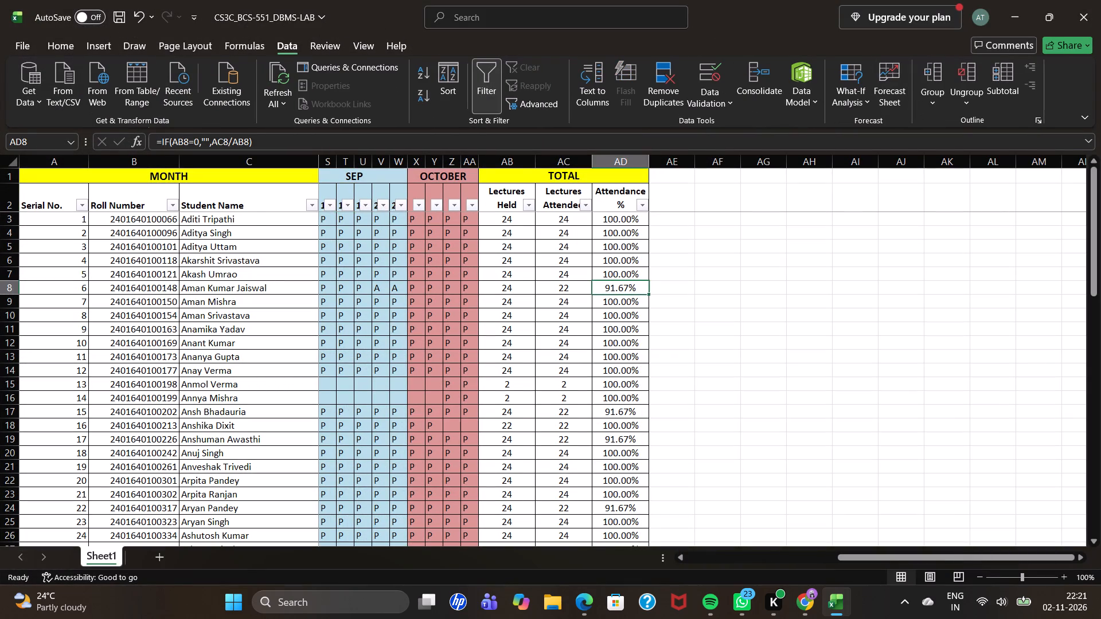
key(ctrl+z)
key(ctrl+z)
key(ctrl+z)
key(ctrl+z)
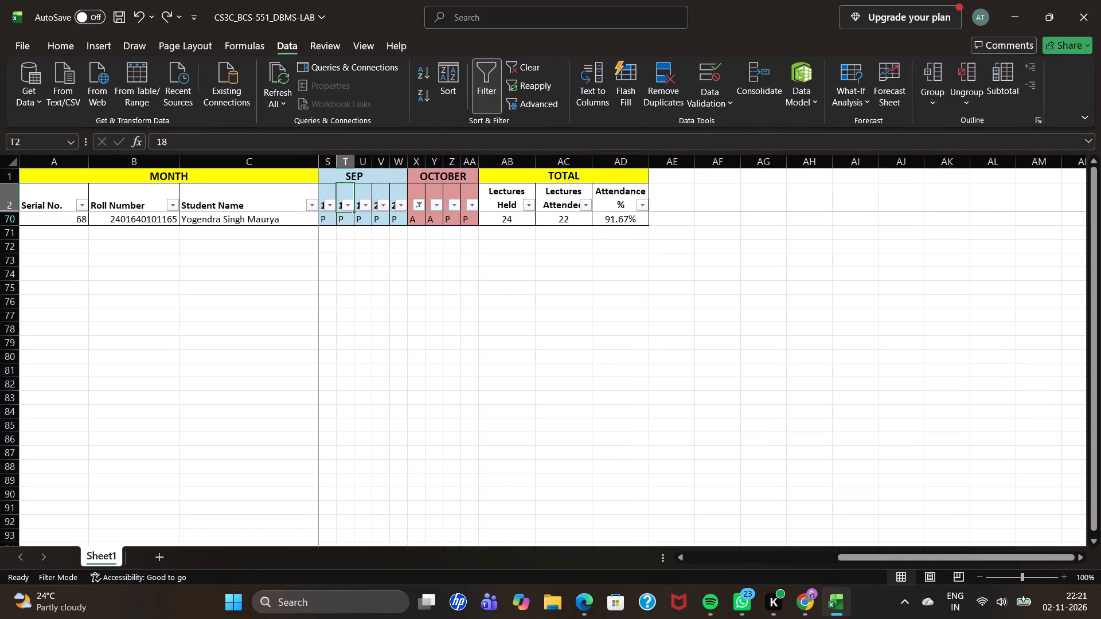
key(ctrl+z)
key(ctrl+z)
key(ctrl+z)
key(ctrl+z)
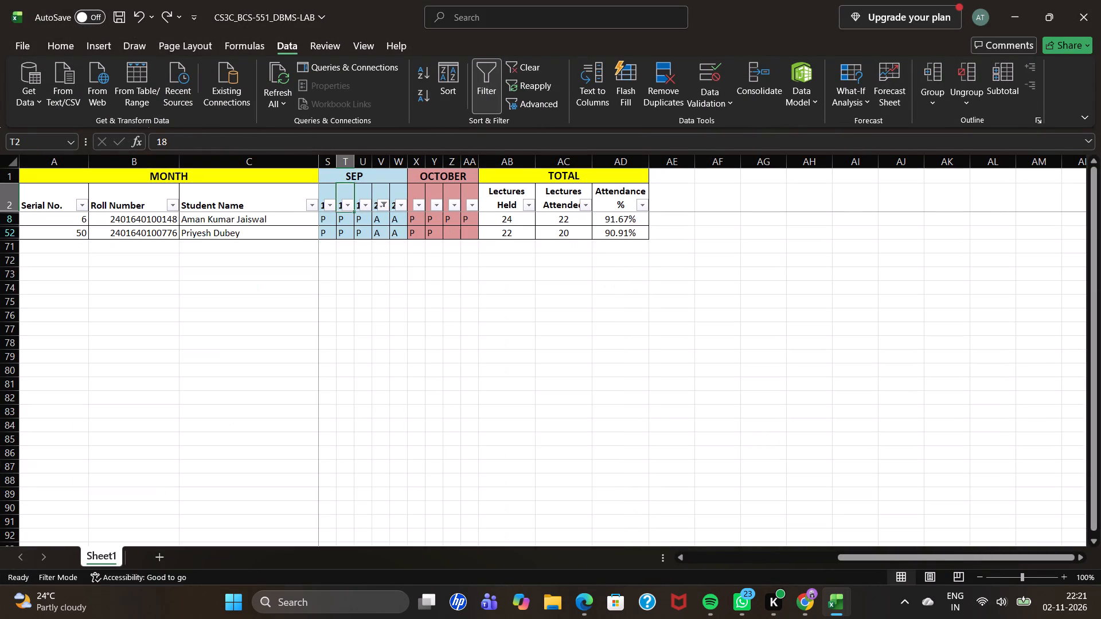
key(ctrl+z)
key(ctrl+z)
key(ctrl+z)
key(ctrl+z)
key(ctrl+z)
key(ctrl+z)
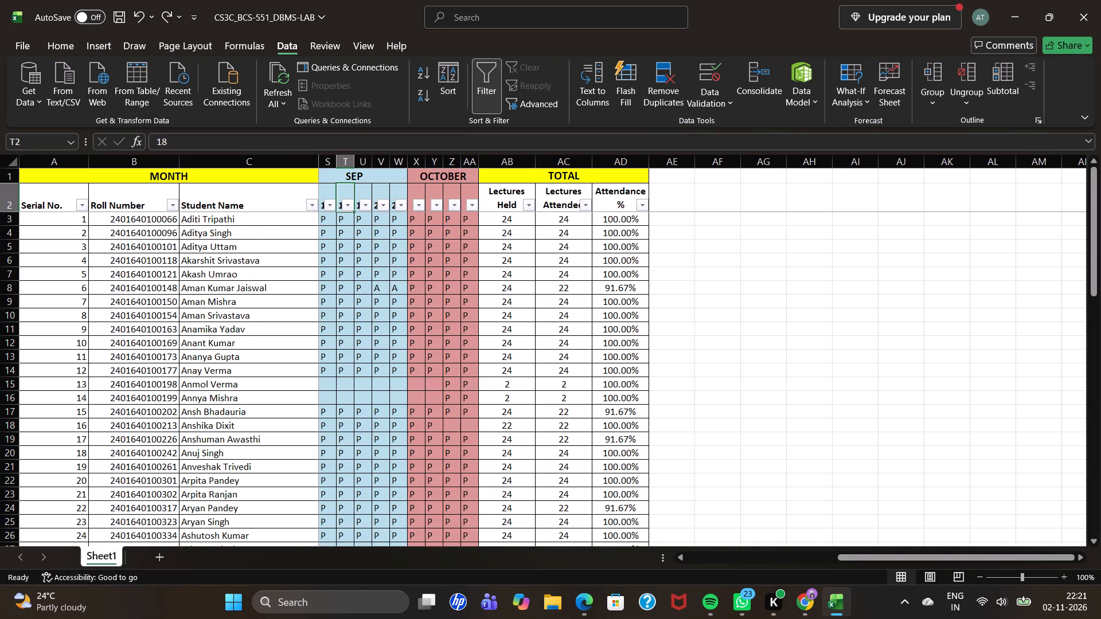
key(ctrl+z)
key(ctrl+z)
key(ctrl+z)
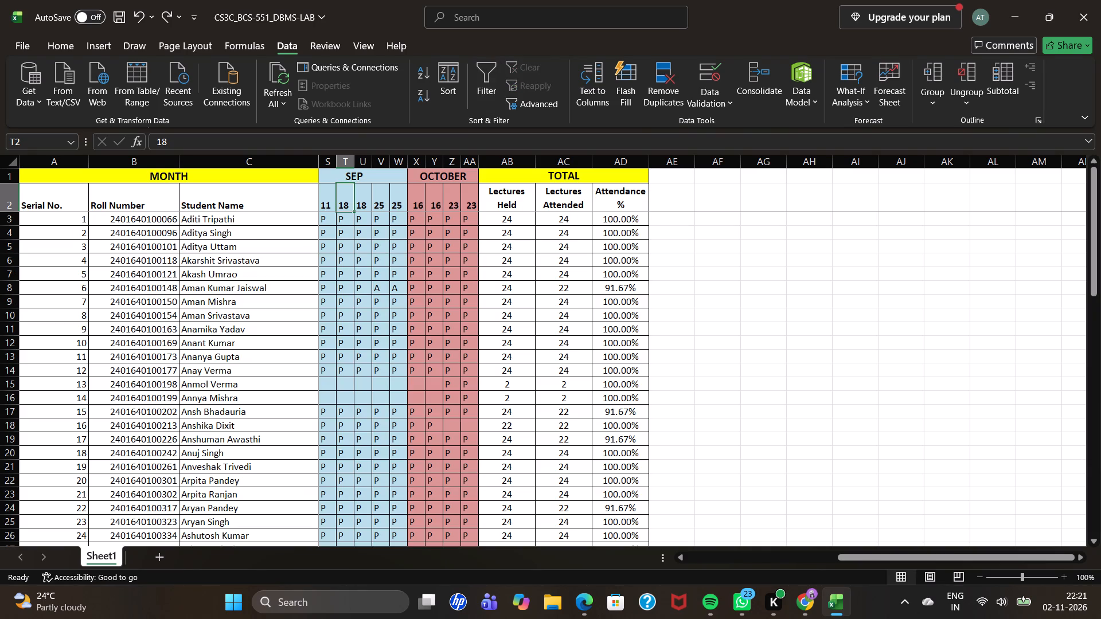
Bring the July to October columns into view, place Excel beside the ERP page again and dismiss the attendance-saved message.
scroll(547, 347, right, 4)
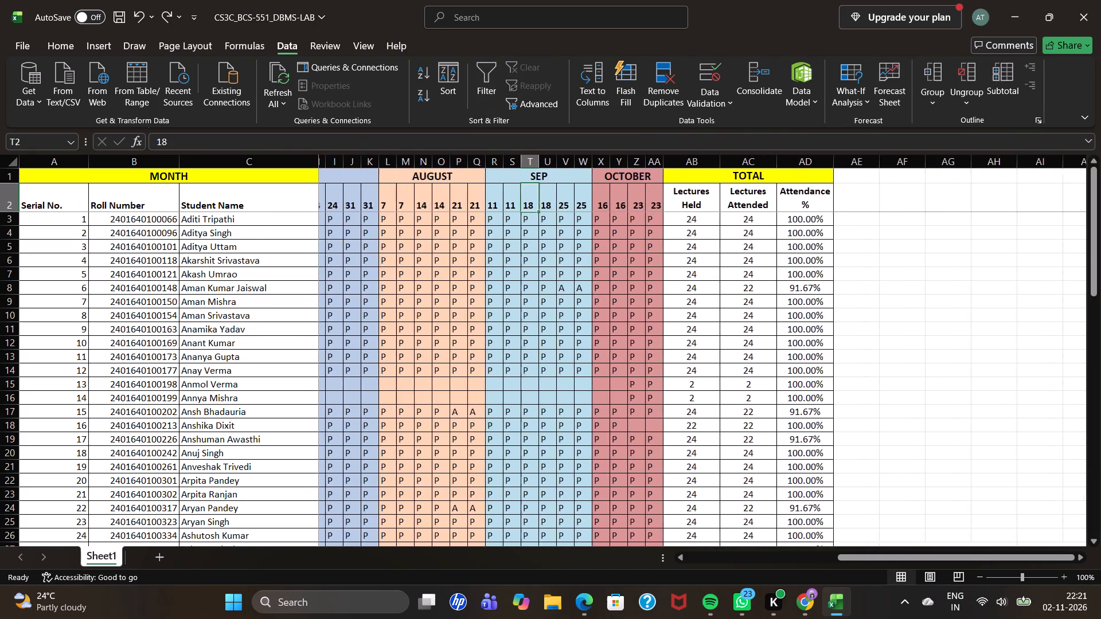
scroll(547, 347, right, 2)
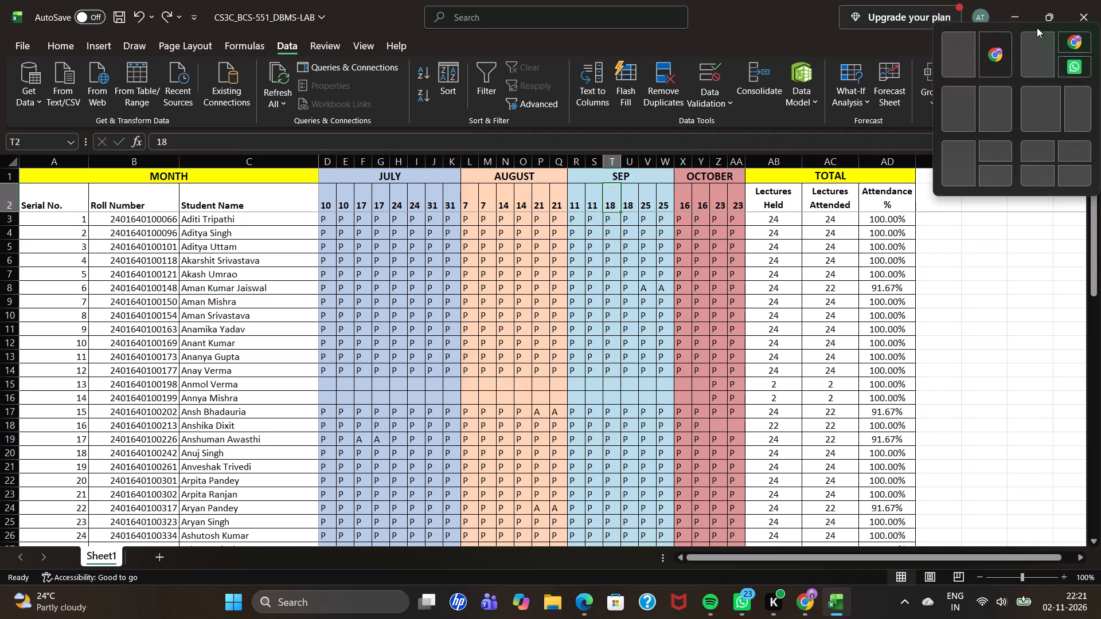
click(1000, 69)
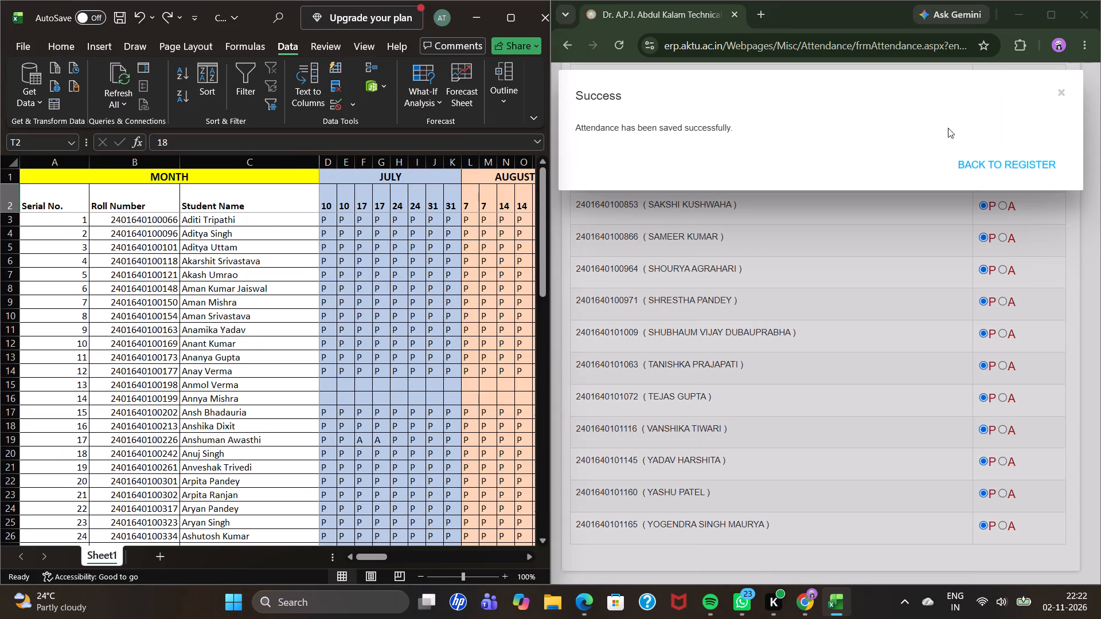
click(929, 254)
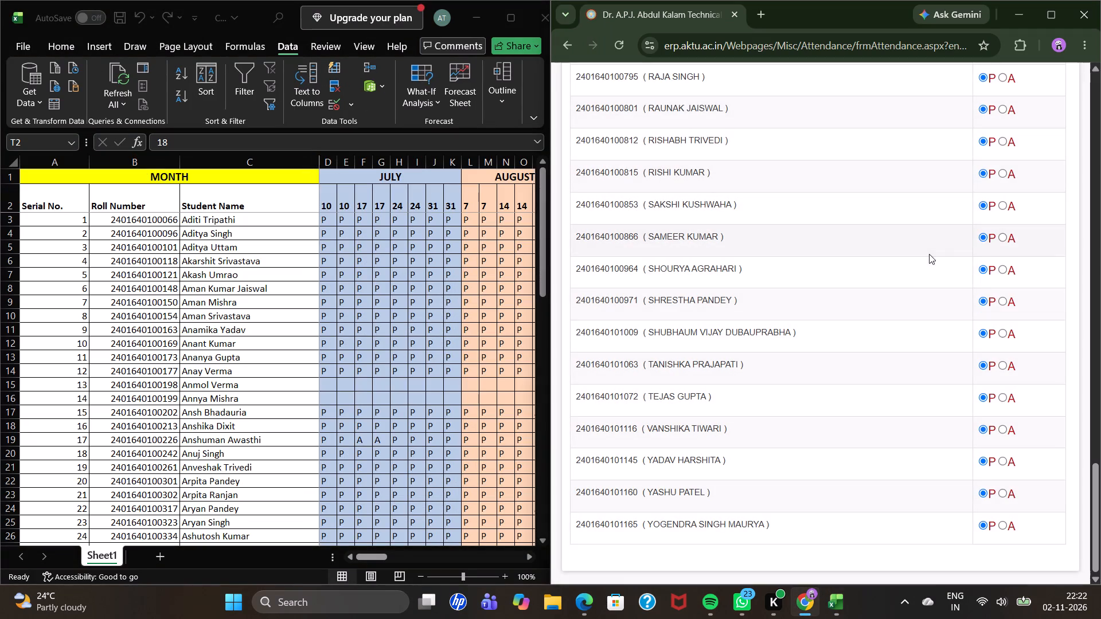
Return to the attendance list of register BCS551_04_5_84, dismiss the success message and review the submitted attendance dates.
scroll(912, 233, up, 13)
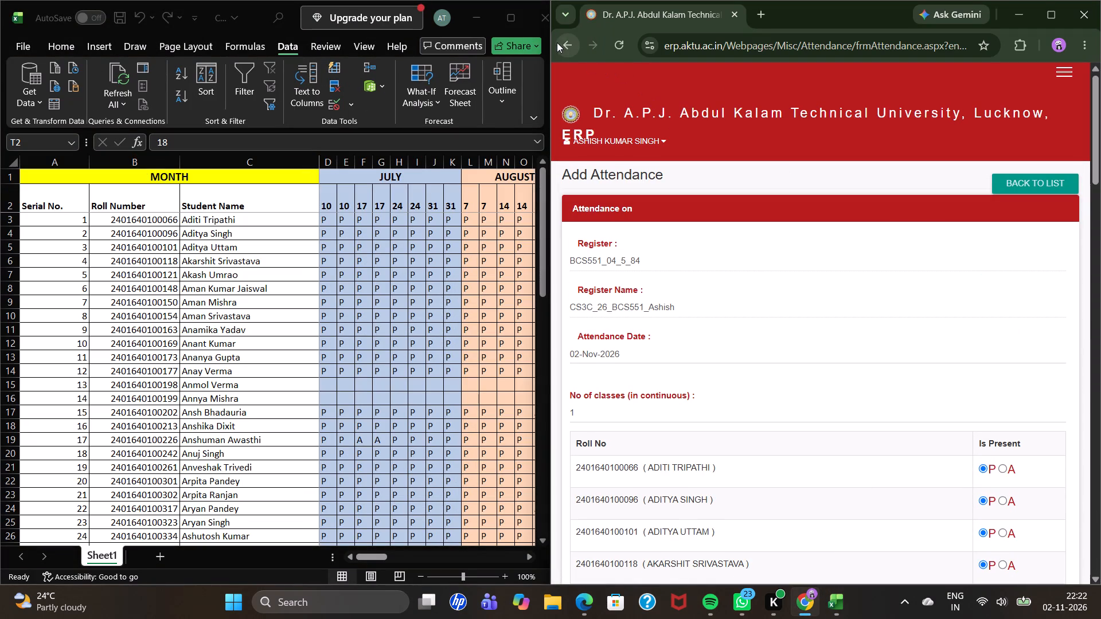
click(564, 42)
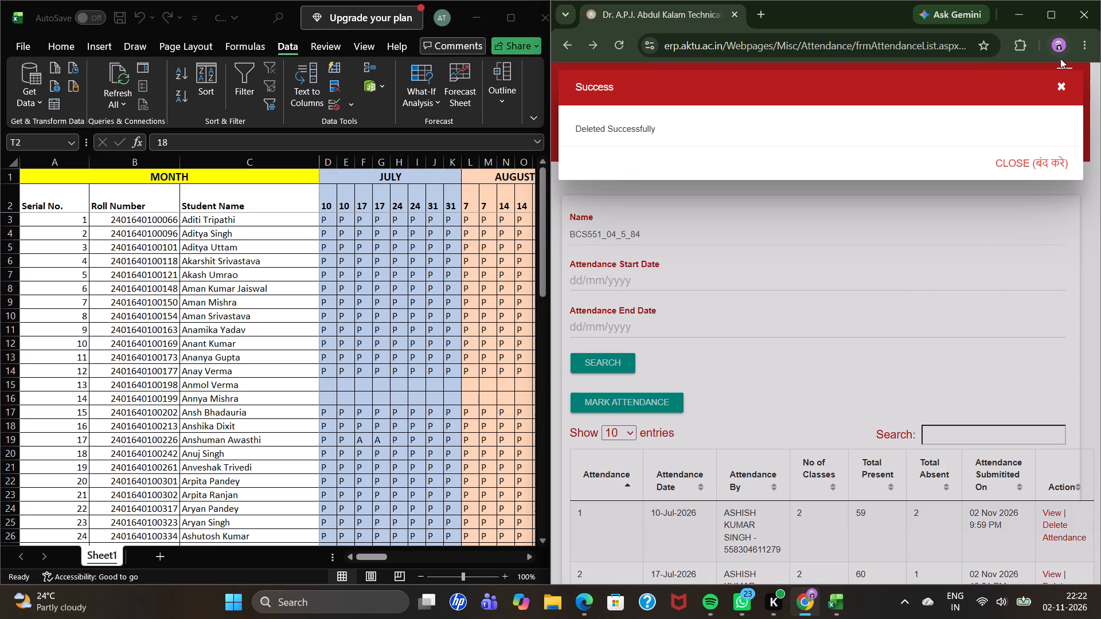
click(1064, 80)
scroll(986, 257, down, 5)
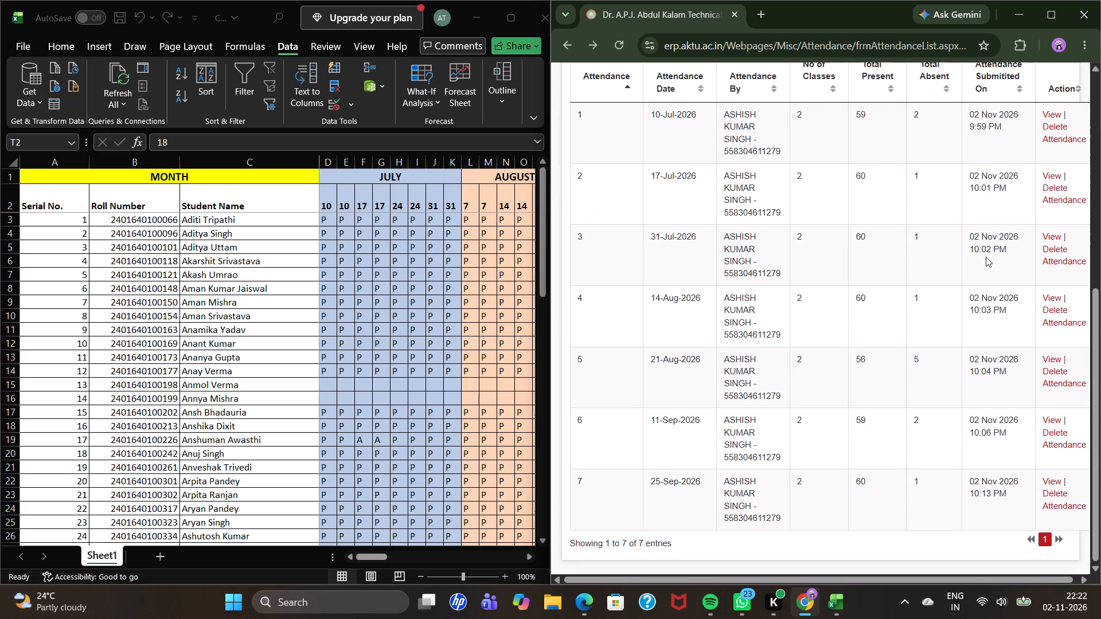
scroll(986, 257, up, 2)
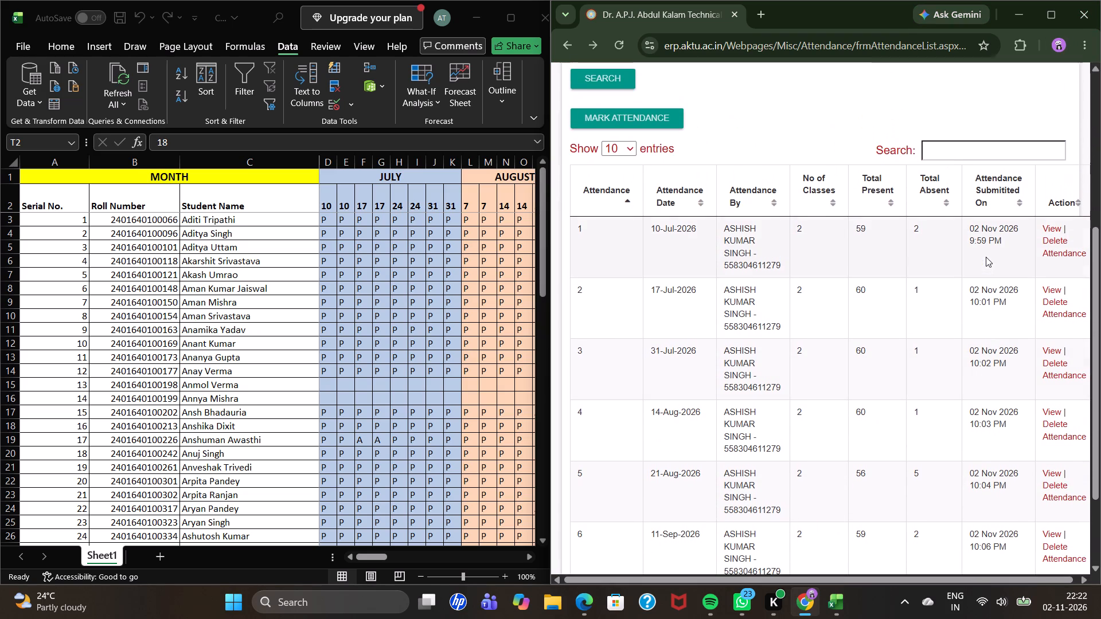
Add header filters to the Excel sheet, check the first July 24 column's filter values for absences, and remove the filters.
click(396, 203)
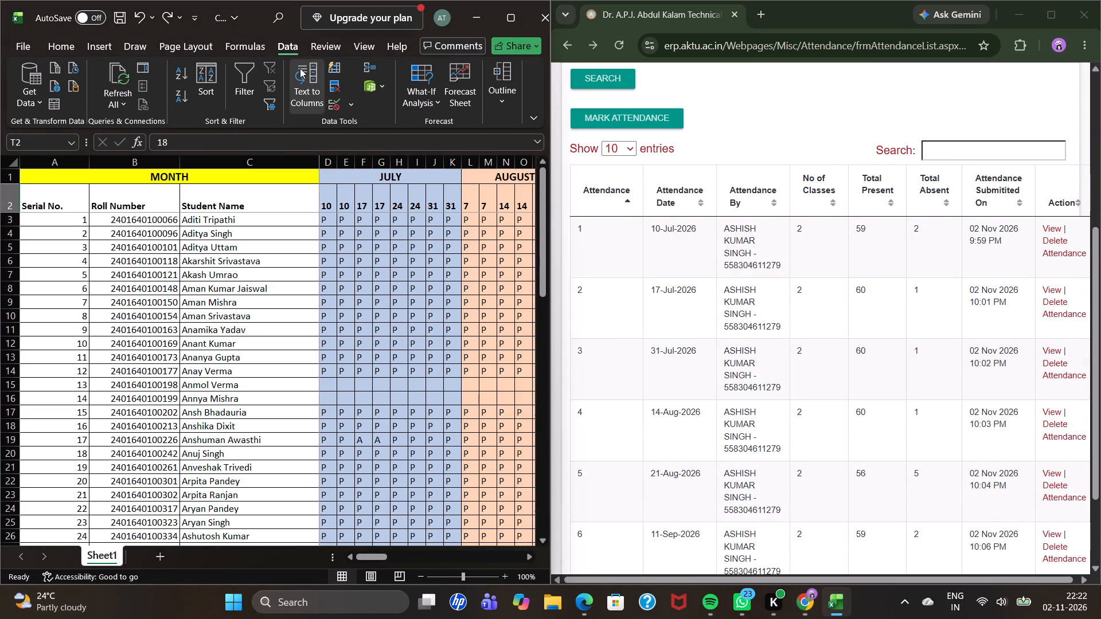
click(241, 80)
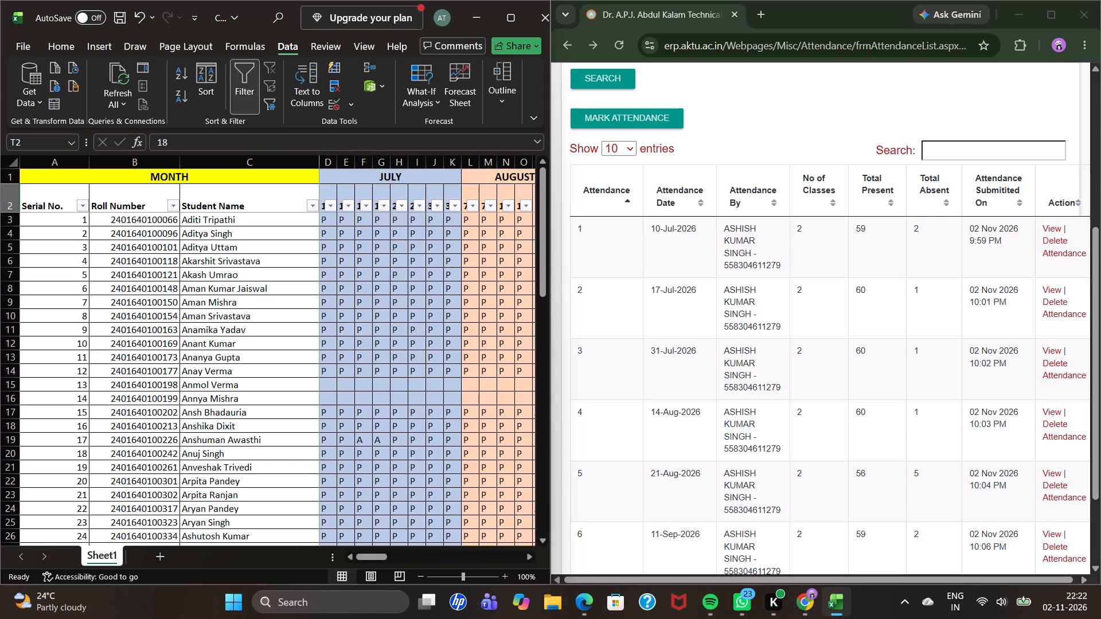
click(399, 206)
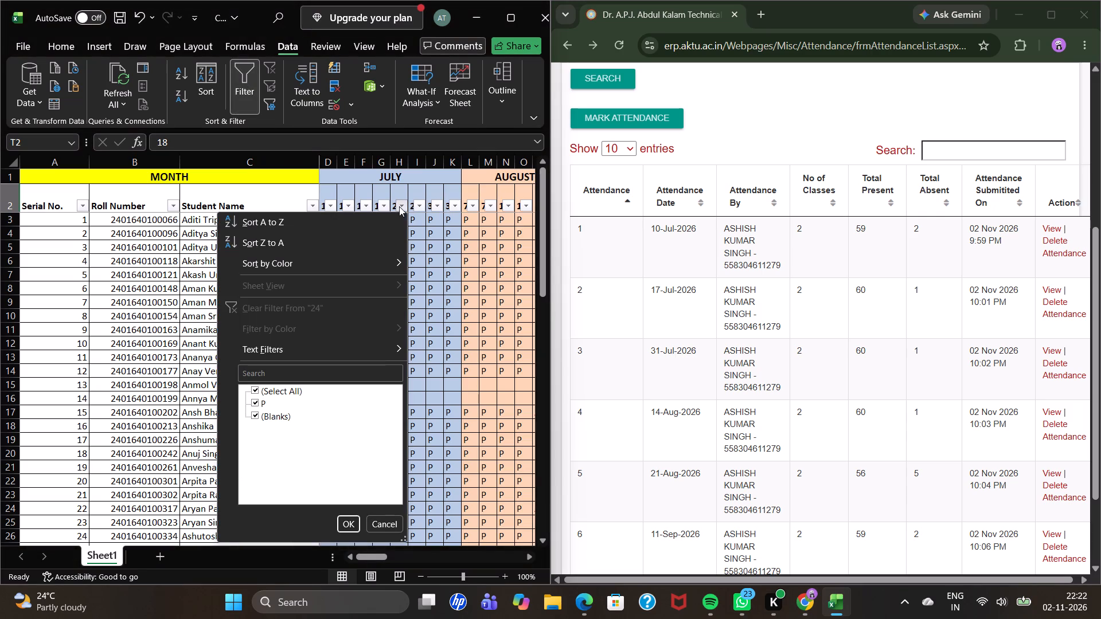
click(244, 79)
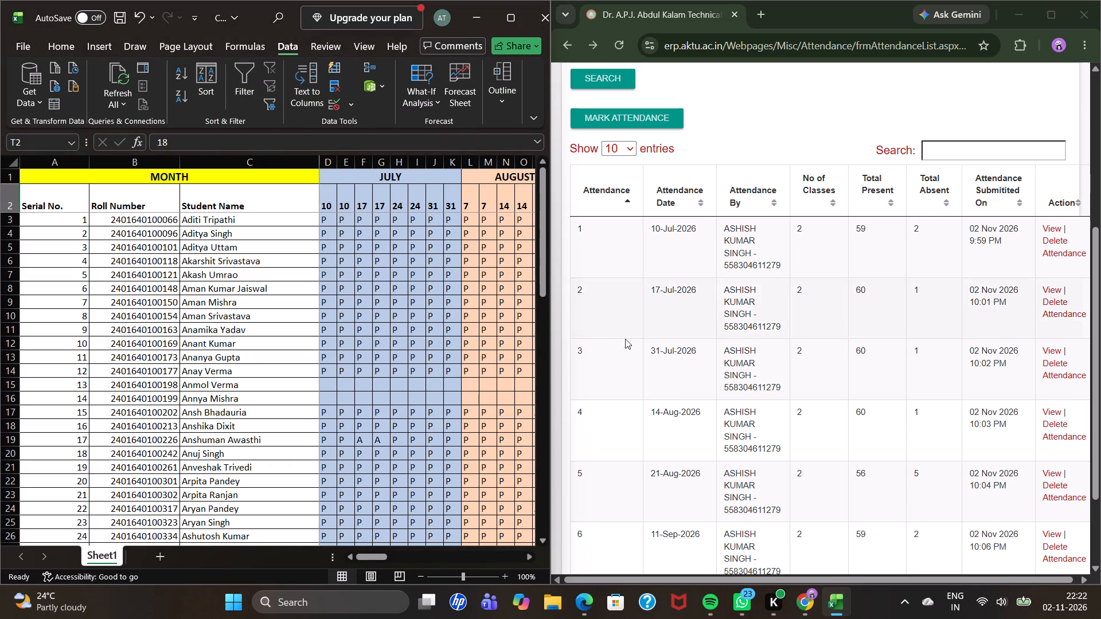
Check the first August 7 column for absences using temporary header filters, then remove the filters from the Excel sheet.
scroll(421, 375, left, 1)
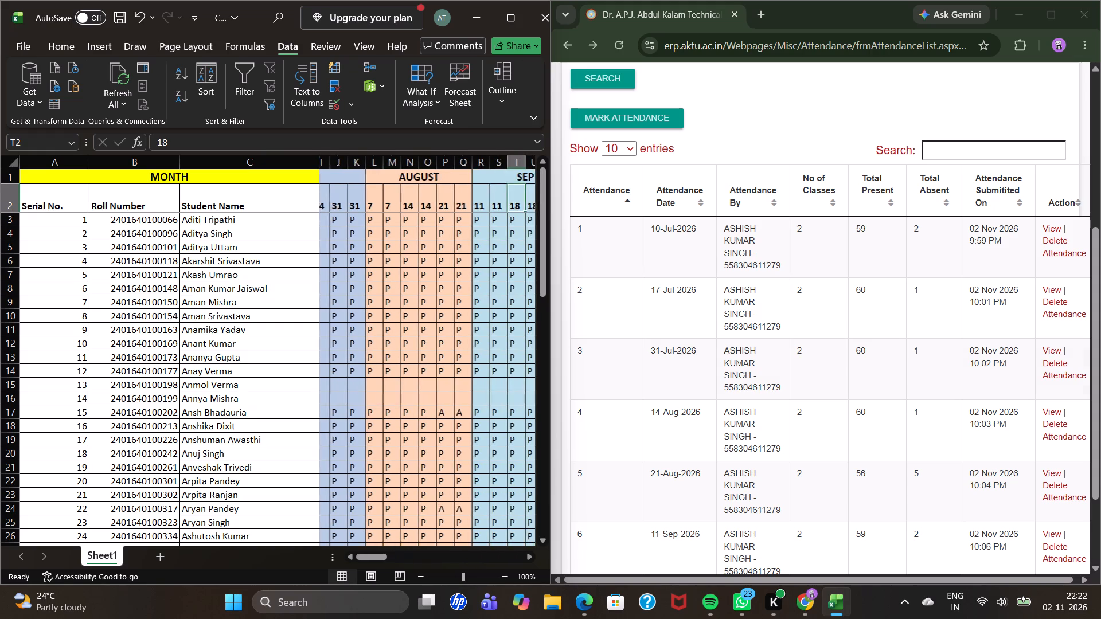
scroll(421, 375, left, 3)
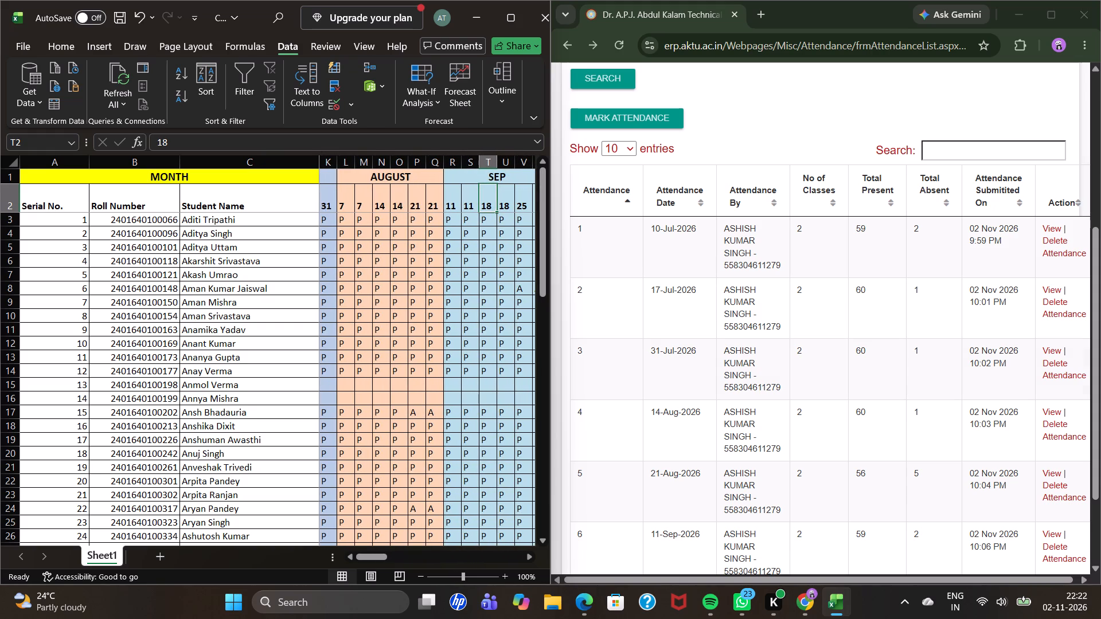
click(344, 206)
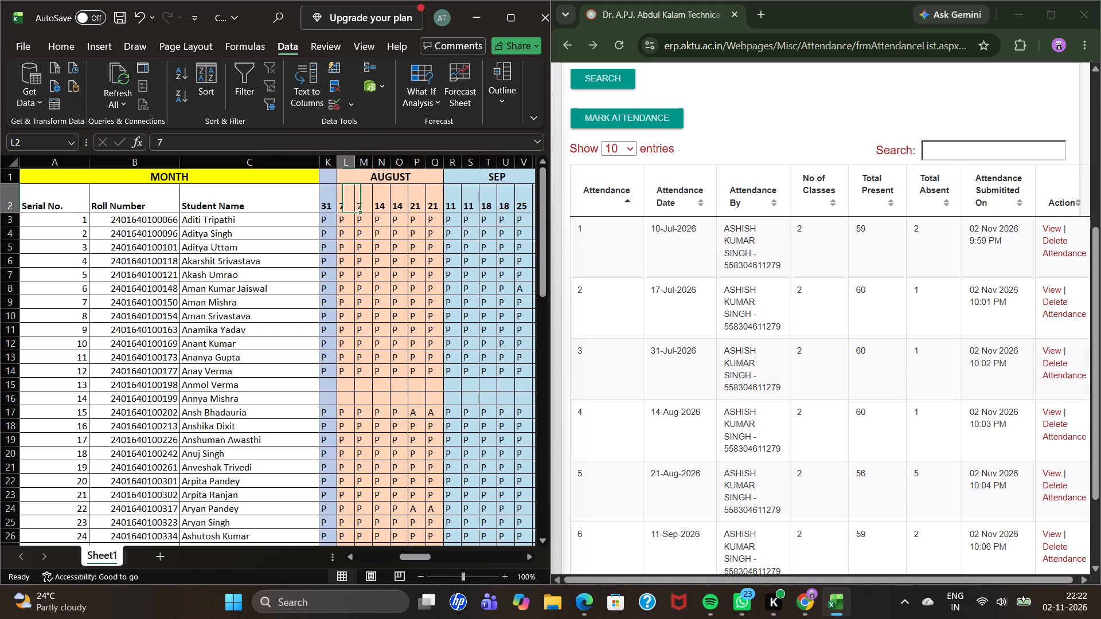
click(344, 206)
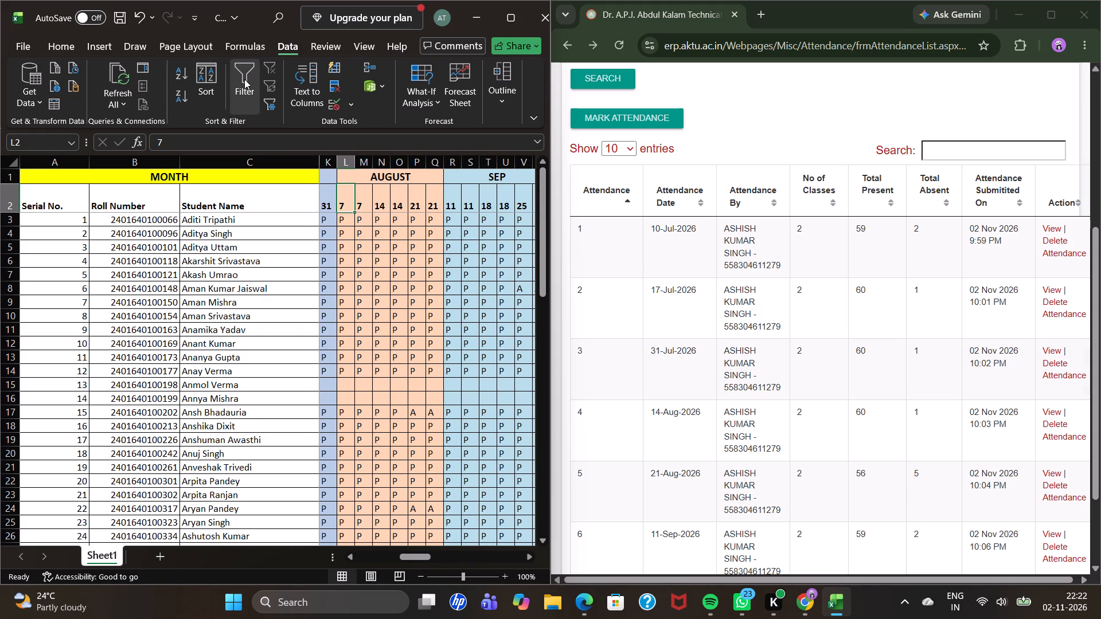
click(244, 79)
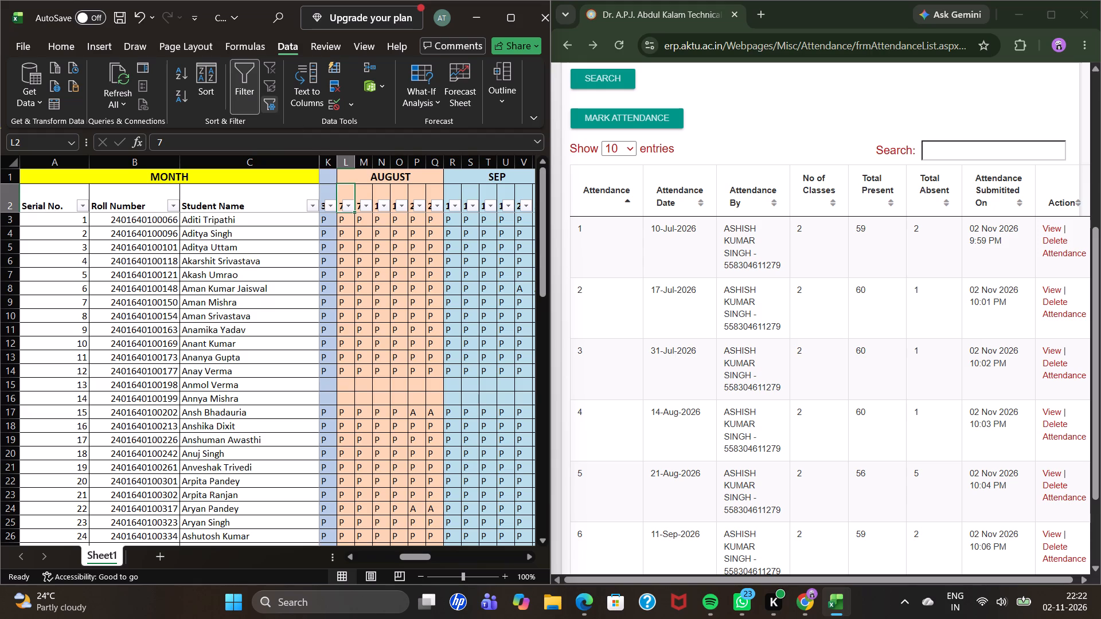
click(350, 206)
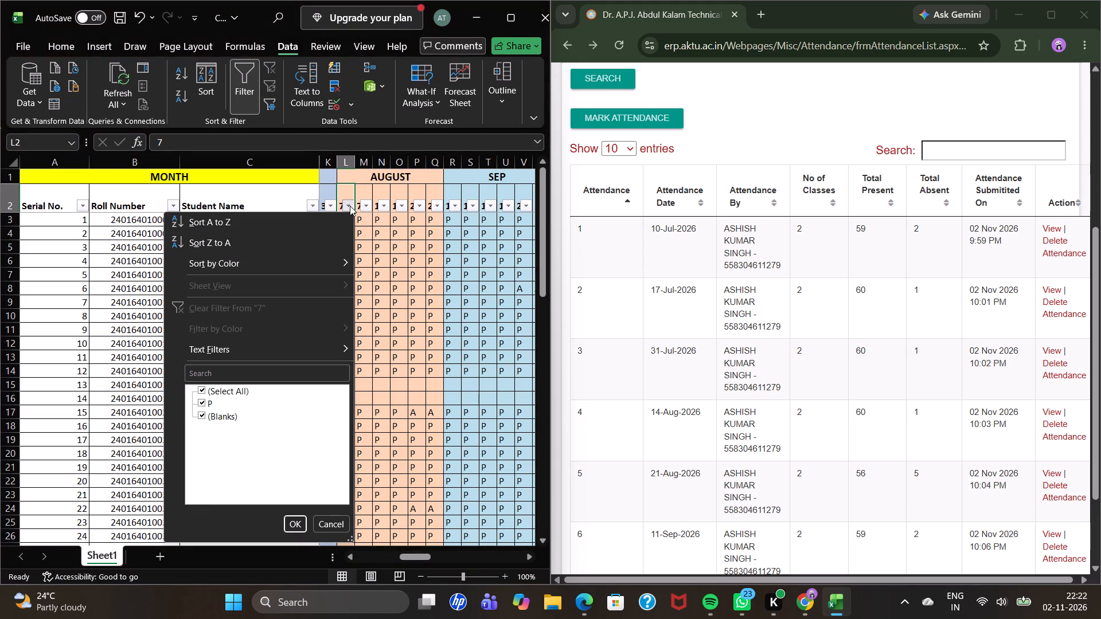
click(350, 206)
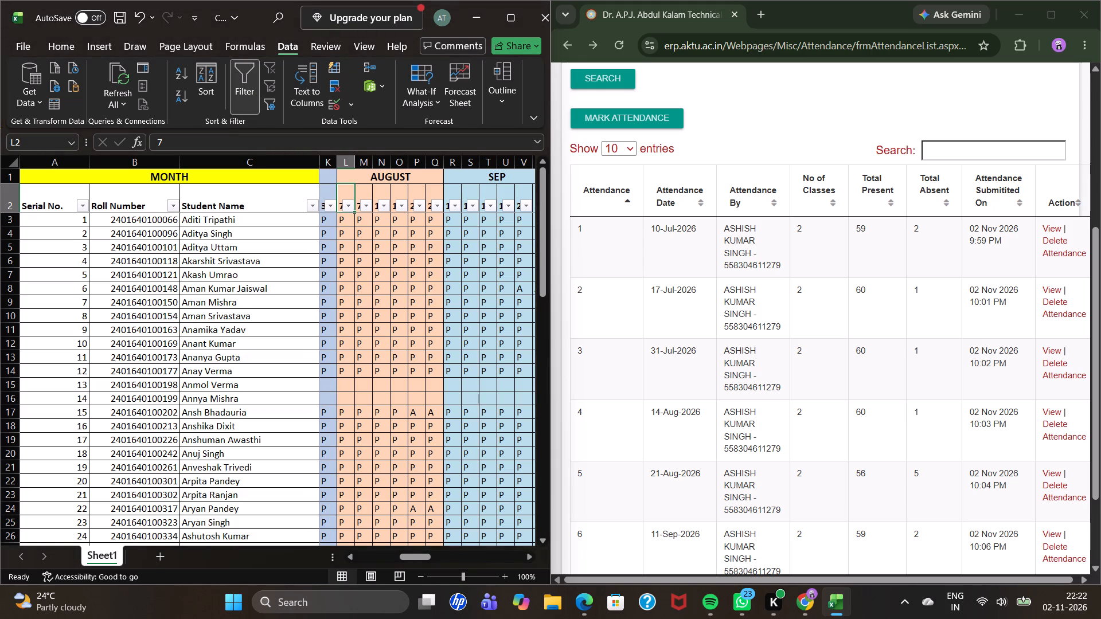
click(247, 80)
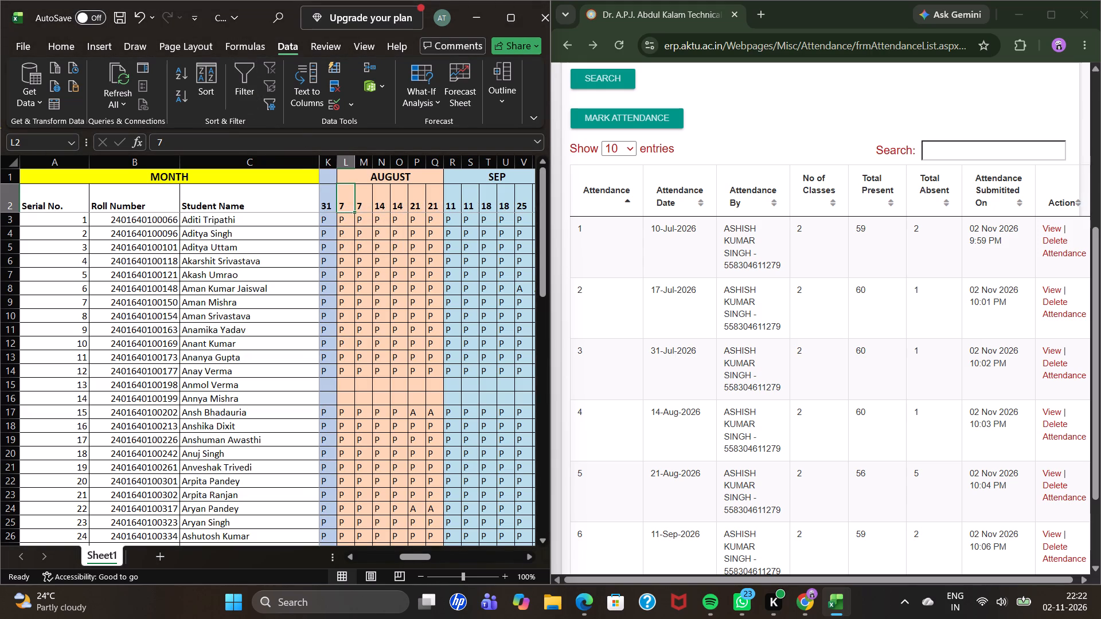
Check the first August 14 column's attendance values with temporary header filters, leaving the Excel sheet without filters.
click(377, 199)
click(377, 199)
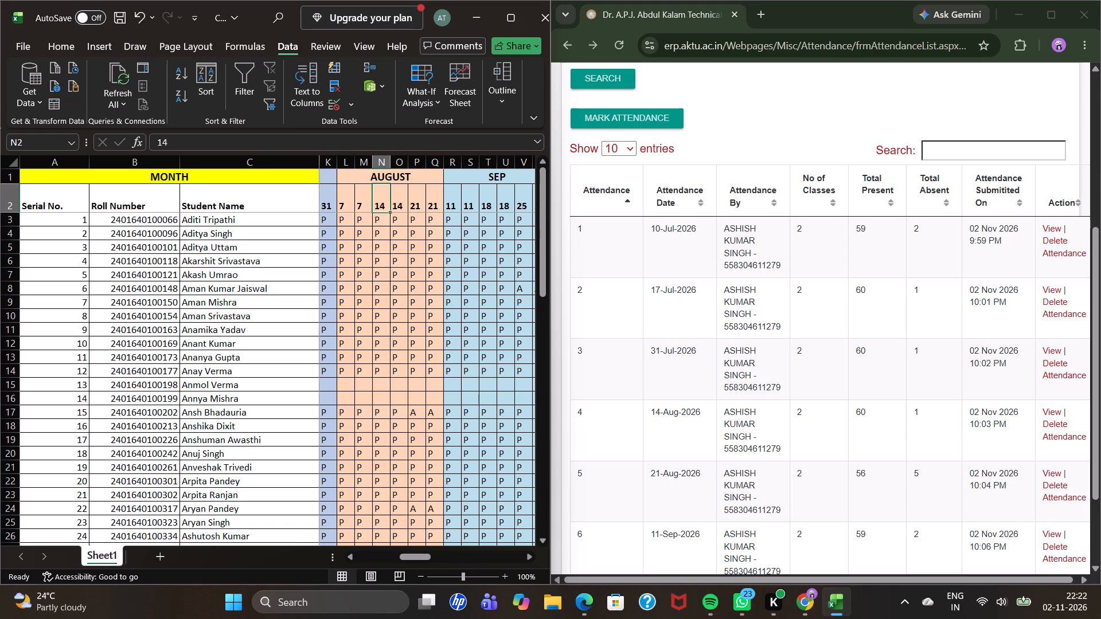
click(239, 65)
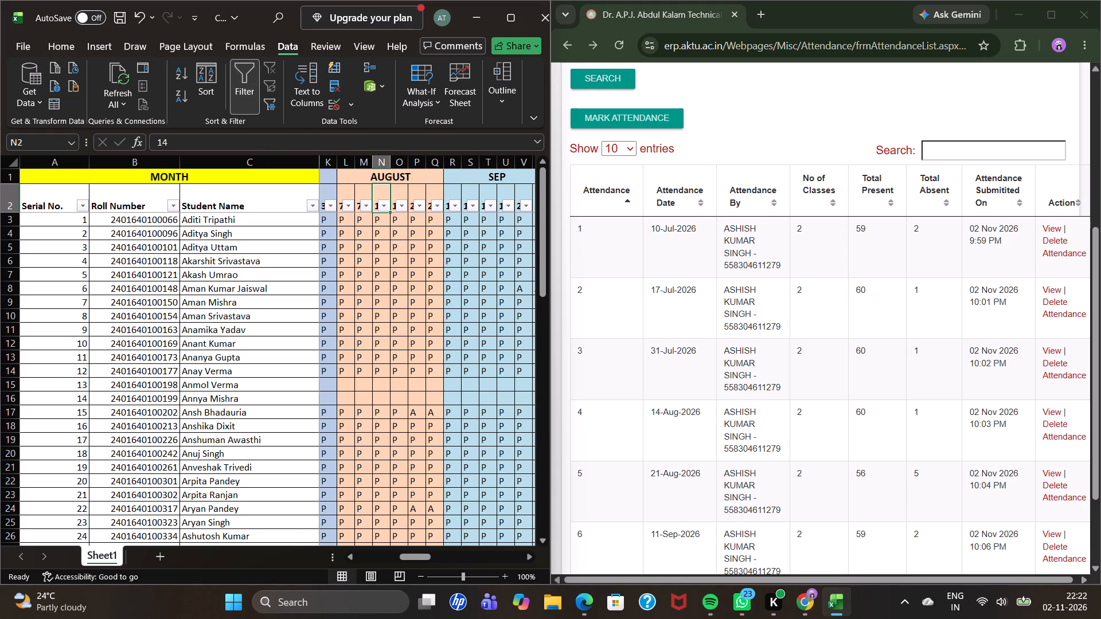
click(384, 204)
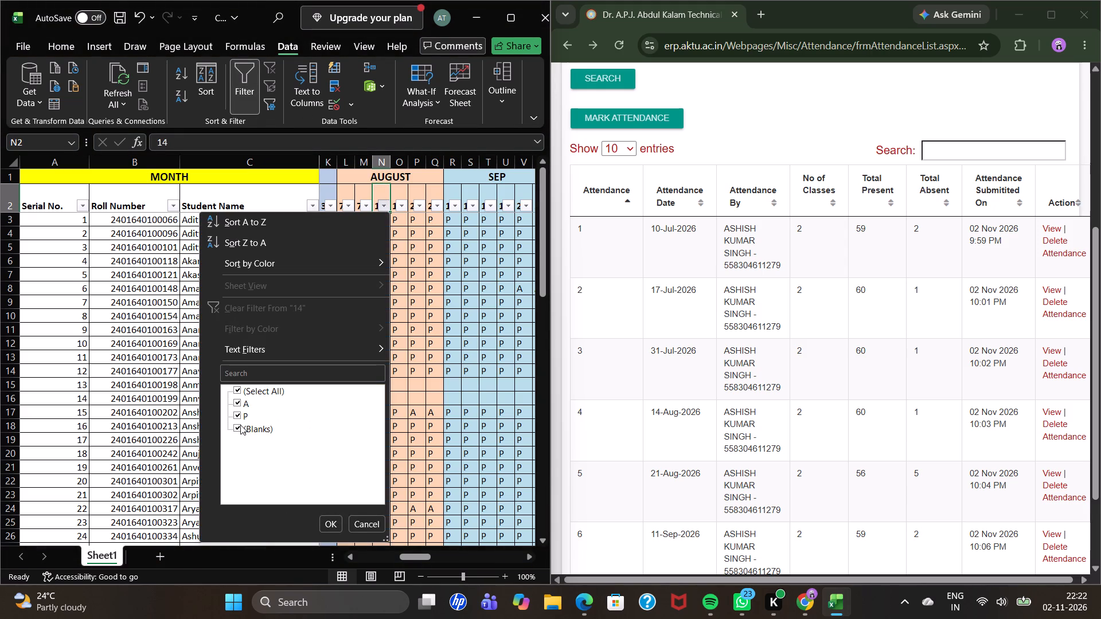
click(432, 348)
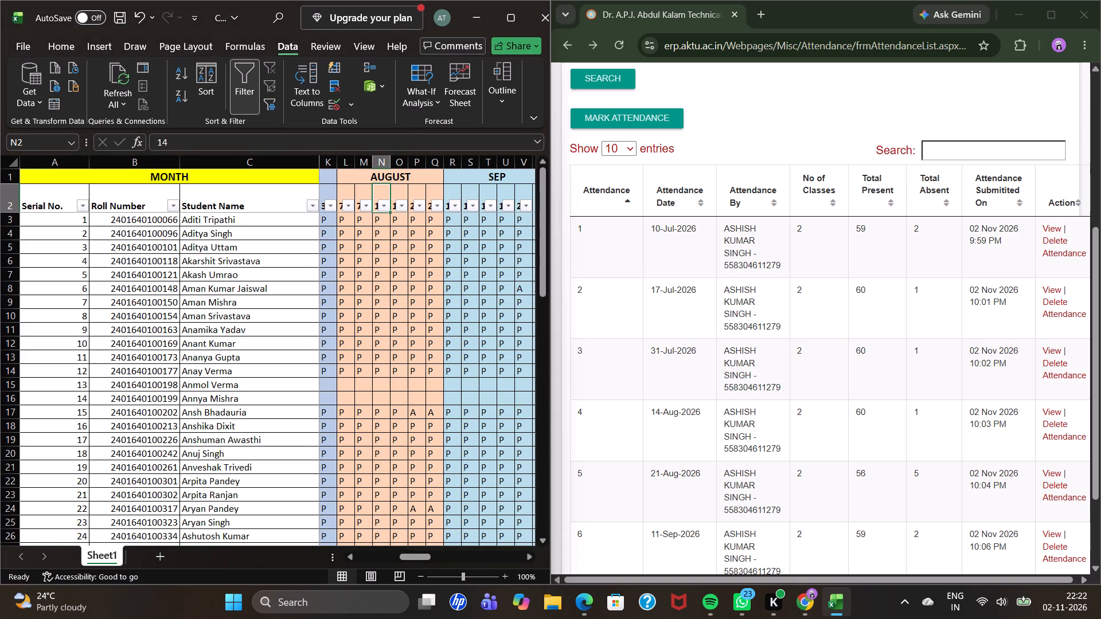
click(247, 87)
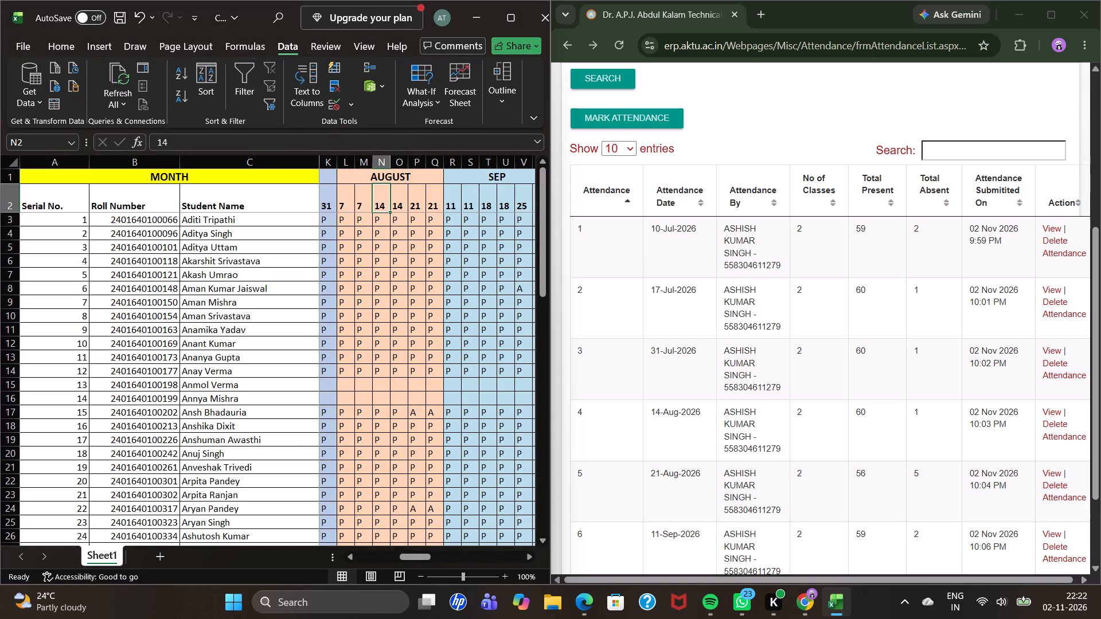
Check the first August 21 column's attendance values with temporary header filters, leaving the Excel sheet without filters.
click(417, 199)
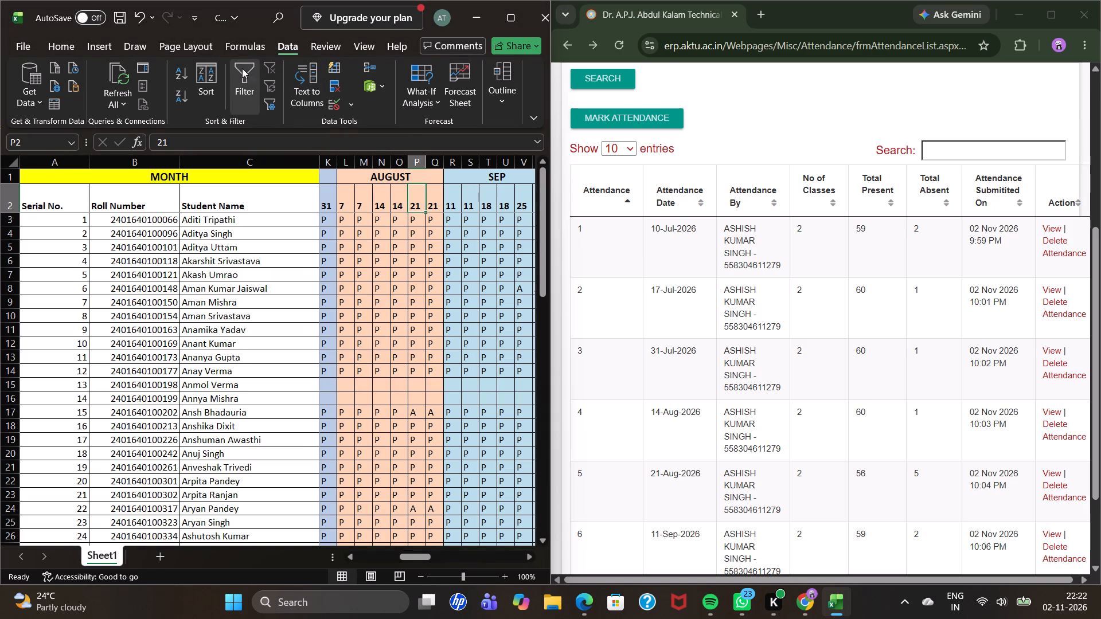
click(241, 68)
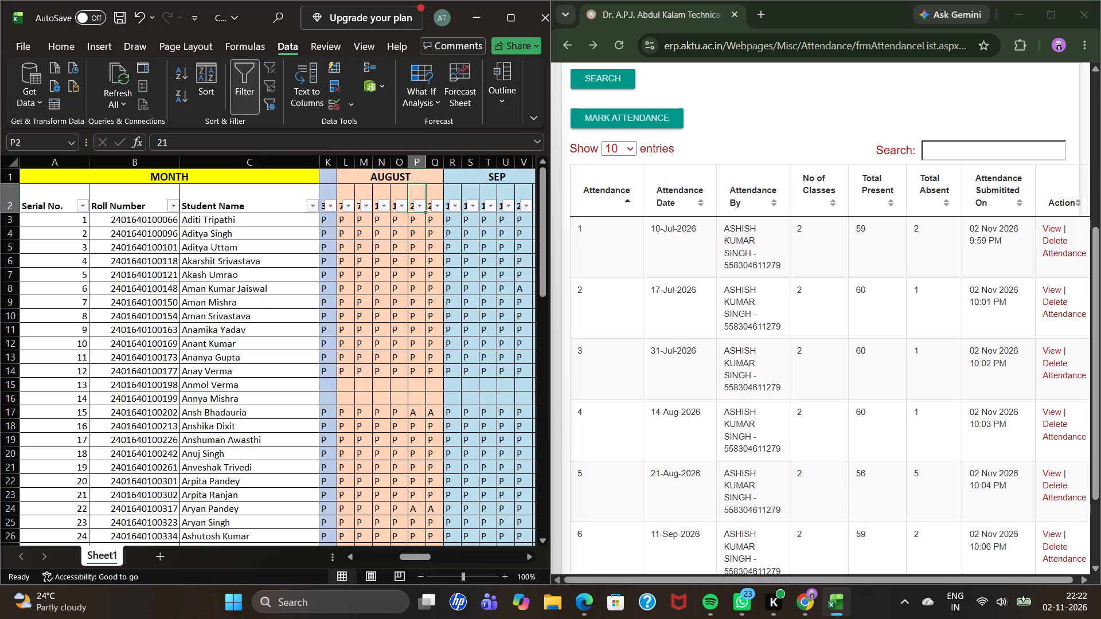
click(420, 203)
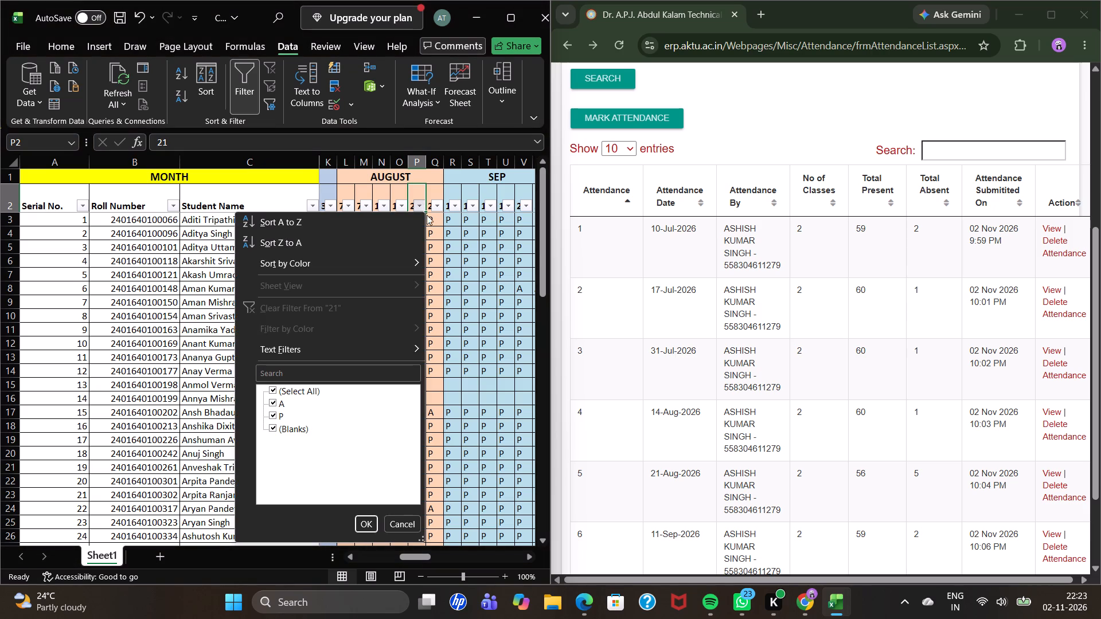
click(438, 229)
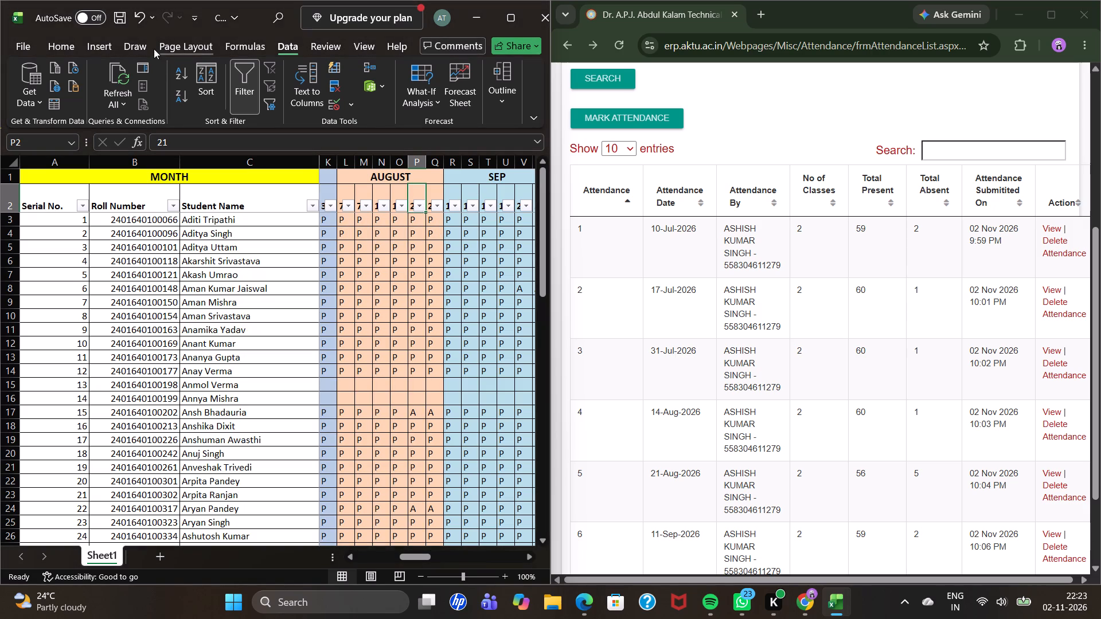
click(249, 96)
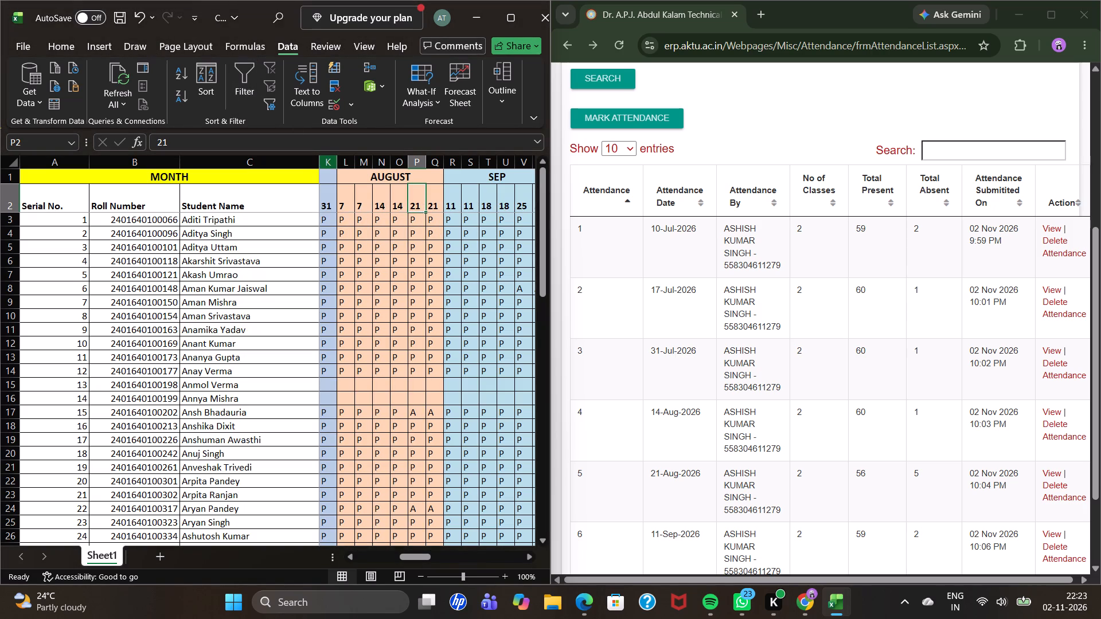
Check the first September 18 column for absences using temporary header filters, then remove the filters from the Excel sheet.
scroll(458, 296, left, 1)
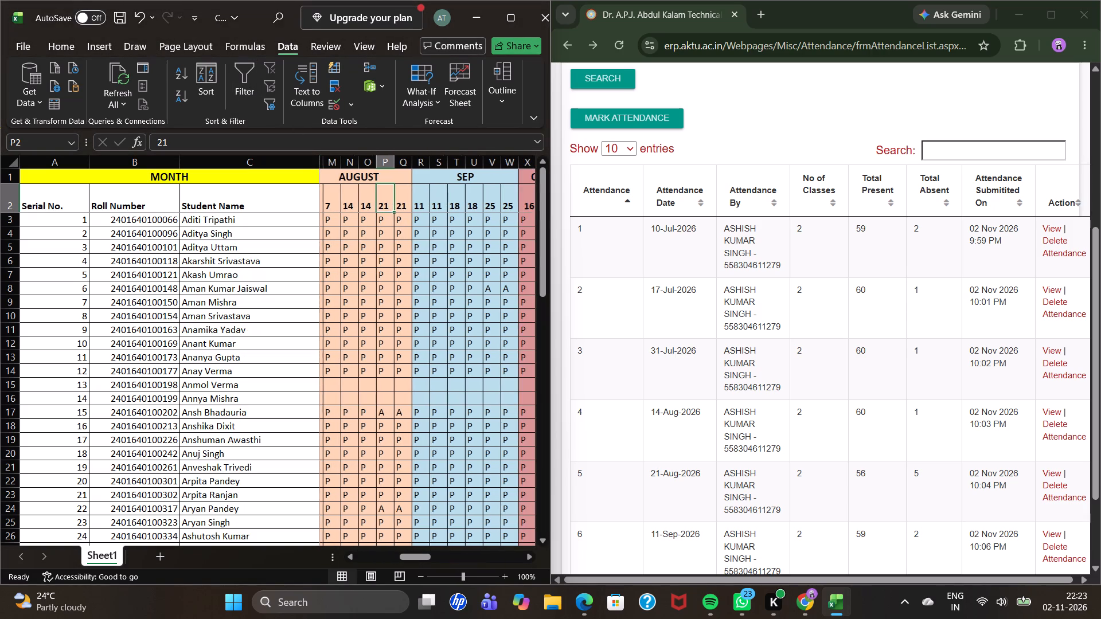
scroll(458, 296, left, 1)
scroll(735, 399, down, 1)
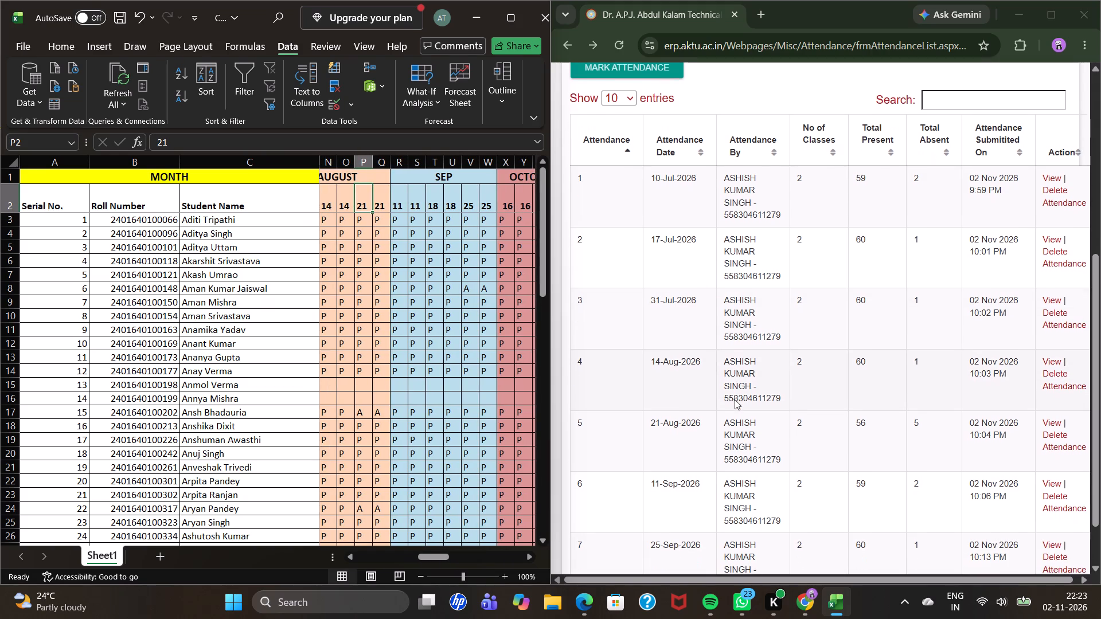
scroll(735, 399, down, 1)
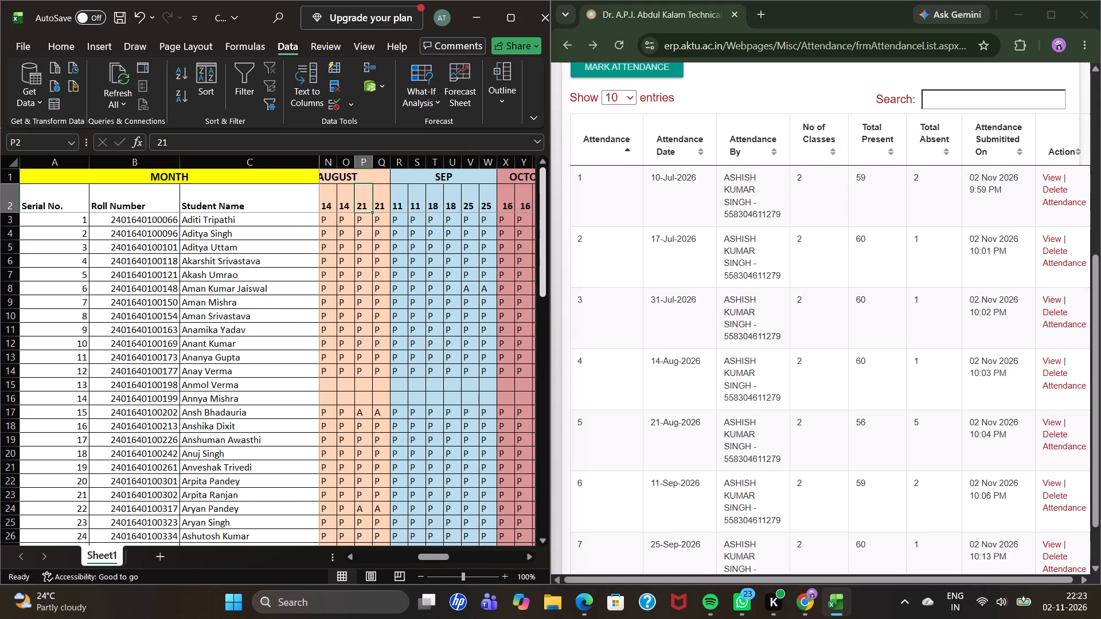
click(438, 205)
click(438, 205)
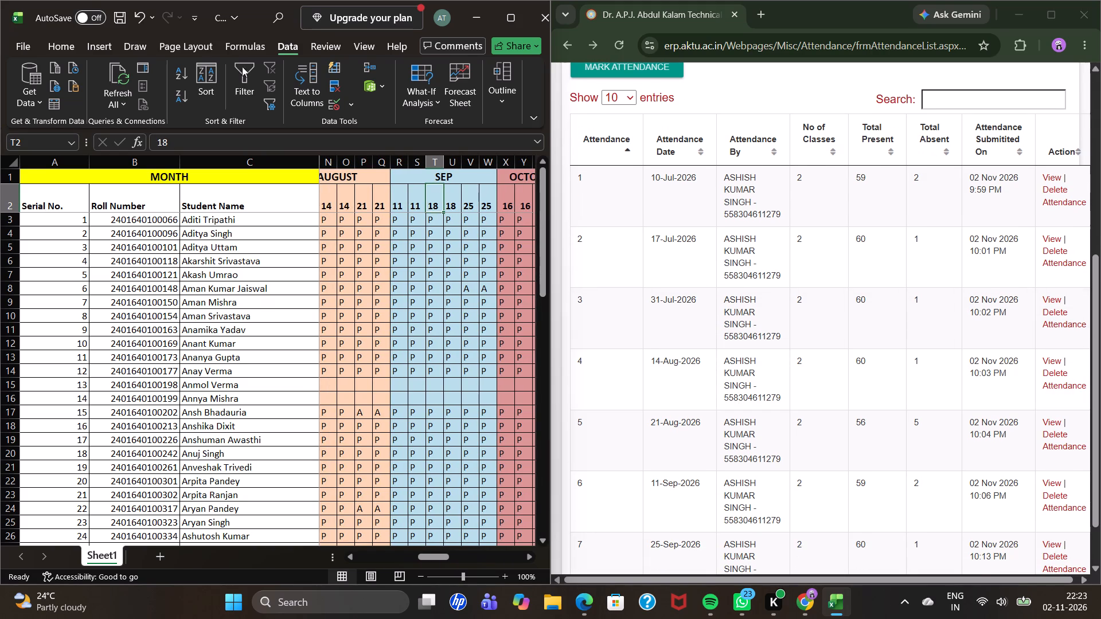
click(244, 67)
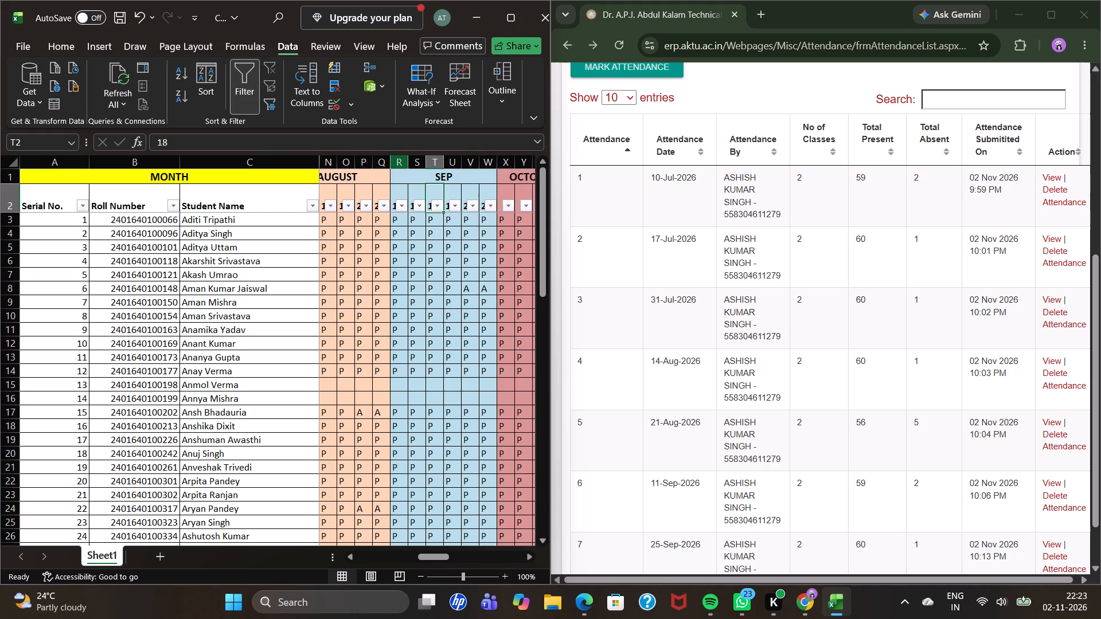
click(439, 207)
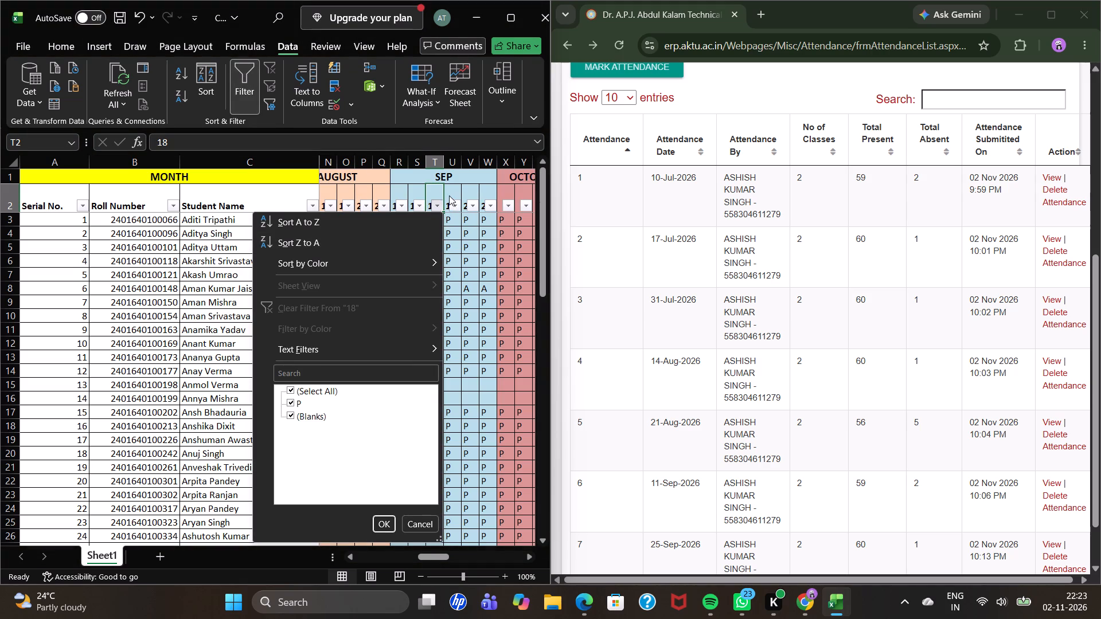
click(251, 72)
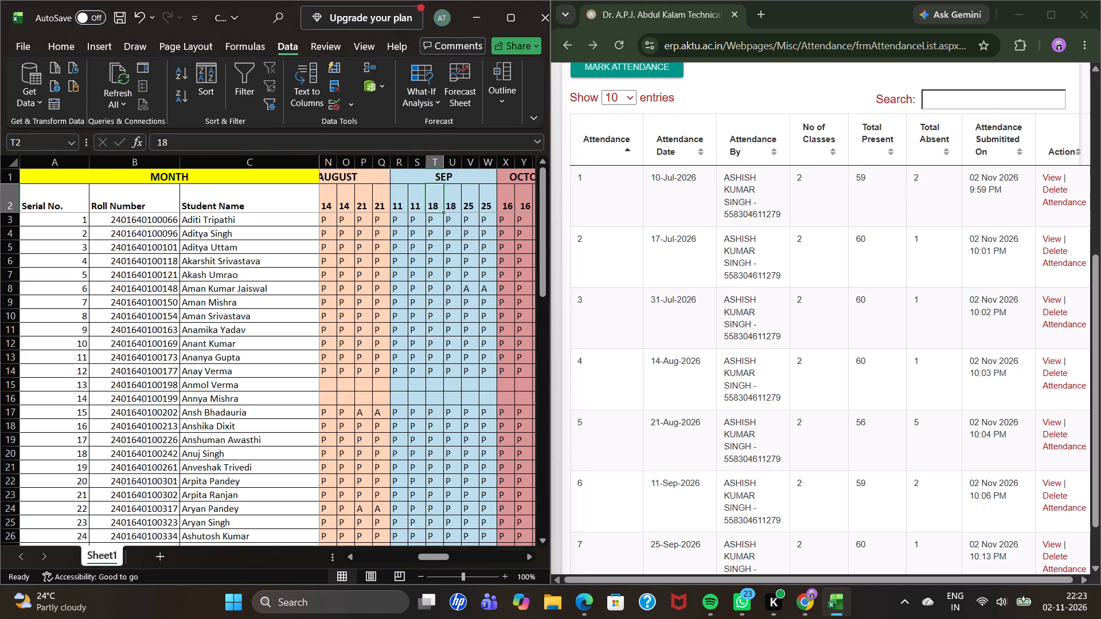
Compare the September and October date columns in the Excel sheet with the submitted dates in the ERP attendance list.
scroll(735, 352, down, 1)
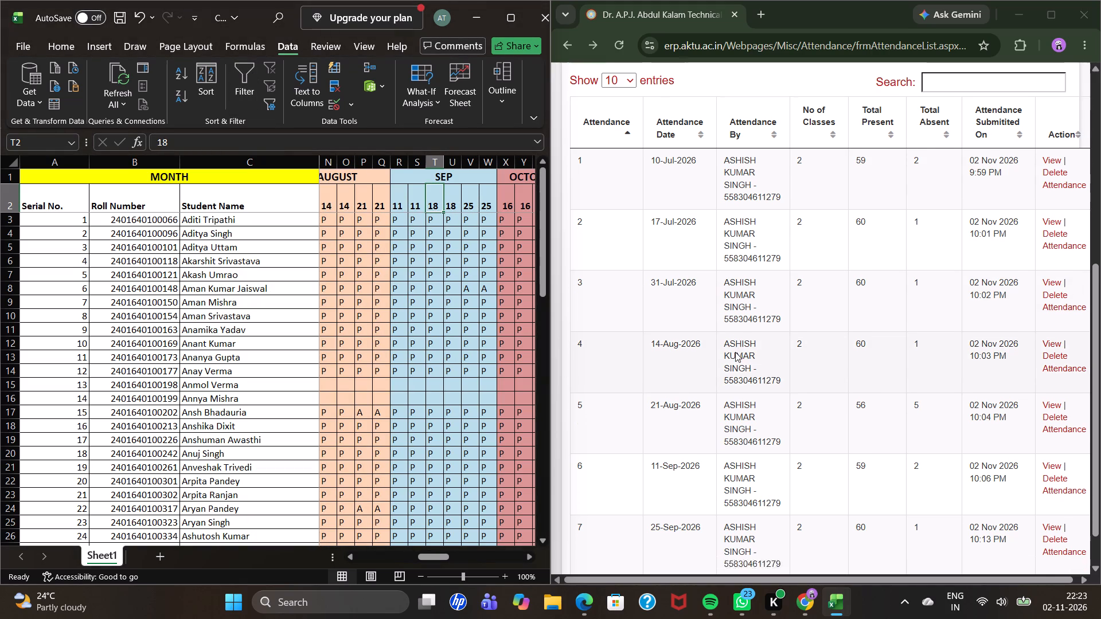
scroll(735, 352, down, 1)
scroll(453, 334, left, 1)
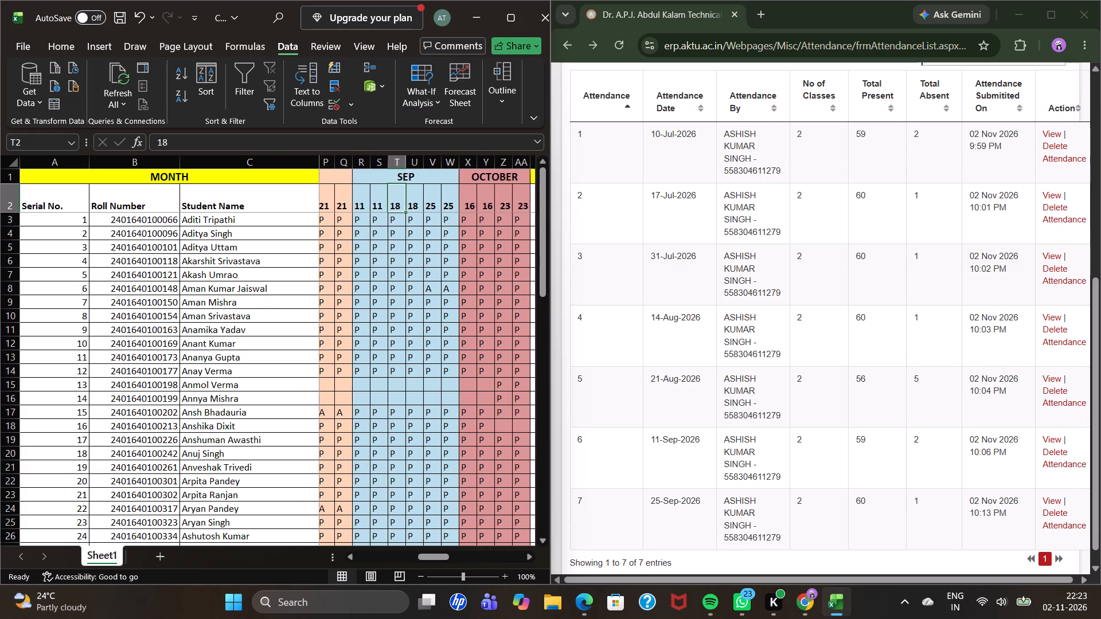
scroll(453, 334, left, 2)
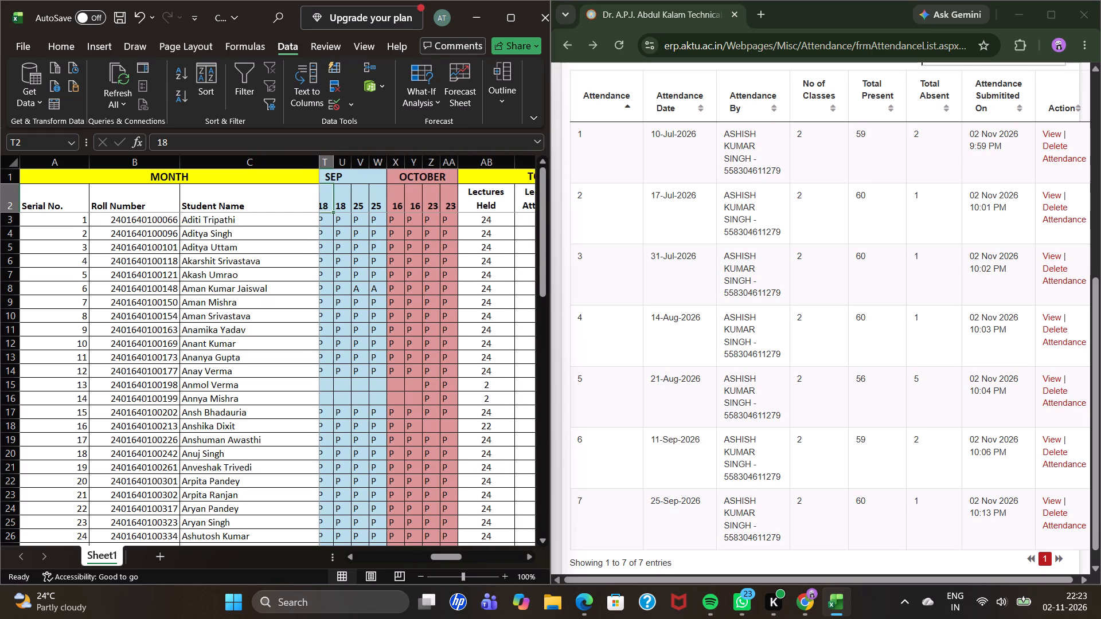
scroll(453, 334, left, 1)
scroll(777, 389, down, 1)
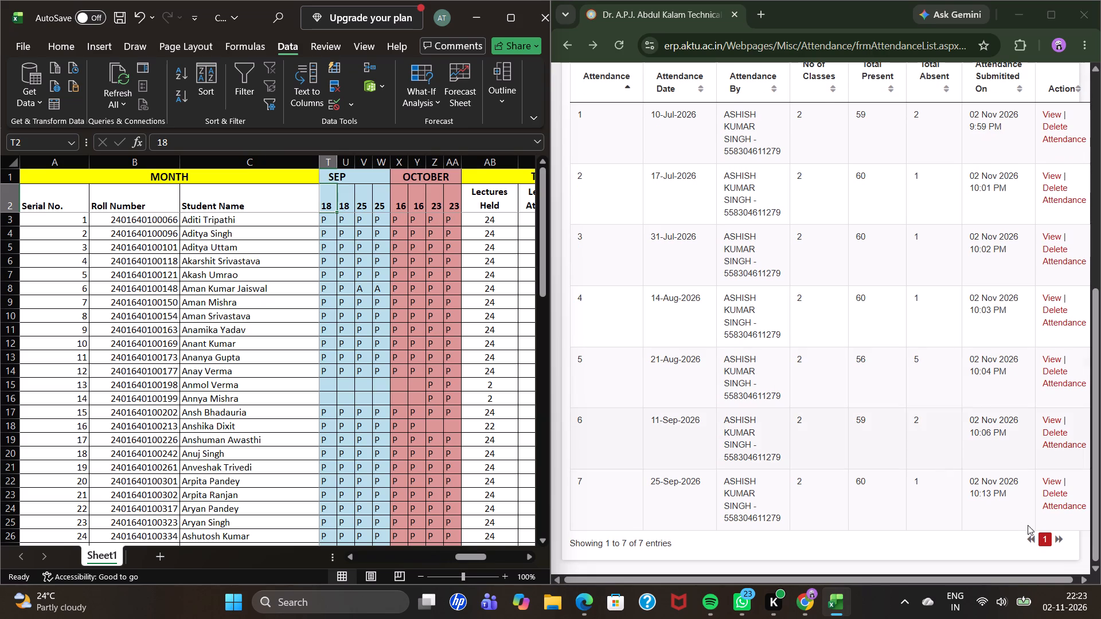
In Chrome, try the attendance list's next page, and reload the list to examine its entries after 25-Sep-2026.
click(1059, 536)
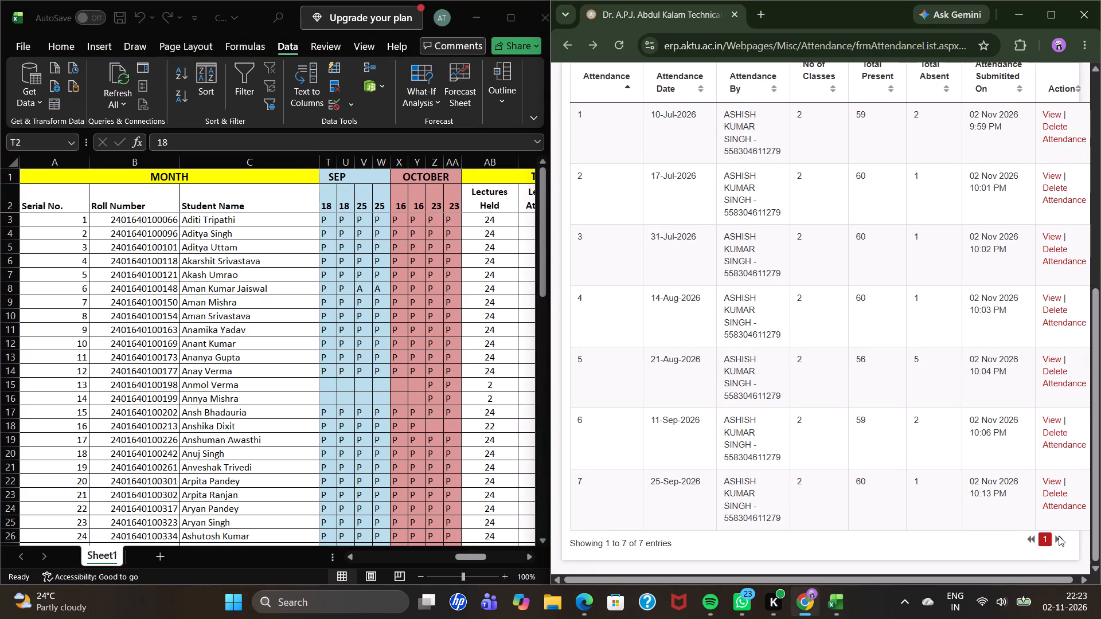
click(1059, 536)
scroll(962, 491, down, 1)
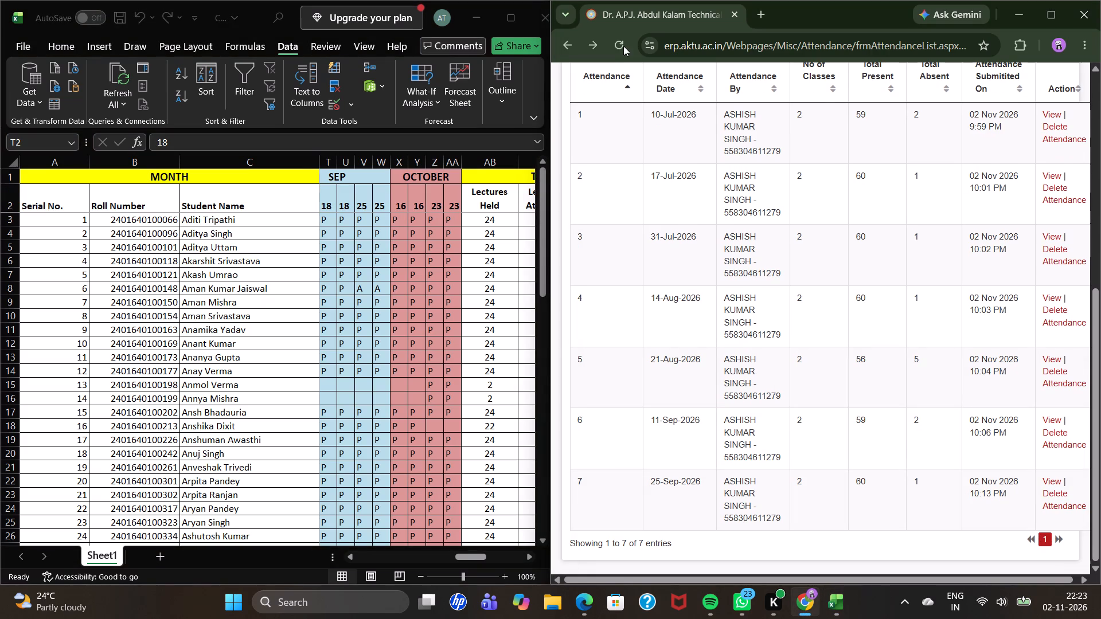
double_click(621, 44)
click(894, 162)
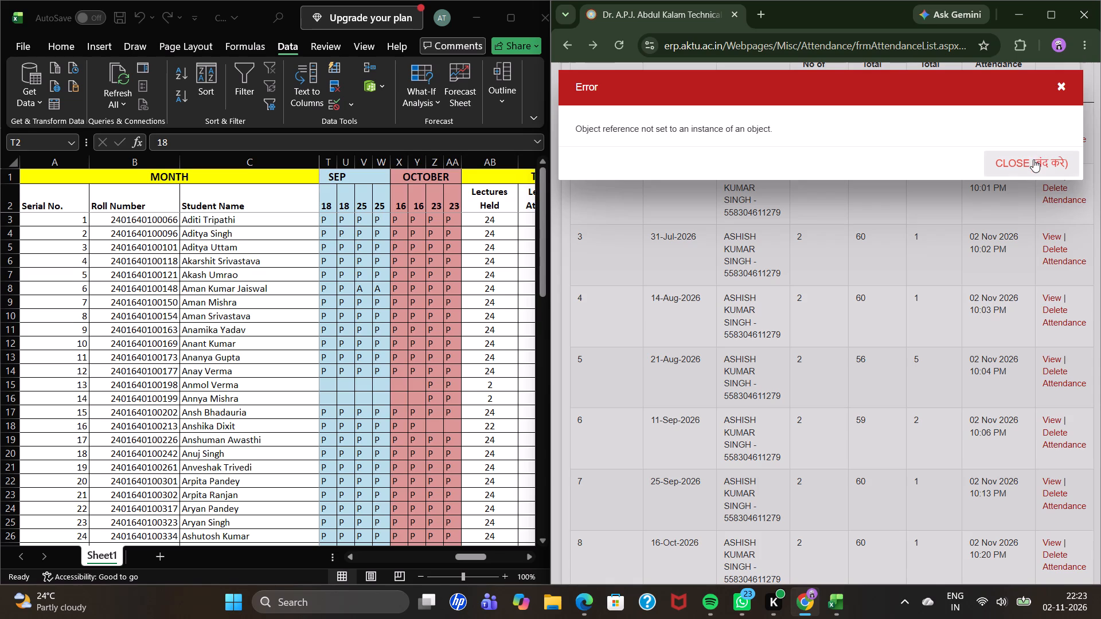
click(1033, 159)
scroll(978, 292, down, 3)
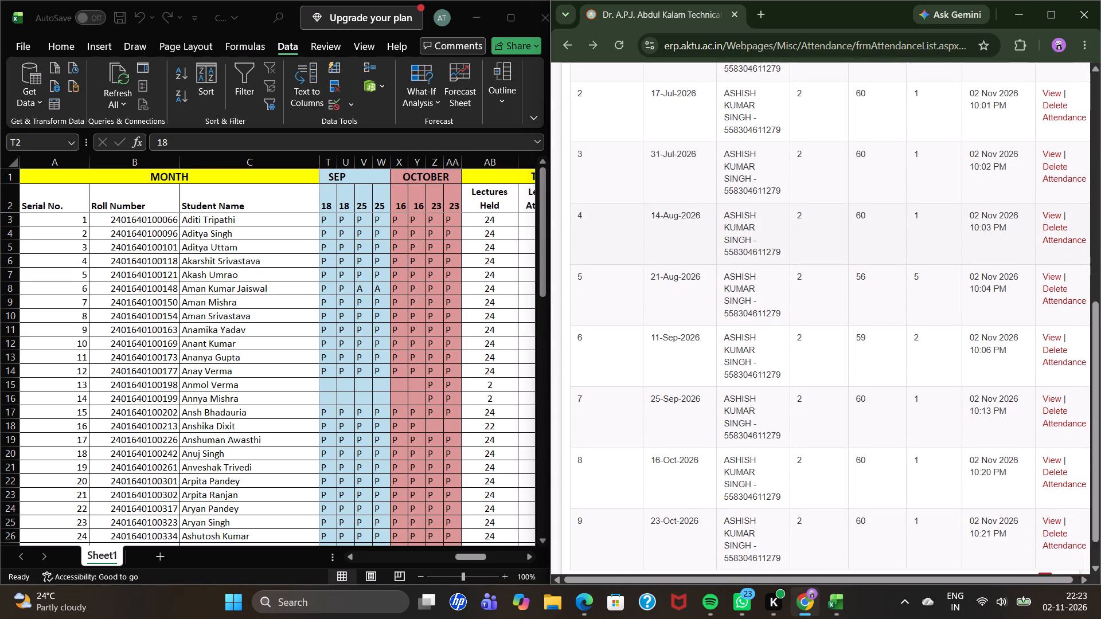
Examine the remaining attendance list entries, maximize the browser window, and reload the list with form resubmission.
scroll(978, 292, down, 2)
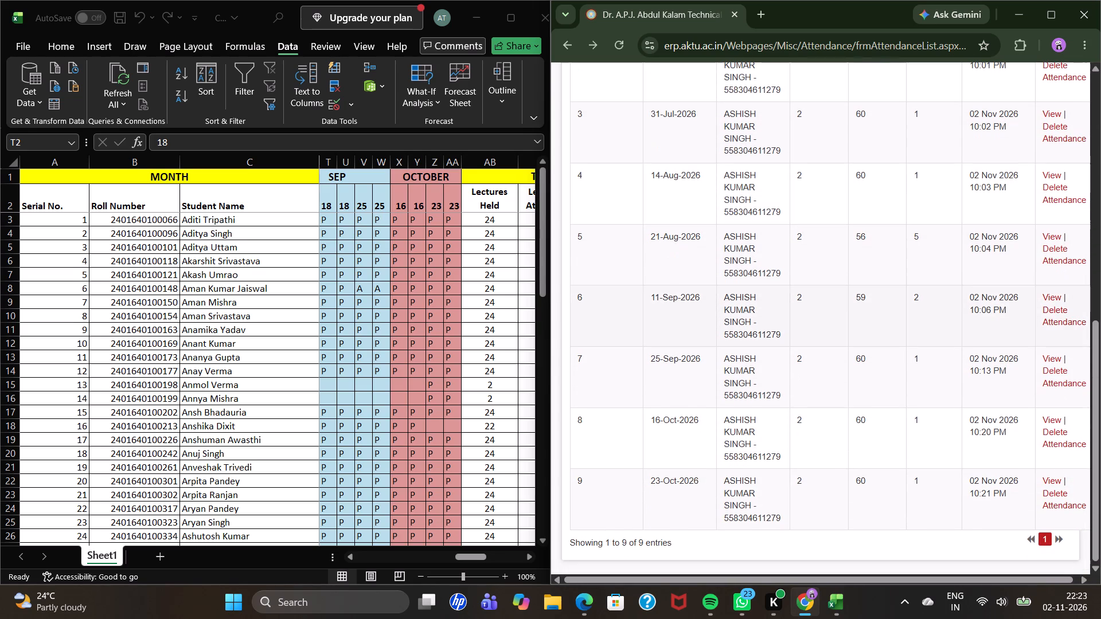
click(1058, 20)
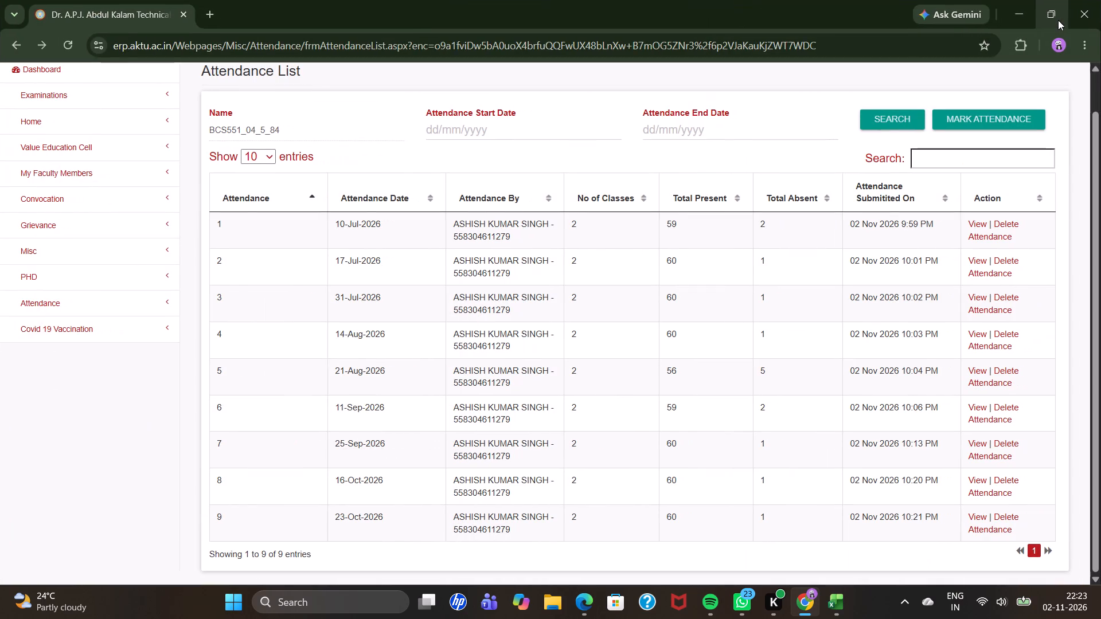
triple_click(62, 40)
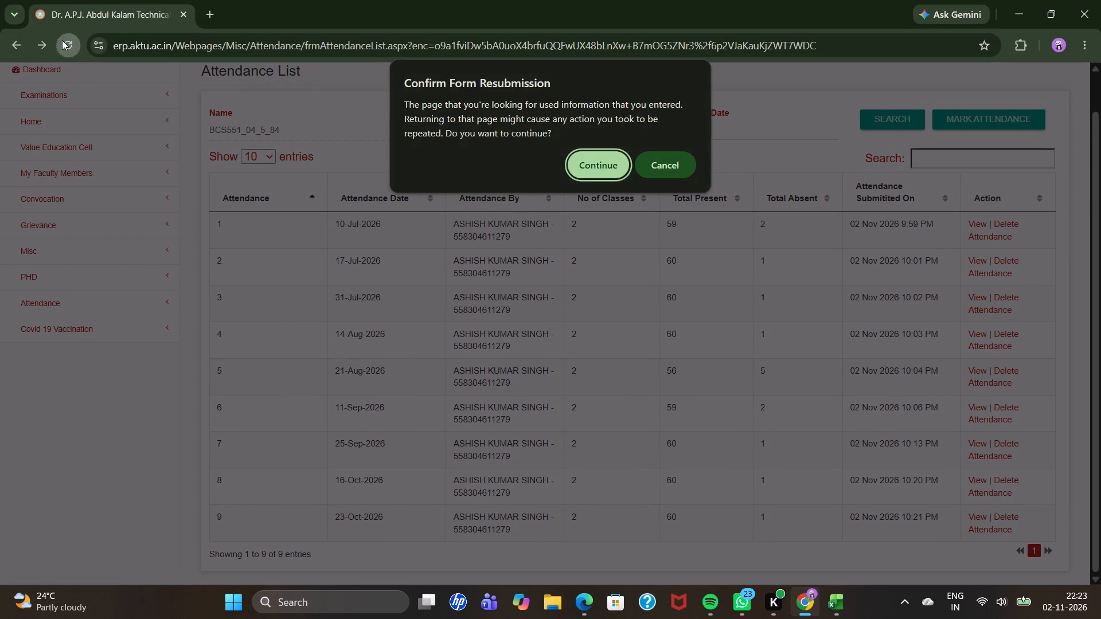
click(62, 40)
click(587, 169)
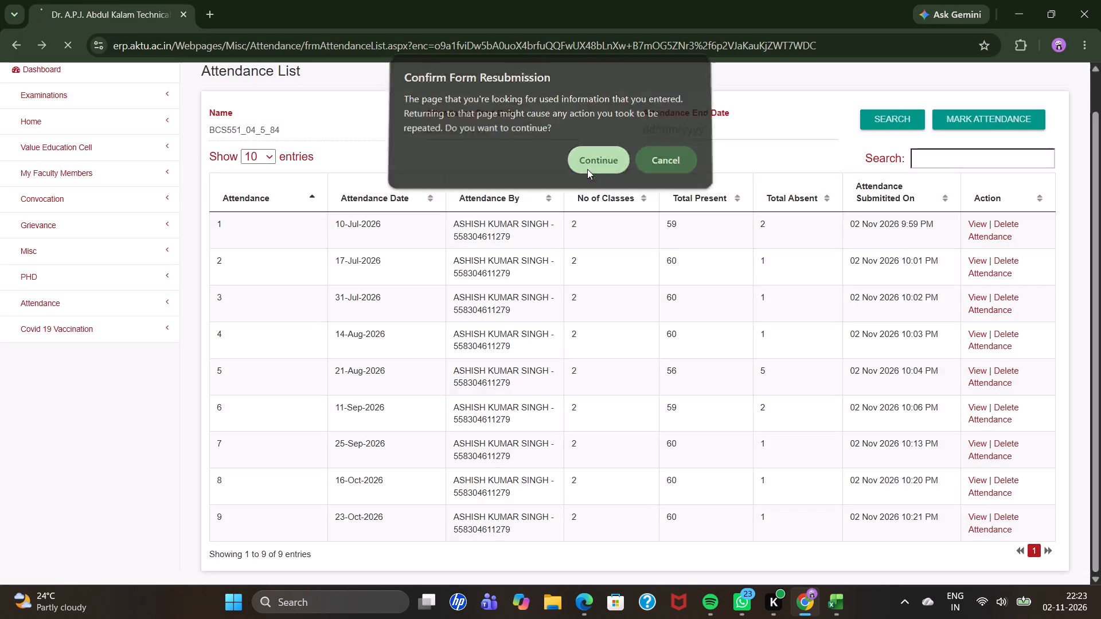
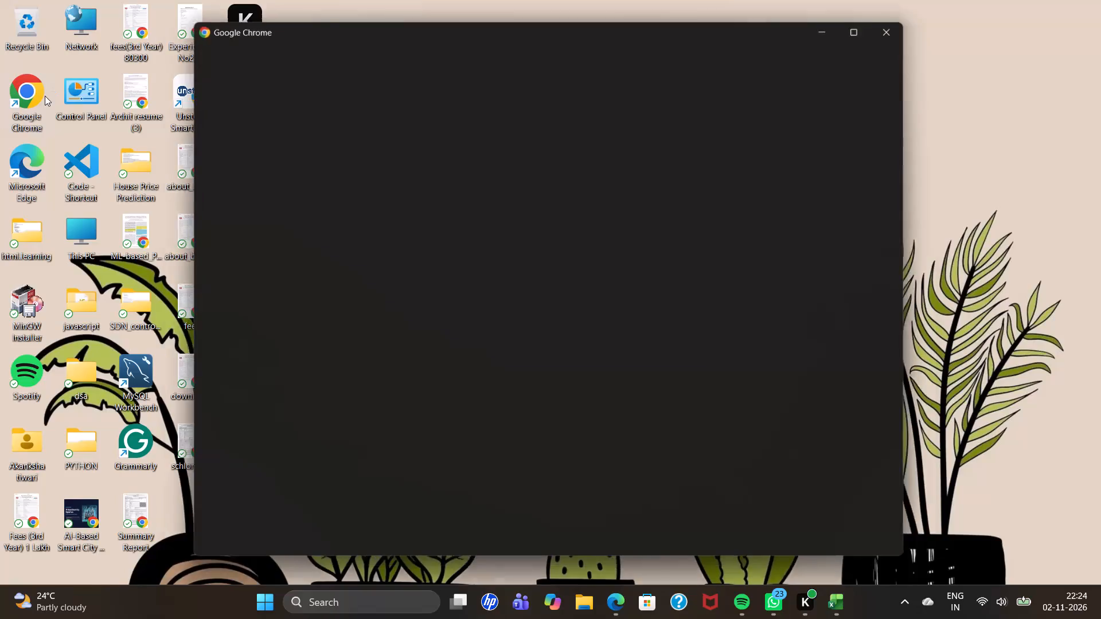
Open Google Chrome with the existing user profile and search Google for "aktu erp".
click(319, 331)
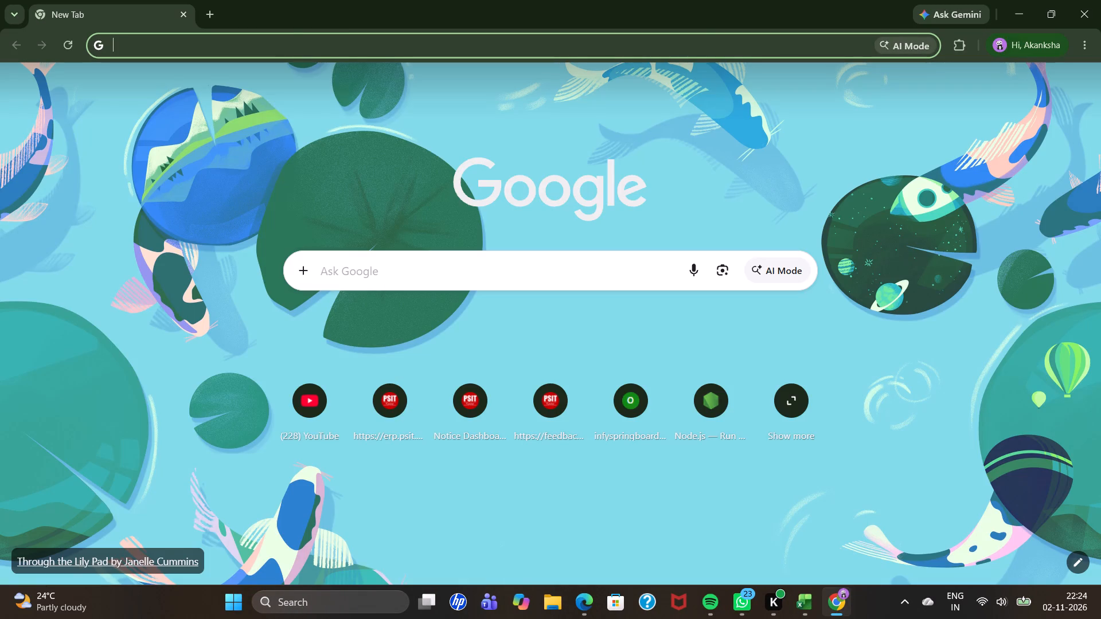
click(407, 267)
click(366, 308)
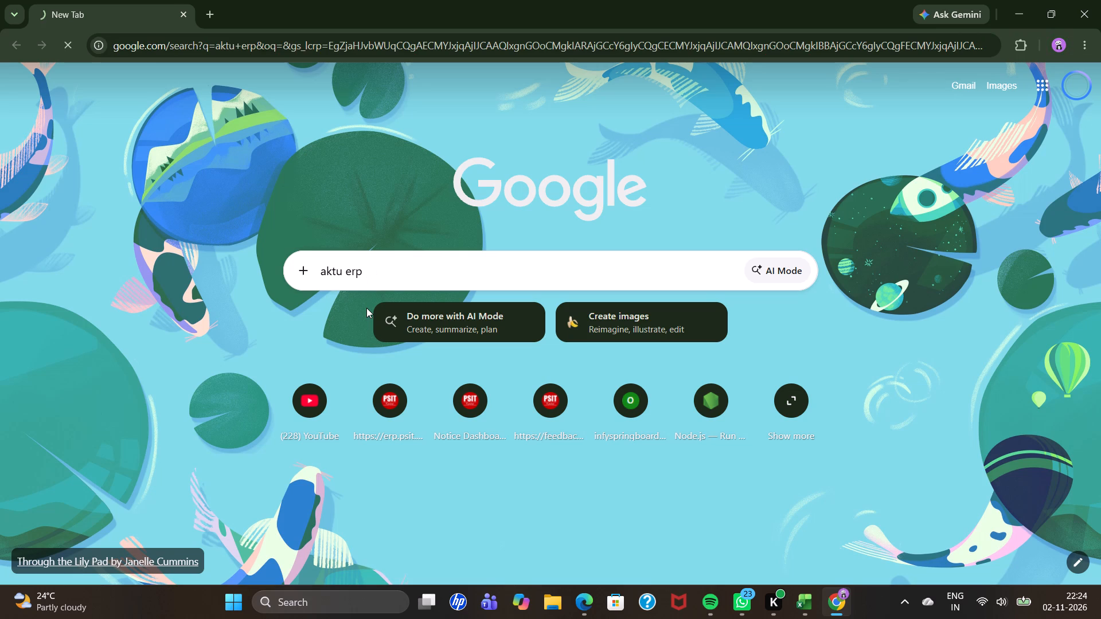
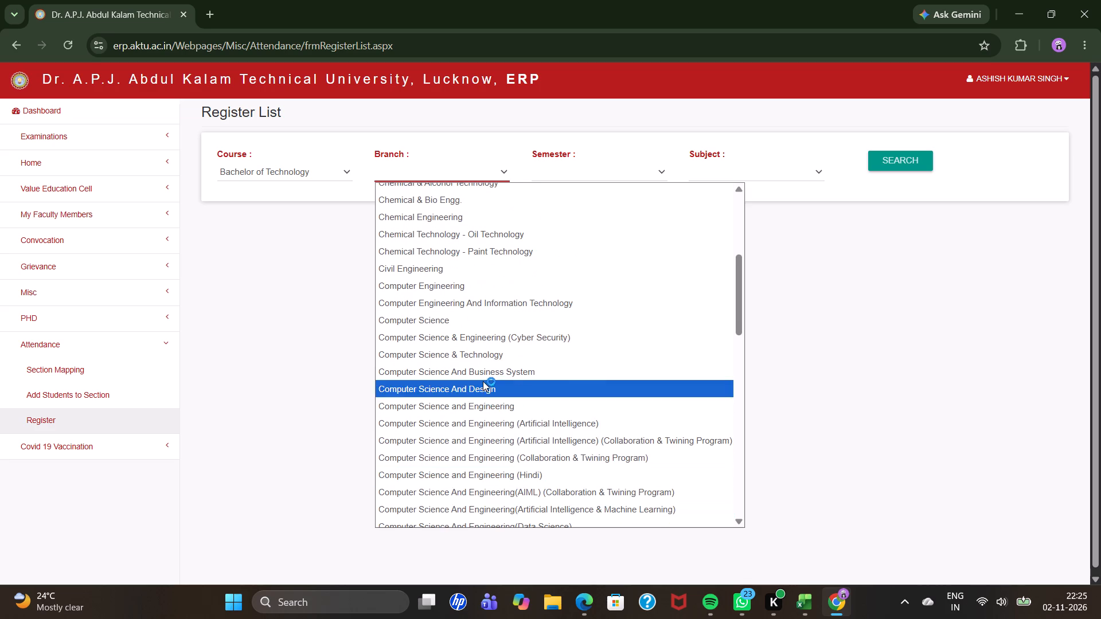
Search the register list for Computer Science and Engineering, semester 5, subject BCS551 (Database Management System Lab).
click(485, 409)
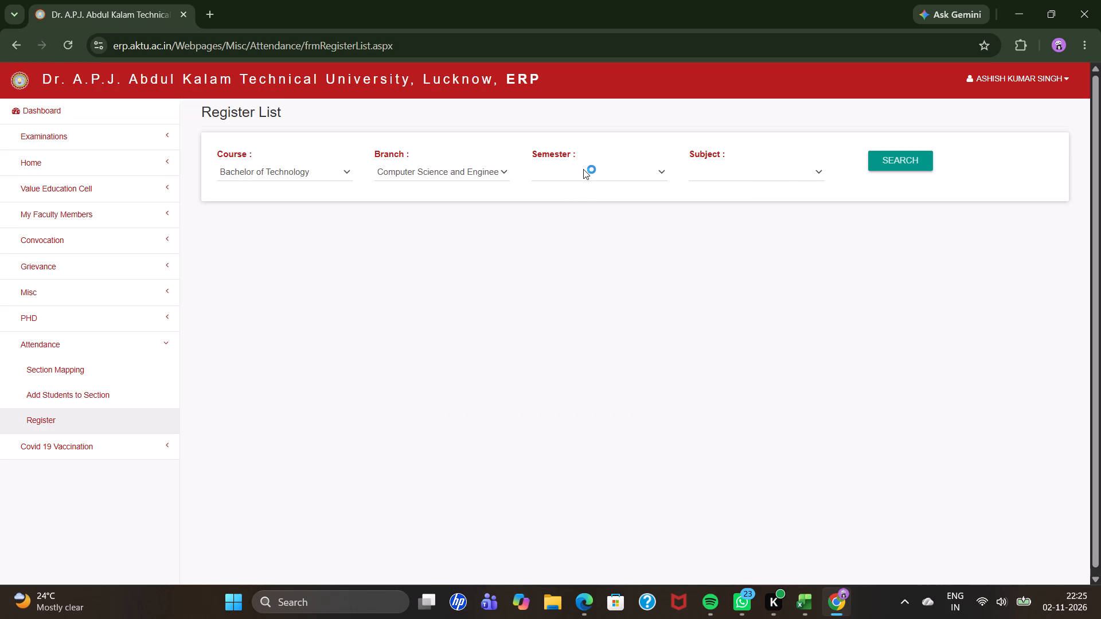
click(583, 169)
click(567, 292)
click(741, 161)
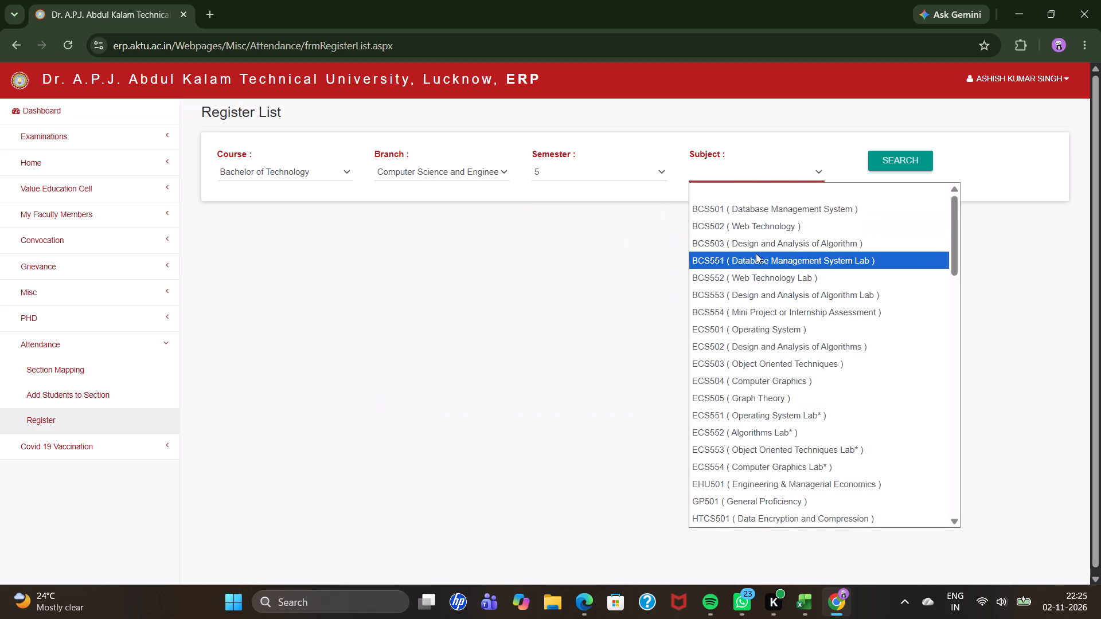
click(756, 254)
click(905, 159)
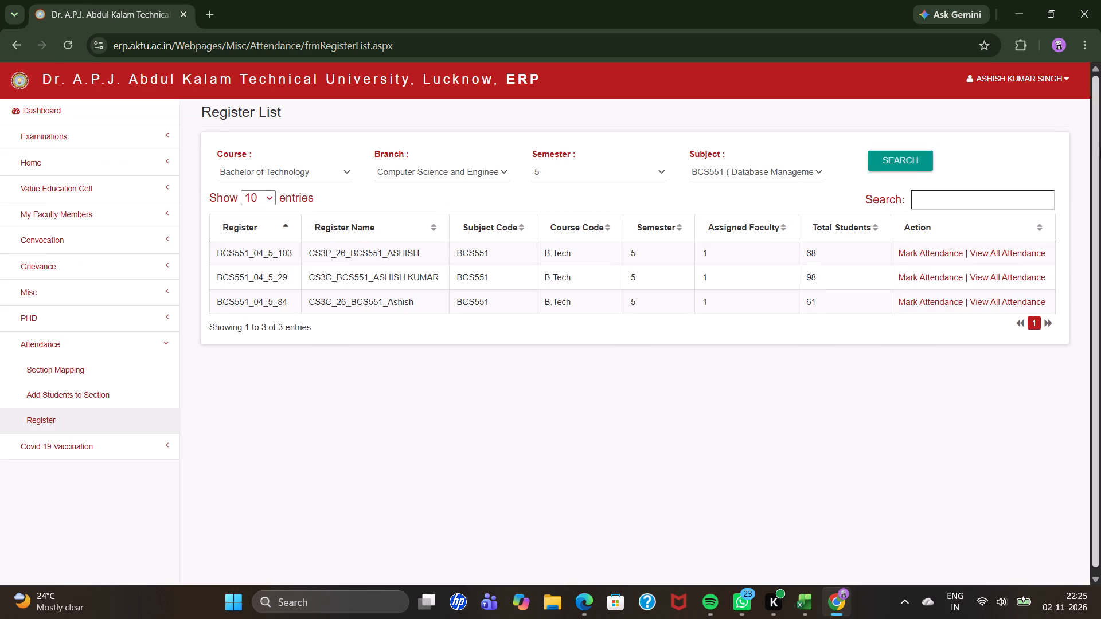
Open all attendance for register BCS551_04_5_103 and review the dates on both pages of its list.
click(1001, 254)
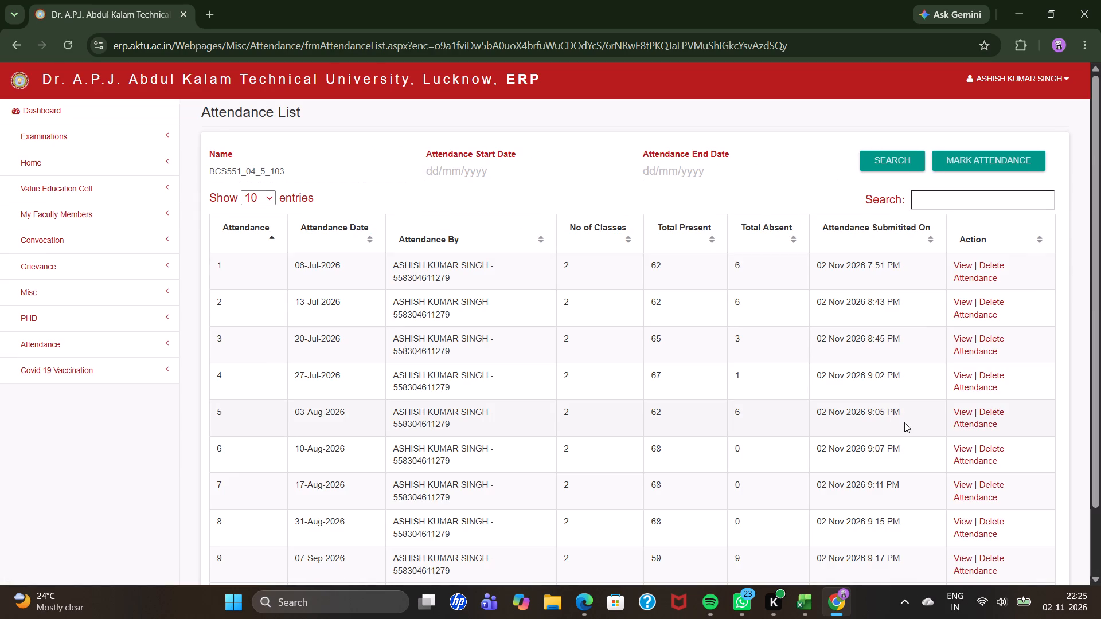
scroll(904, 424, down, 1)
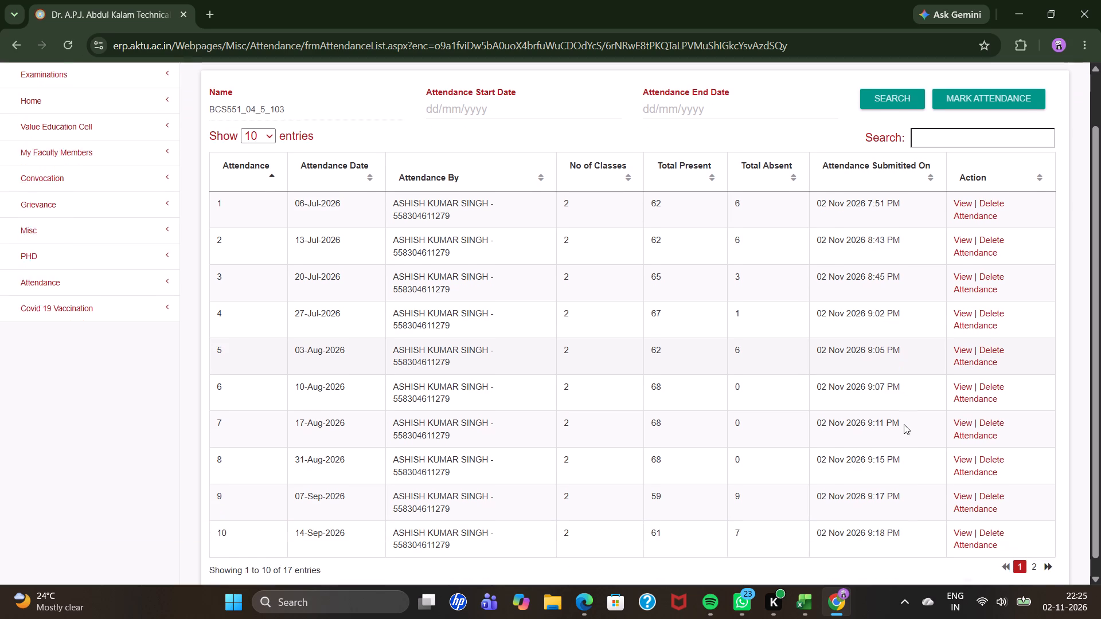
scroll(904, 424, down, 1)
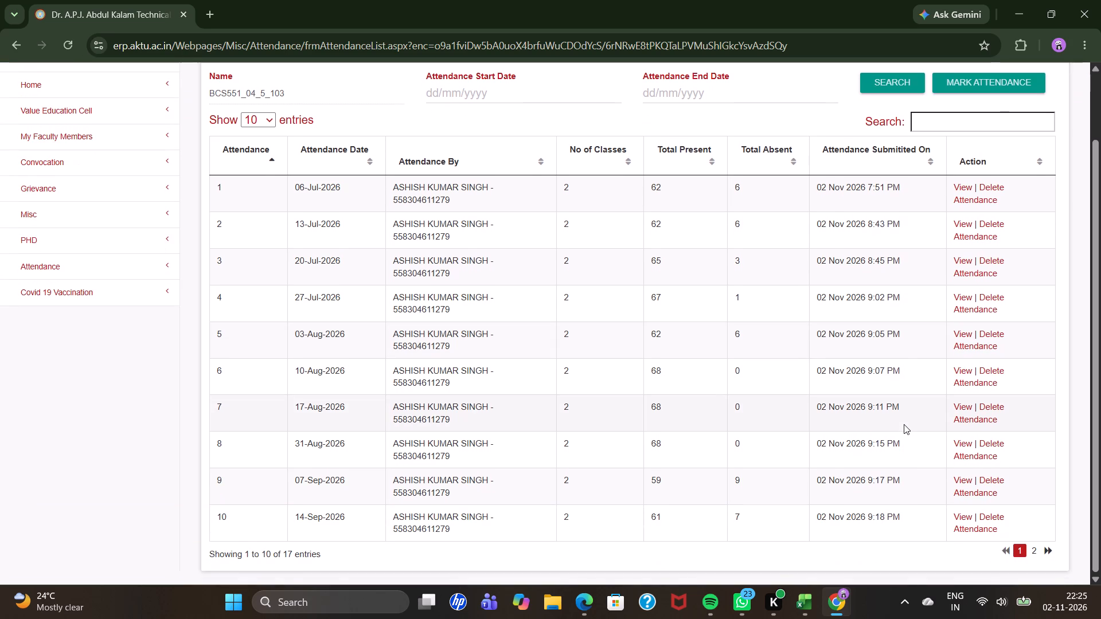
click(1034, 553)
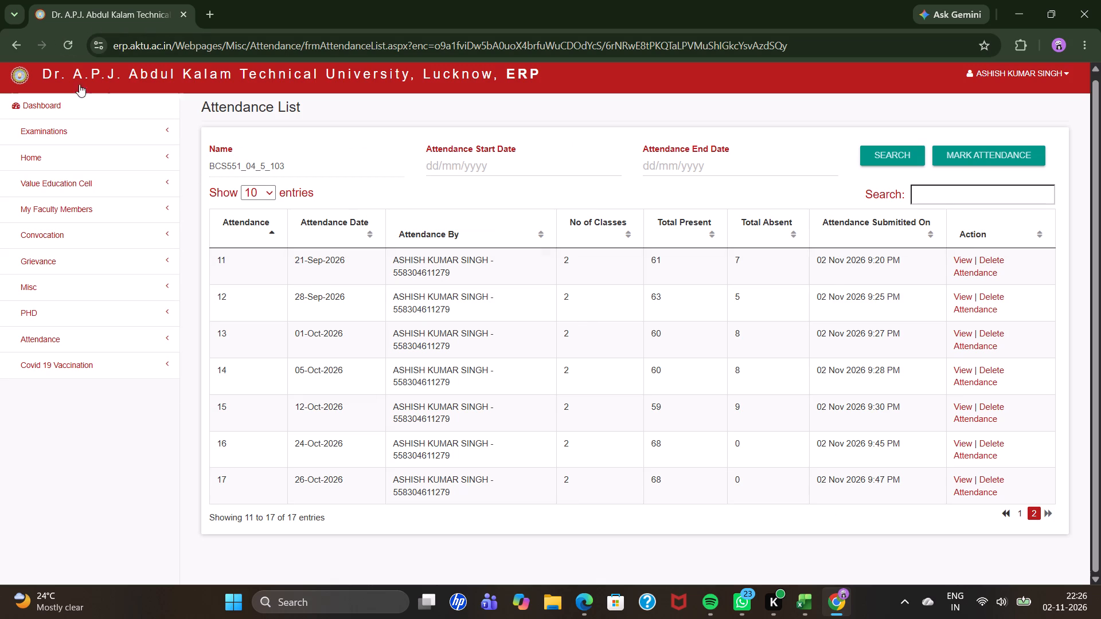
Return to the register list, open all attendance for register BCS551_04_5_84, and review its submitted dates and absence counts.
click(13, 40)
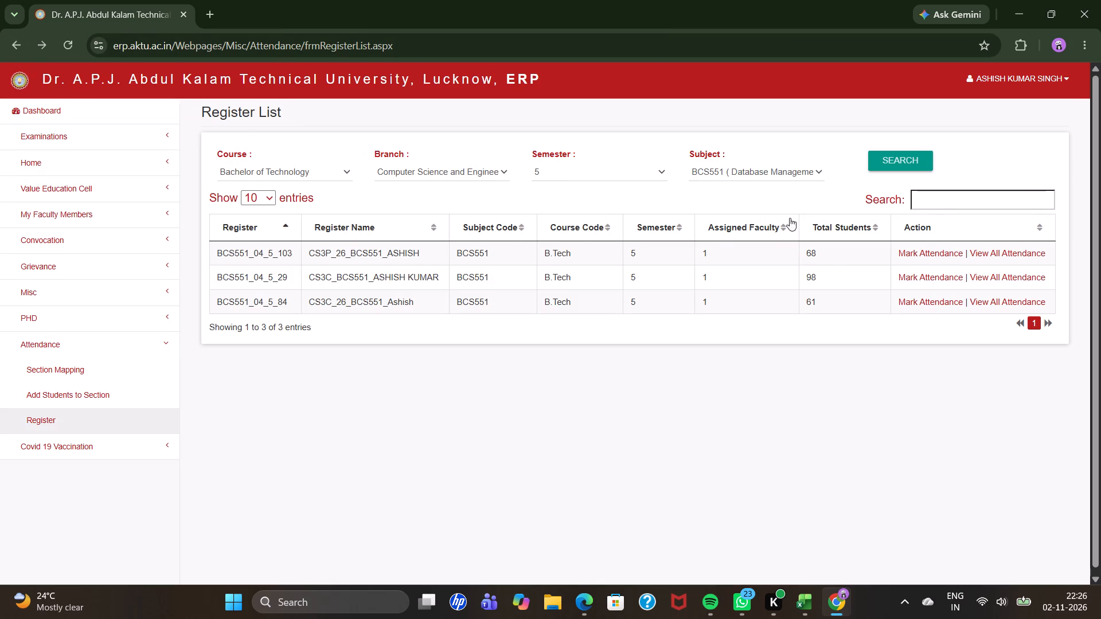
click(1016, 308)
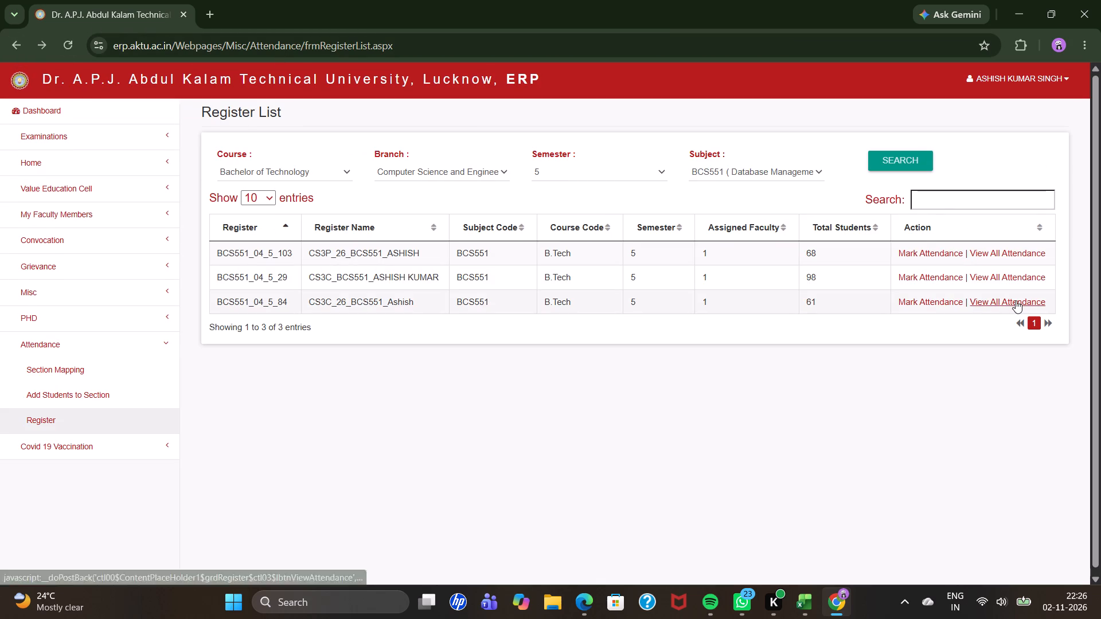
click(1016, 300)
scroll(887, 402, down, 1)
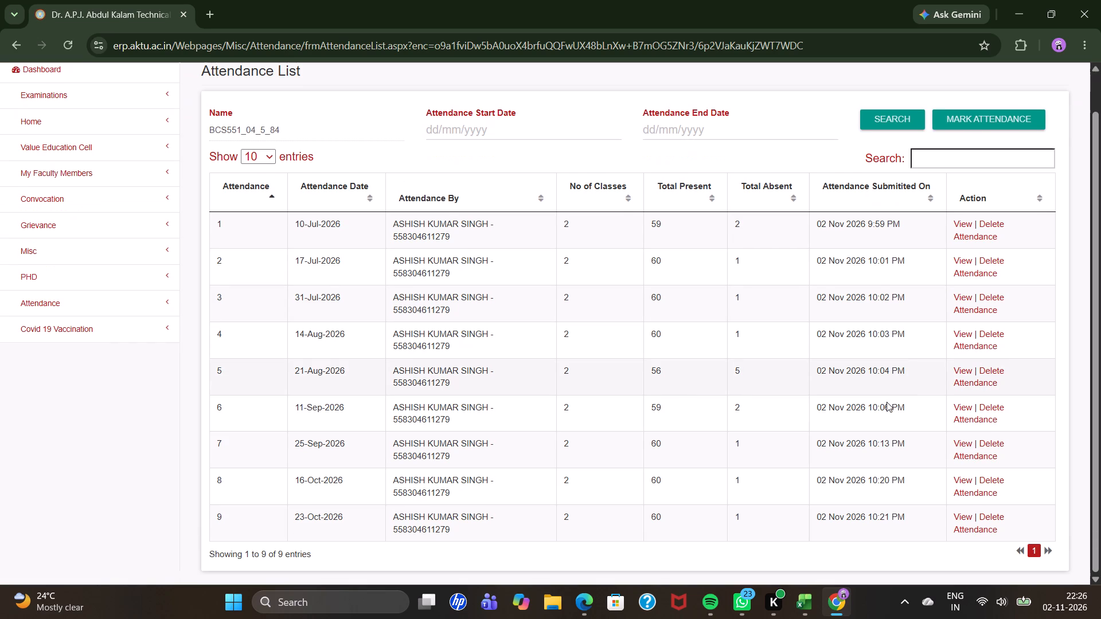
scroll(887, 402, down, 4)
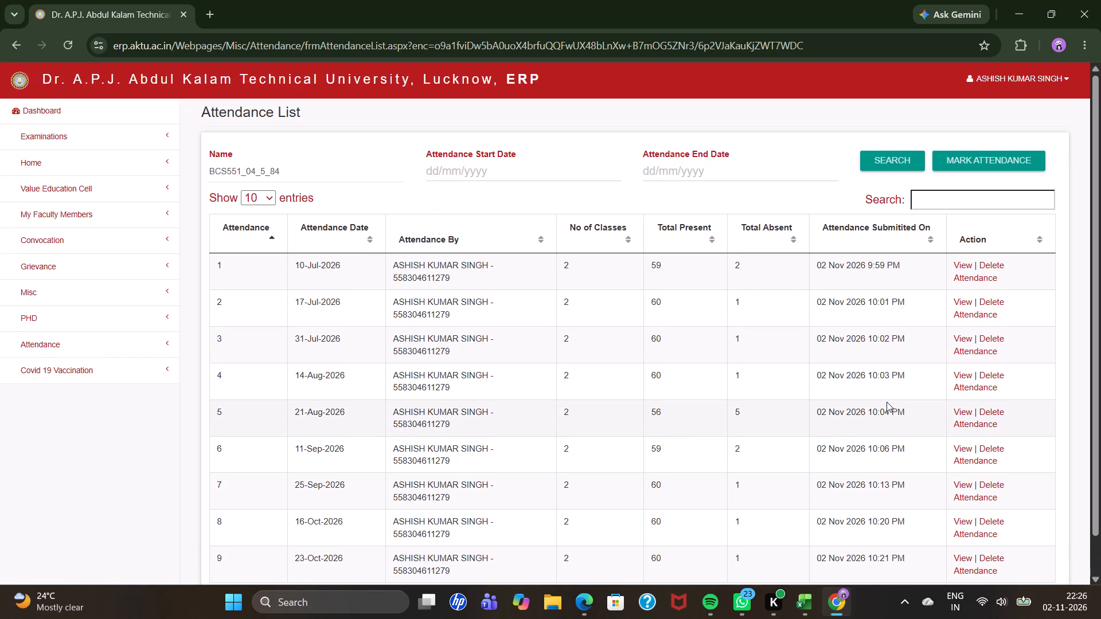
scroll(887, 402, down, 3)
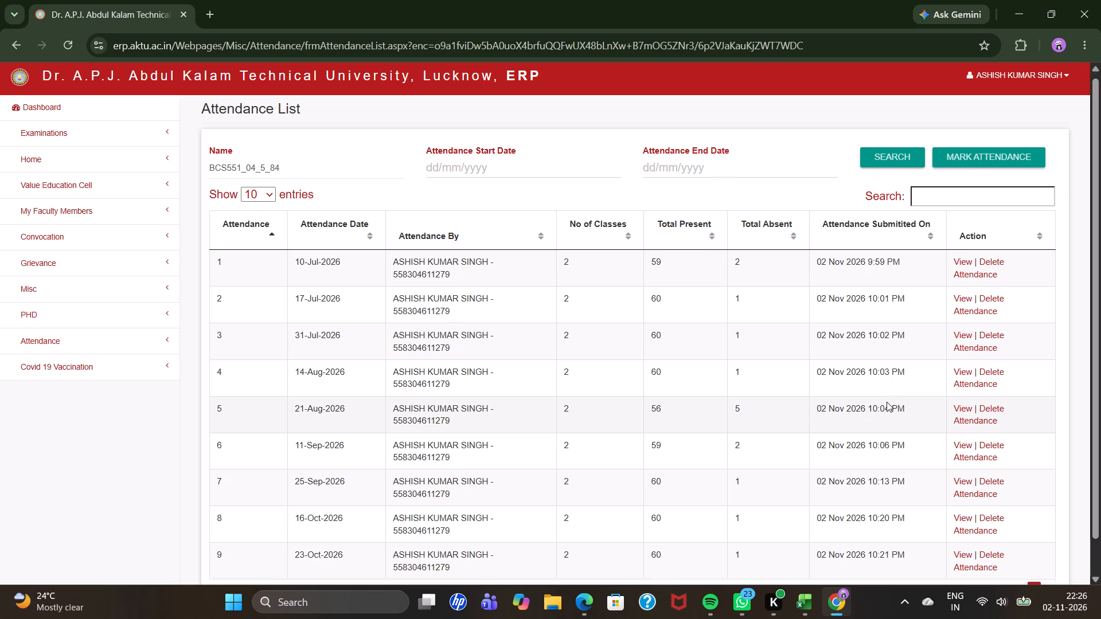
scroll(887, 402, down, 1)
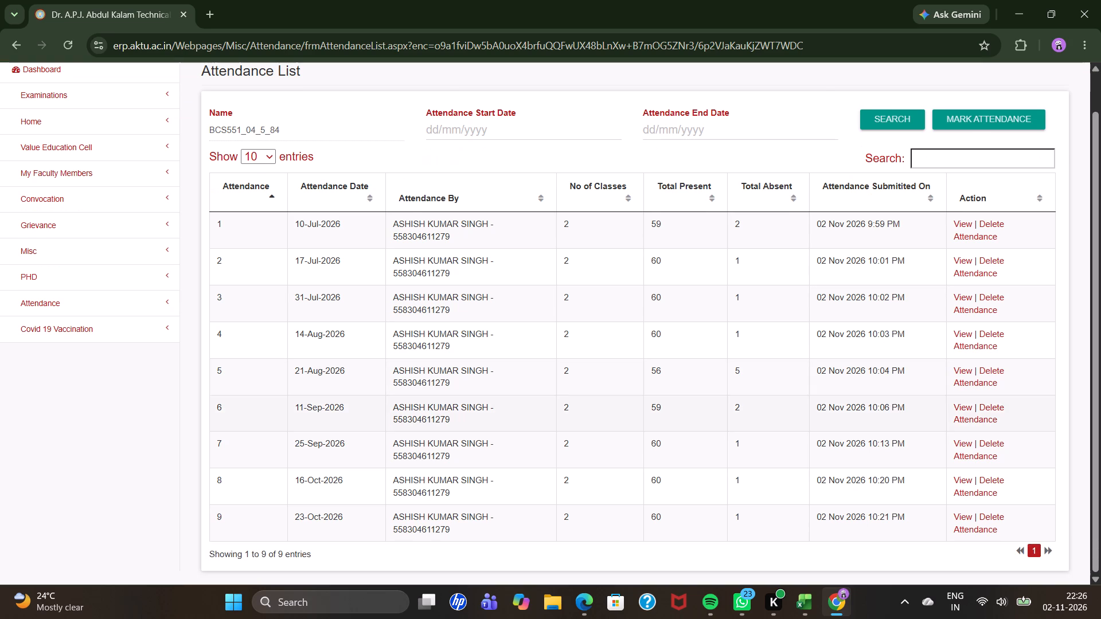
scroll(887, 402, down, 2)
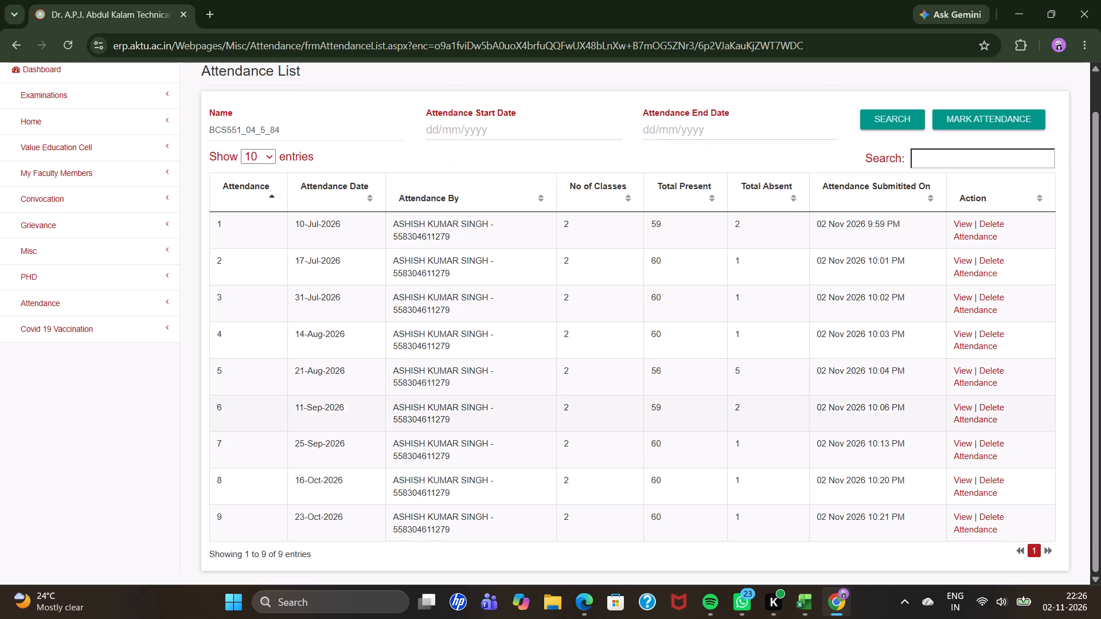
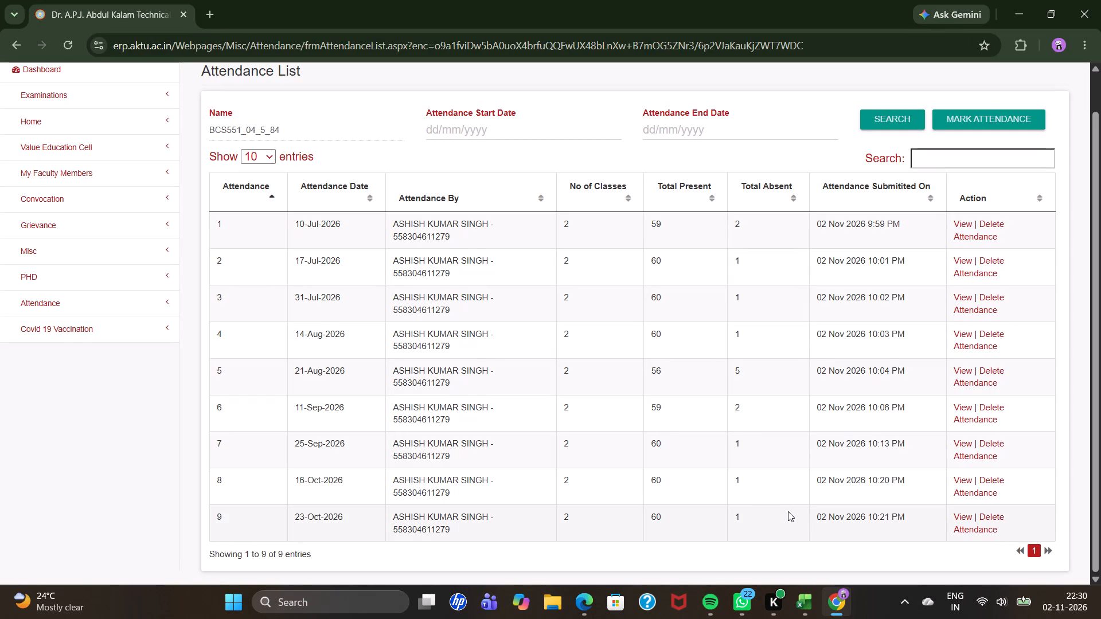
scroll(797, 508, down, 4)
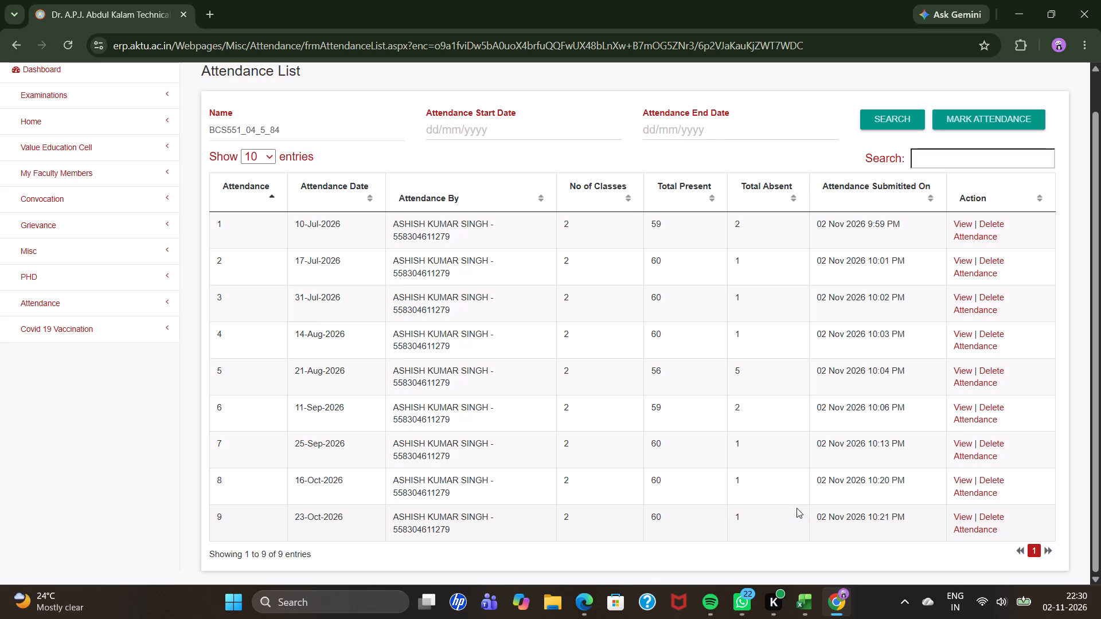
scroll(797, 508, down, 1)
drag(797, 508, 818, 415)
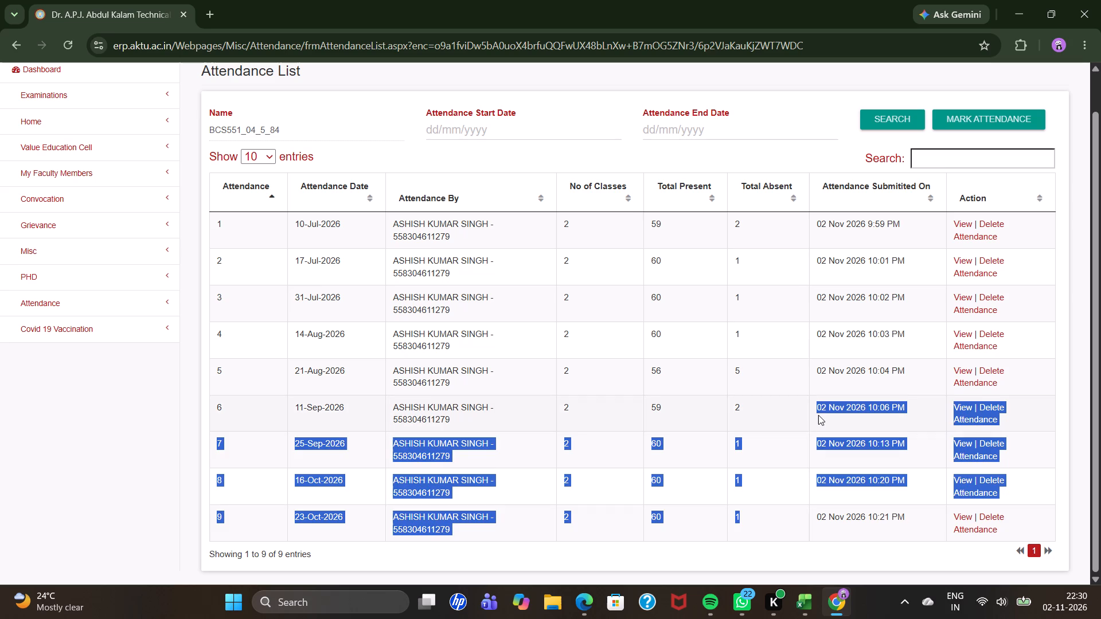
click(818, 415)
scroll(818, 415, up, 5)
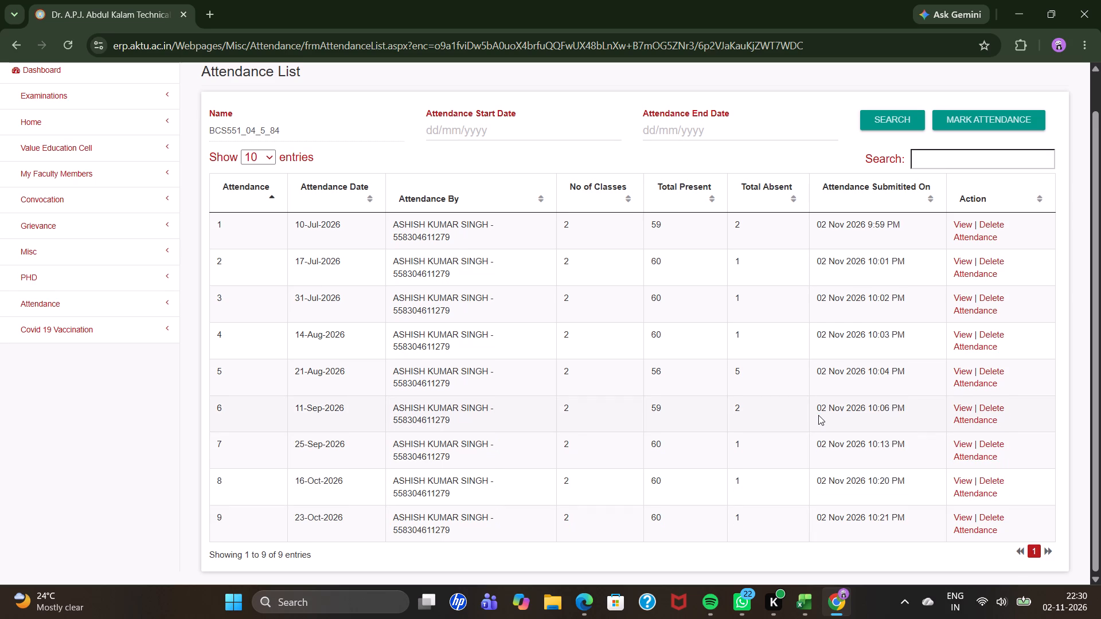
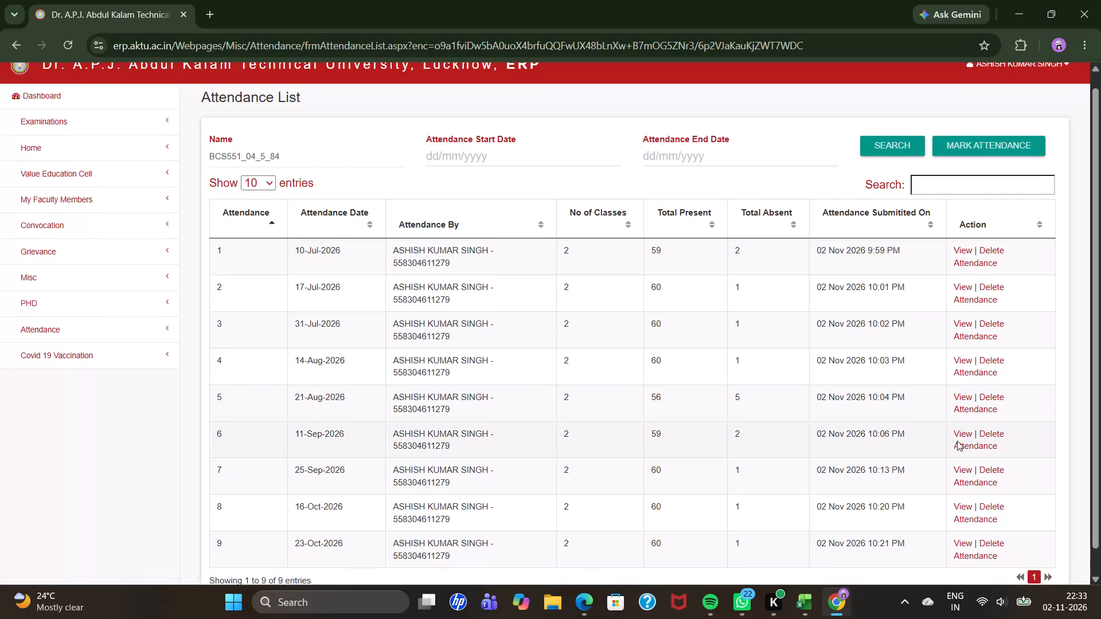
Review the submitted attendance entries of register BCS551_04_5_84, checking each entry's date, number of classes, and present and absent totals.
scroll(957, 441, down, 1)
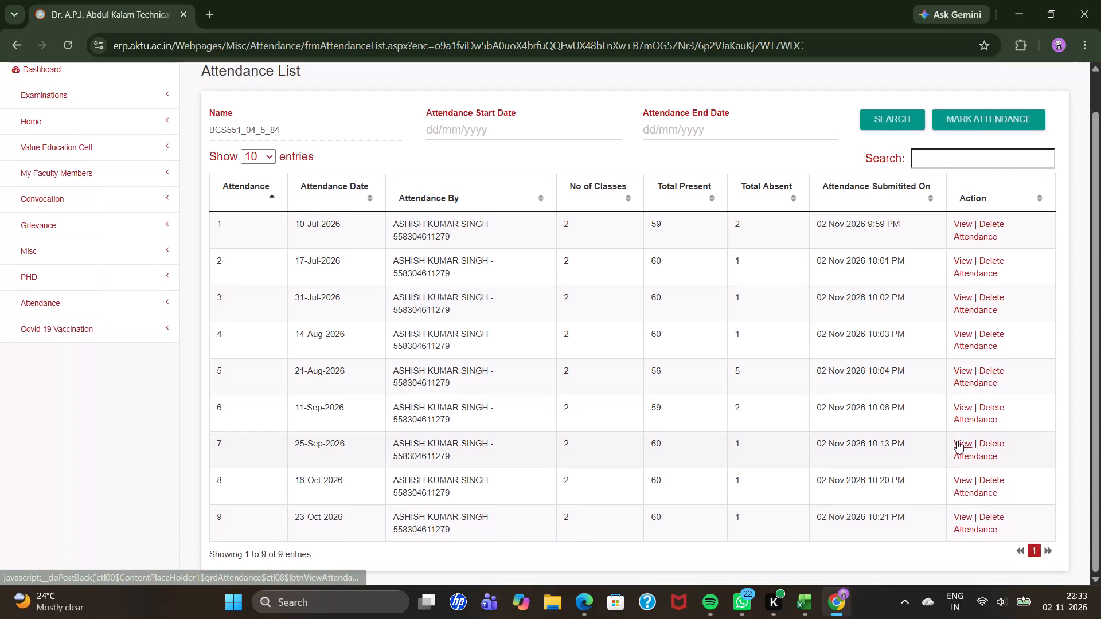
scroll(957, 441, up, 3)
scroll(899, 334, up, 2)
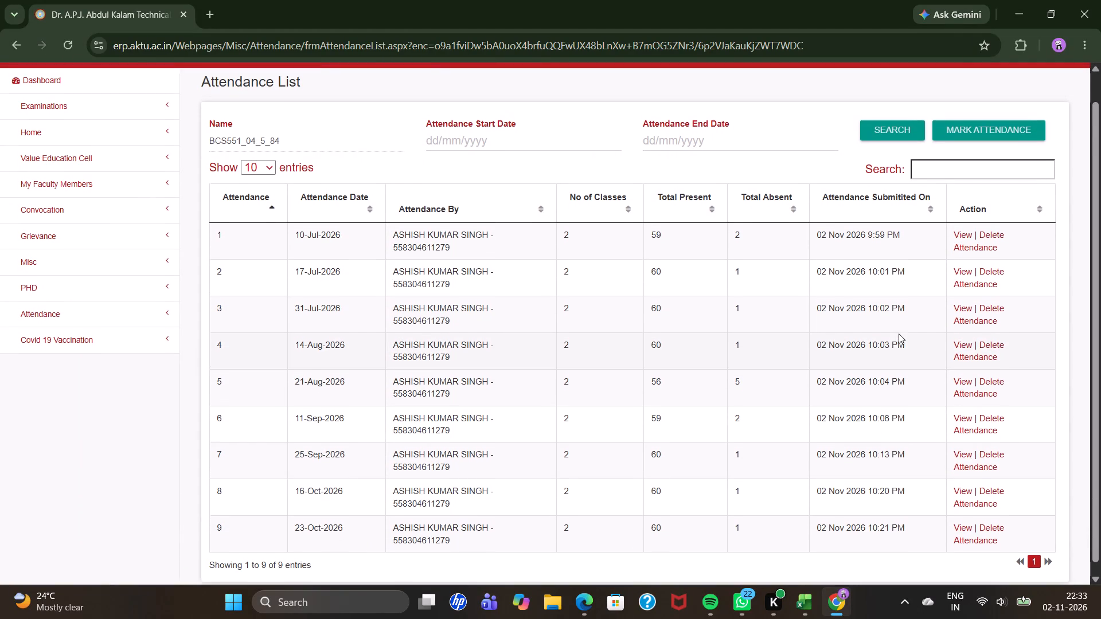
scroll(899, 334, up, 2)
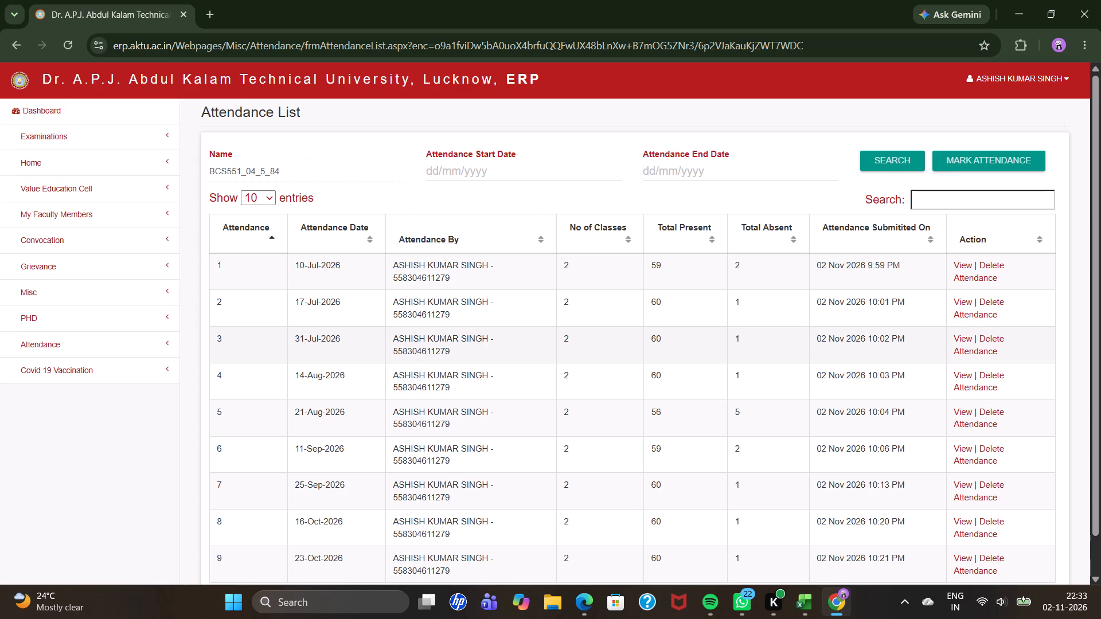
scroll(899, 334, down, 1)
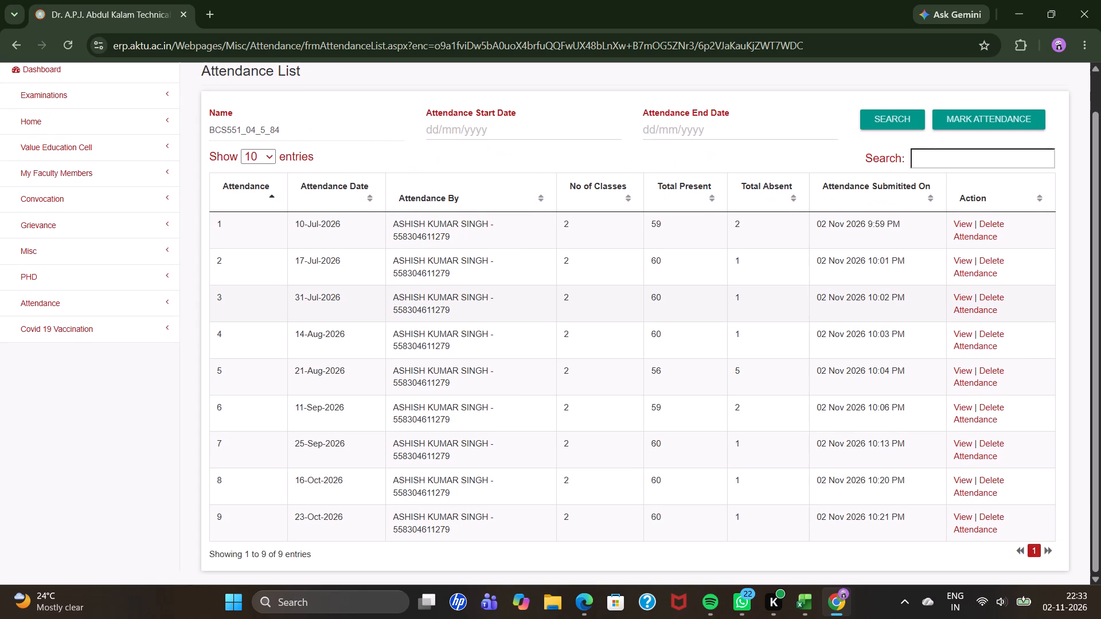
scroll(899, 334, down, 1)
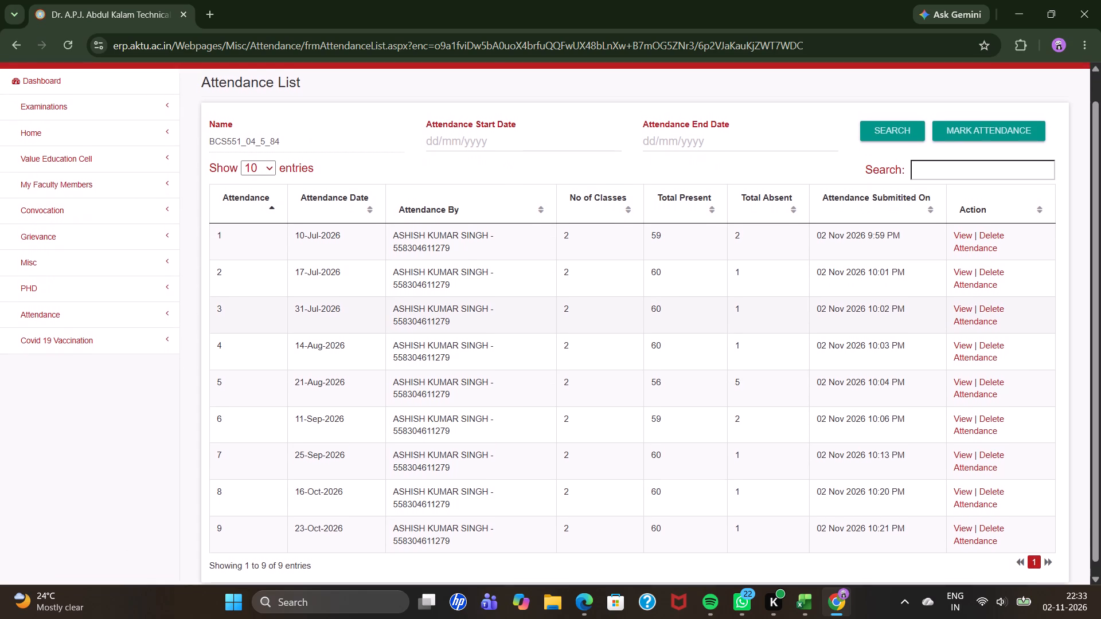
scroll(899, 334, down, 2)
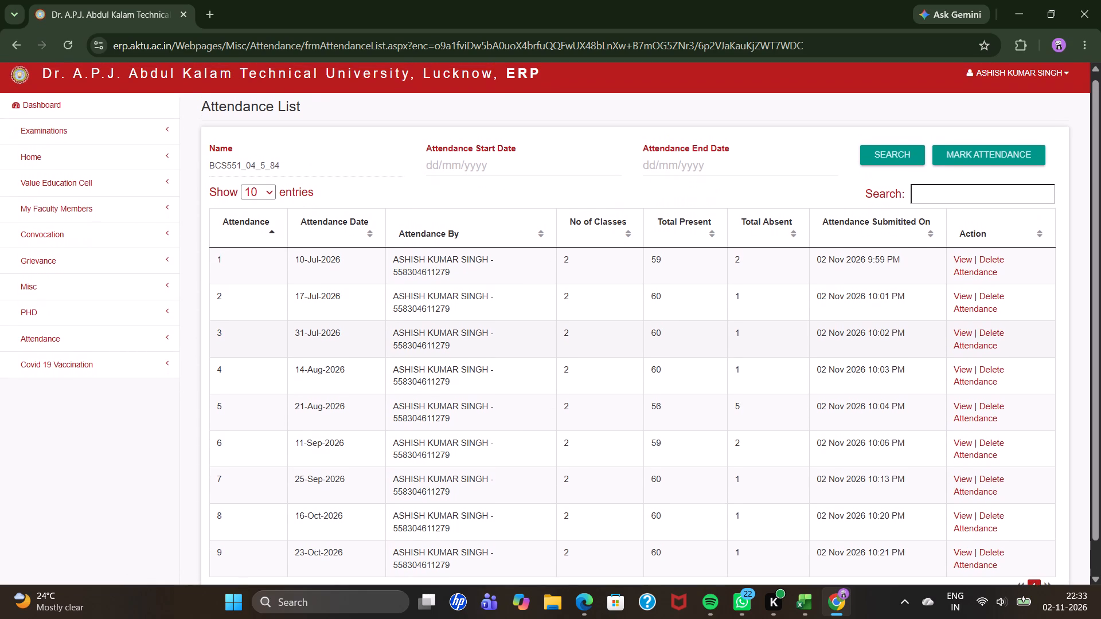
scroll(899, 334, down, 1)
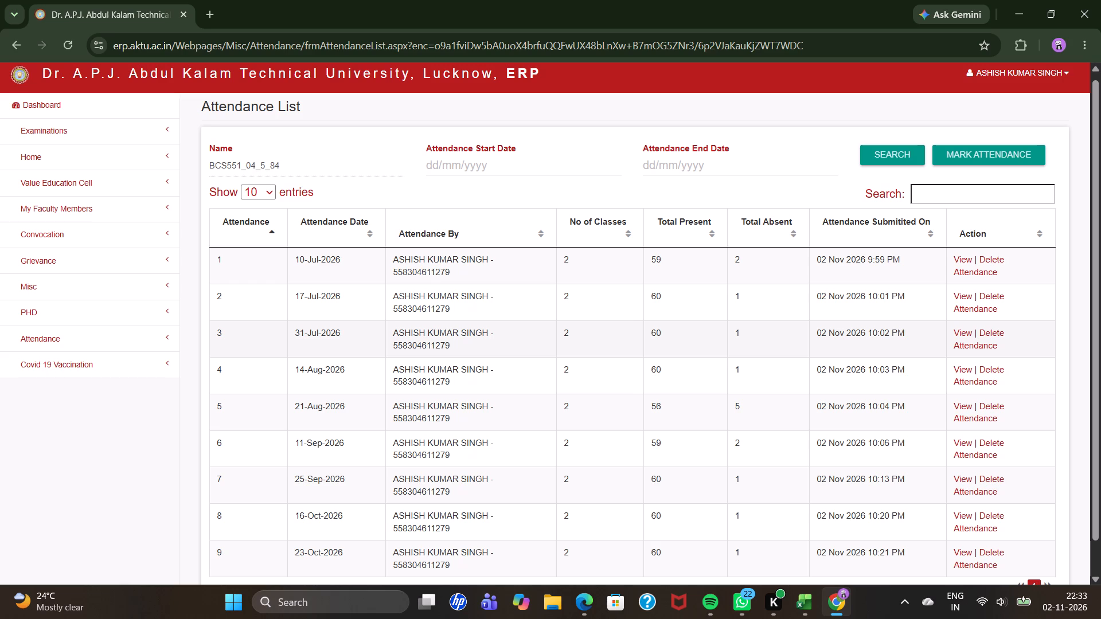
scroll(899, 334, down, 1)
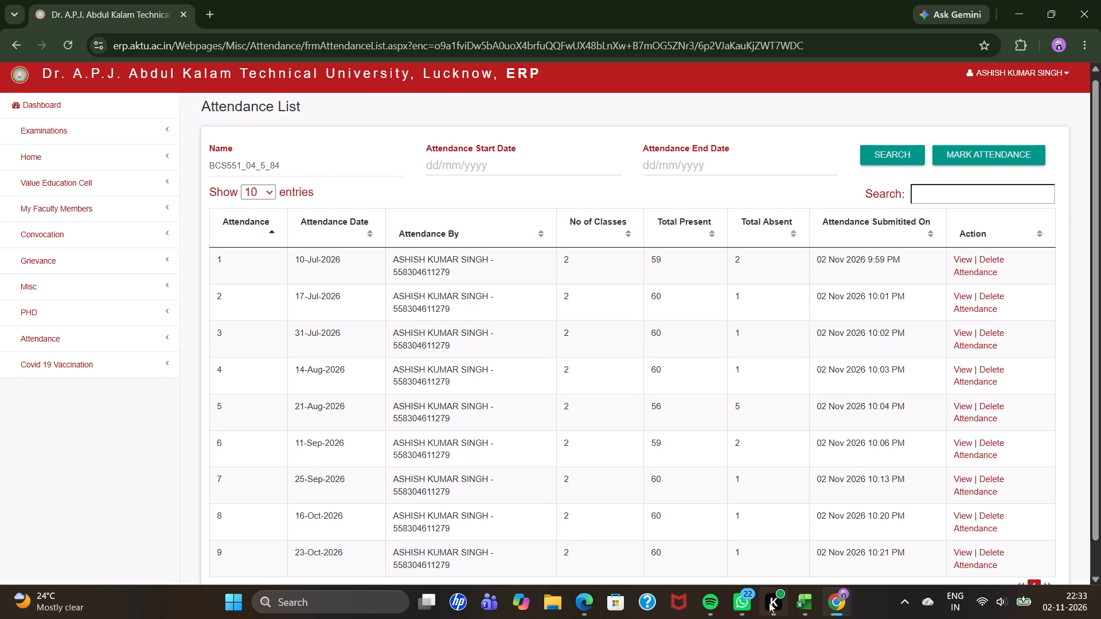
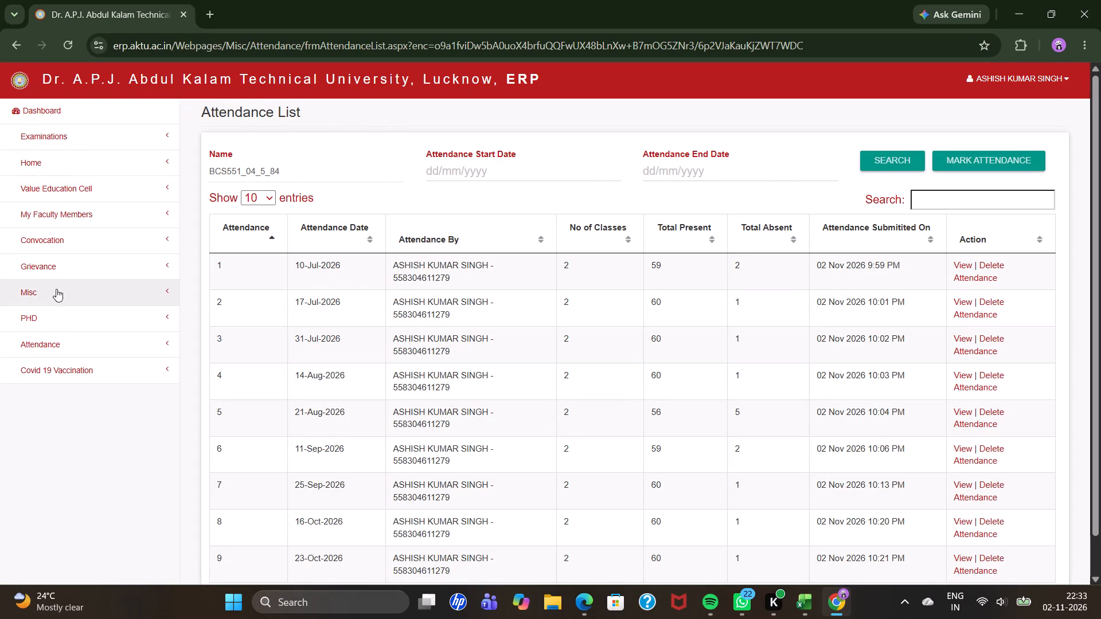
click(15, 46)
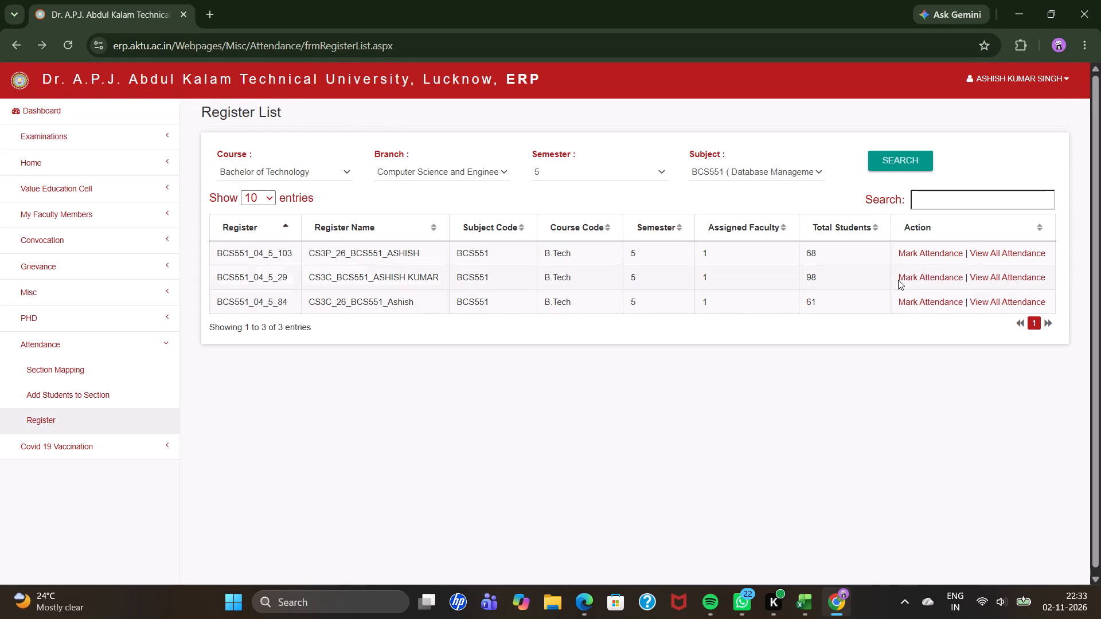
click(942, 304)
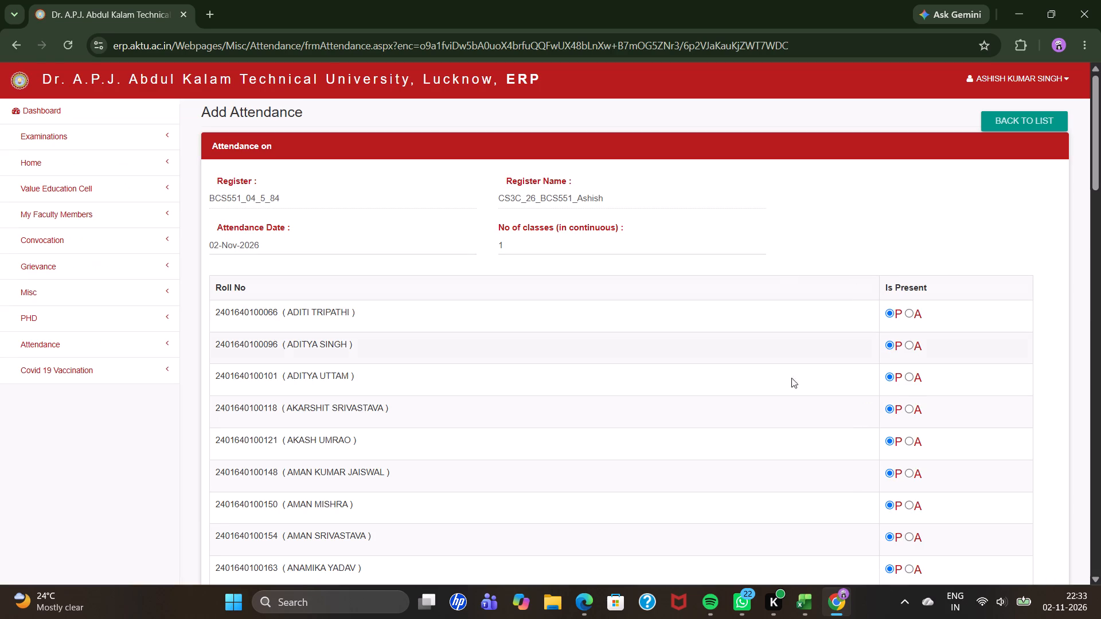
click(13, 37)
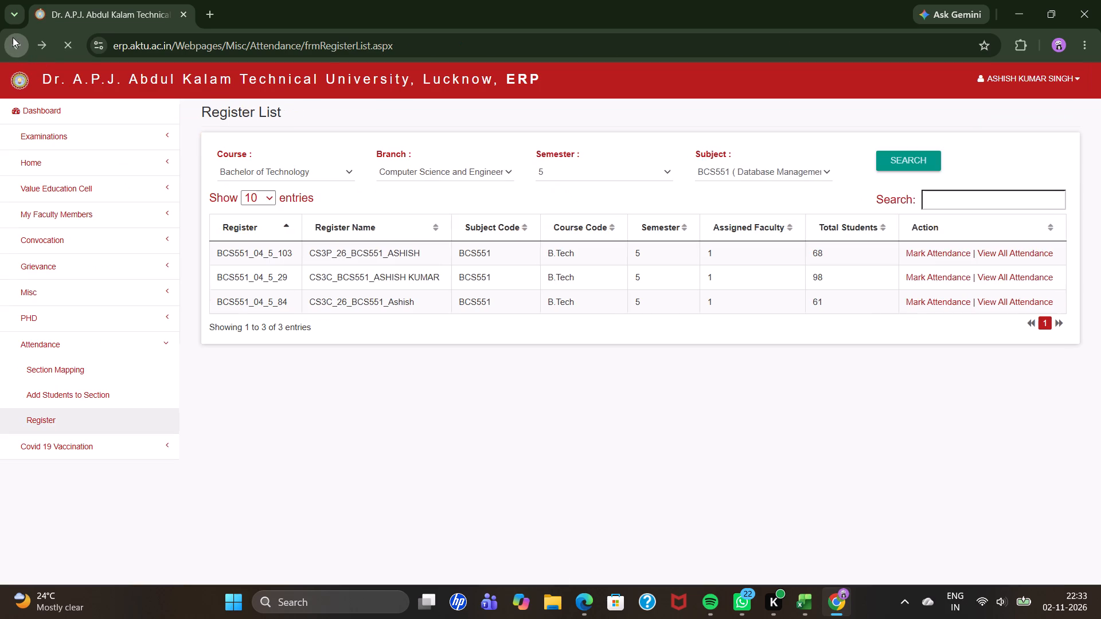
Open all attendance of register BCS551_04_5_84 and check its submitted dates, class counts and present/absent totals against the Excel attendance sheet.
click(1004, 301)
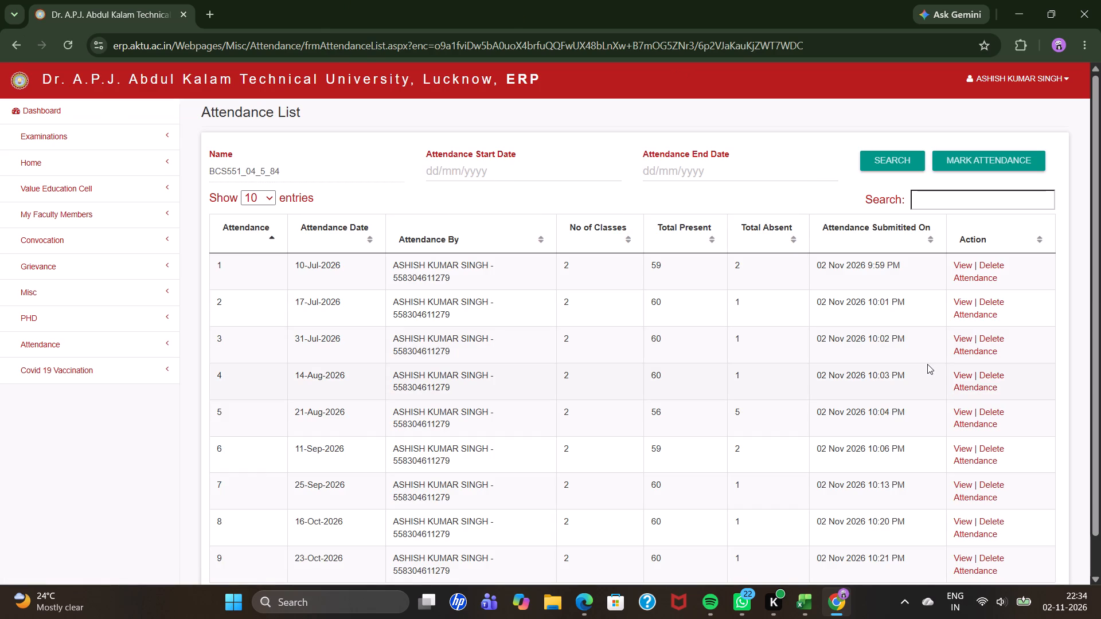
scroll(927, 364, down, 1)
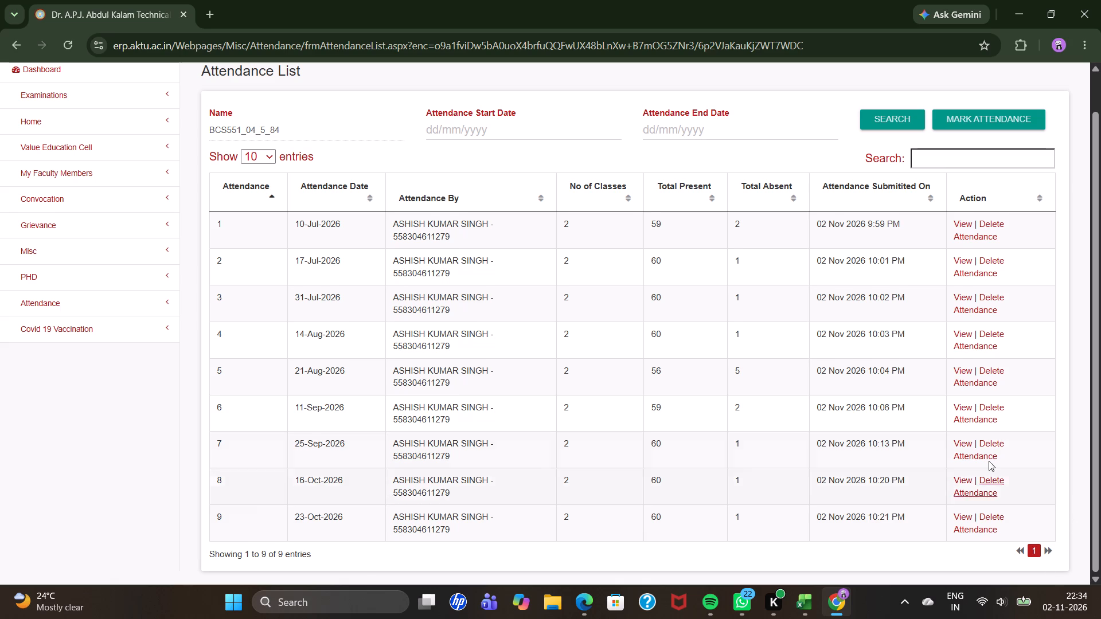
scroll(957, 406, up, 4)
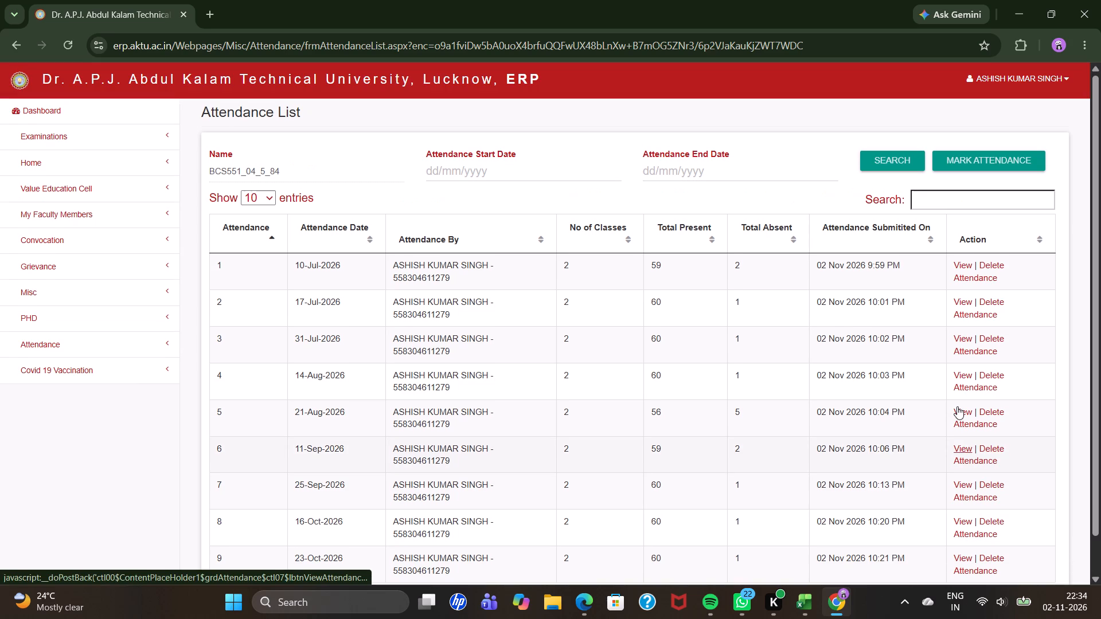
scroll(957, 406, down, 2)
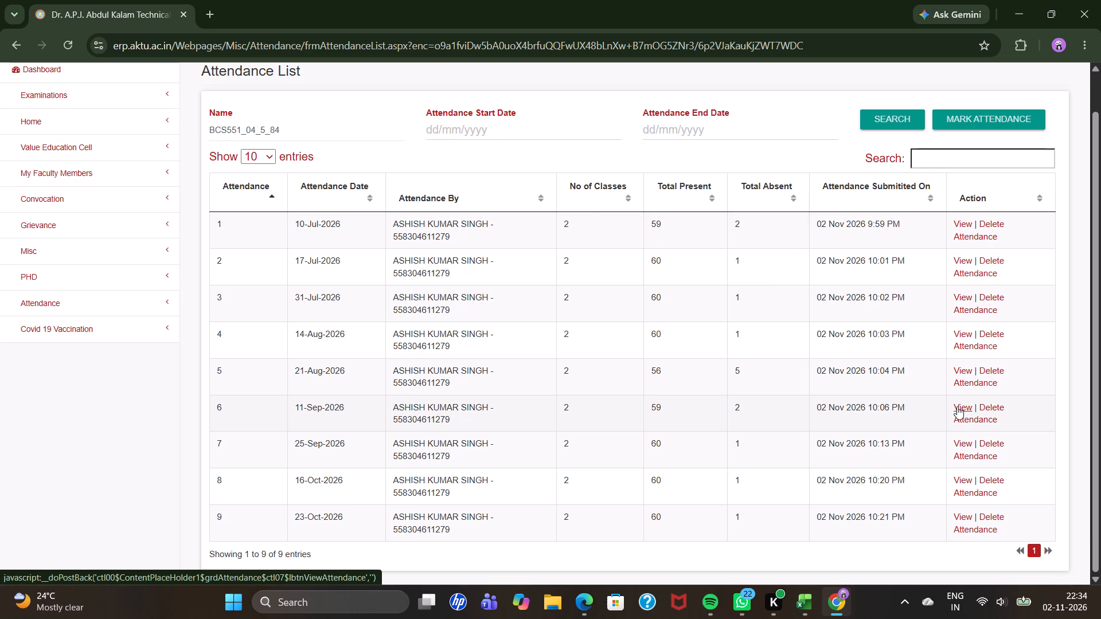
scroll(957, 406, down, 1)
click(808, 605)
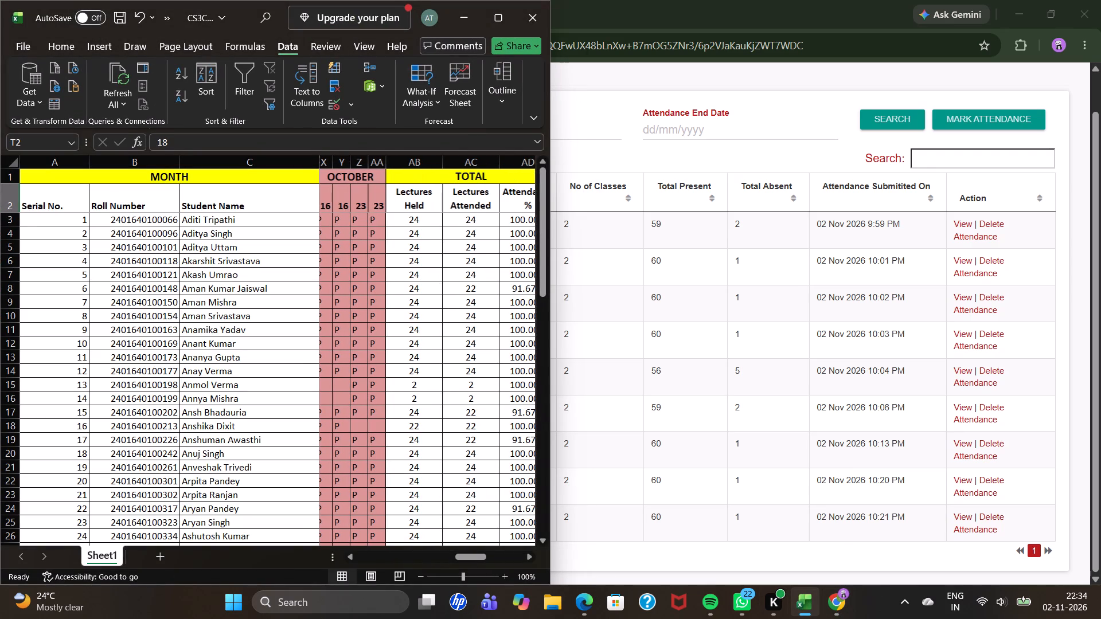
click(604, 120)
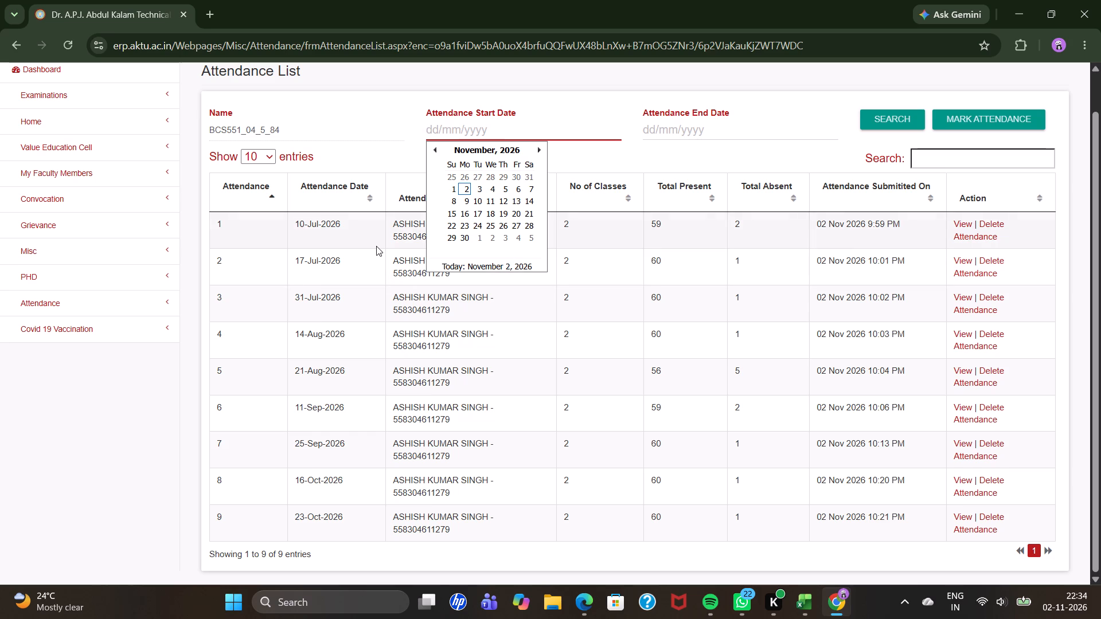
scroll(376, 246, up, 1)
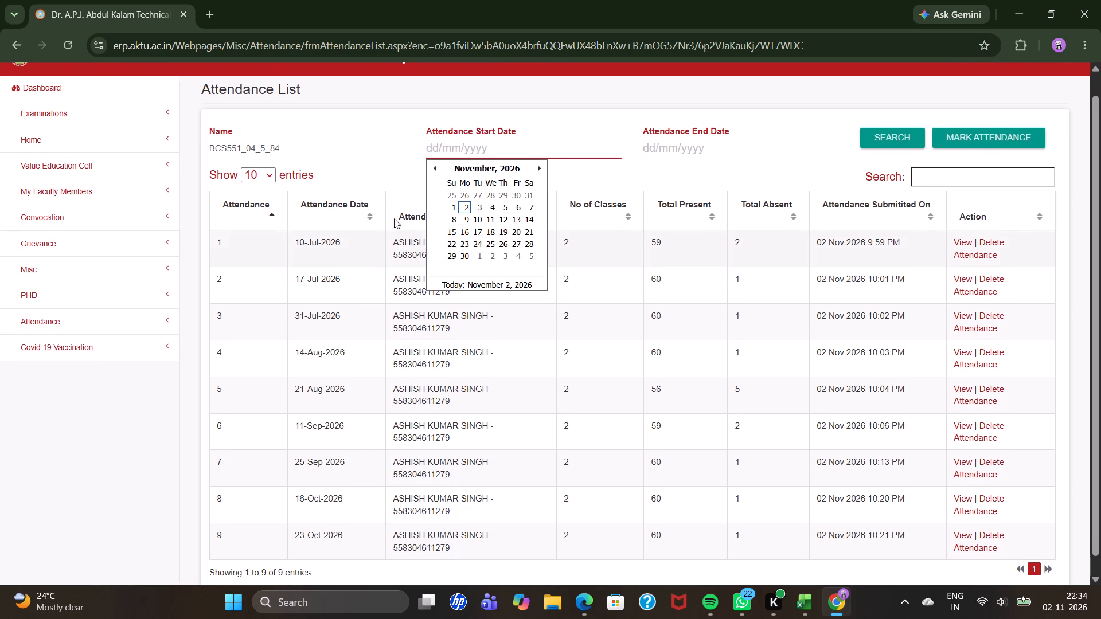
click(564, 87)
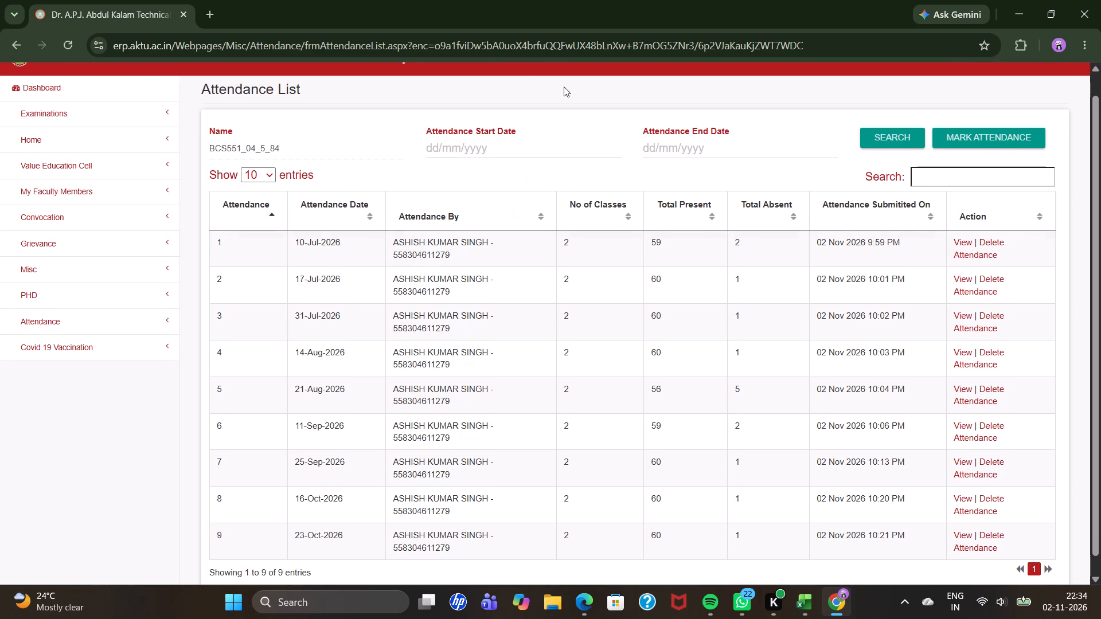
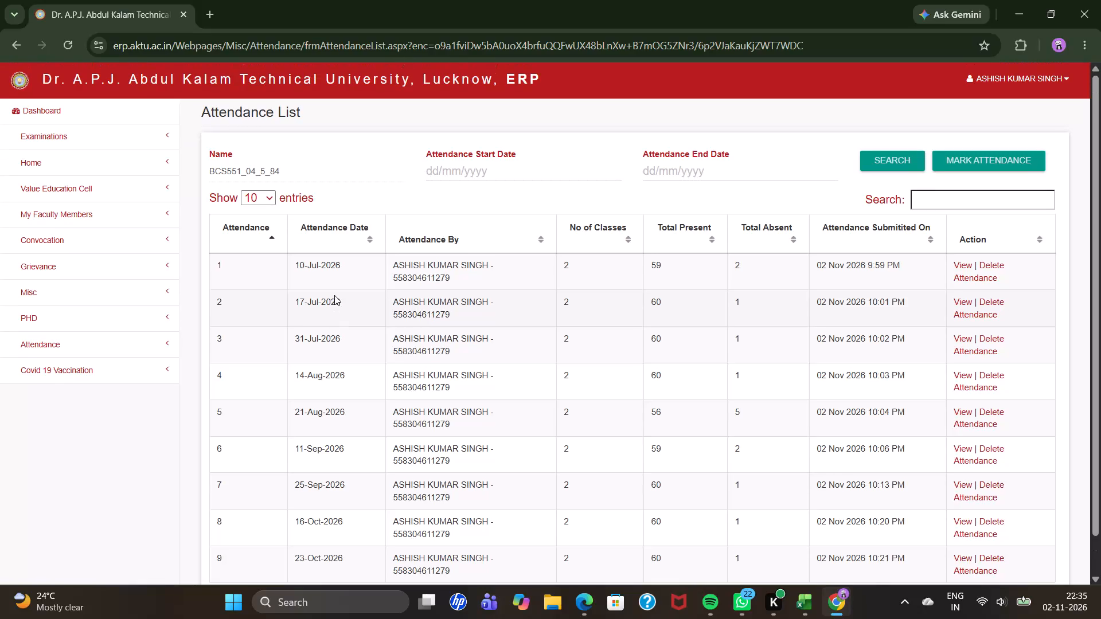
Review the submitted attendance entries of register BCS551_04_5_84 through to the end of the list.
scroll(319, 418, down, 6)
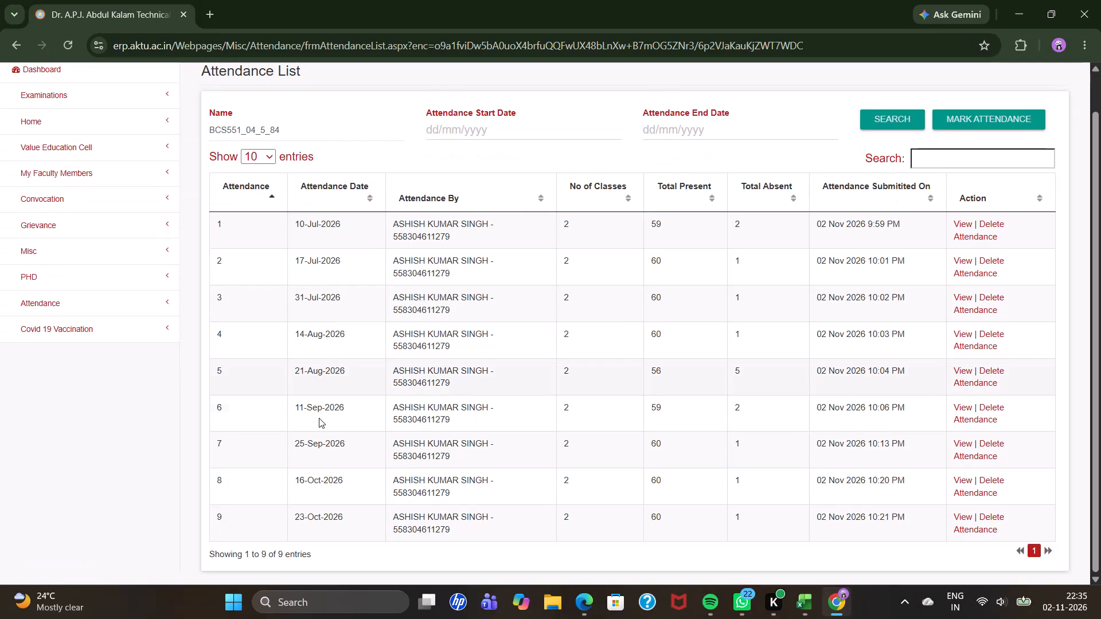
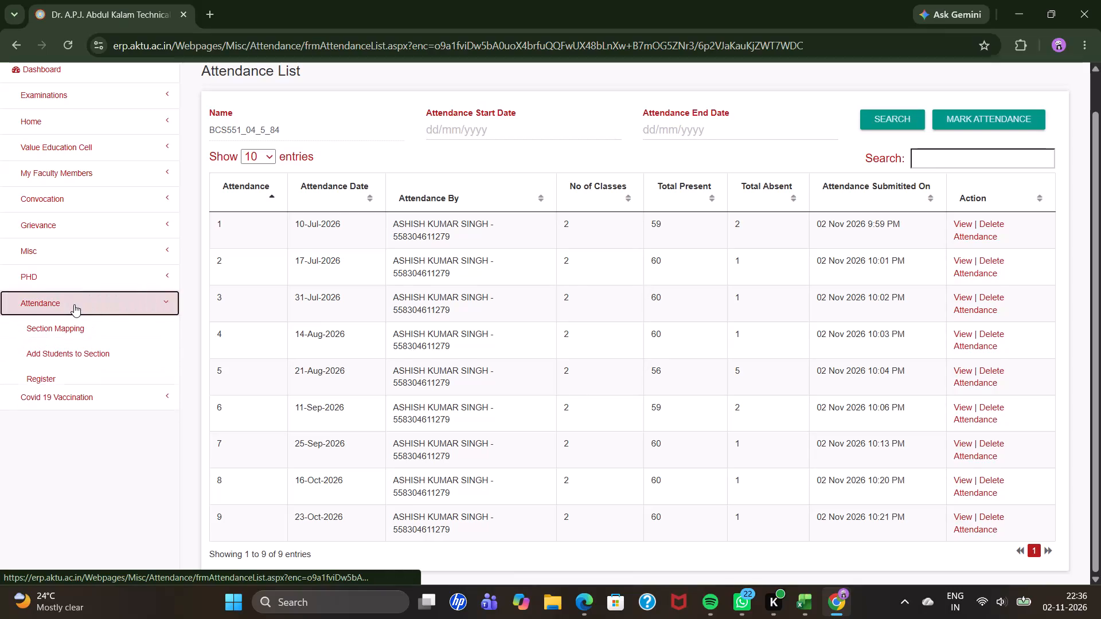
Search the attendance register list for Bachelor of Technology, Computer Science and Engineering, semester 5, subject BCS551 (Database Management System Lab).
click(79, 370)
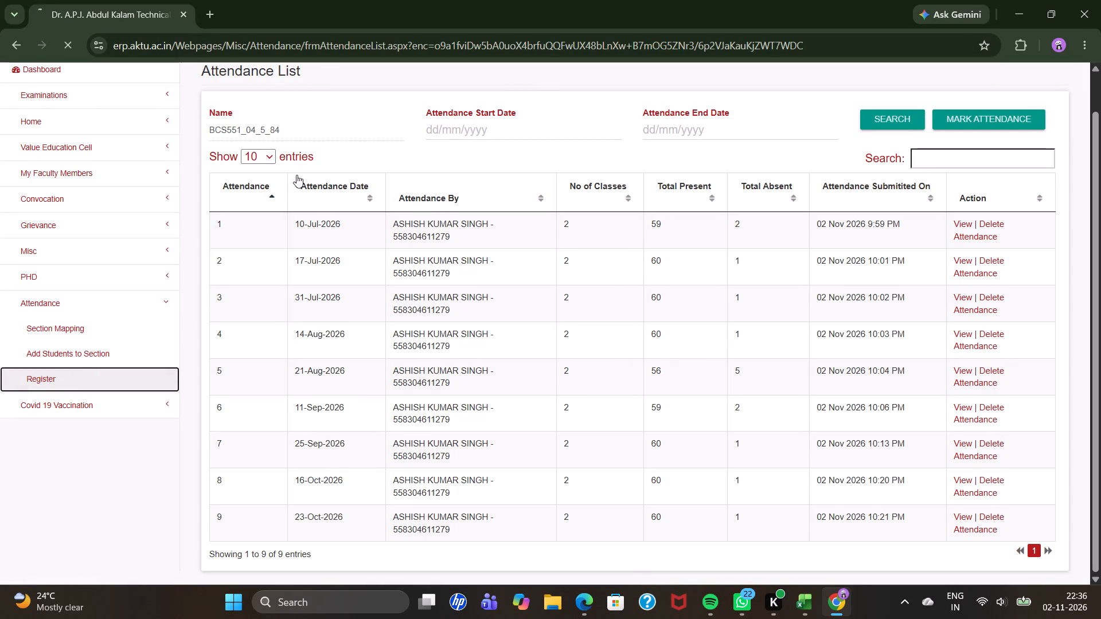
click(137, 382)
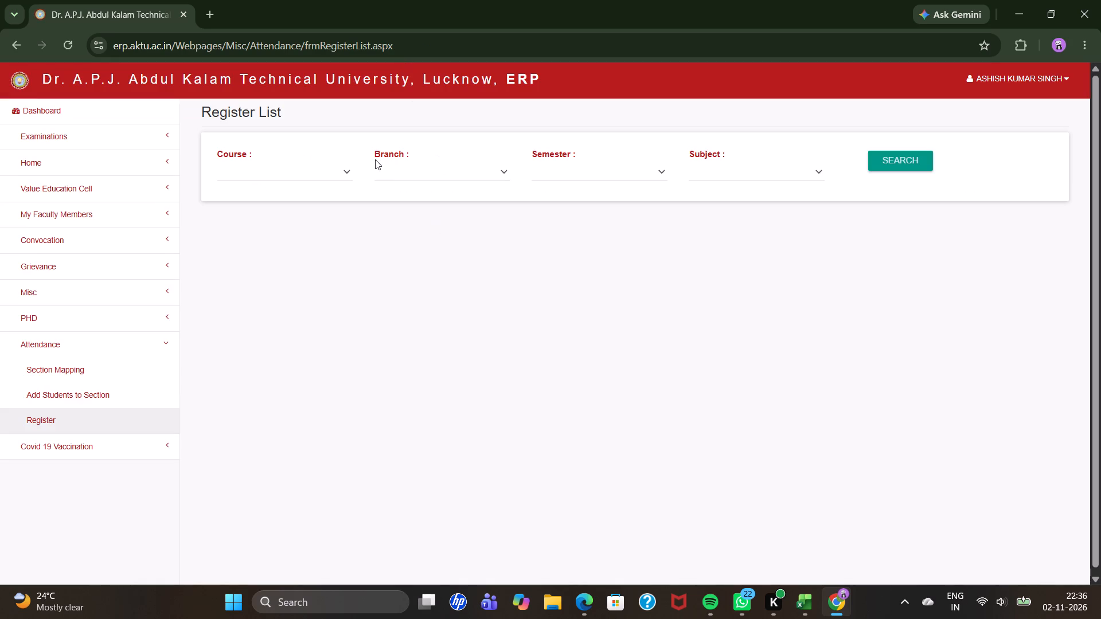
click(335, 173)
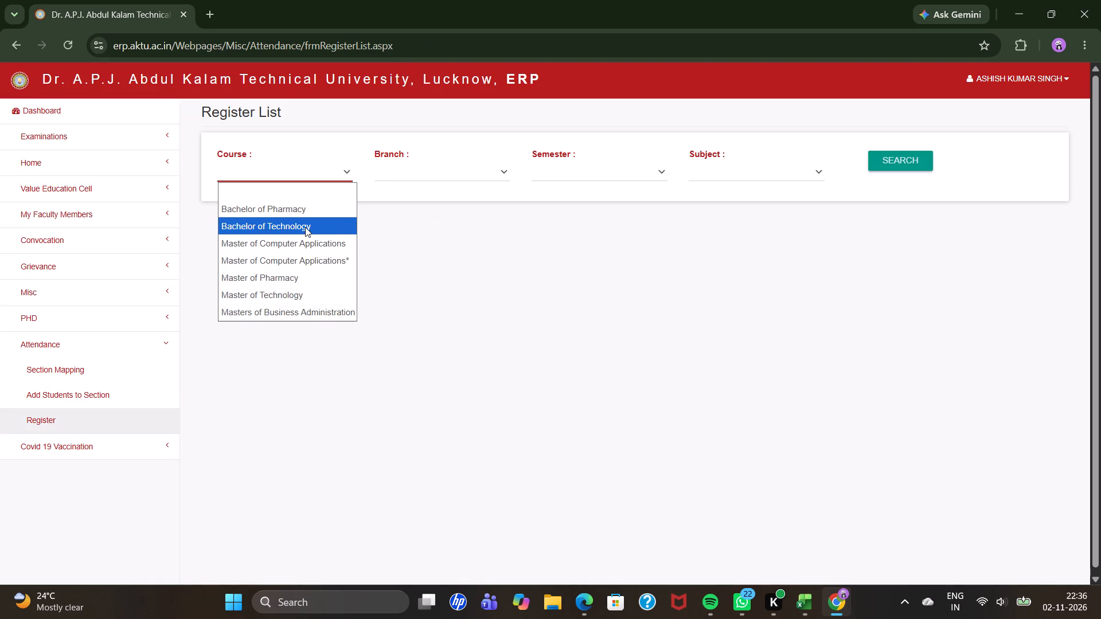
click(305, 227)
click(442, 174)
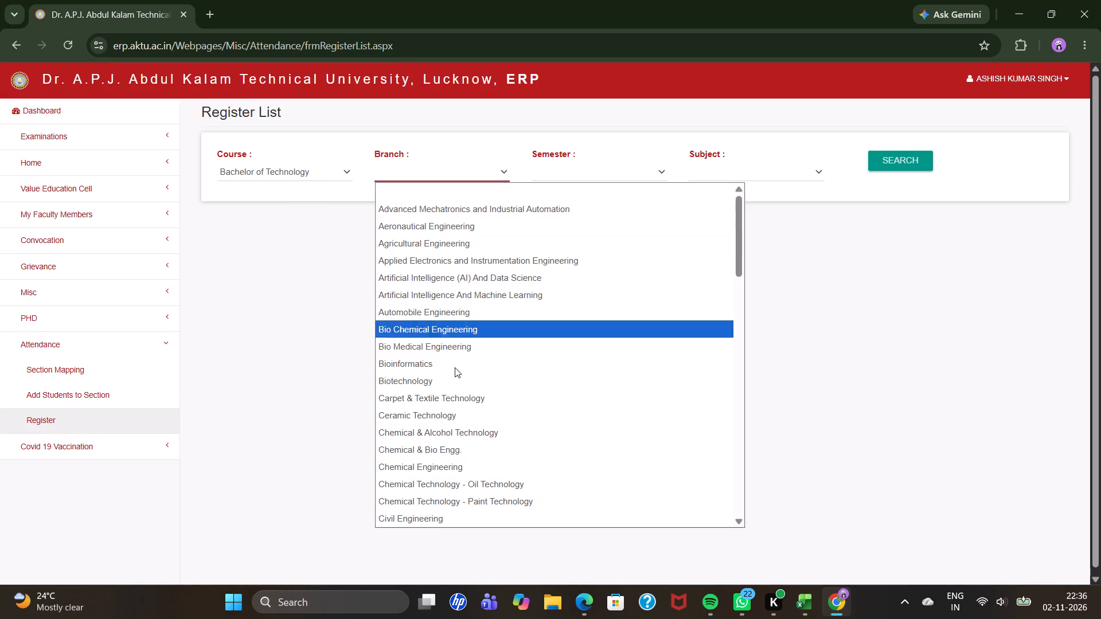
scroll(432, 485, down, 1)
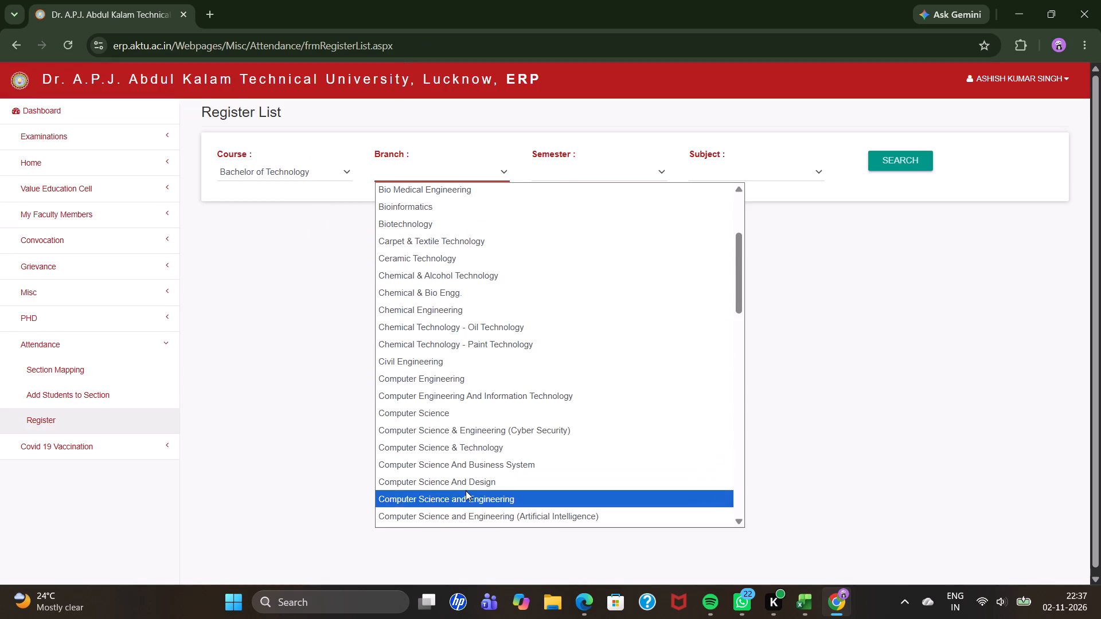
click(466, 492)
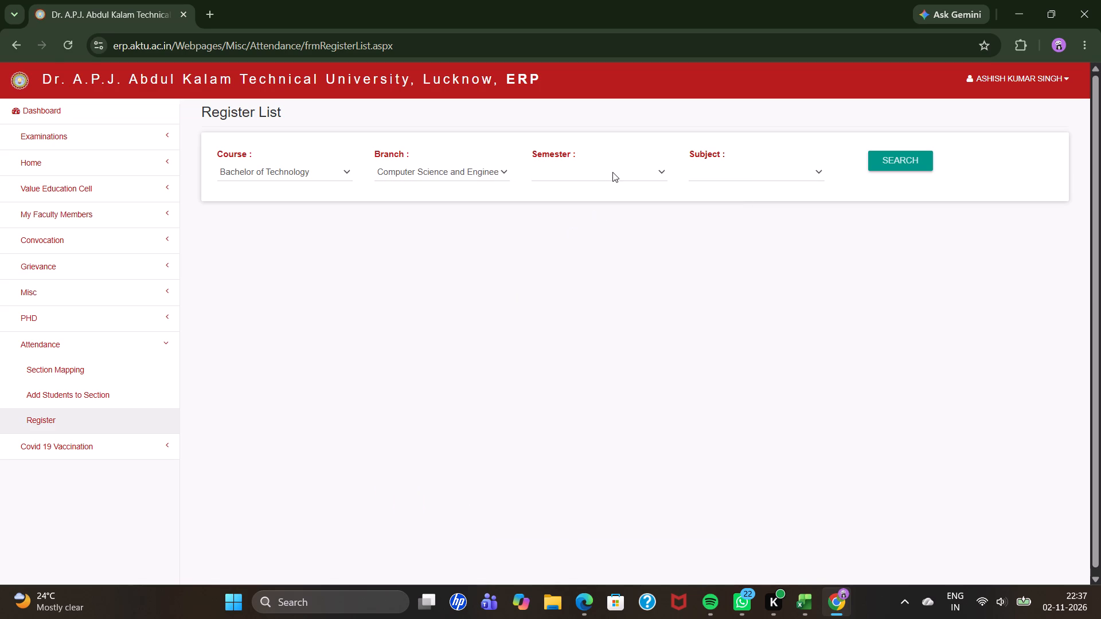
click(612, 172)
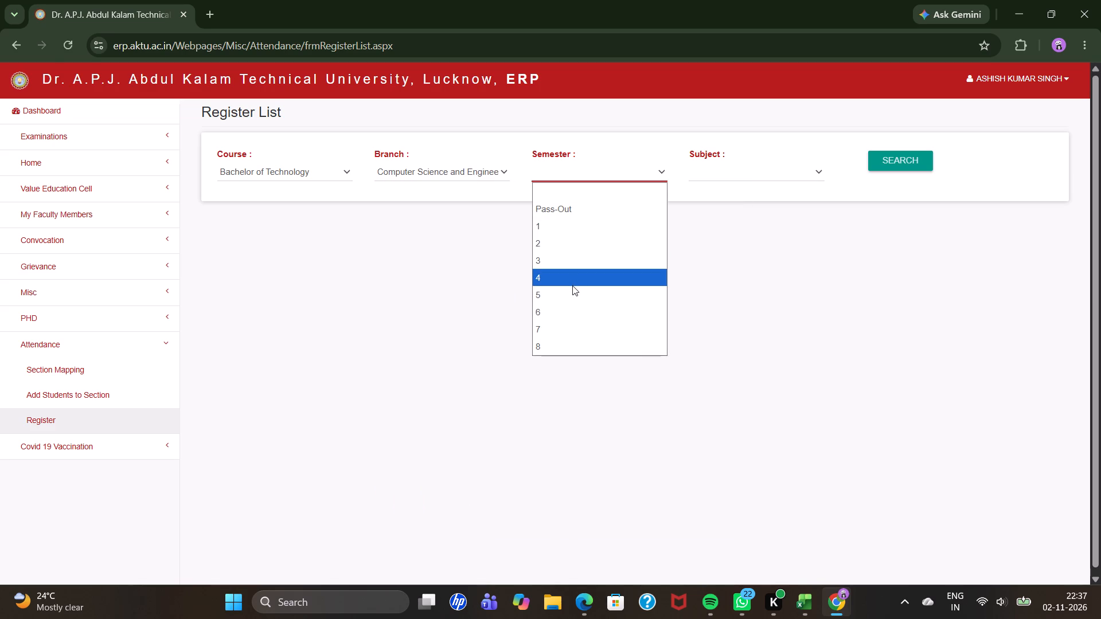
click(572, 291)
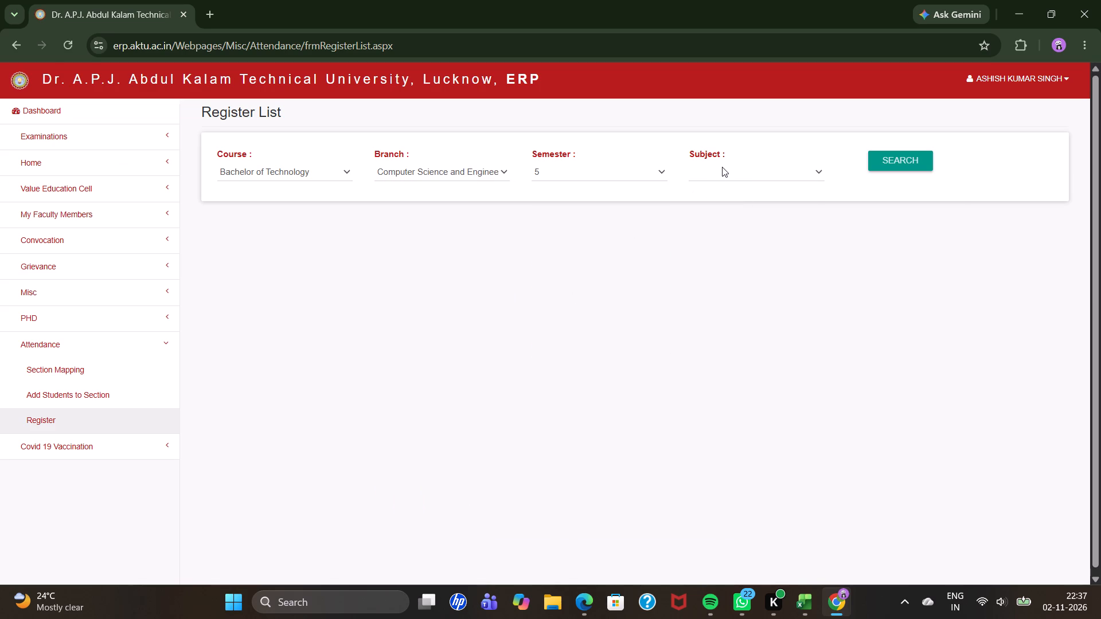
click(723, 168)
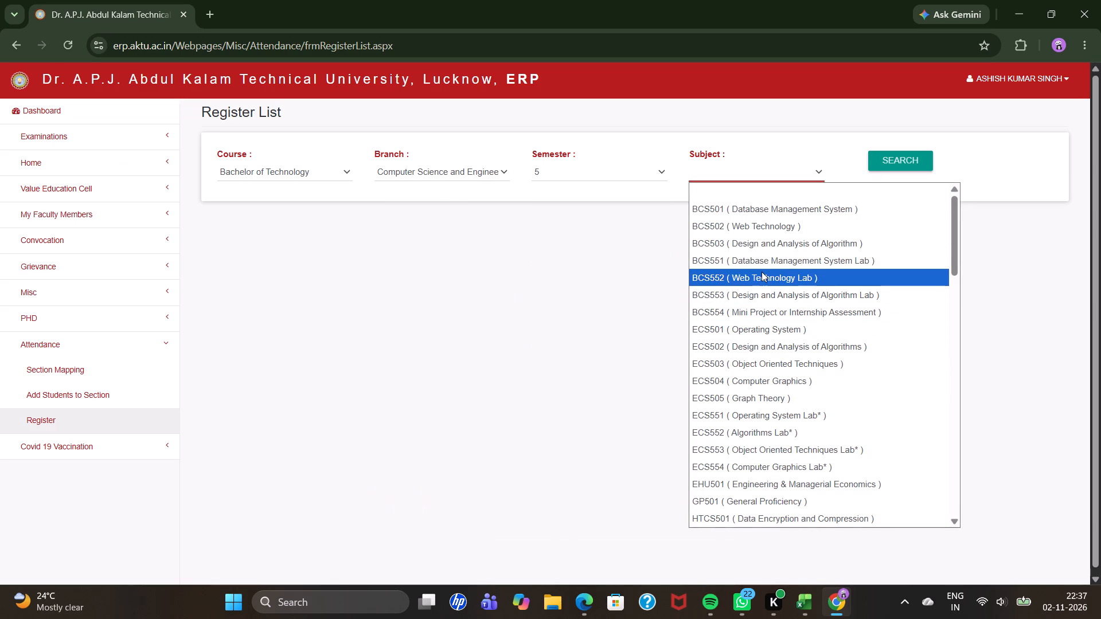
click(762, 261)
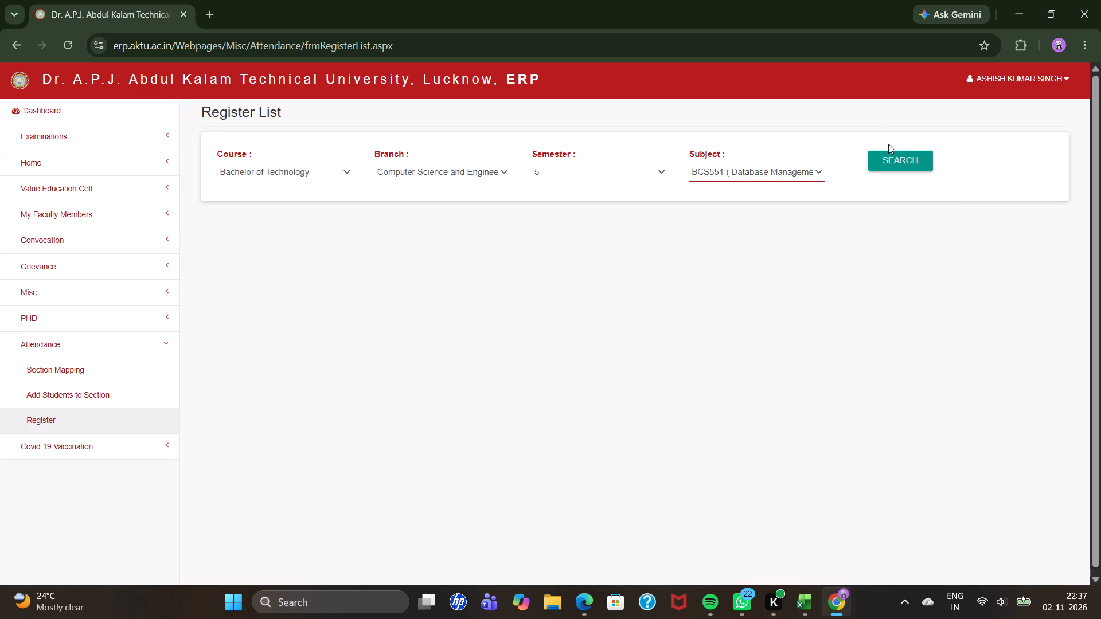
click(892, 157)
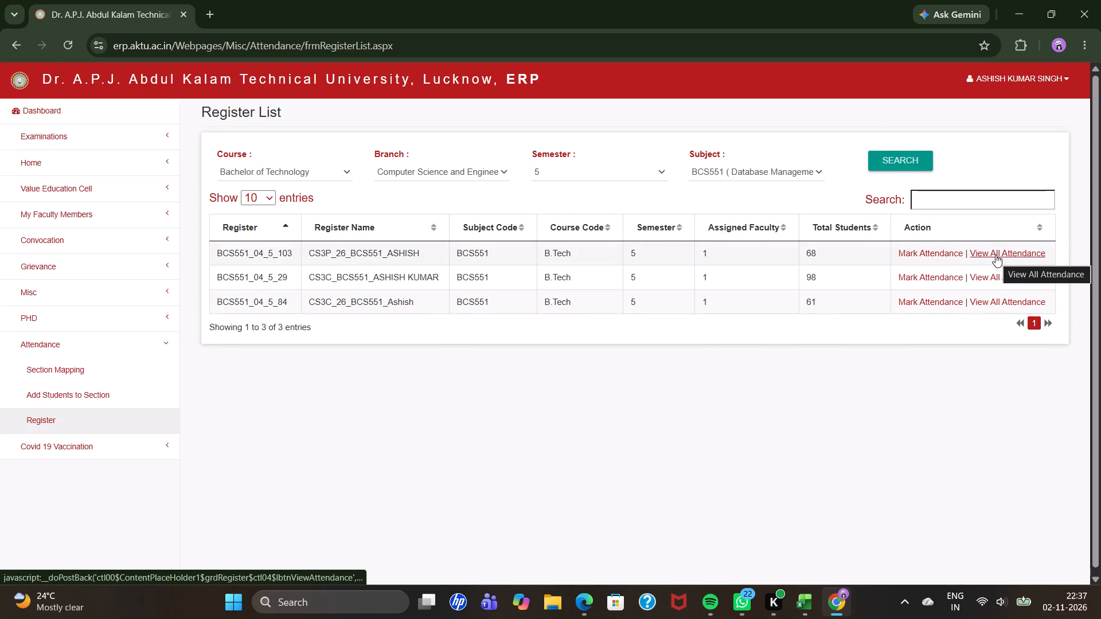
View all attendance of register BCS551_04_5_84 and check which dates have been submitted.
click(997, 302)
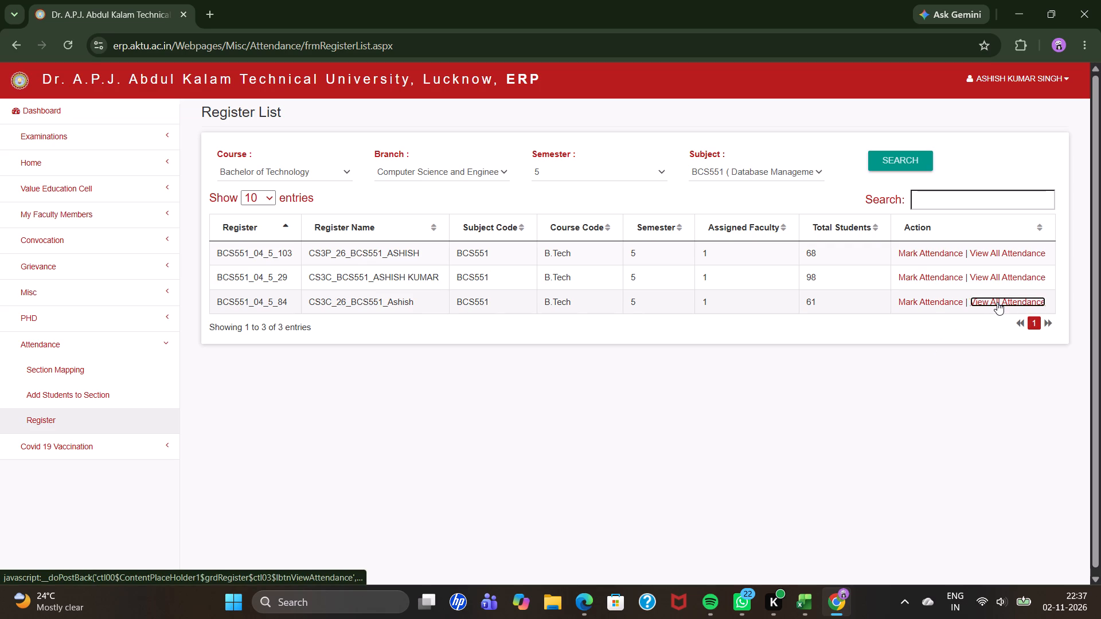
scroll(843, 399, down, 3)
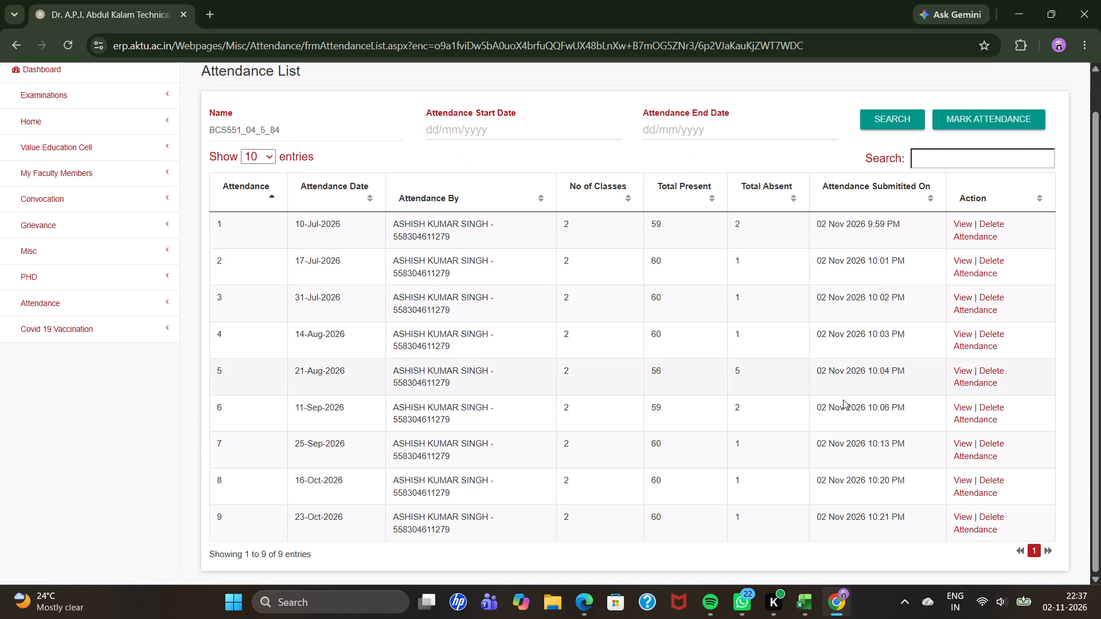
scroll(843, 399, down, 1)
scroll(494, 150, up, 1)
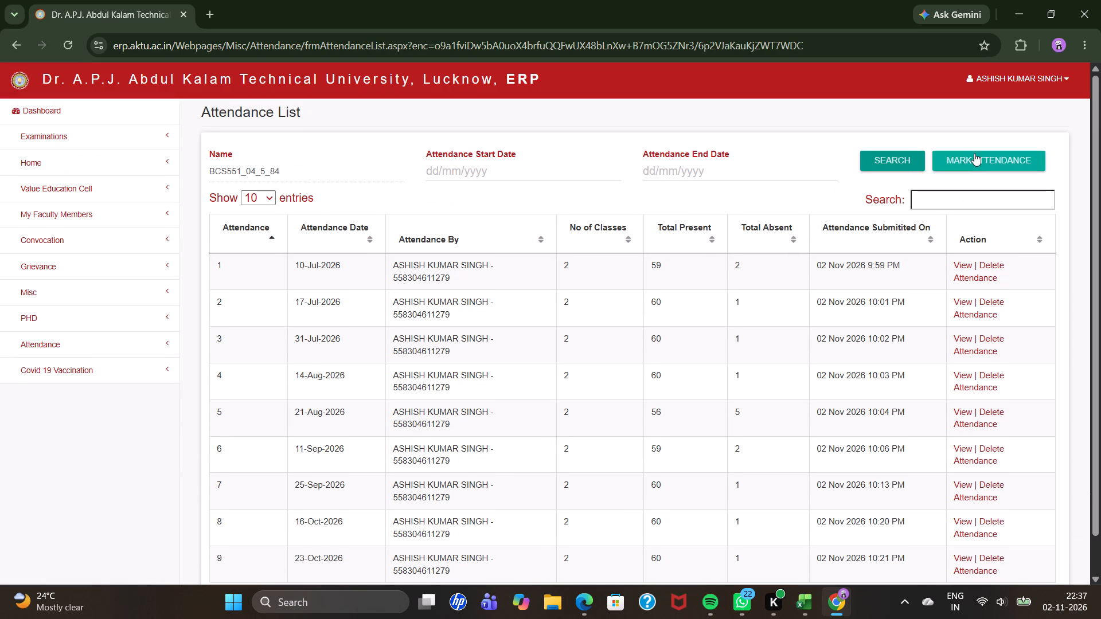
Start a new attendance entry for register BCS551_04_5_84 with 2 continuous classes and the attendance date 27/Jul/2026.
click(974, 154)
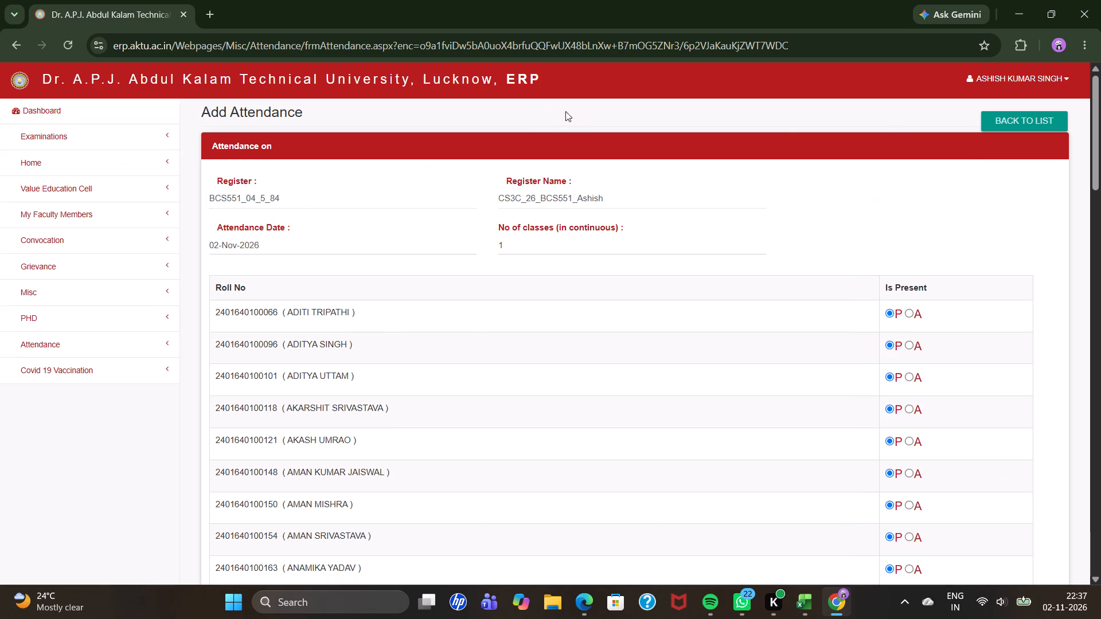
click(412, 245)
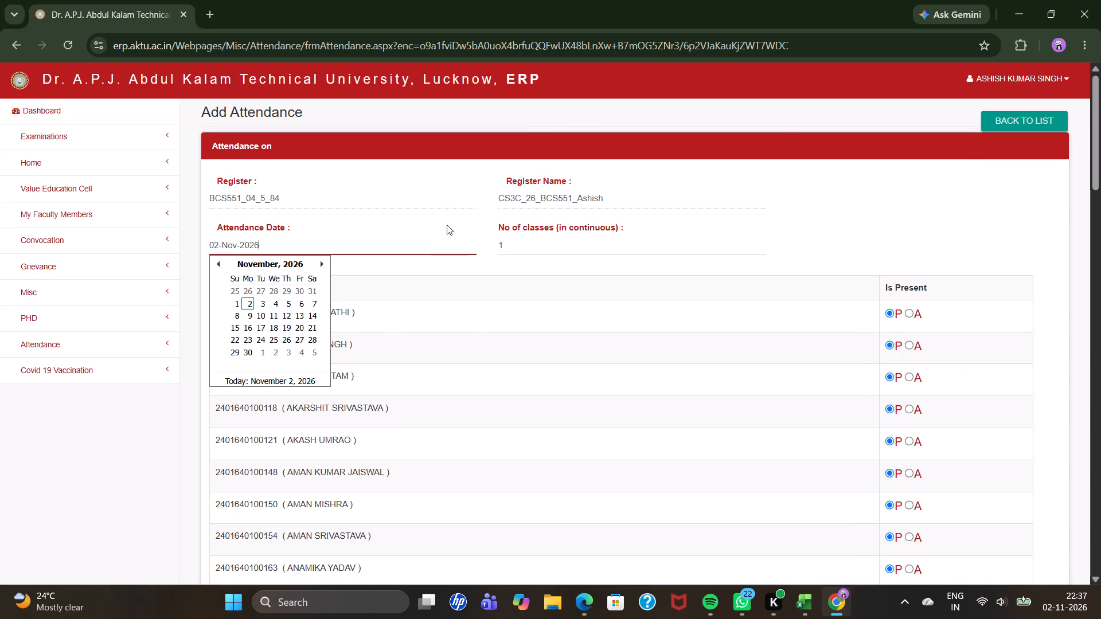
click(541, 243)
key(BackSpace)
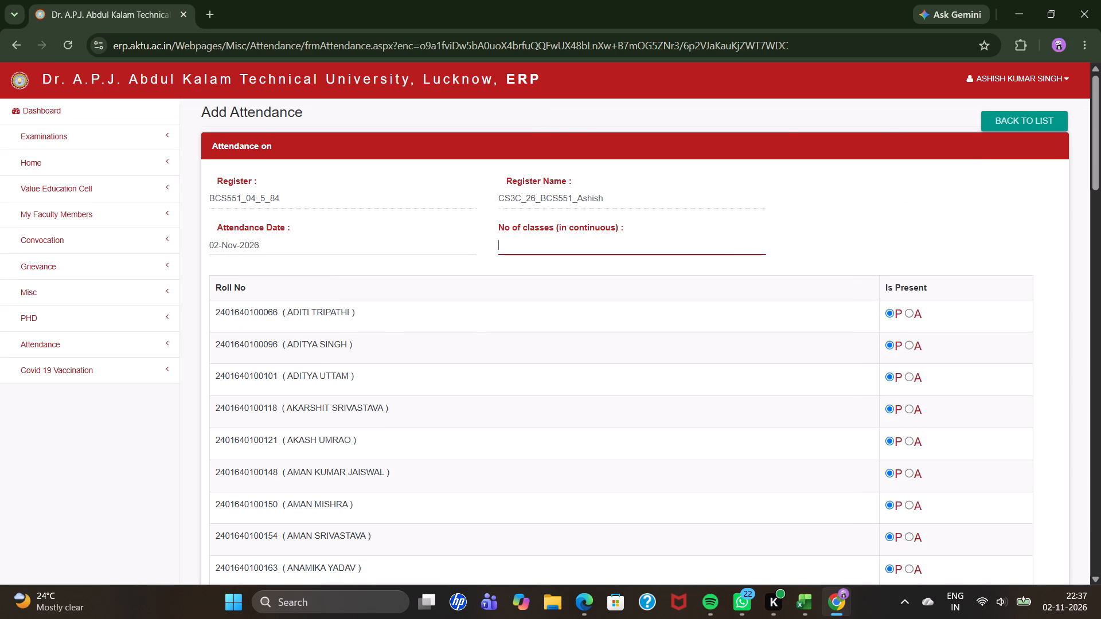
key(2)
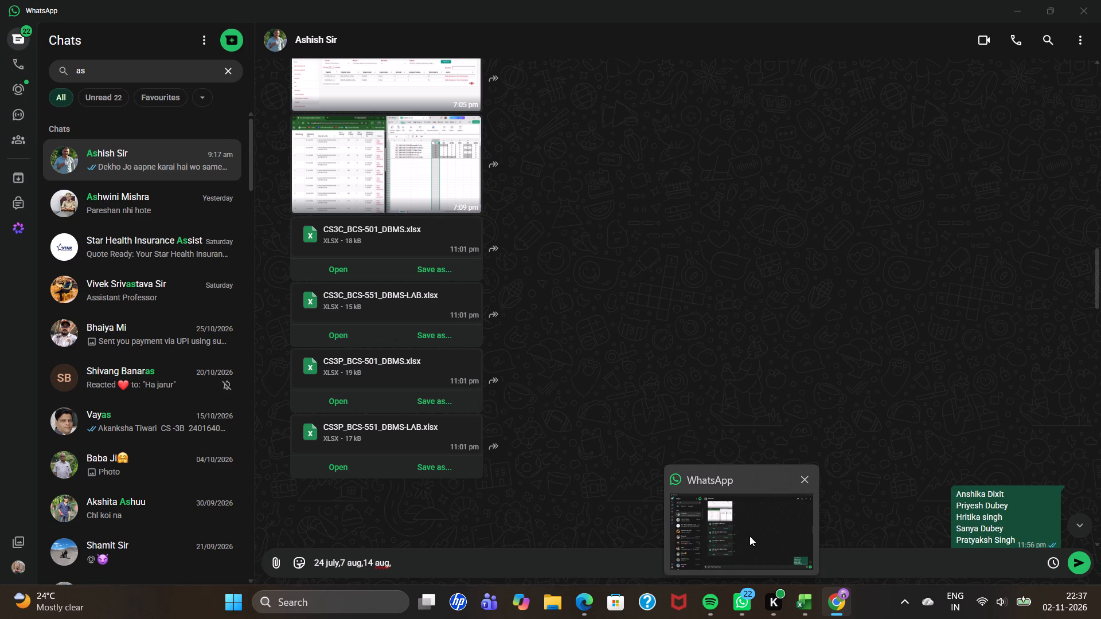
click(388, 245)
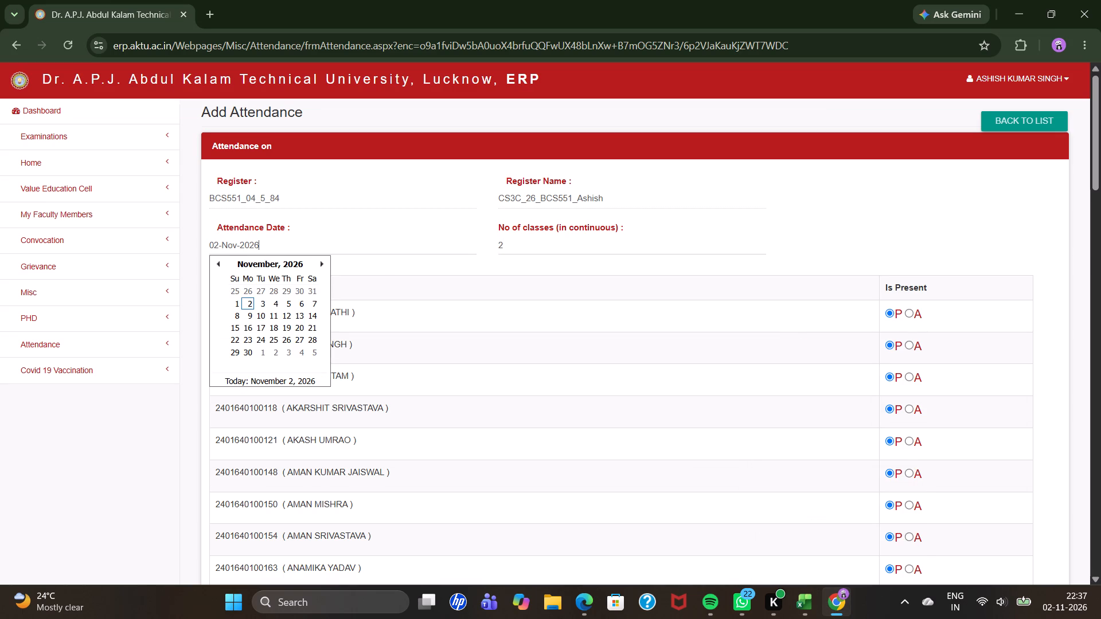
click(220, 259)
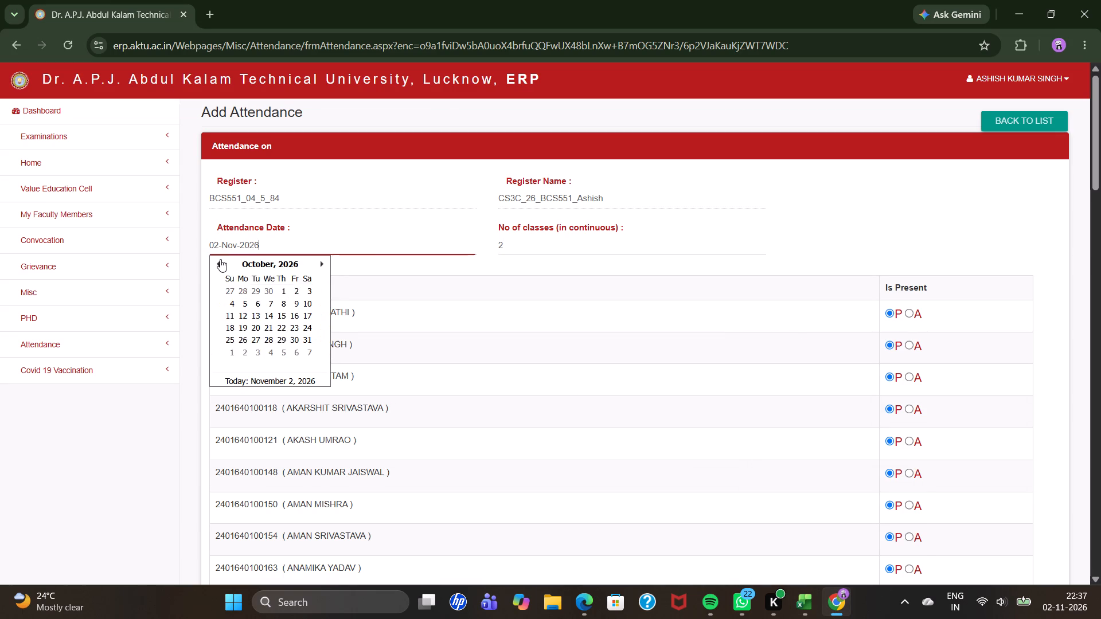
click(220, 259)
click(220, 259)
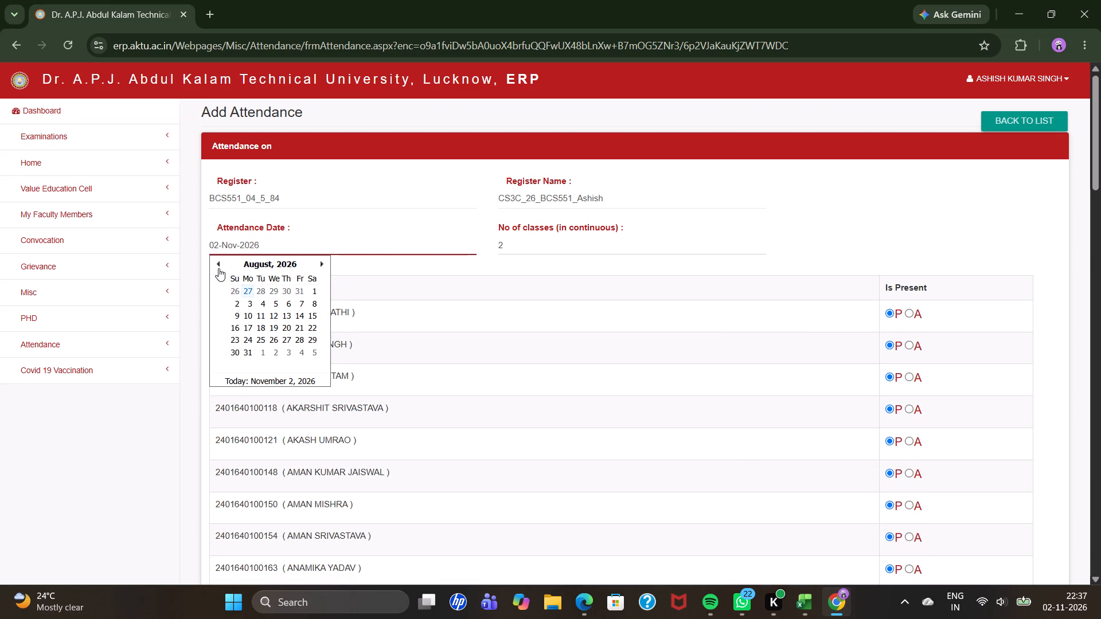
click(218, 263)
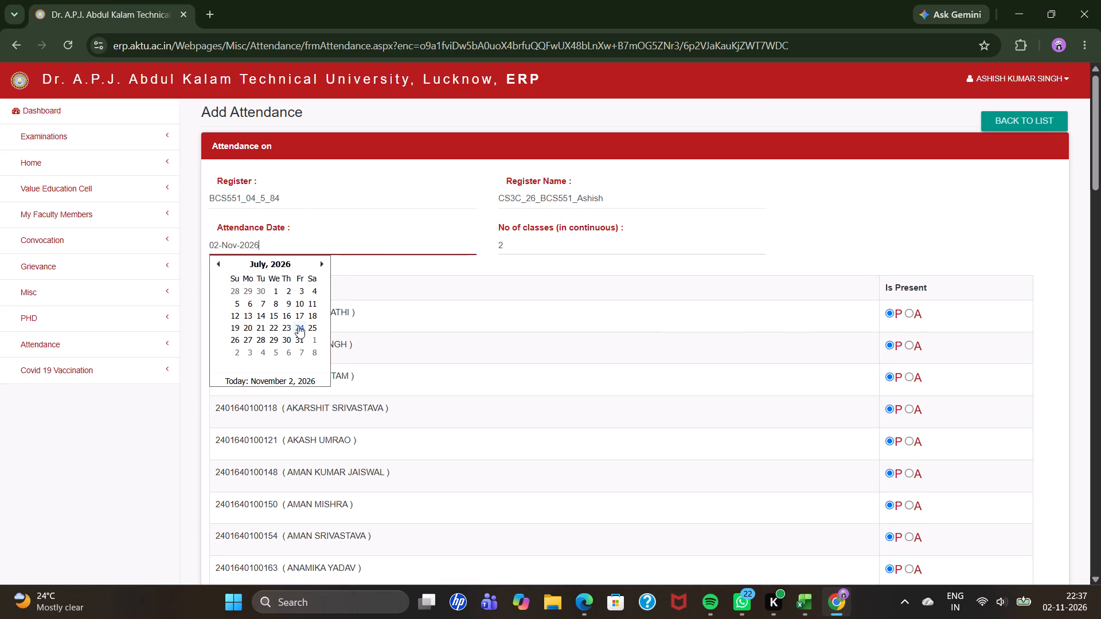
click(247, 340)
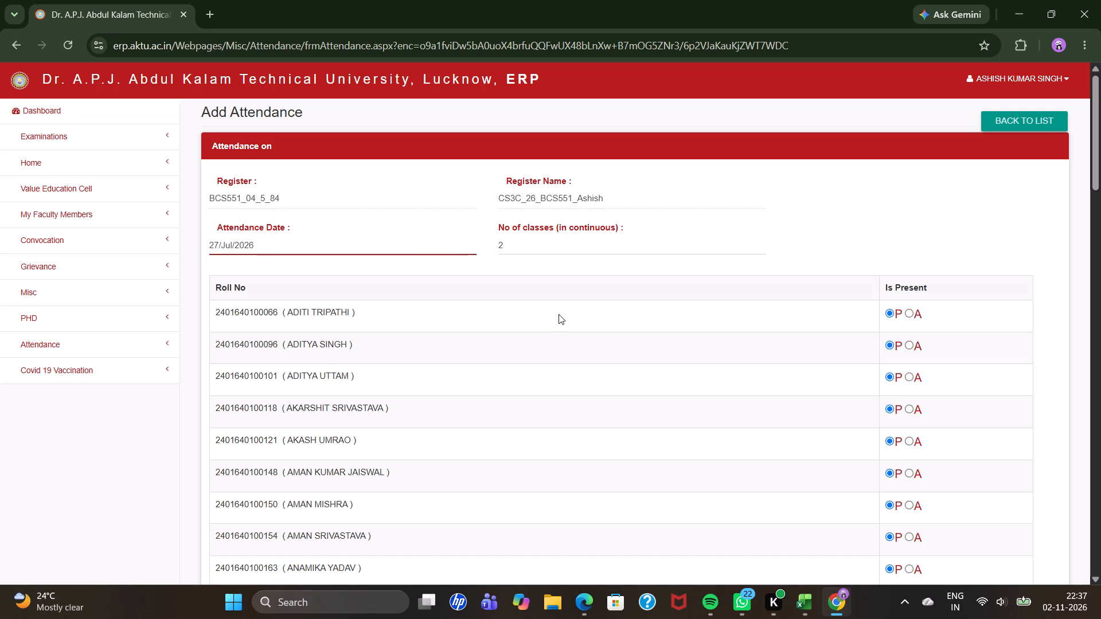
Submit the attendance entry with all students left marked present.
scroll(547, 330, down, 10)
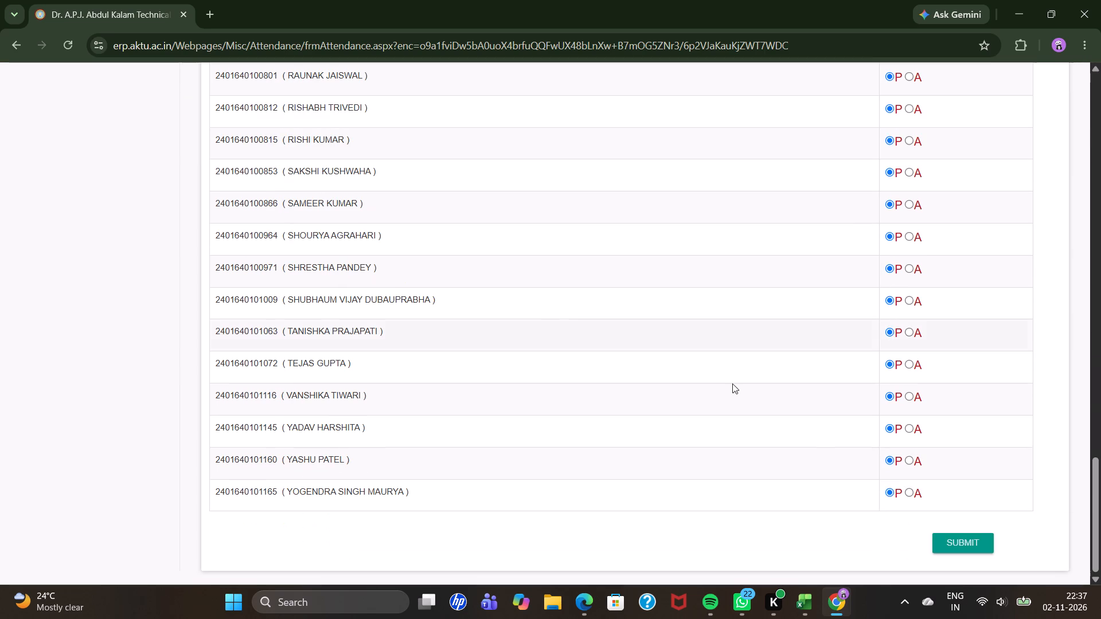
click(971, 544)
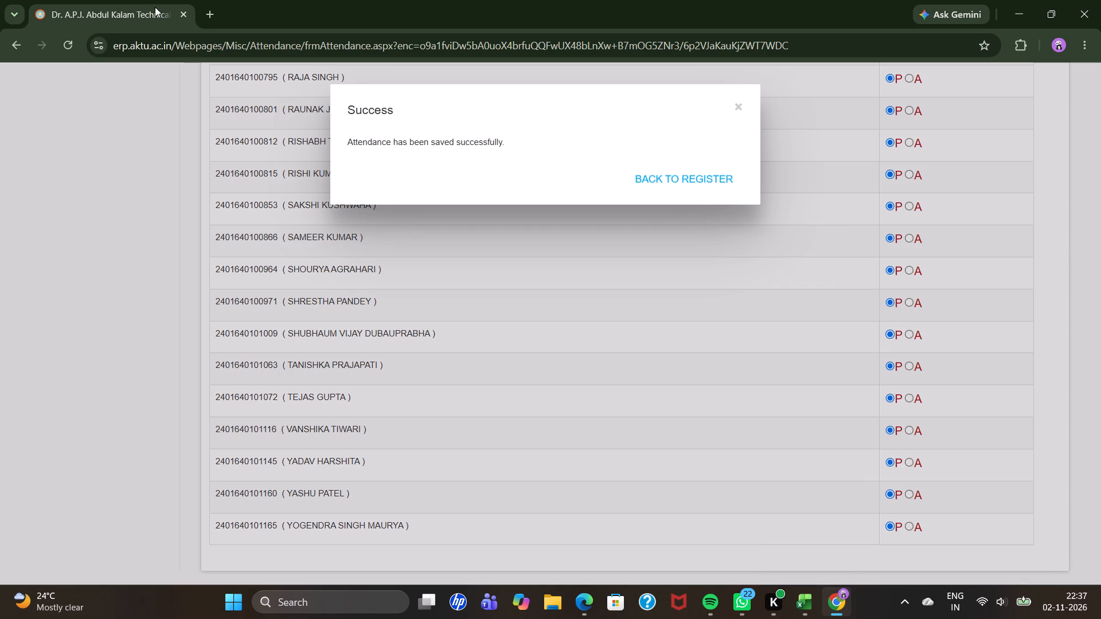
Reload a fresh attendance form for register BCS551_04_5_84 and open its attendance date calendar.
click(64, 46)
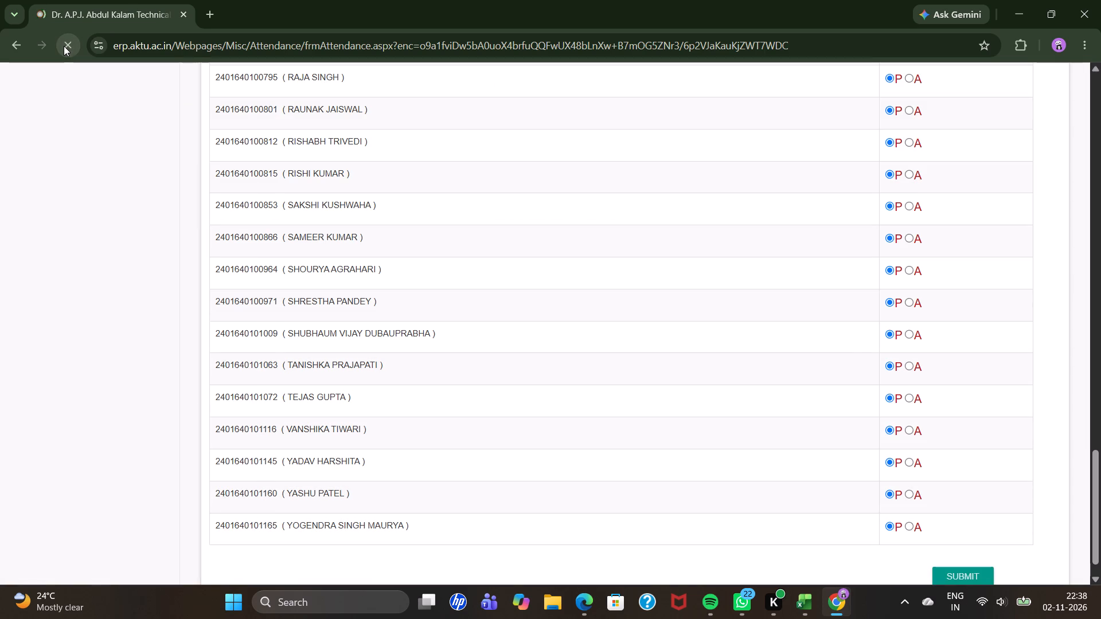
scroll(448, 163, up, 12)
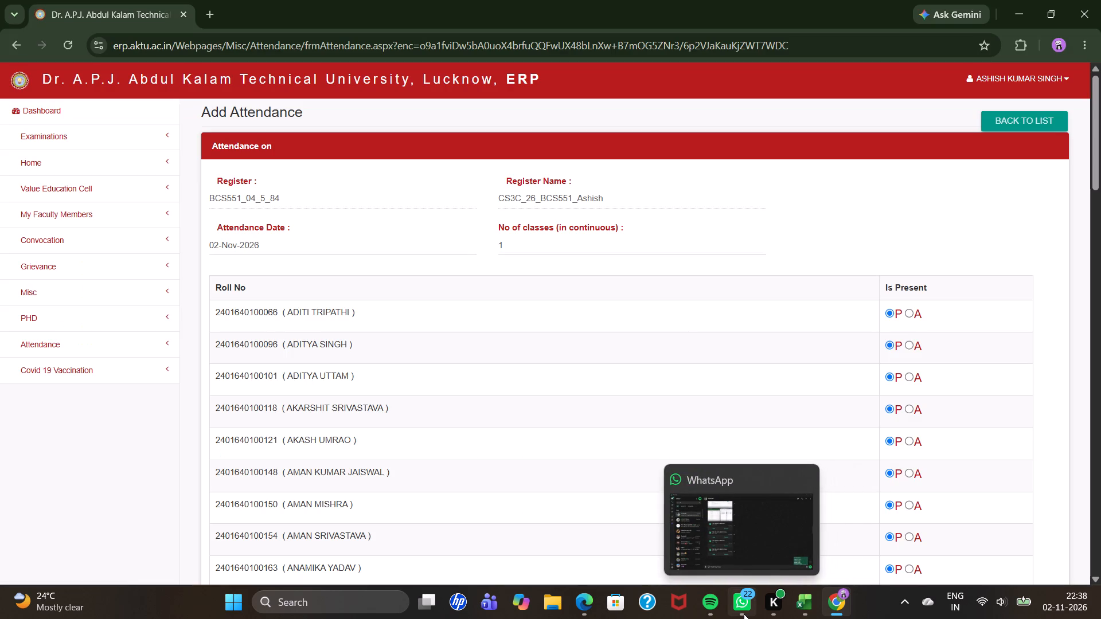
click(834, 199)
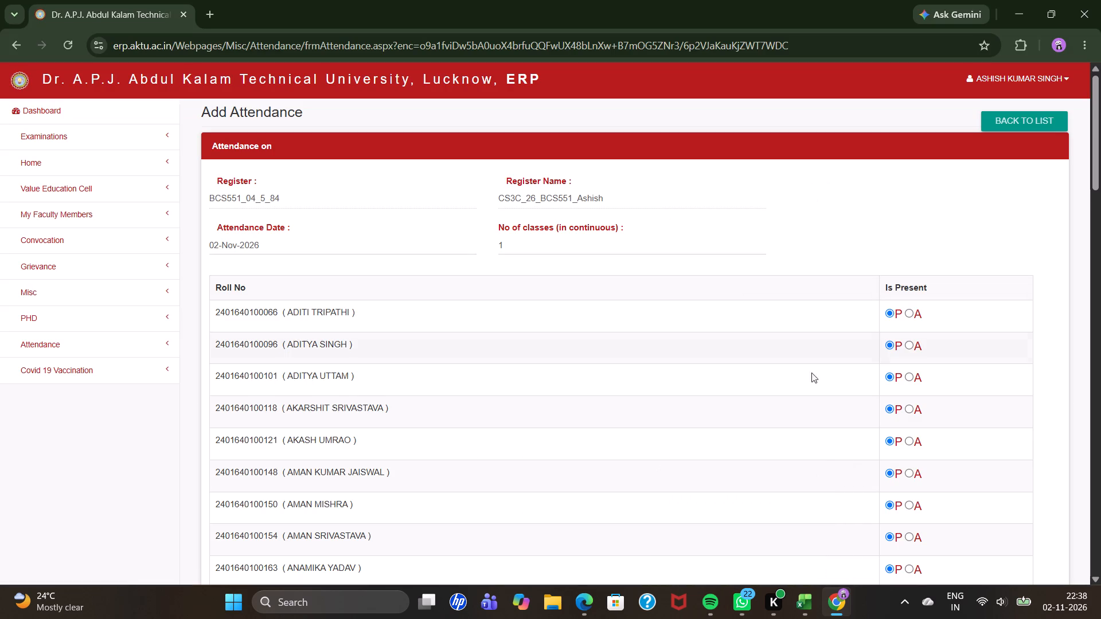
click(67, 38)
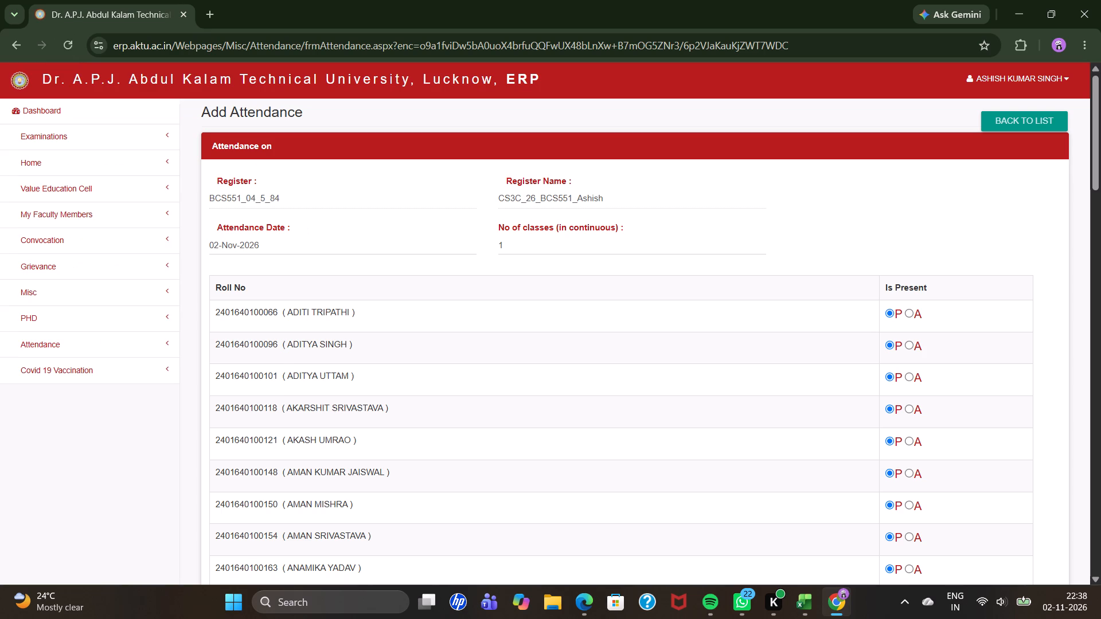
click(304, 250)
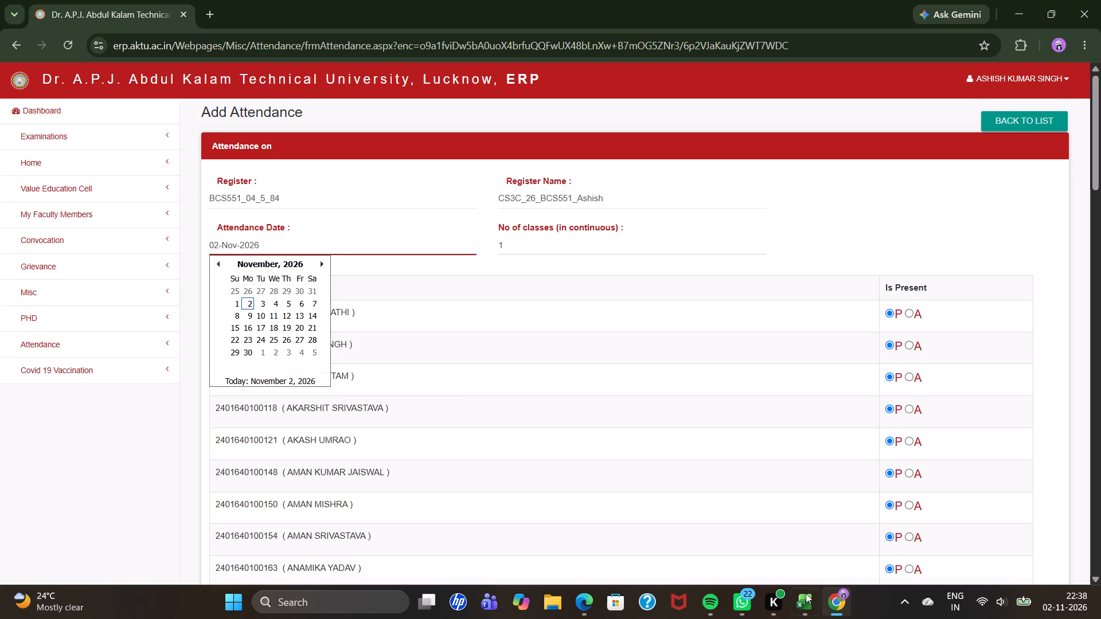
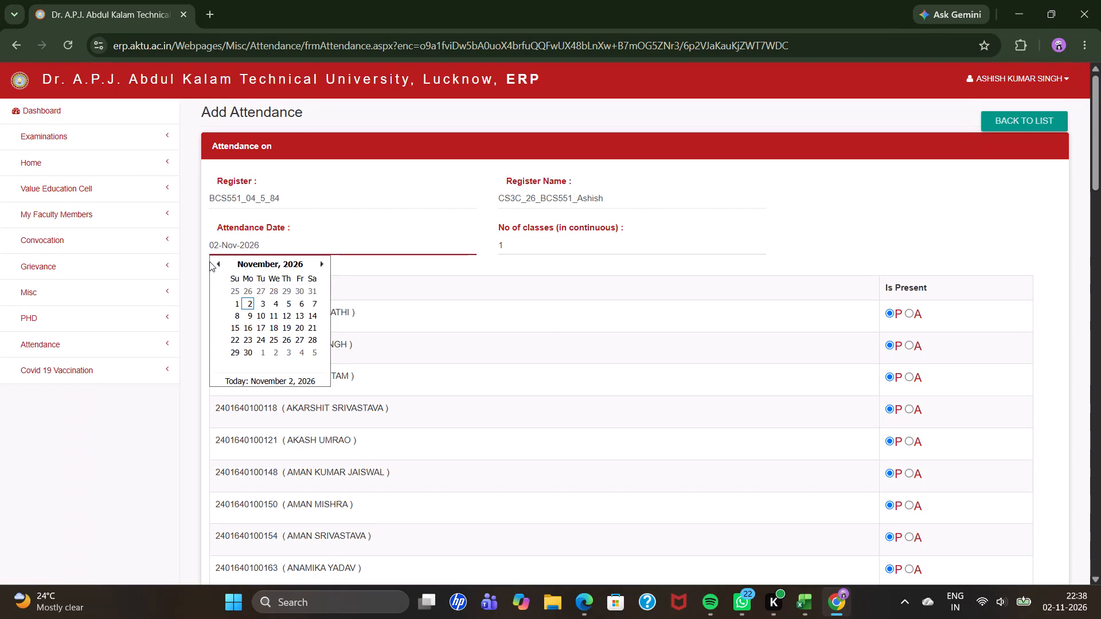
Set the attendance date to 07/Aug/2026 and the number of continuous classes to 2 for register BCS551_04_5_84.
click(218, 264)
click(218, 264)
click(218, 264)
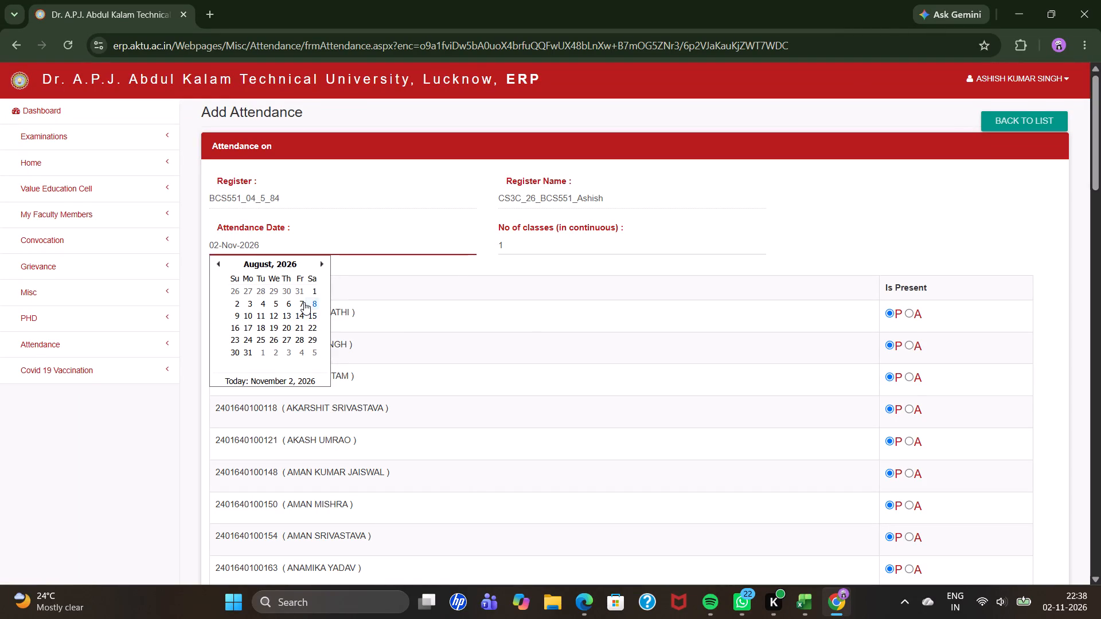
click(304, 302)
click(549, 251)
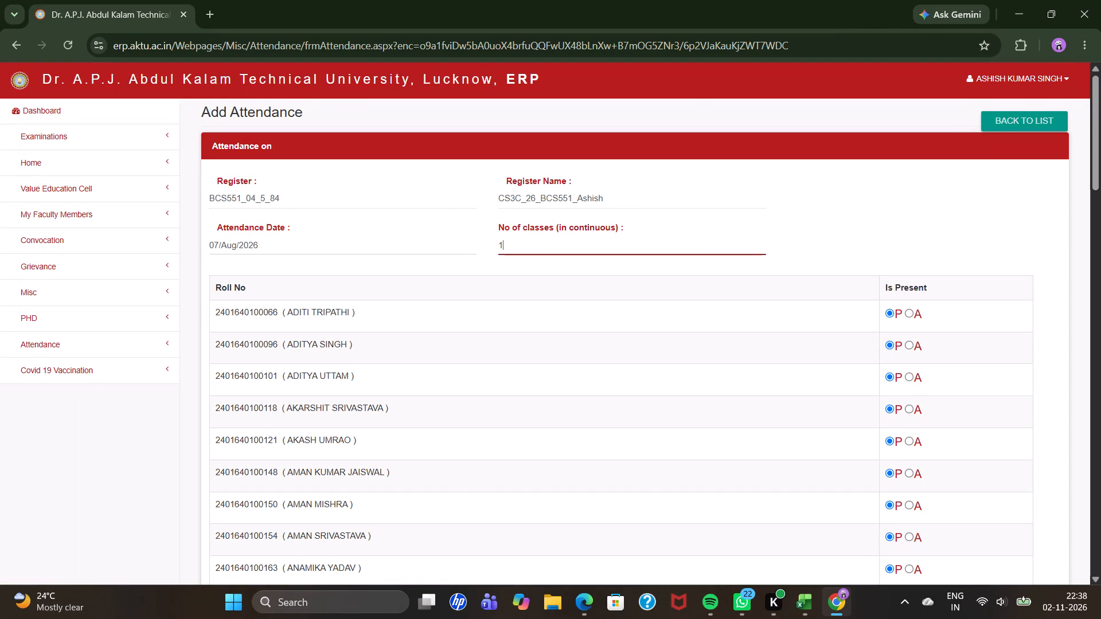
key(BackSpace)
key(2)
Submit the 07/Aug/2026 attendance entry with all students left marked present and dismiss the resulting message.
scroll(549, 251, down, 11)
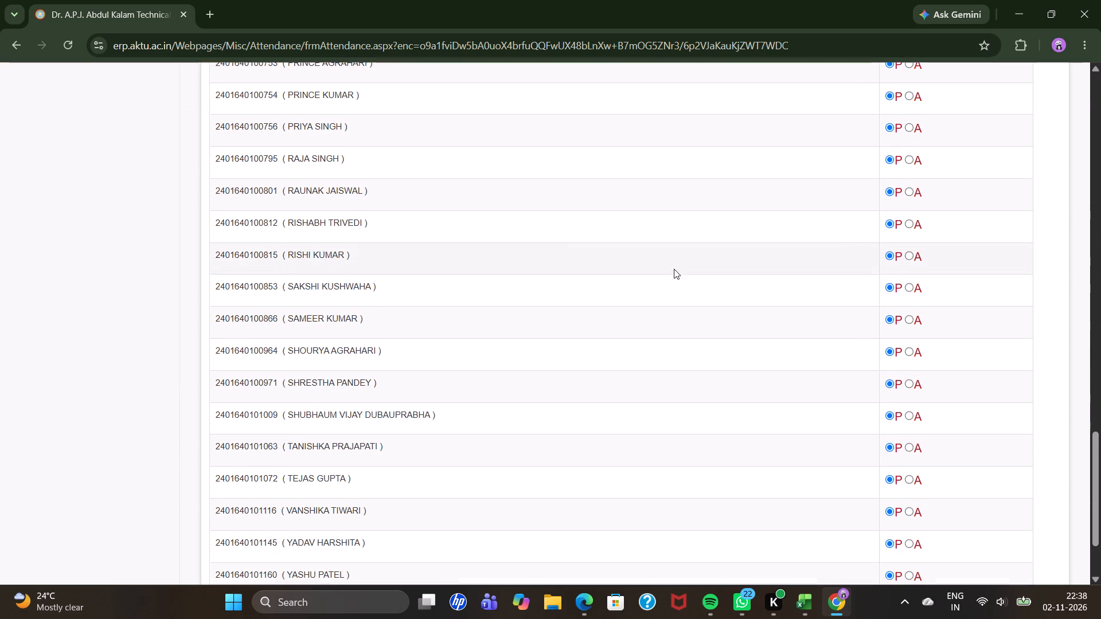
scroll(822, 472, down, 6)
click(982, 541)
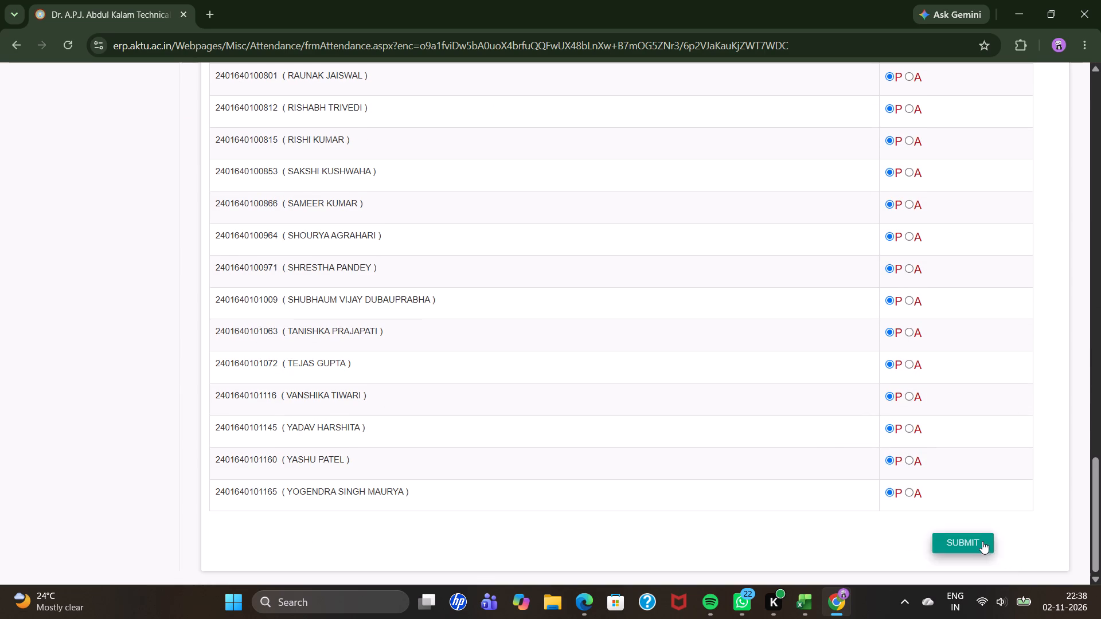
scroll(769, 382, up, 6)
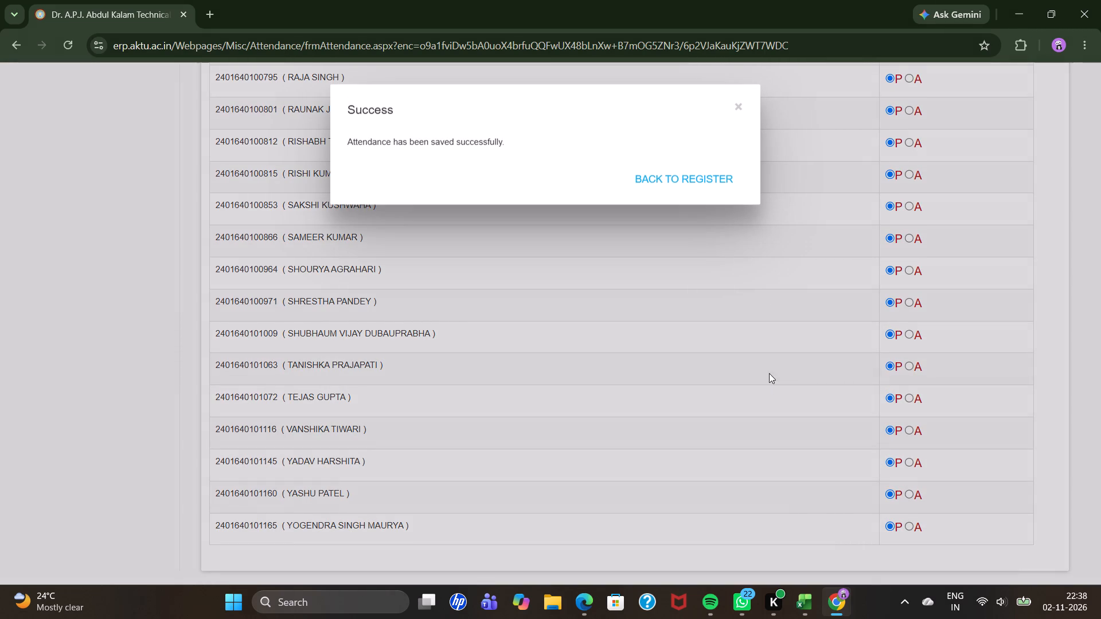
click(475, 300)
scroll(475, 300, up, 9)
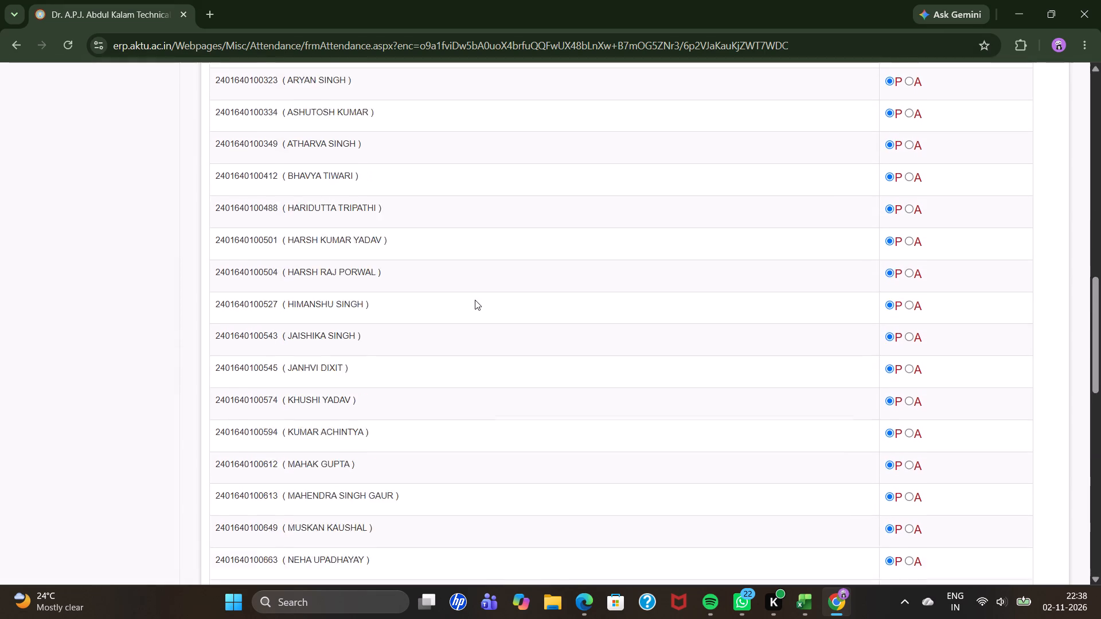
Reload a fresh attendance form for register BCS551_04_5_84 and set the date to 14/Aug/2026 with 2 continuous classes.
click(70, 41)
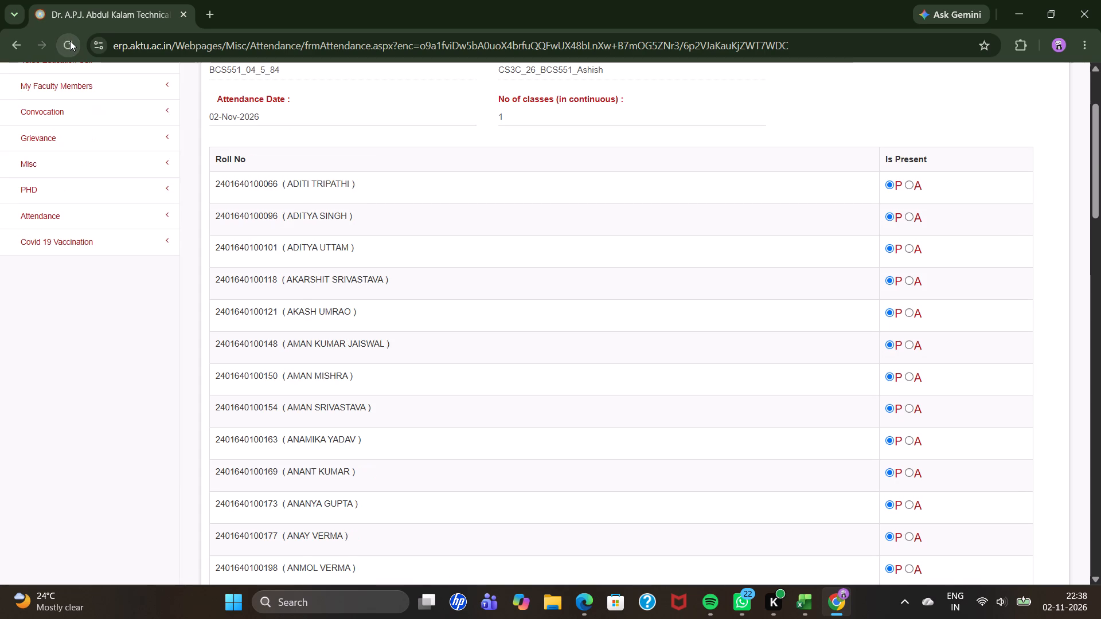
click(87, 212)
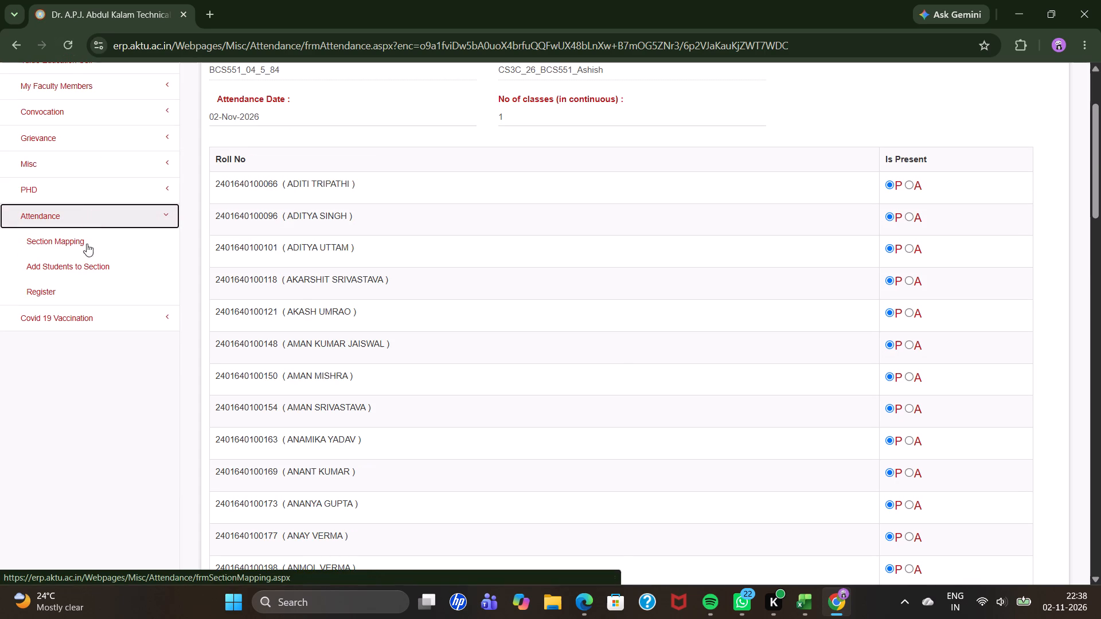
scroll(371, 228, up, 1)
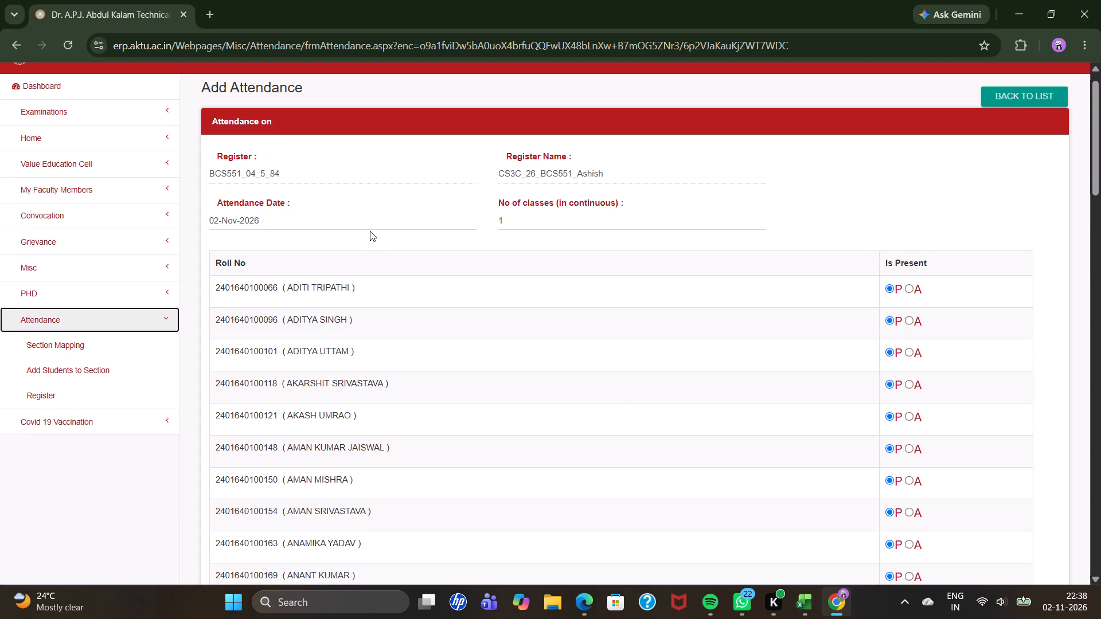
click(370, 231)
click(370, 221)
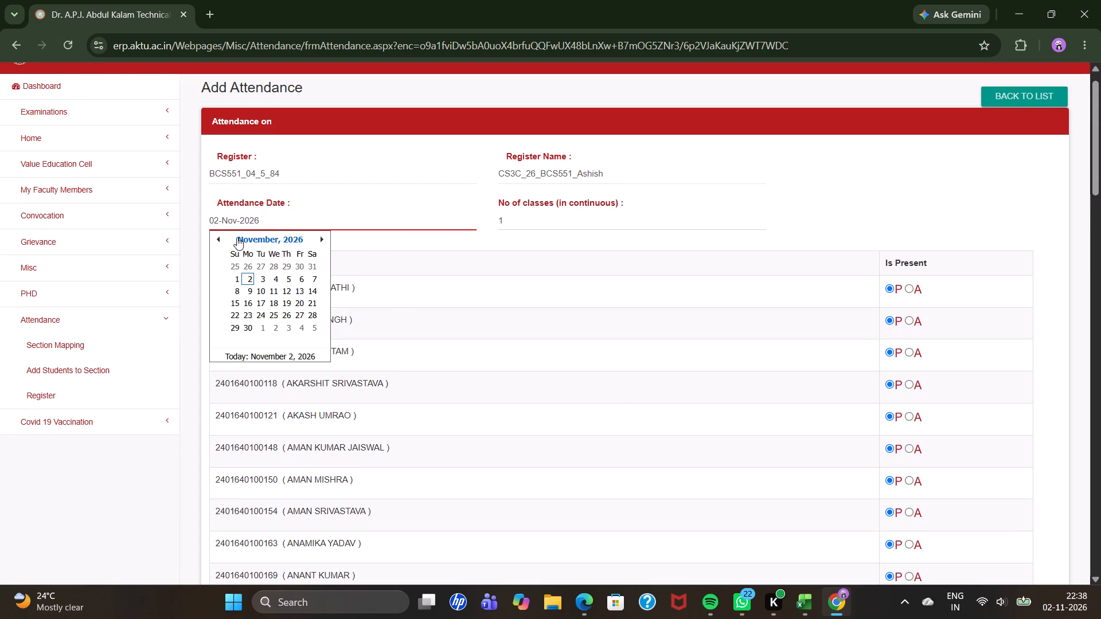
click(221, 239)
click(221, 239)
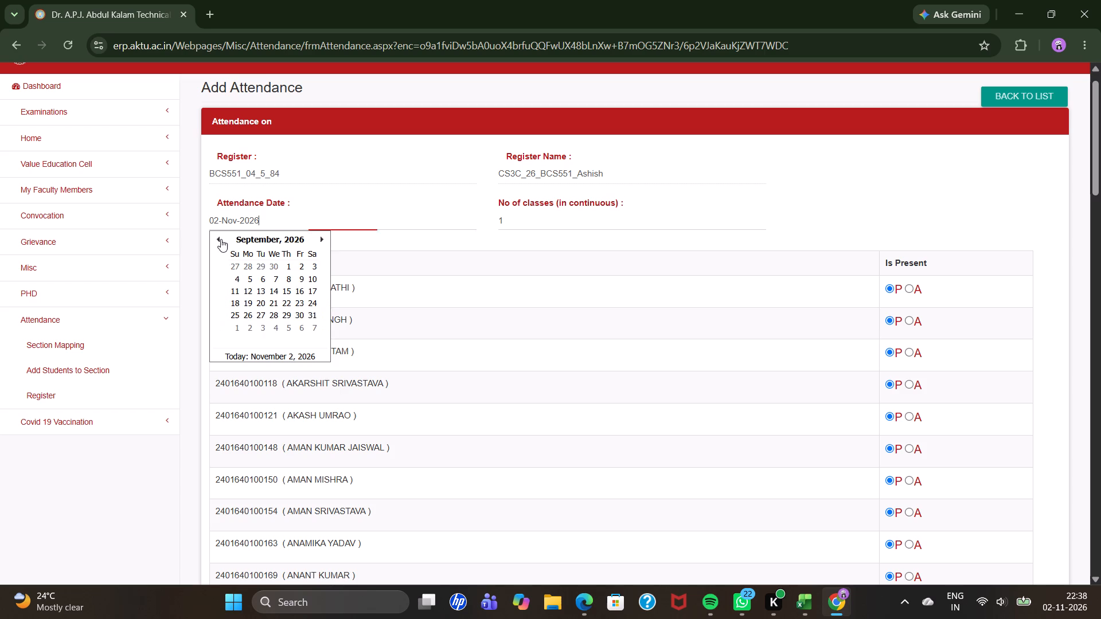
click(216, 239)
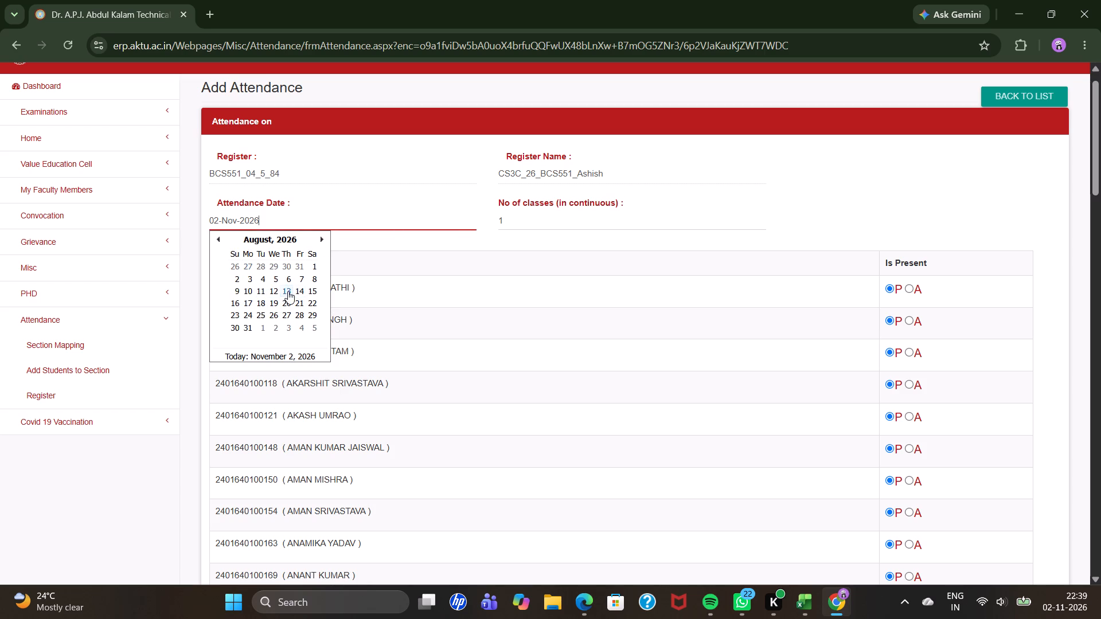
click(303, 289)
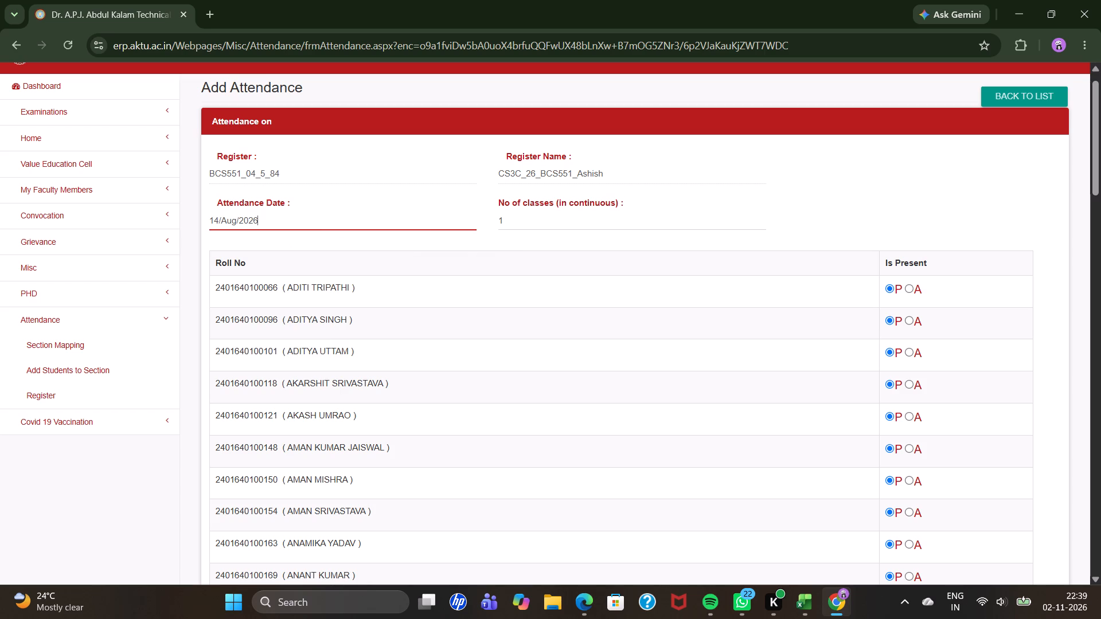
click(523, 218)
key(BackSpace)
key(2)
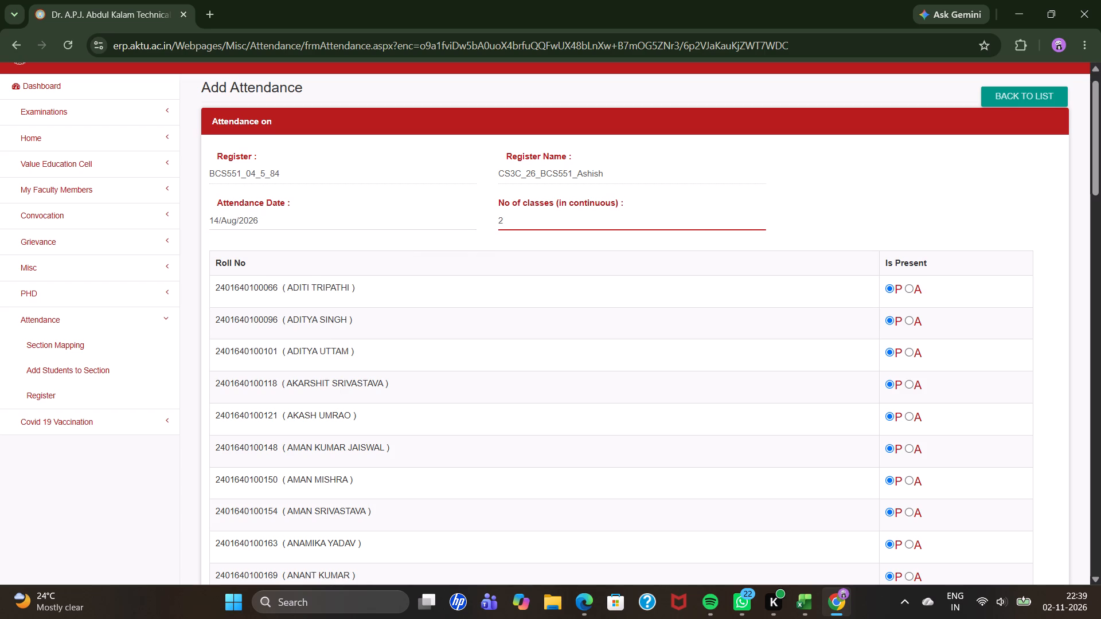
Submit the 14/Aug/2026 attendance entry with all students left marked present and dismiss the resulting message.
scroll(523, 218, down, 11)
scroll(623, 260, down, 3)
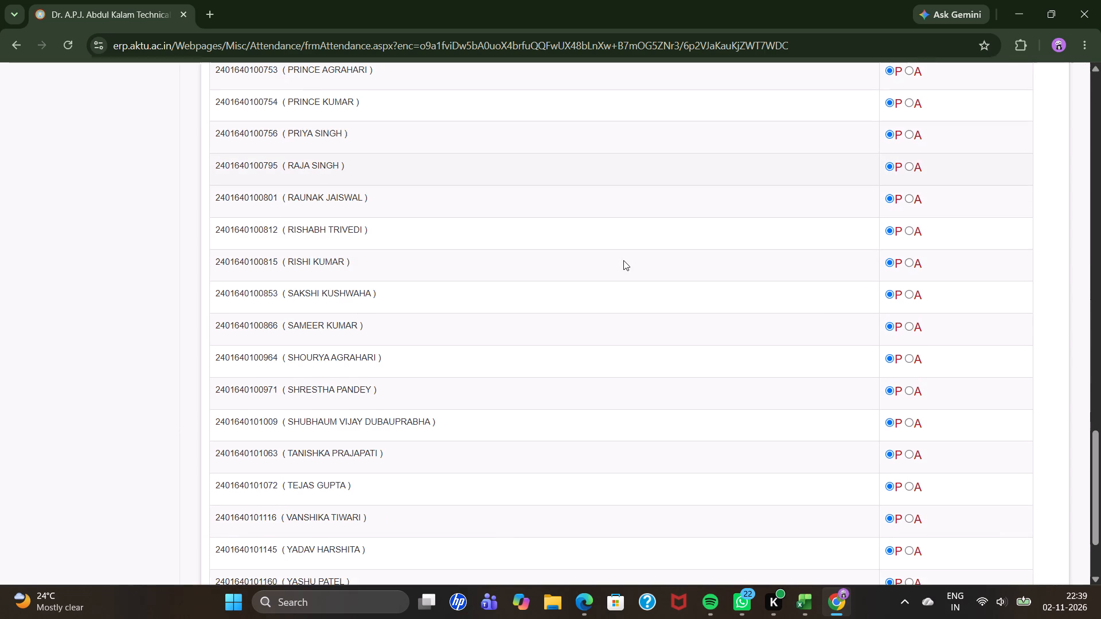
scroll(623, 260, down, 2)
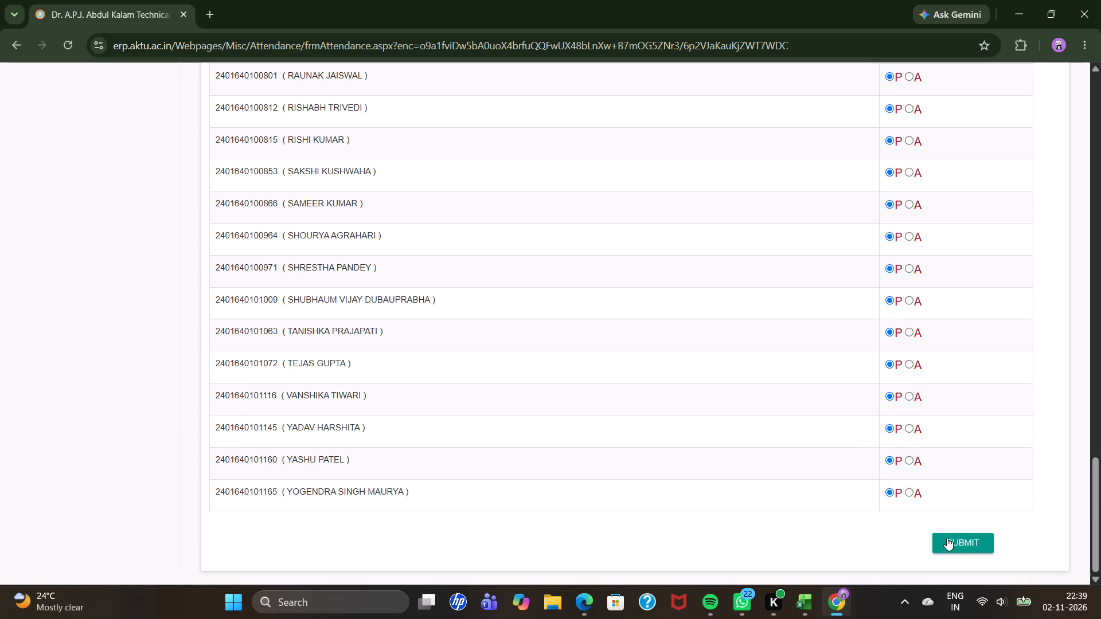
click(947, 538)
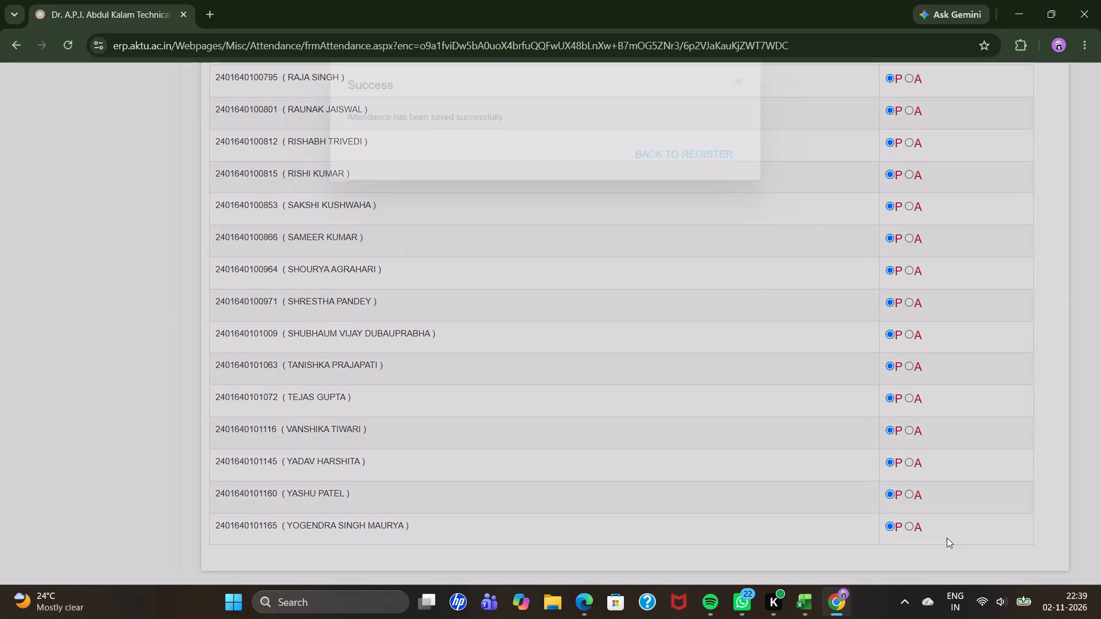
drag(947, 538, 830, 126)
click(830, 126)
scroll(783, 205, up, 15)
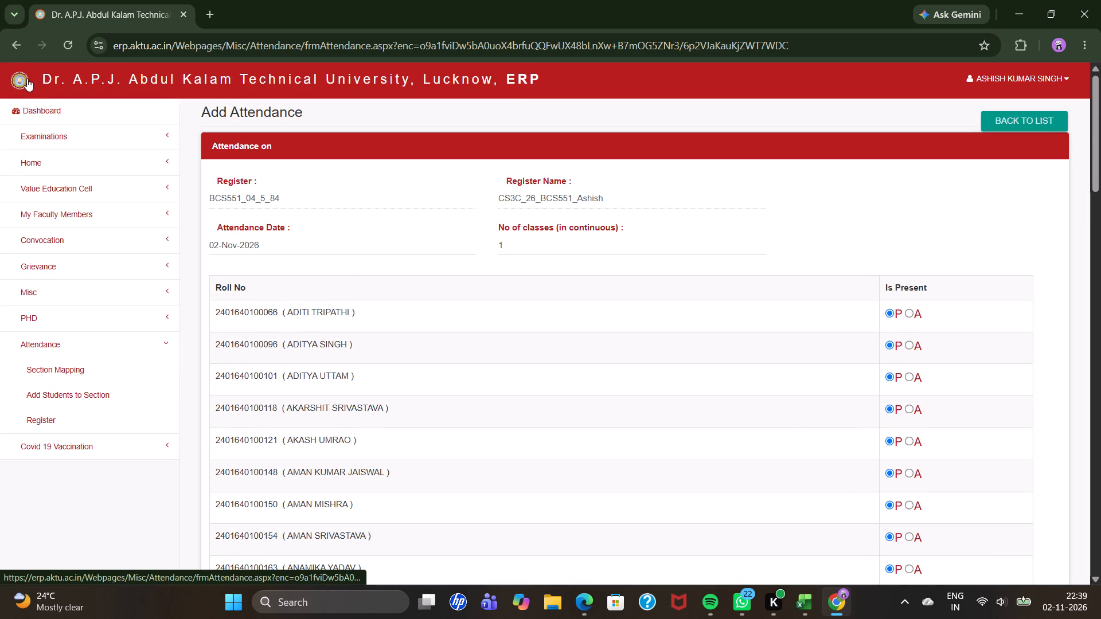
Return to the attendance list of register BCS551_04_5_84 and refresh it to check the submitted dates.
click(13, 42)
scroll(459, 351, down, 12)
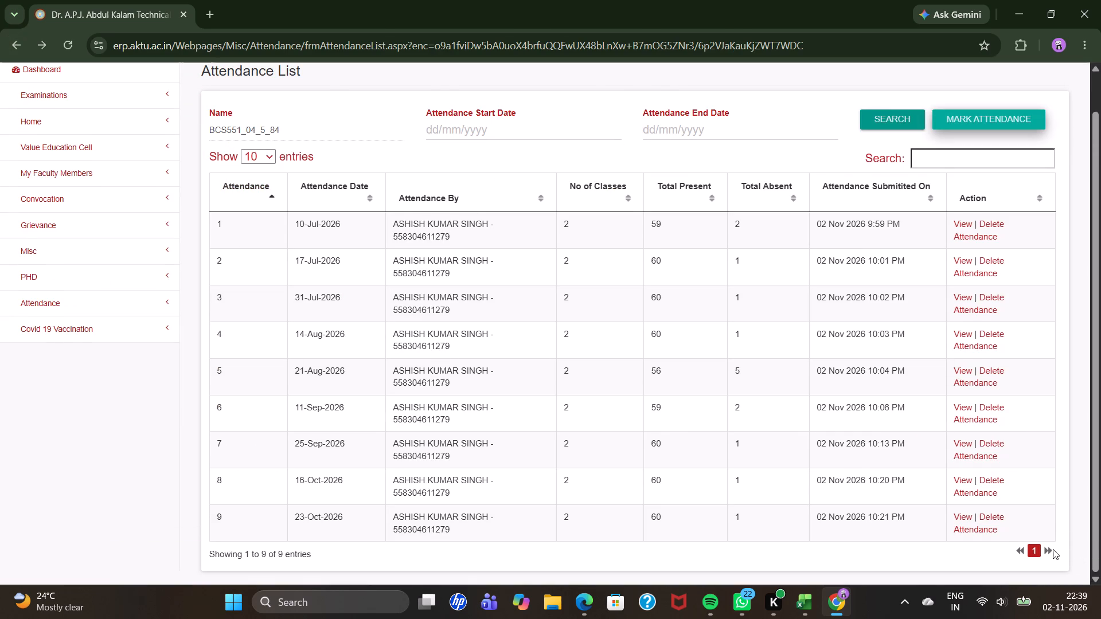
click(1052, 549)
scroll(934, 386, up, 1)
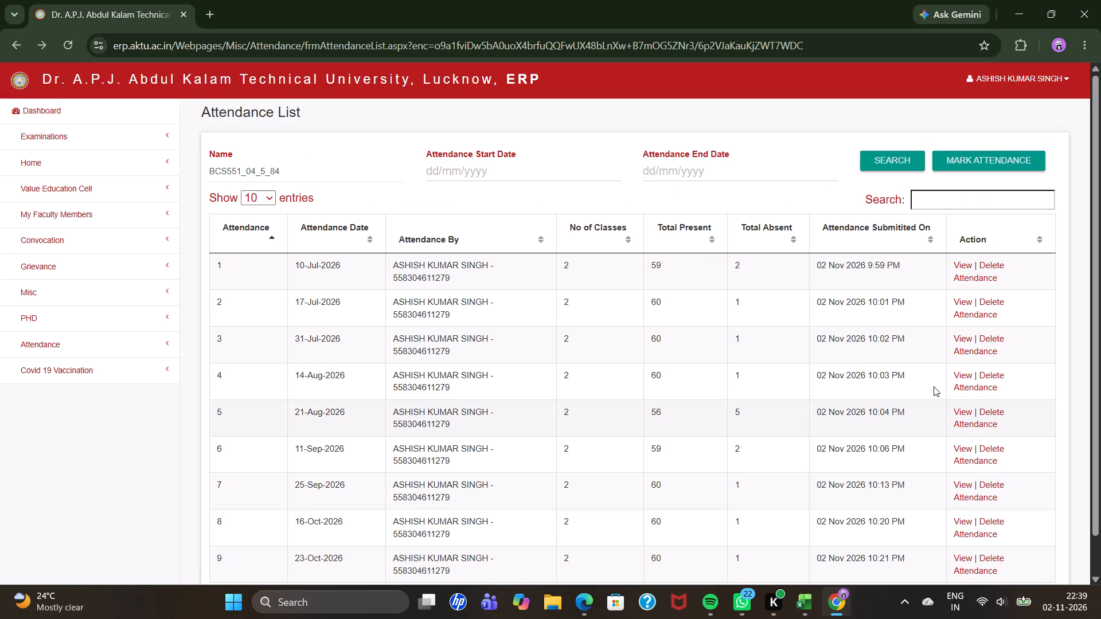
scroll(934, 386, down, 2)
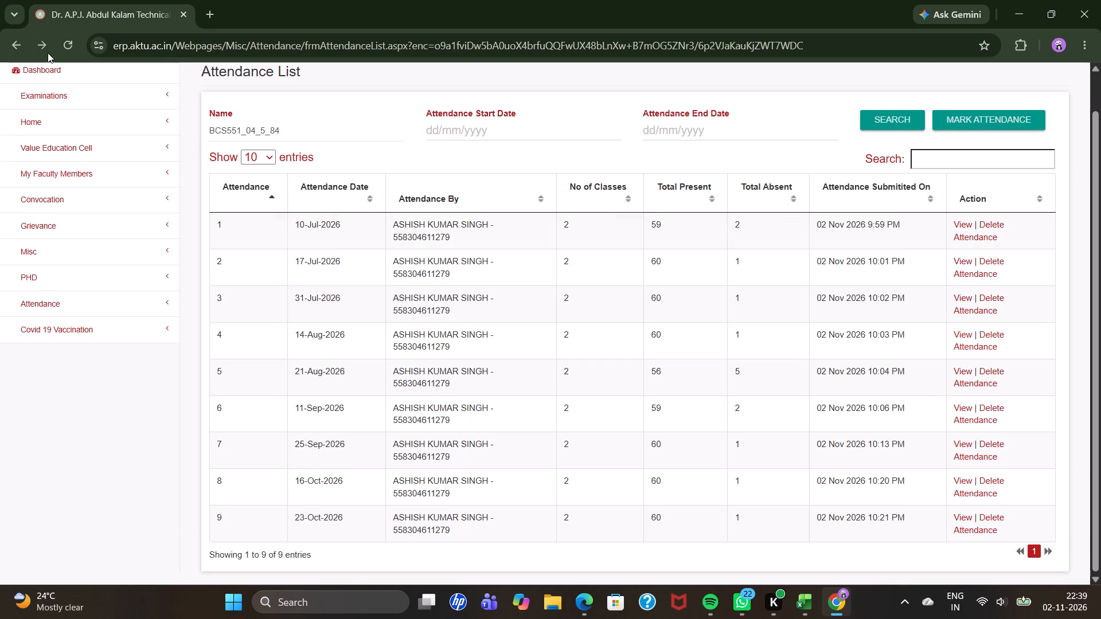
click(66, 49)
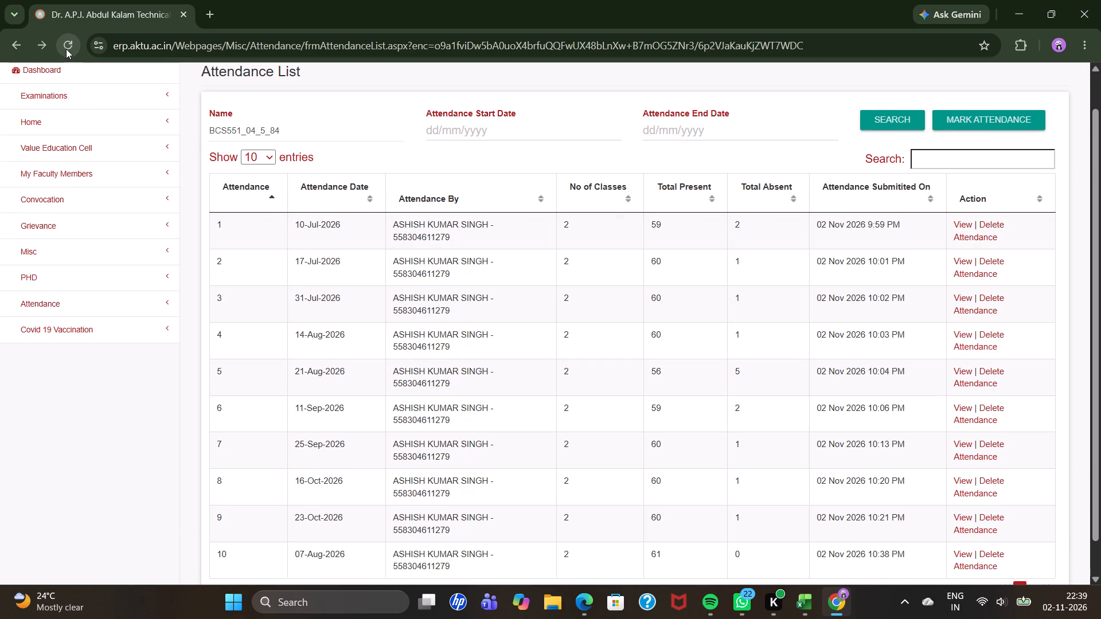
click(66, 49)
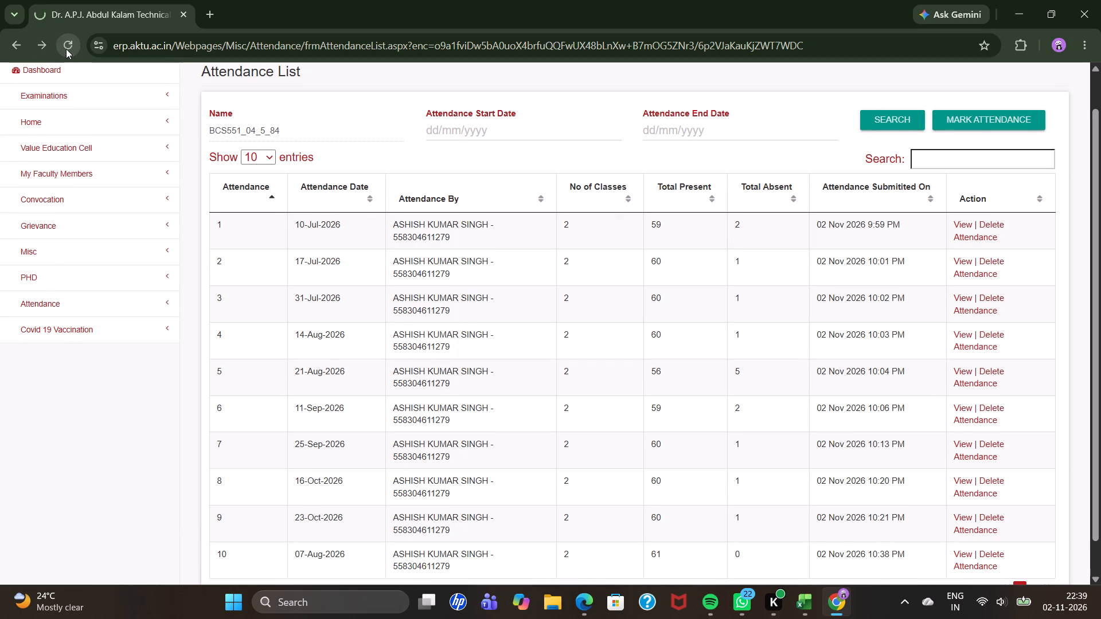
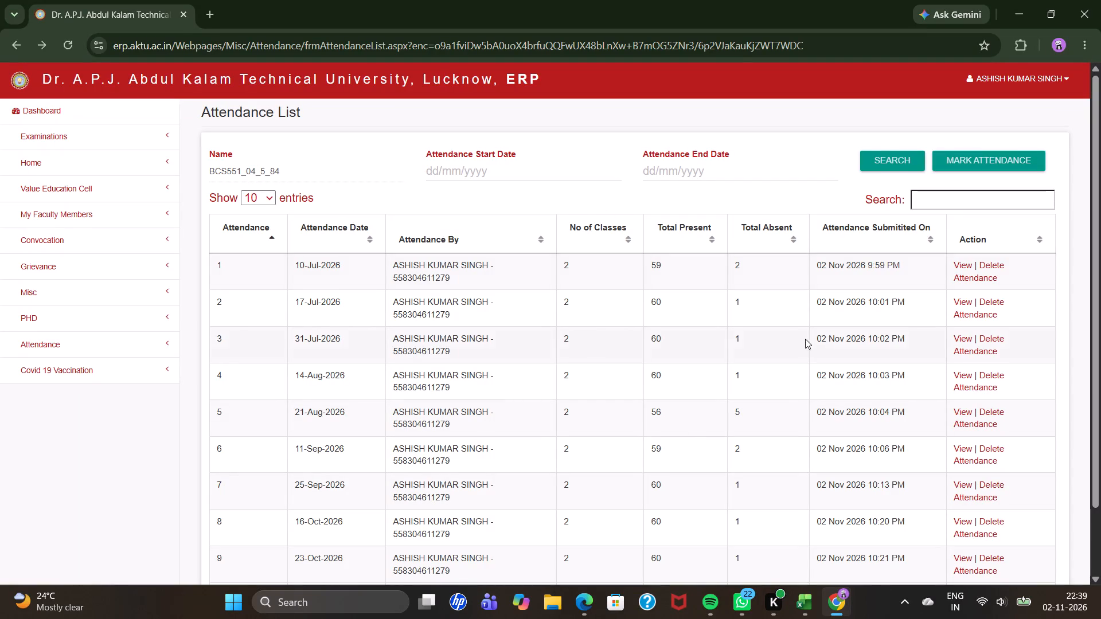
Examine both pages of register BCS551_04_5_84's attendance list, checking the dates and present and absent counts of the submitted entries.
scroll(822, 378, down, 3)
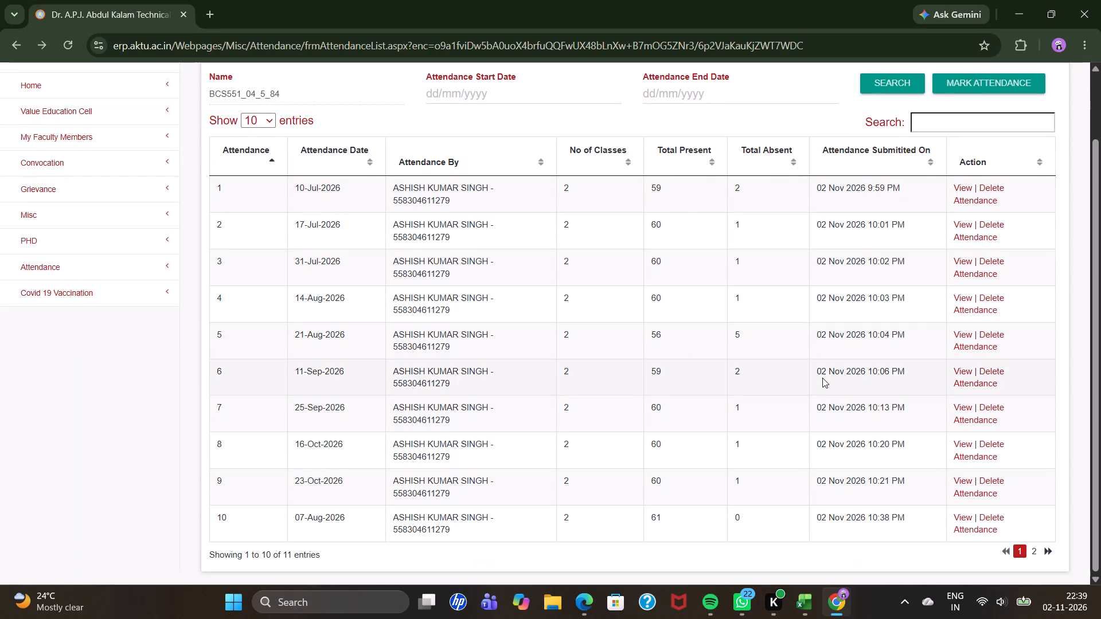
click(1039, 553)
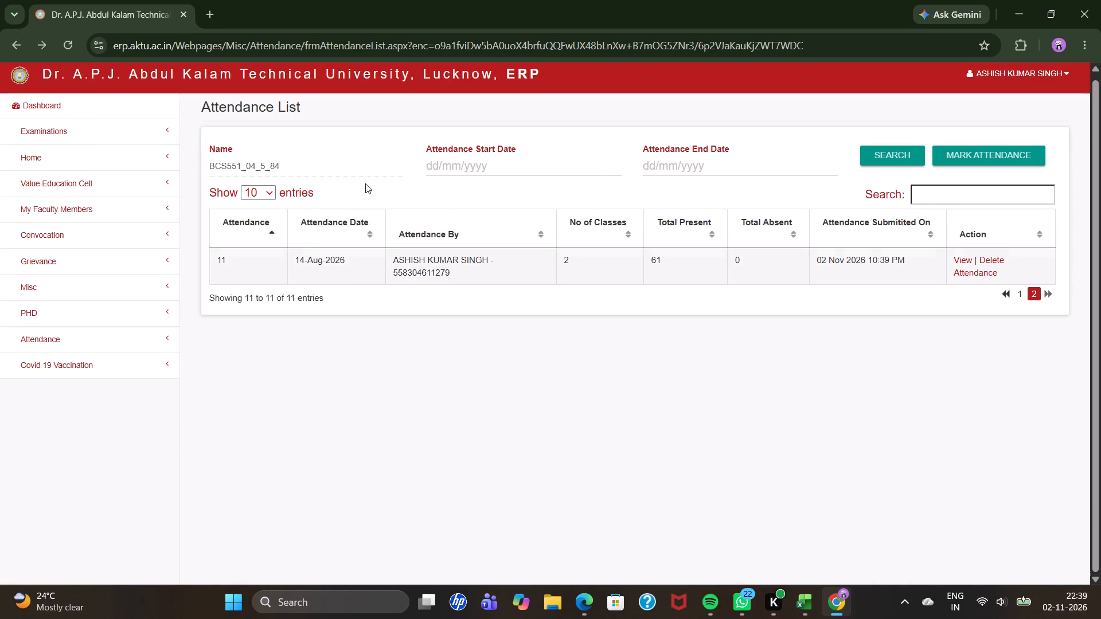
click(1020, 293)
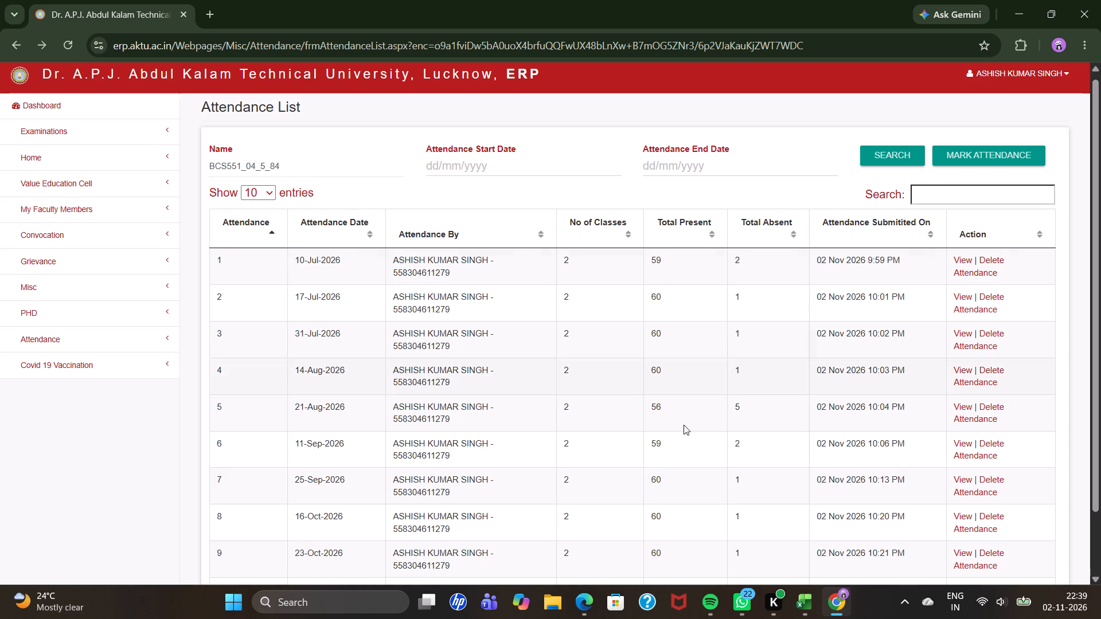
scroll(565, 506, down, 2)
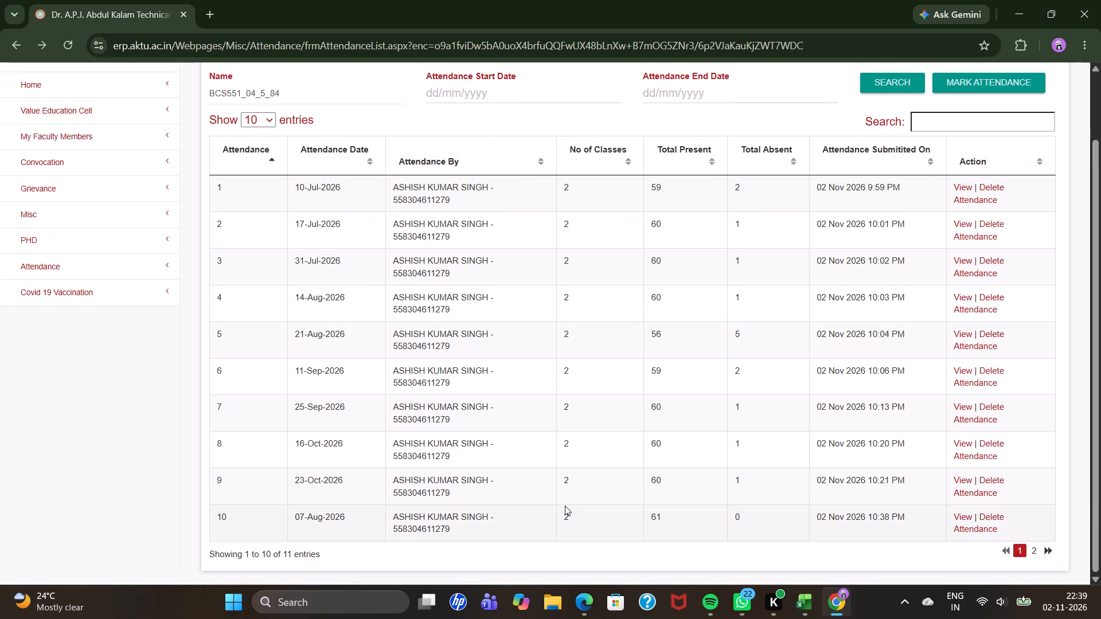
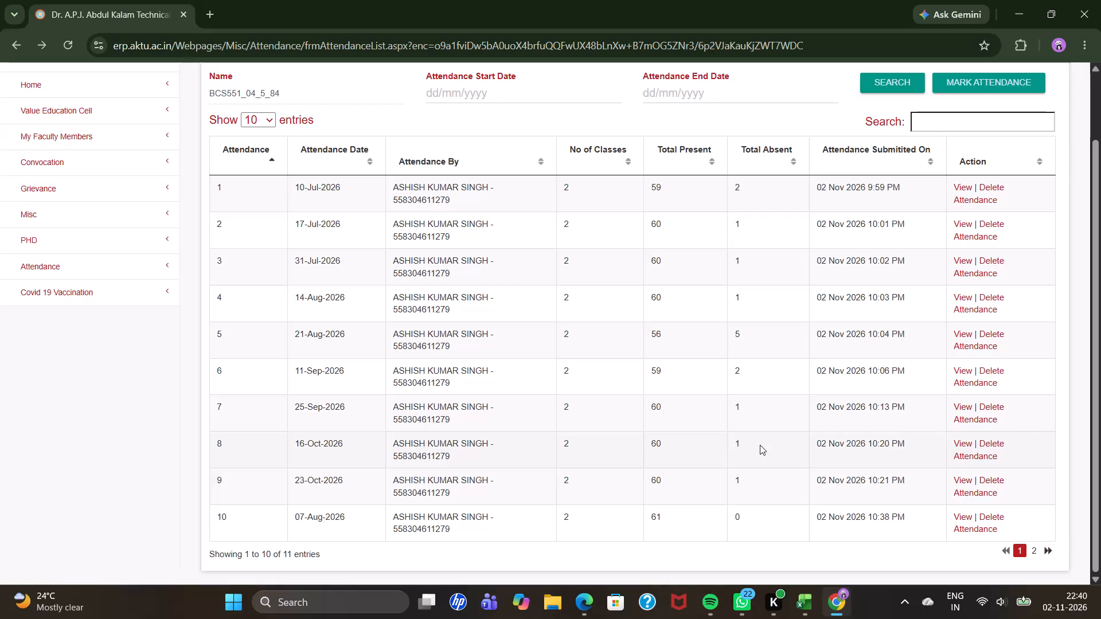
Recheck the dates and present and absent counts on both pages of register BCS551_04_5_84's attendance list, reopening it from the register list.
click(1035, 548)
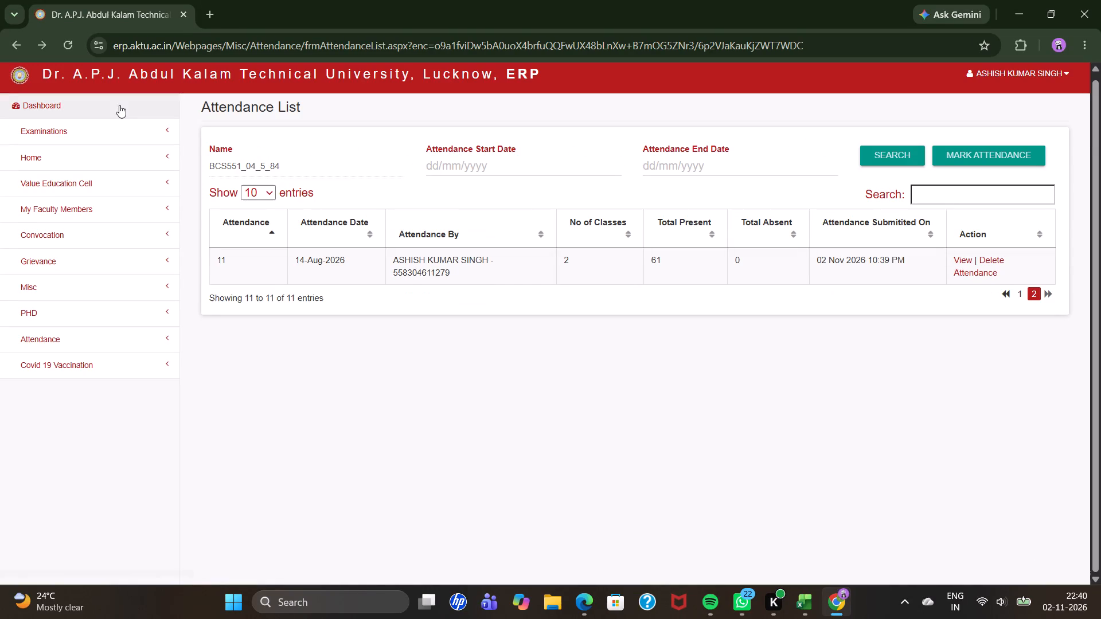
click(15, 47)
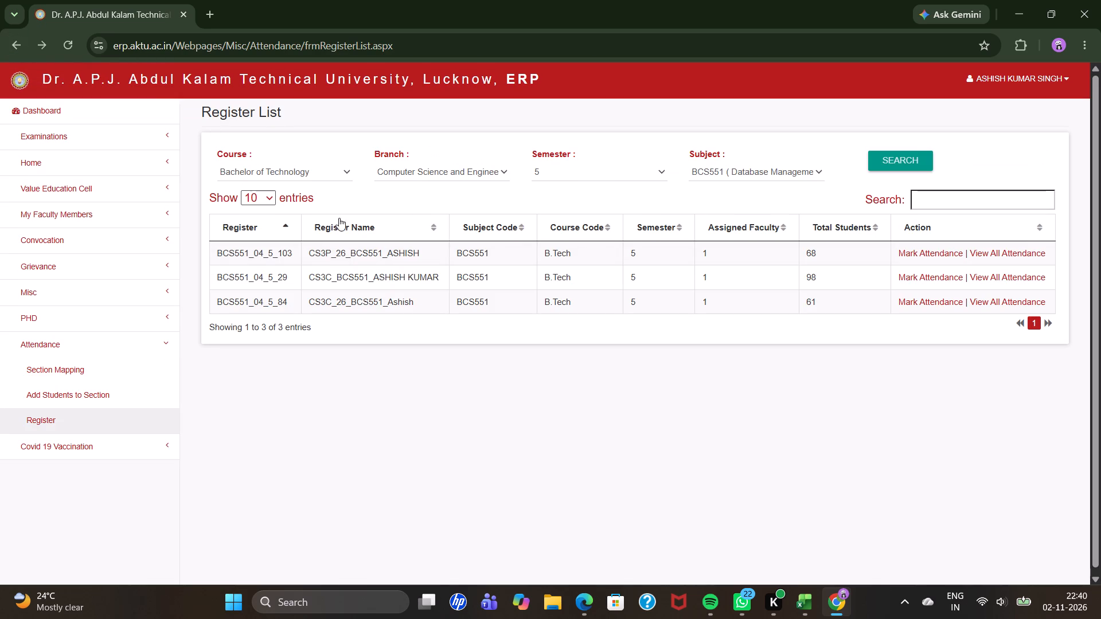
click(1009, 302)
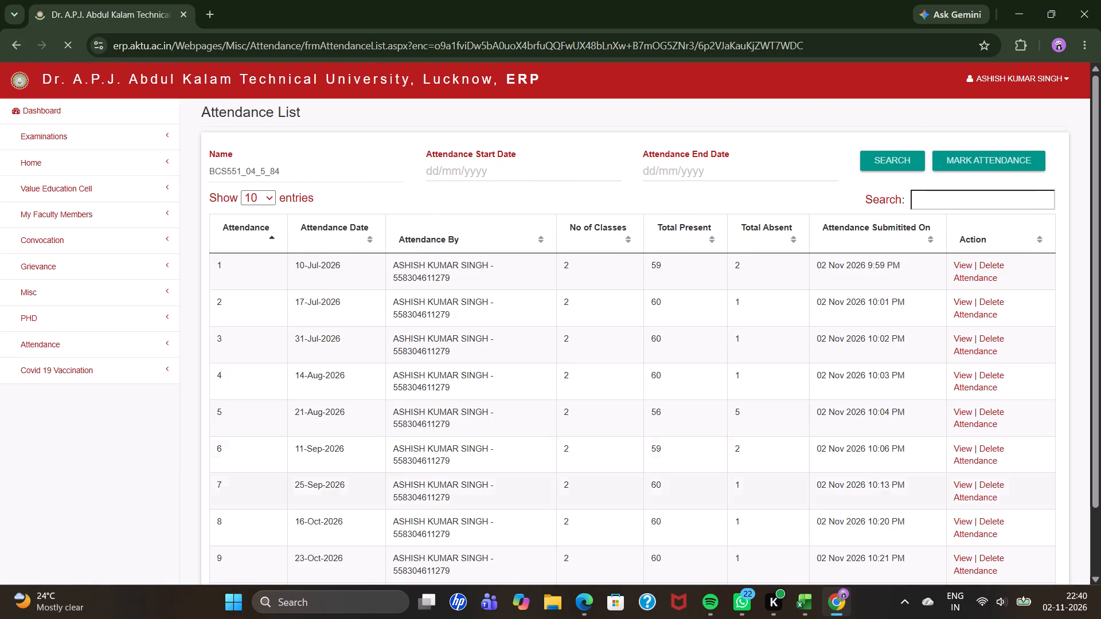
scroll(880, 481, down, 6)
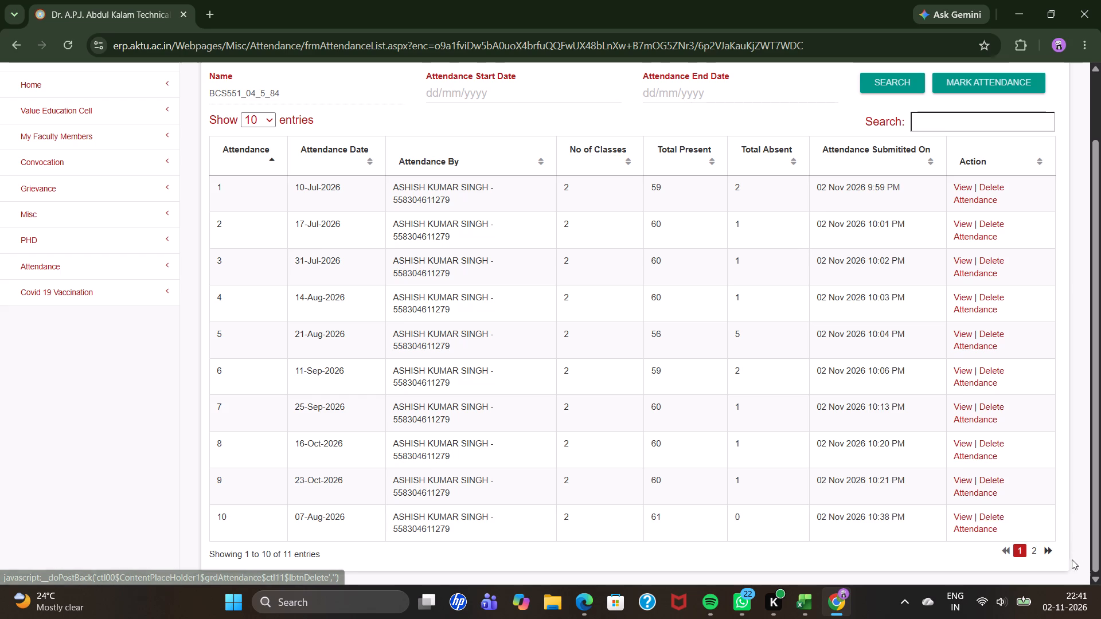
click(1033, 552)
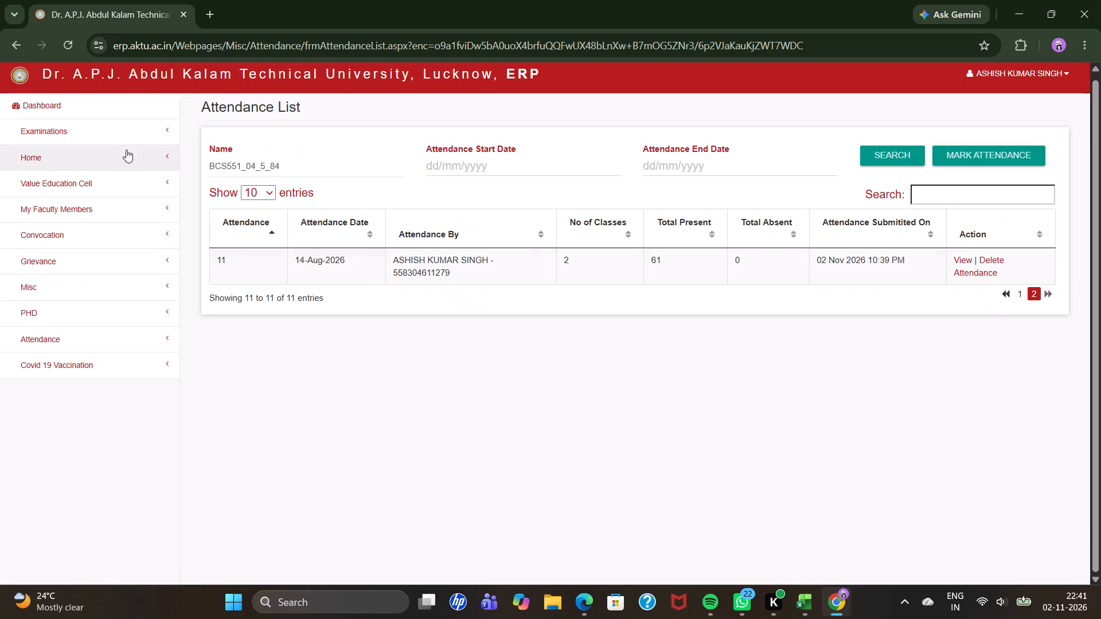
click(17, 47)
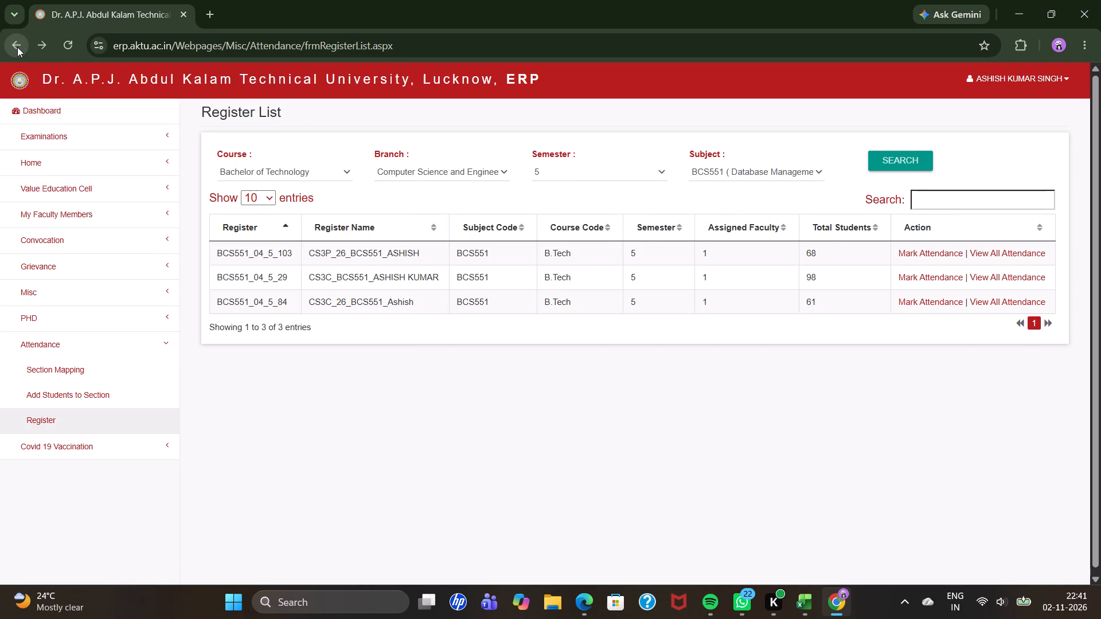
click(1023, 304)
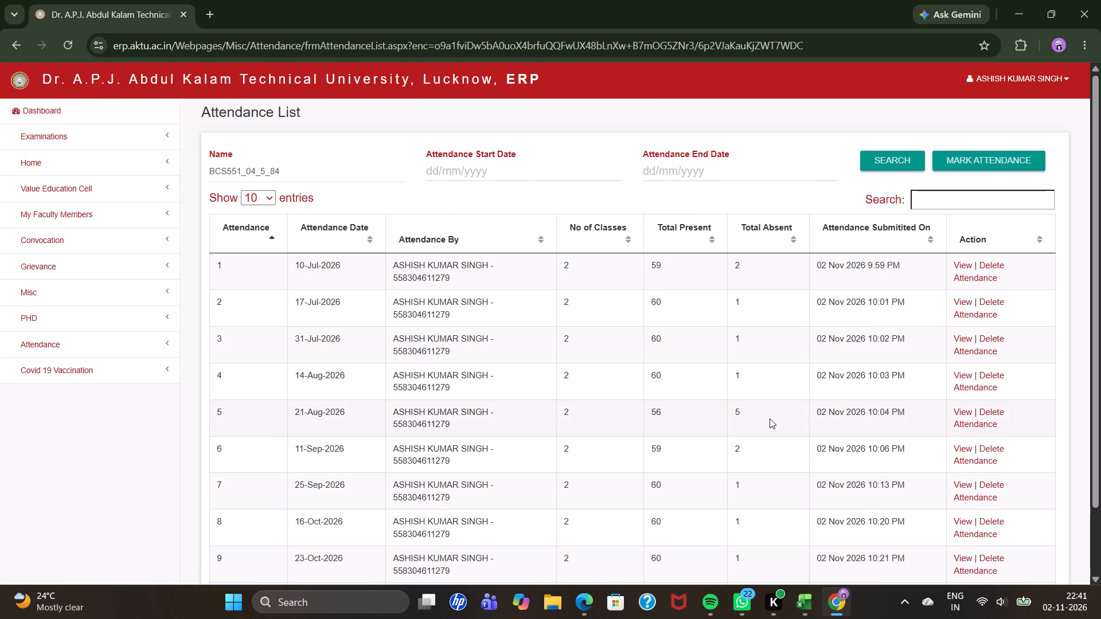
scroll(770, 418, down, 7)
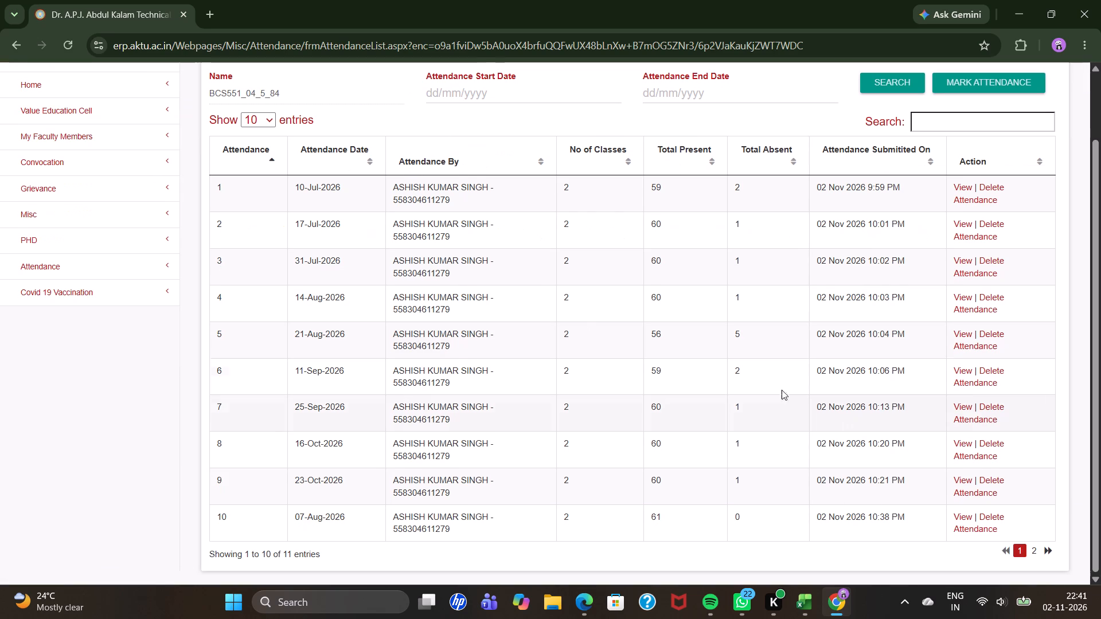
scroll(421, 281, up, 3)
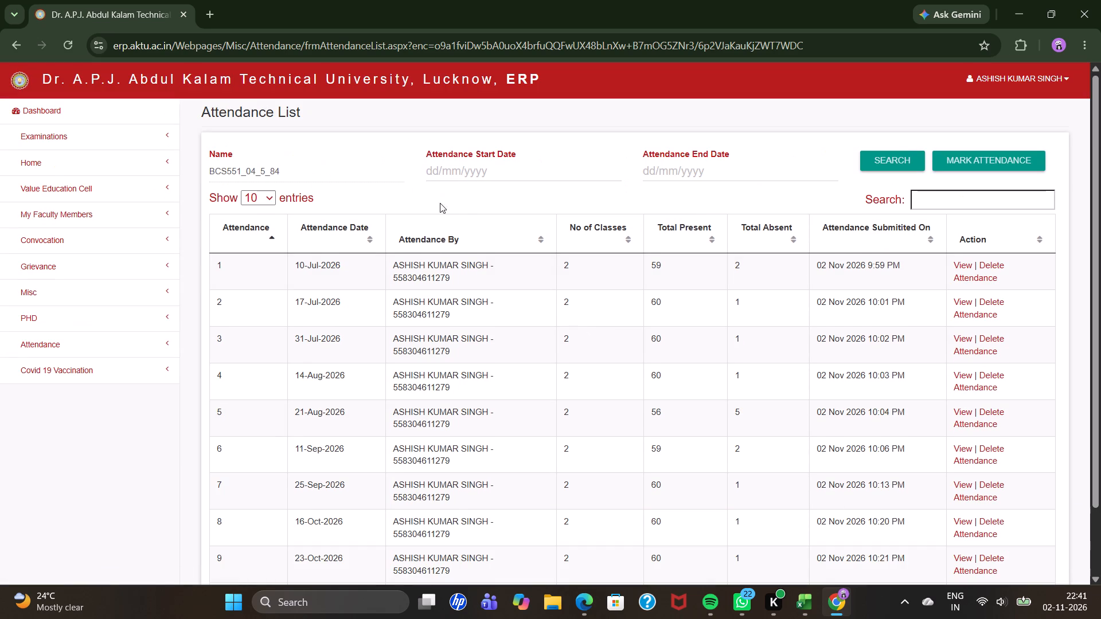
Search the attendance registers for Bachelor of Technology, Computer Science and Engineering, semester 5, subject BCS551 (Database Management System Lab).
click(53, 340)
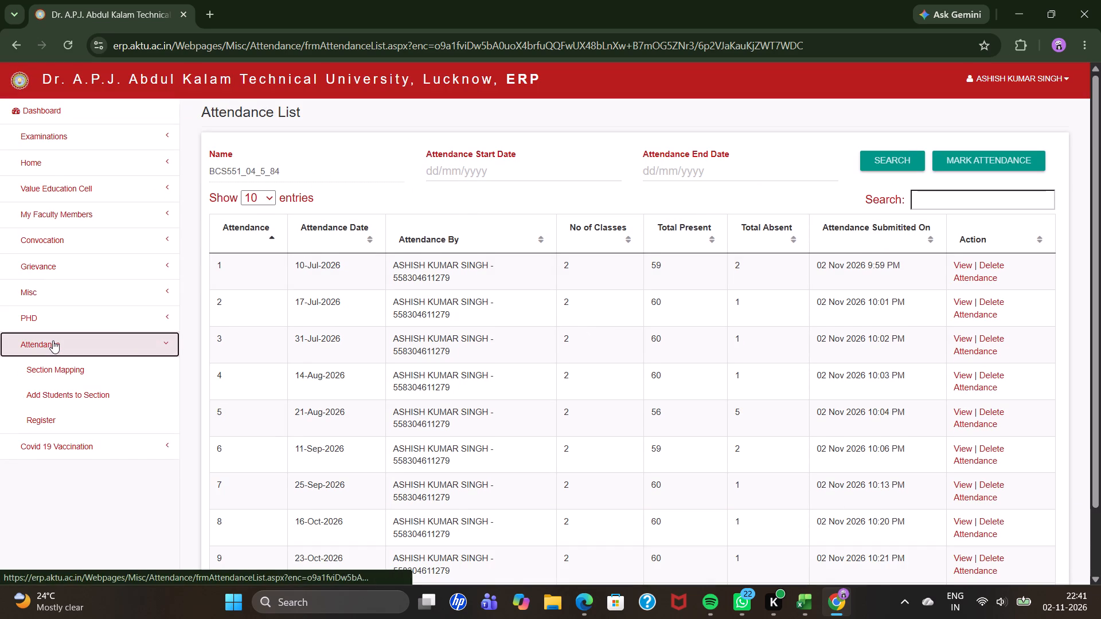
click(112, 428)
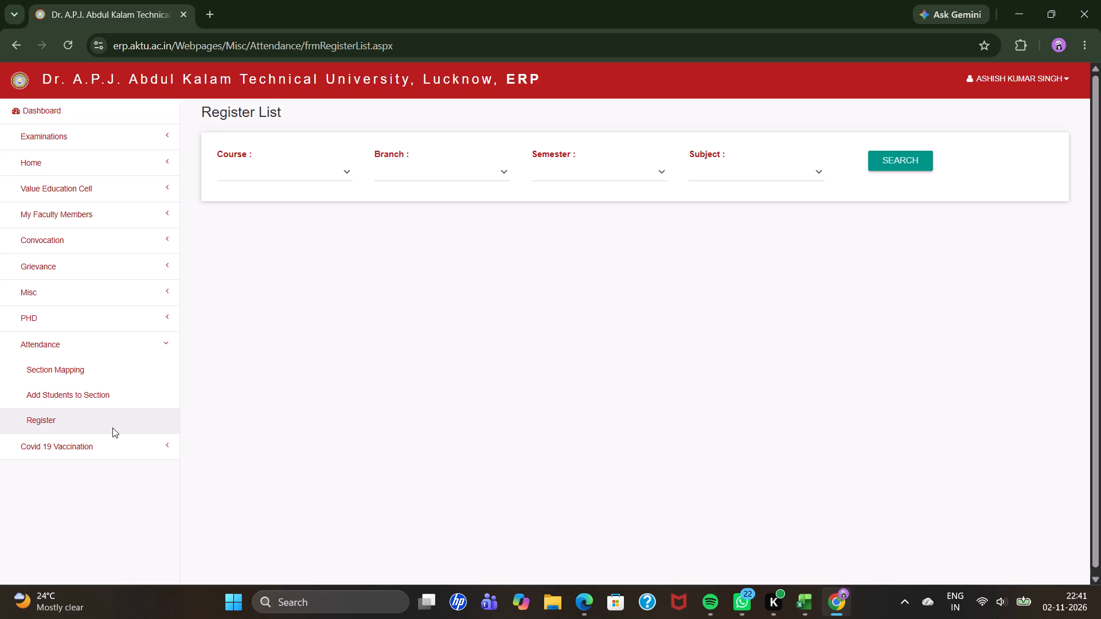
click(317, 169)
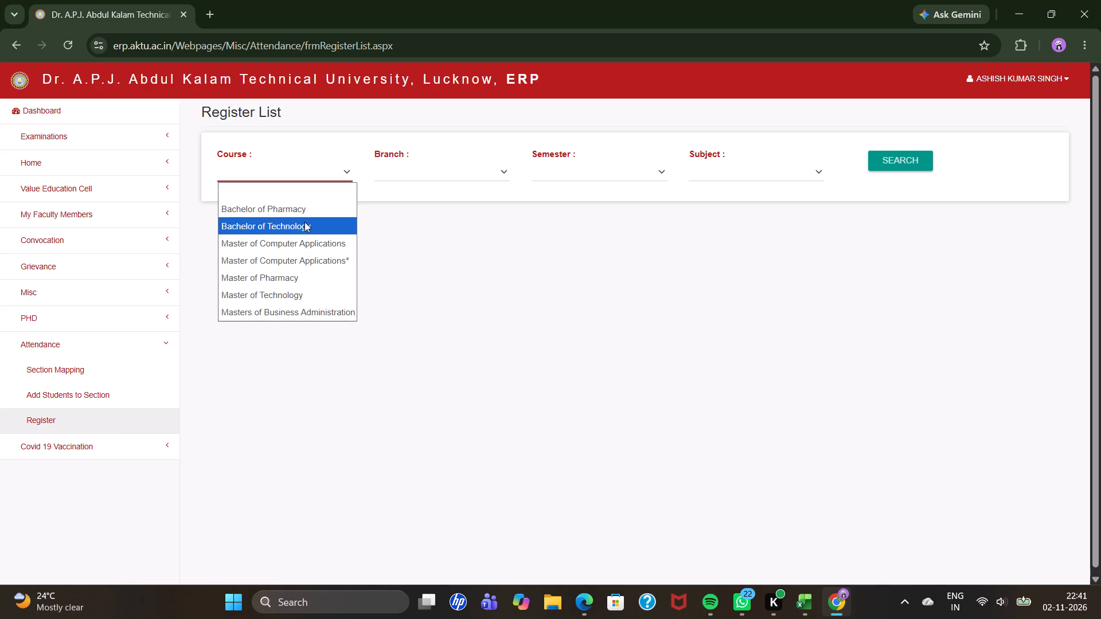
click(304, 222)
click(438, 177)
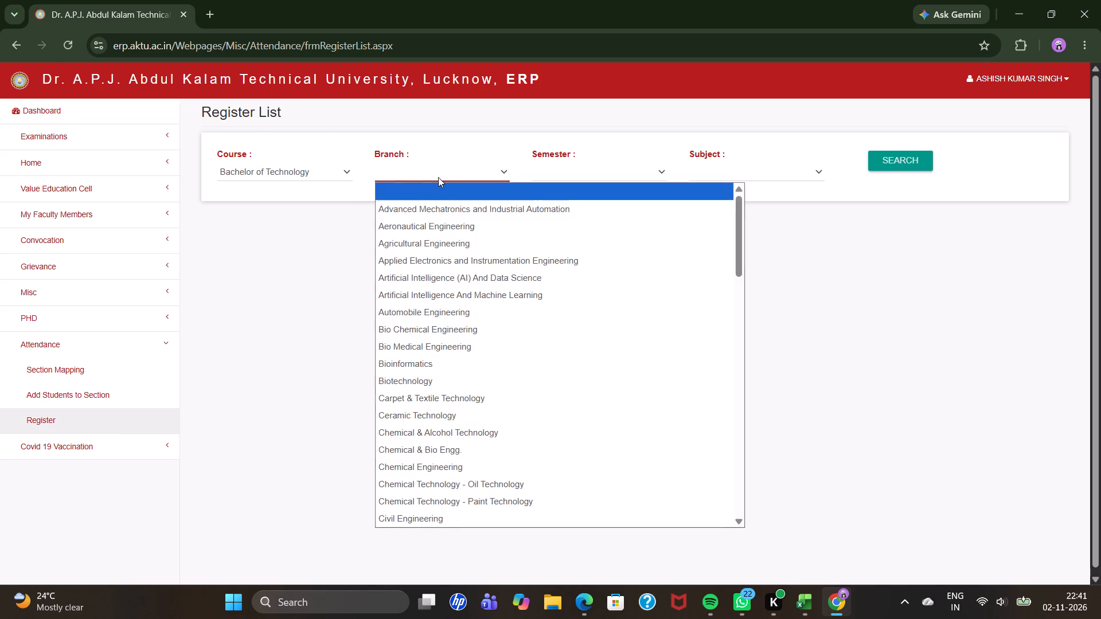
scroll(420, 474, down, 2)
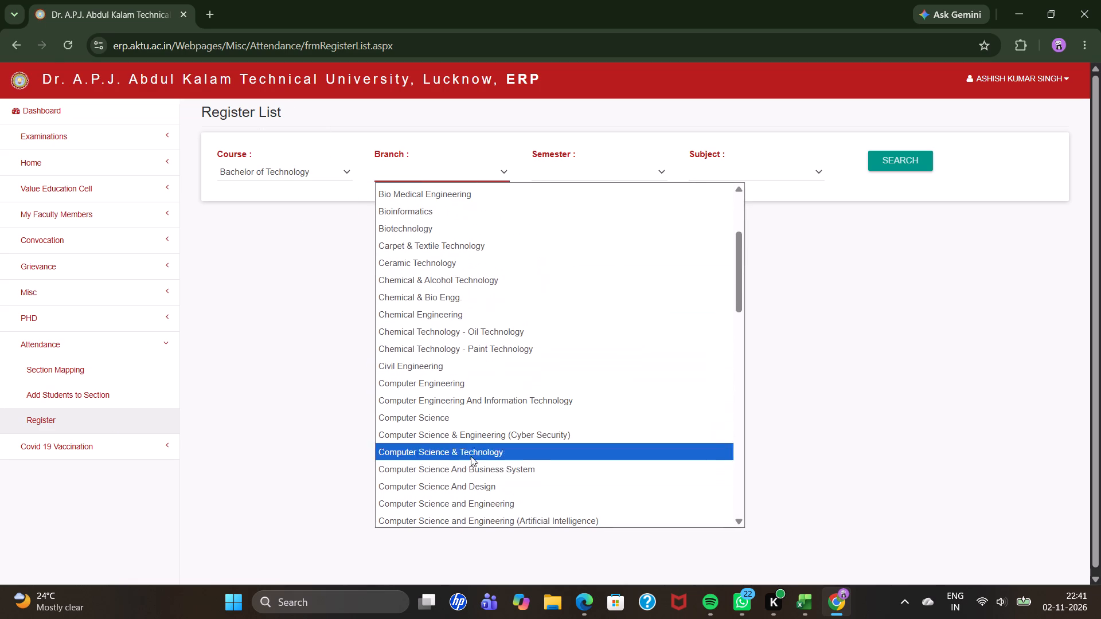
click(473, 500)
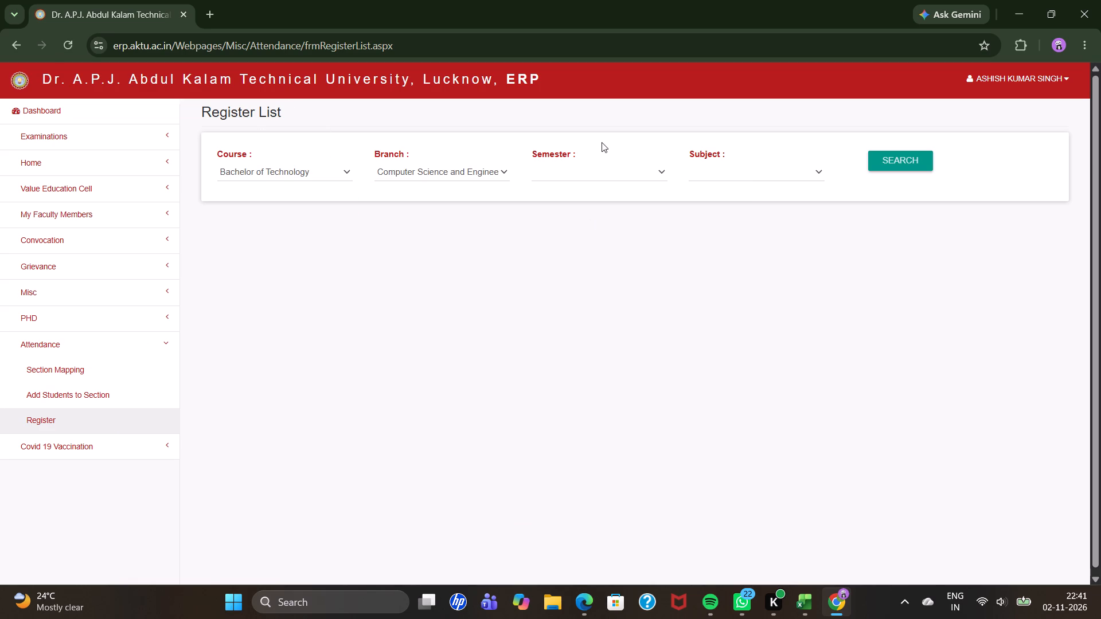
click(602, 179)
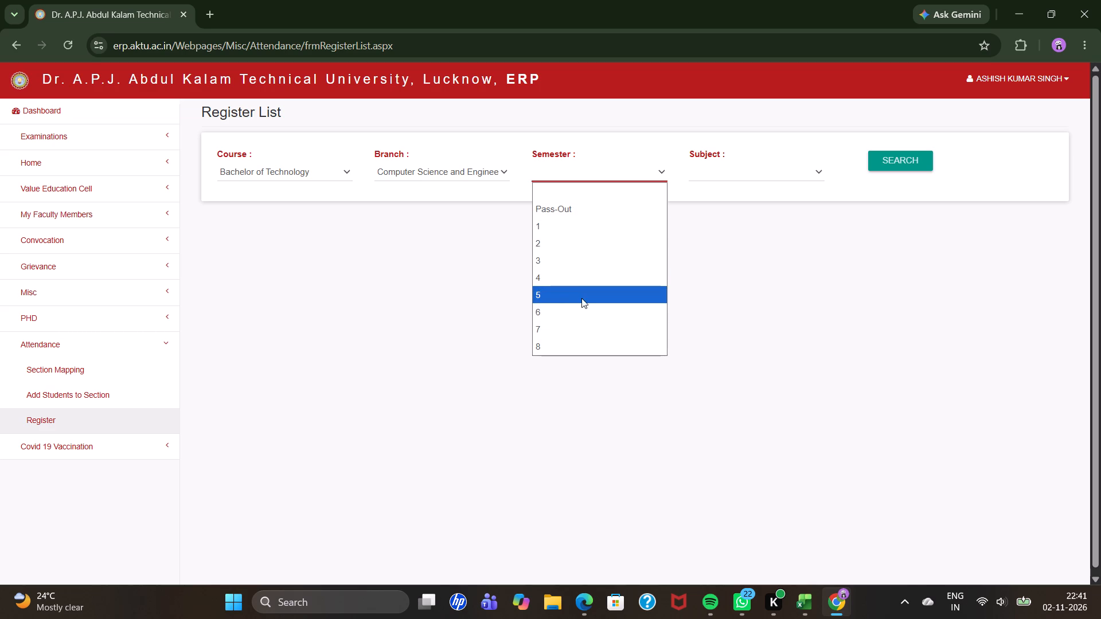
click(589, 292)
click(770, 168)
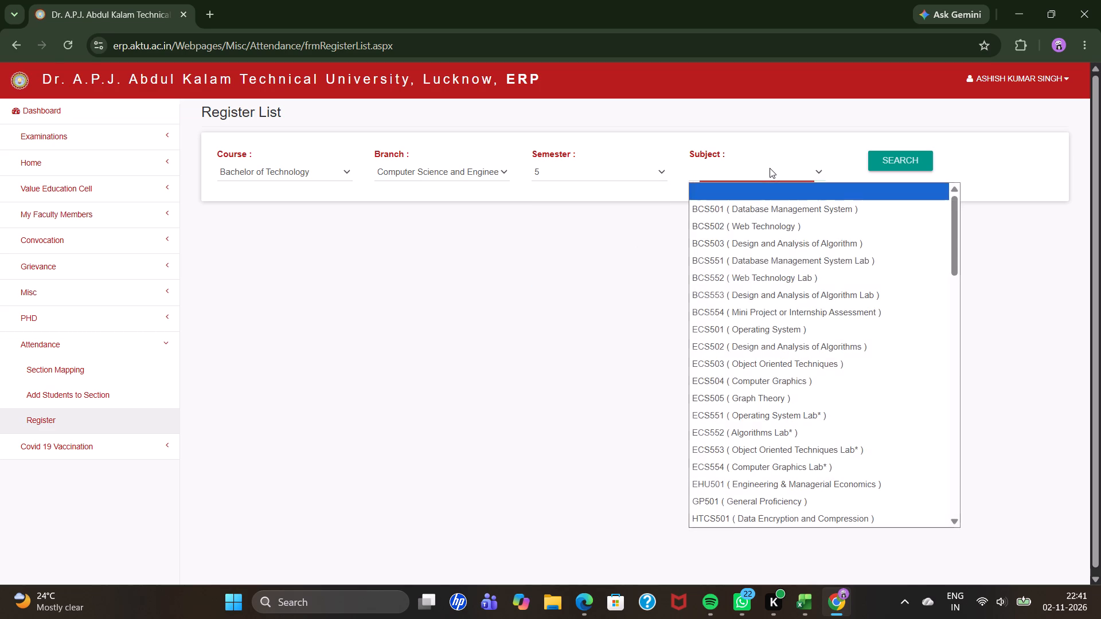
click(803, 256)
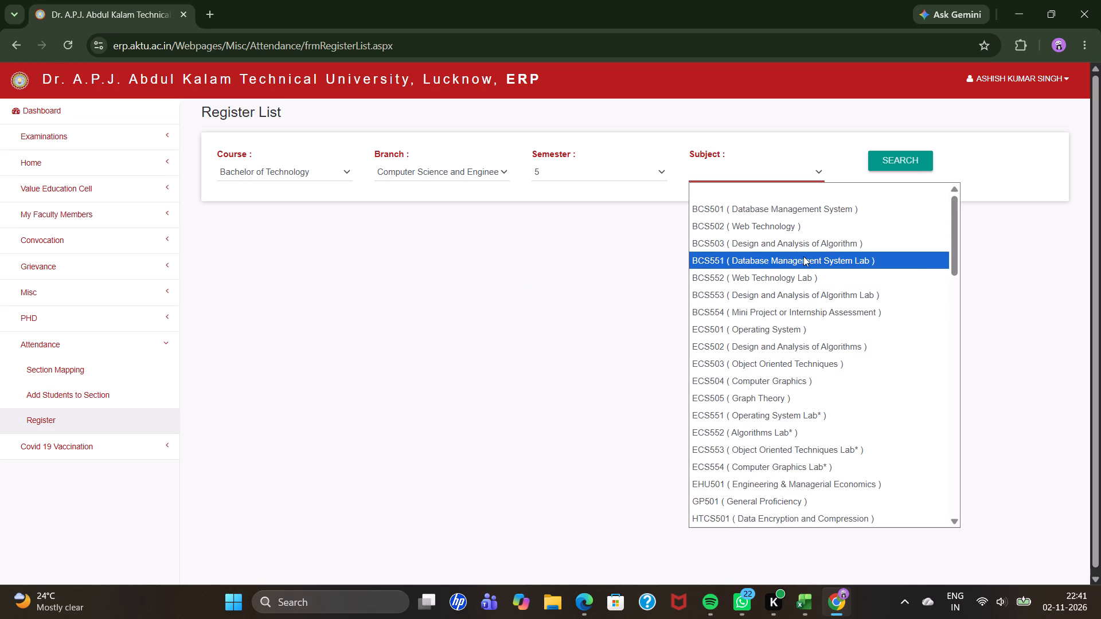
click(909, 152)
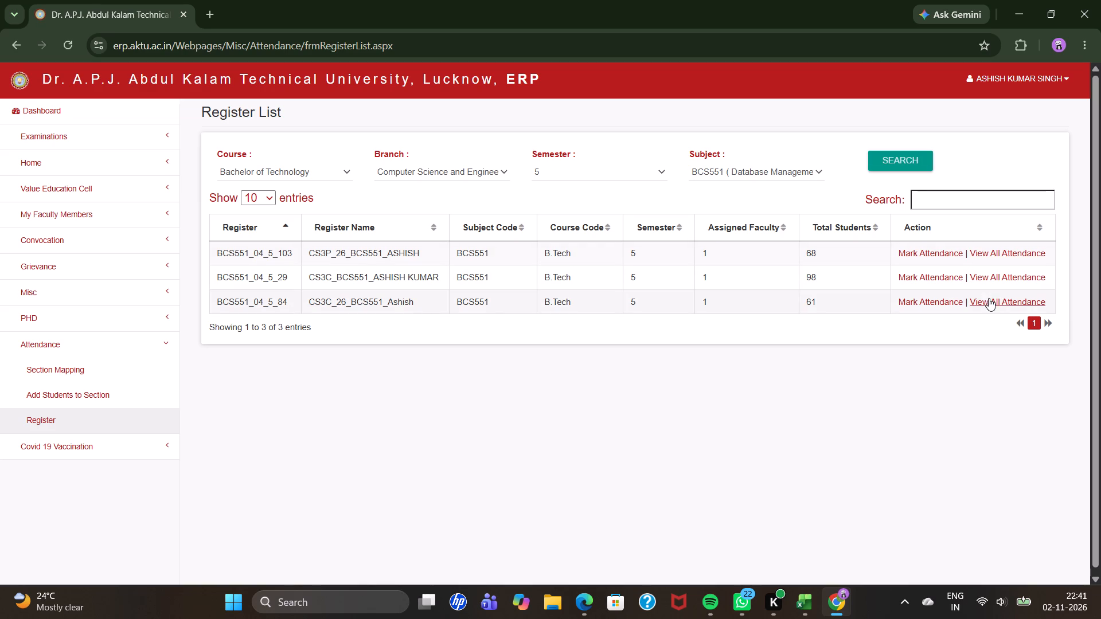
From register BCS551_04_5_84's attendance list, start a new attendance entry and bring its date calendar to September 2026.
click(989, 299)
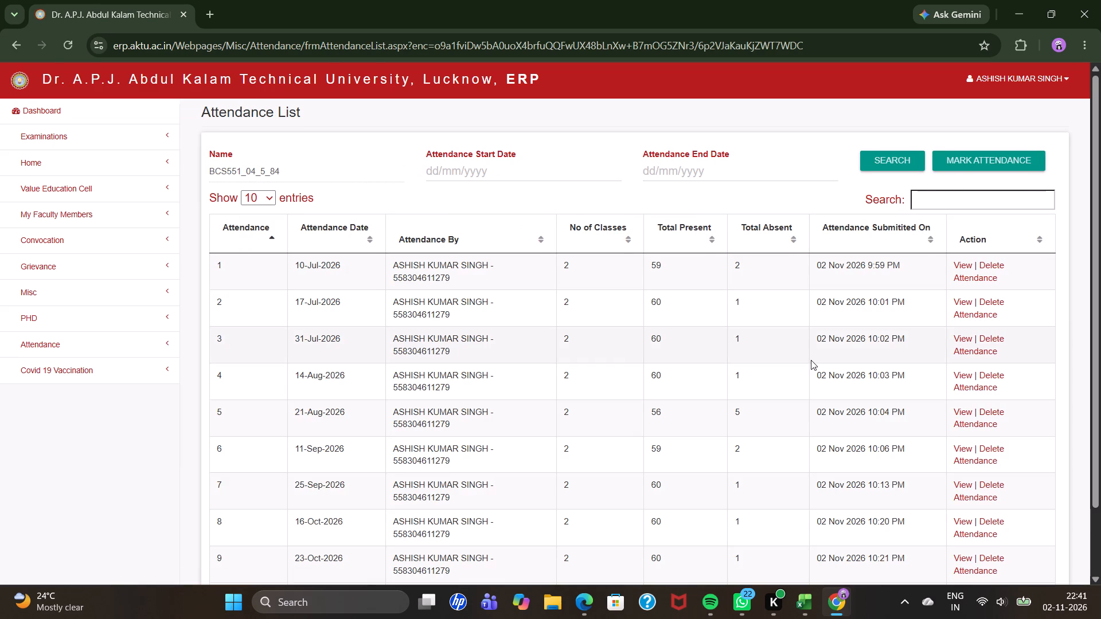
scroll(811, 360, down, 7)
scroll(811, 360, up, 3)
click(957, 156)
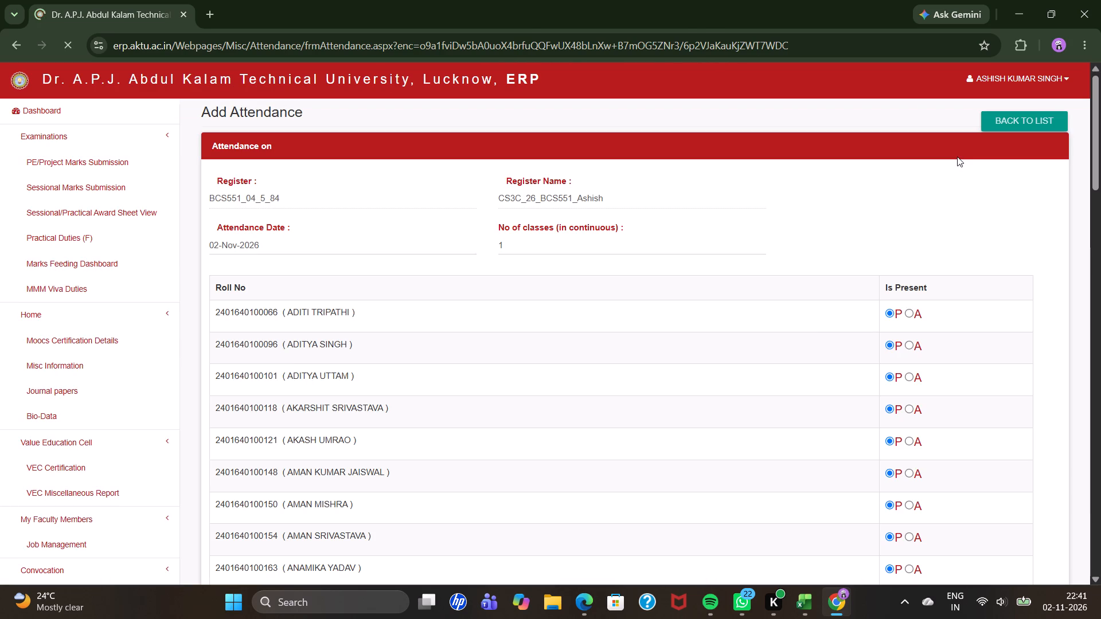
click(425, 245)
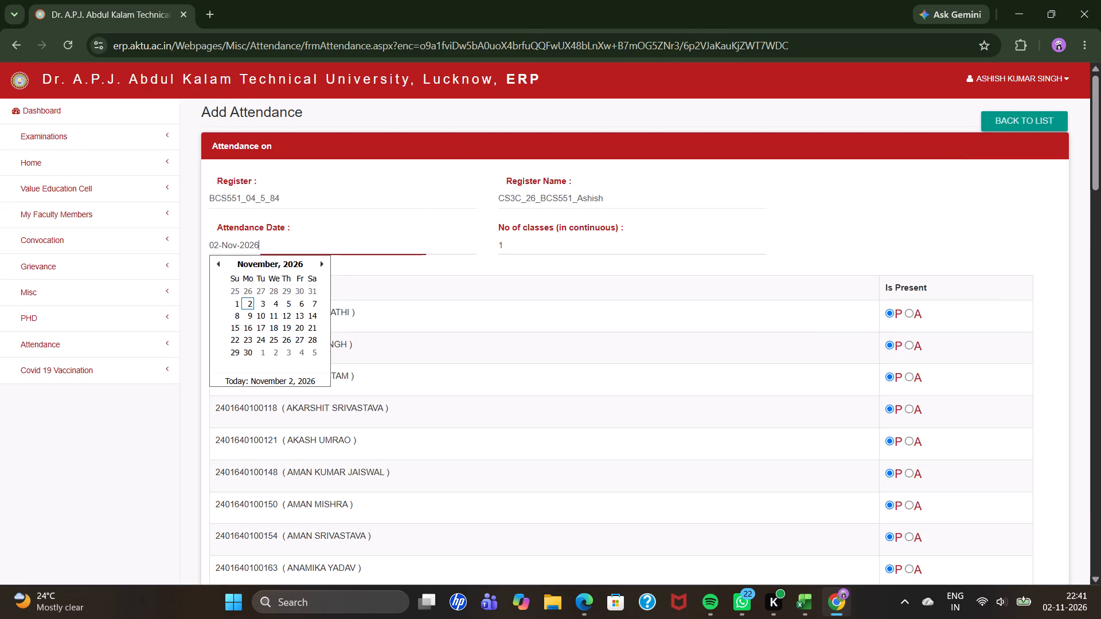
click(217, 264)
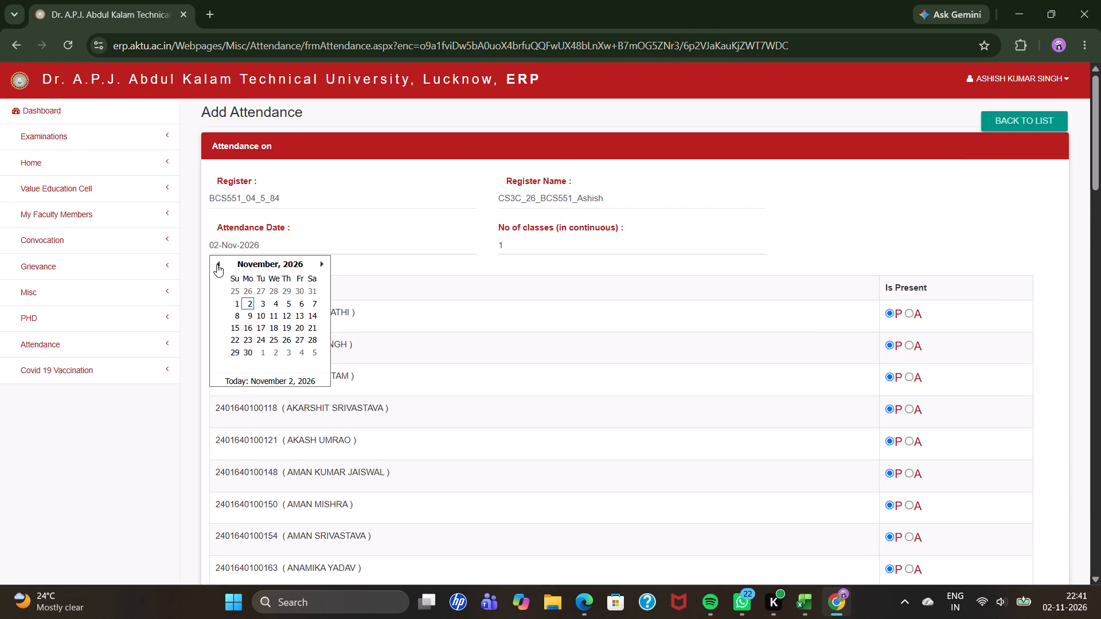
click(217, 264)
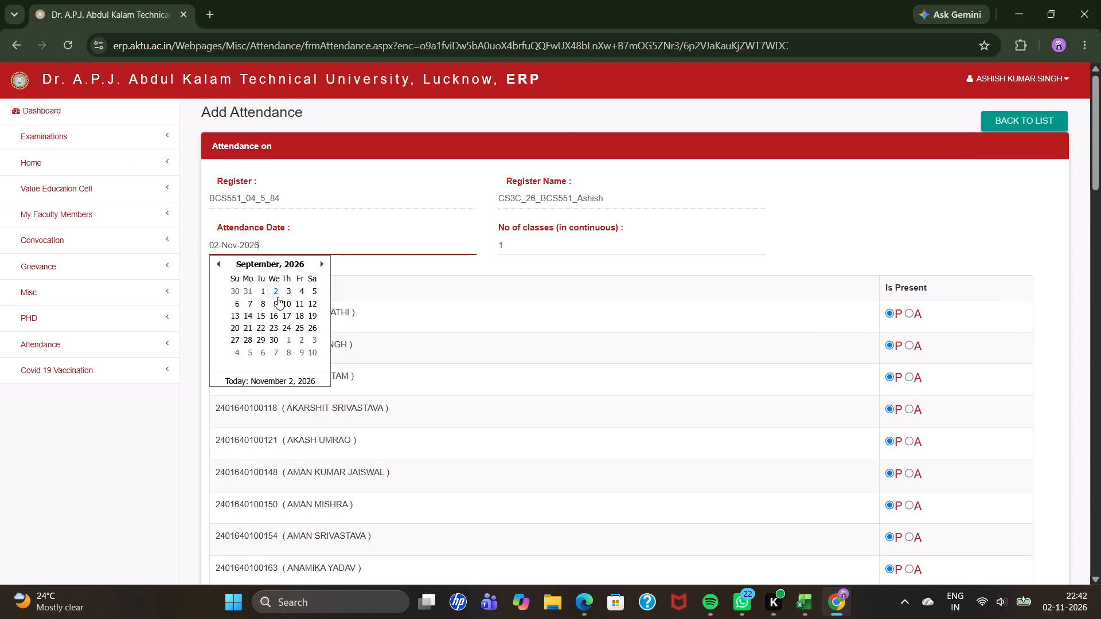
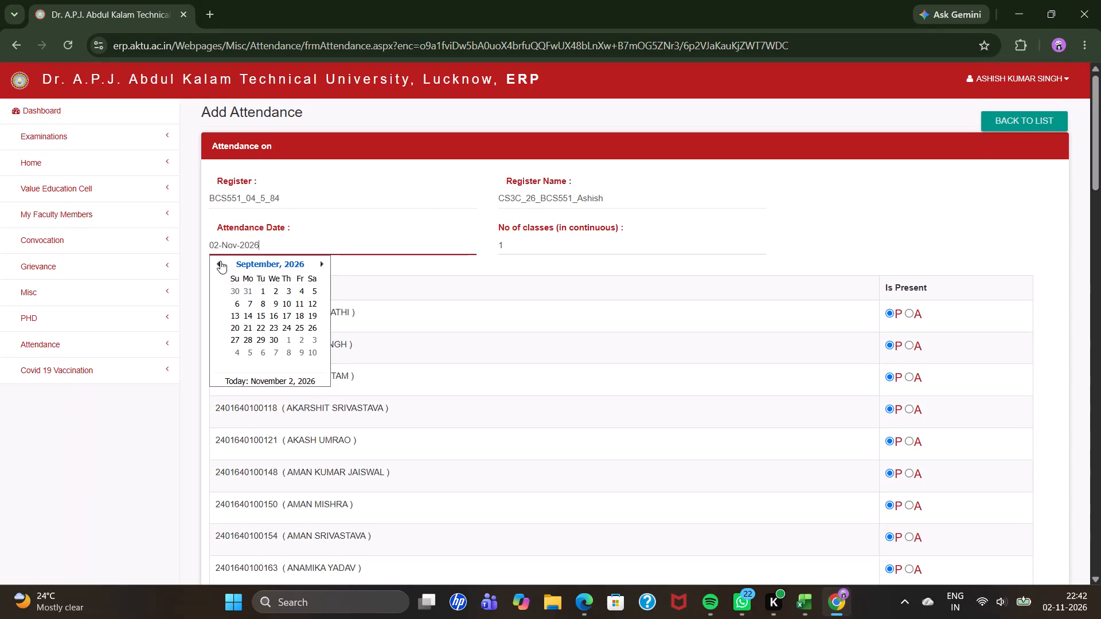
Submit attendance for 24 July 2026 in register BCS551_04_5_84 with 2 continuous classes and every student marked present.
click(220, 261)
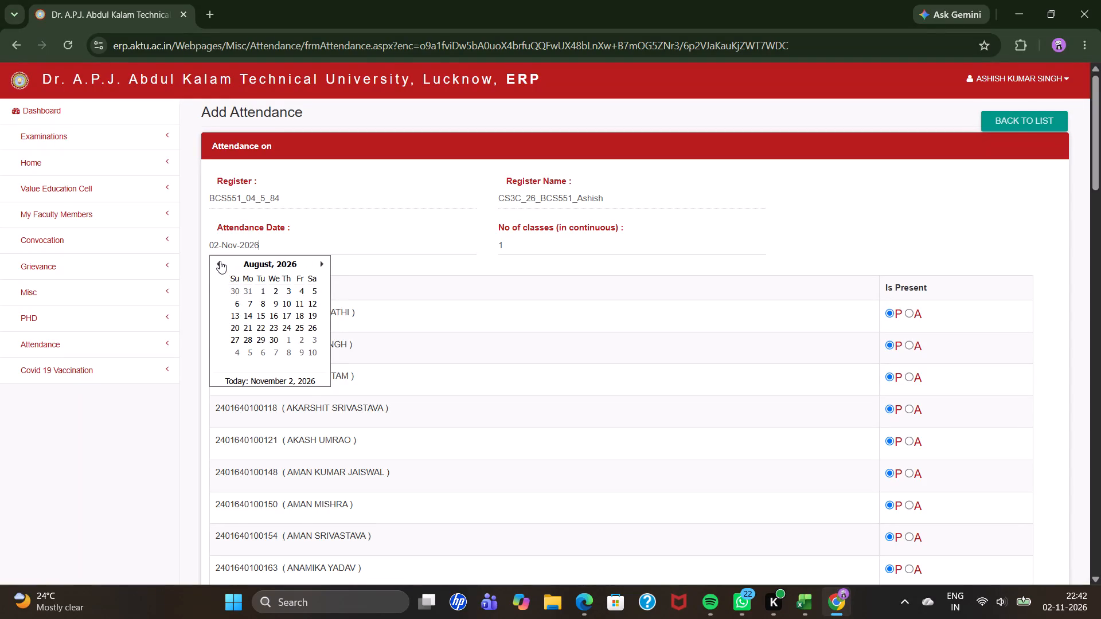
click(220, 261)
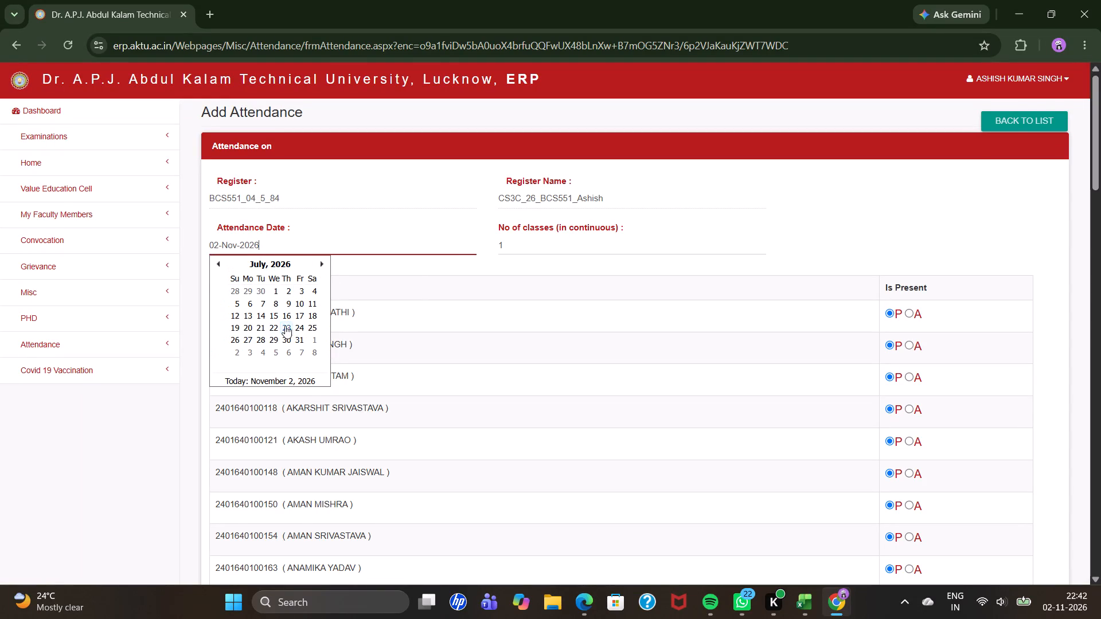
click(297, 328)
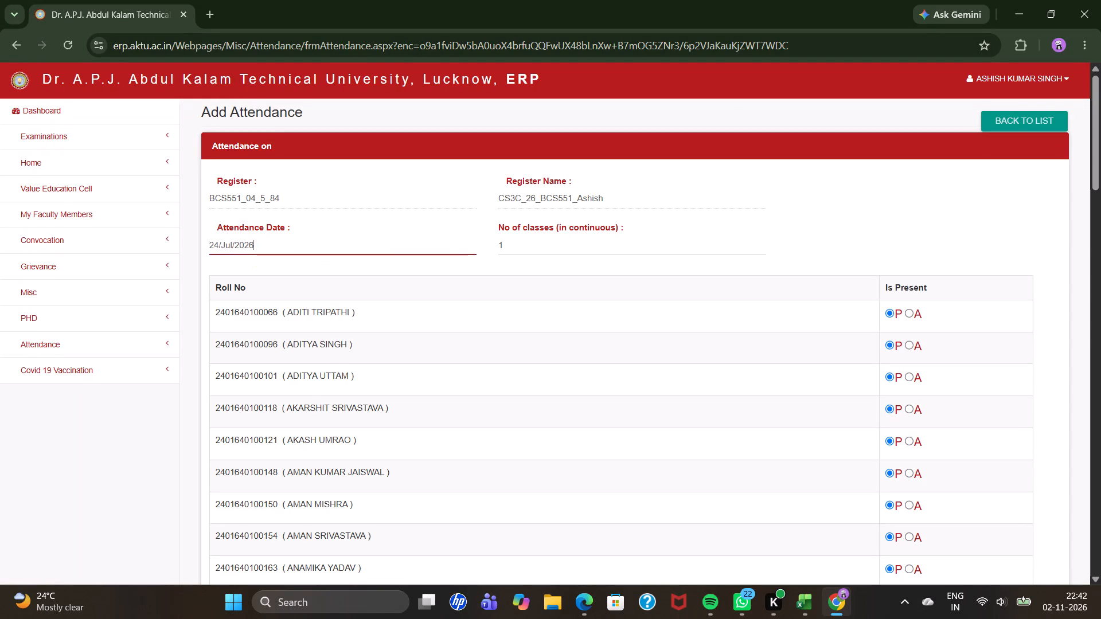
click(576, 241)
key(BackSpace)
key(2)
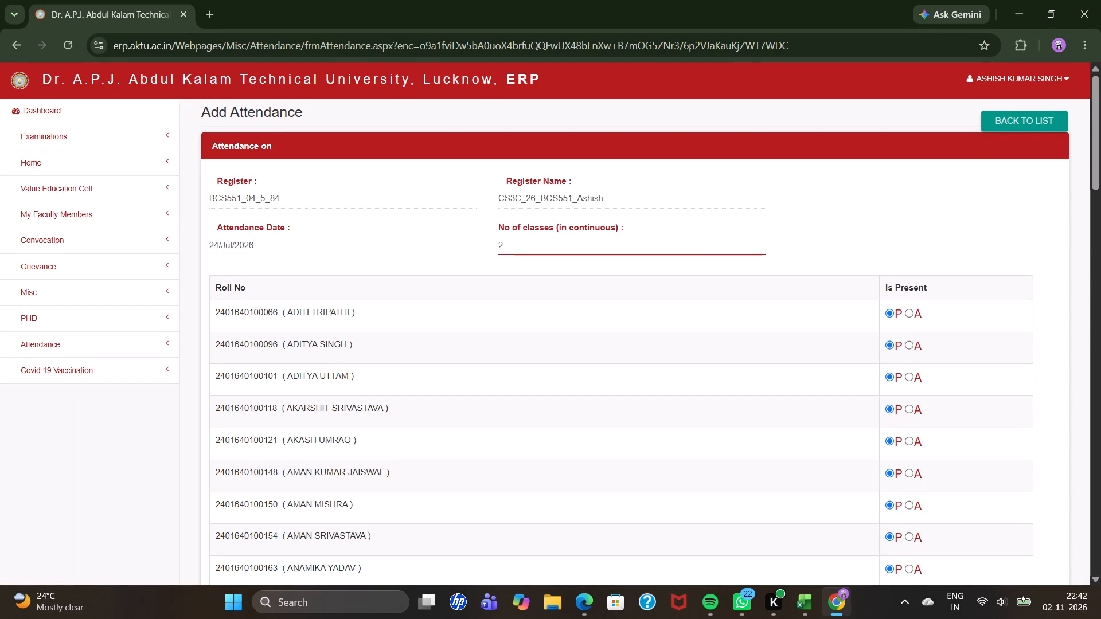
scroll(576, 241, down, 15)
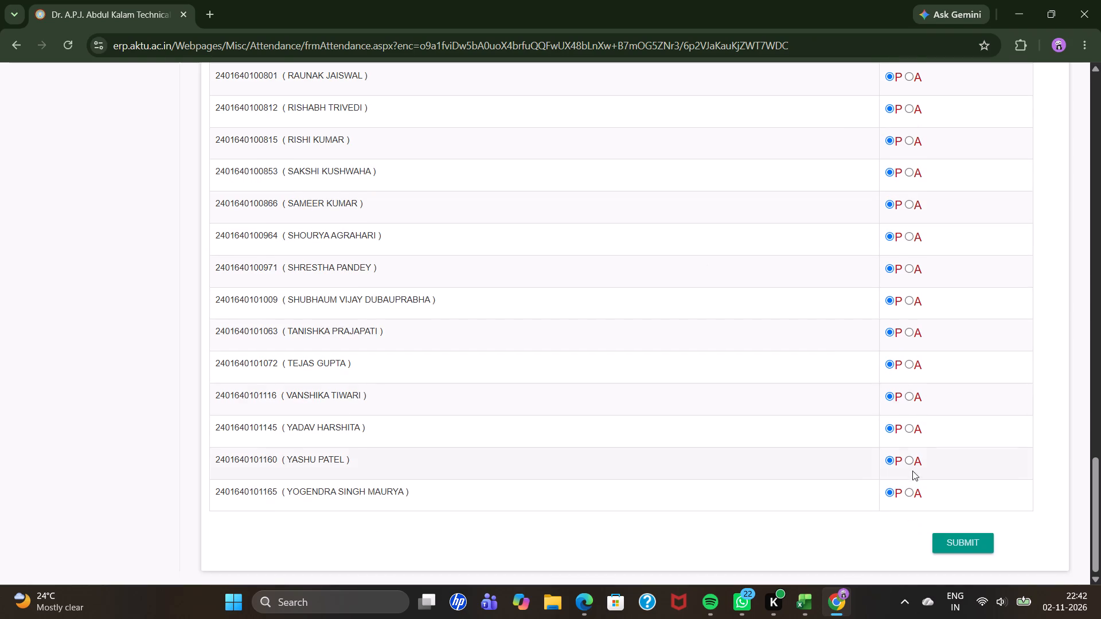
scroll(758, 99, up, 11)
scroll(758, 99, down, 12)
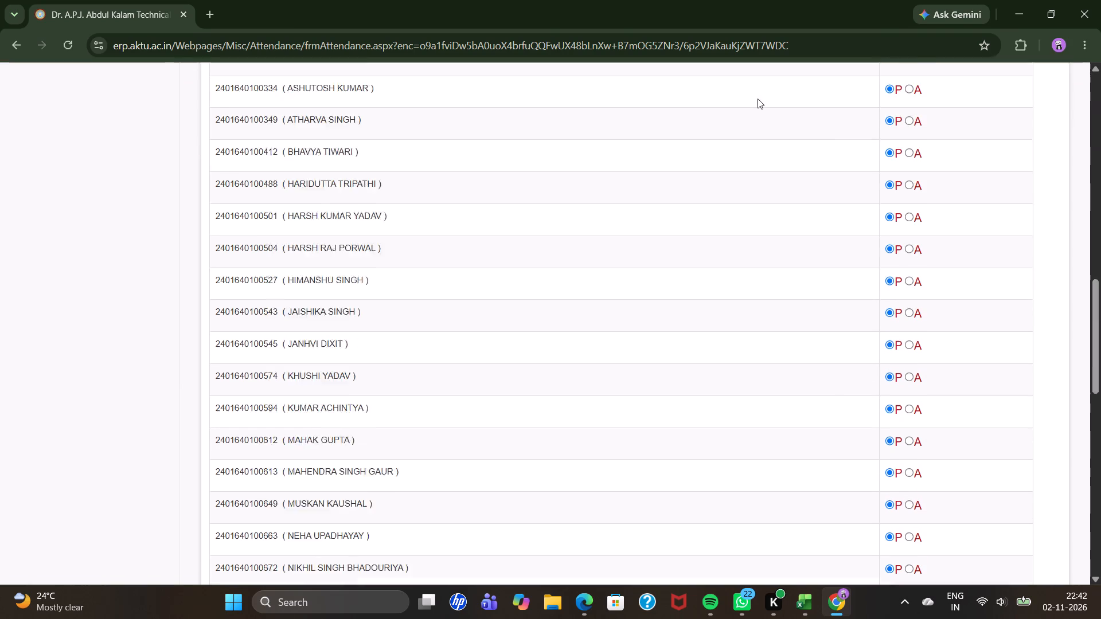
scroll(758, 99, down, 9)
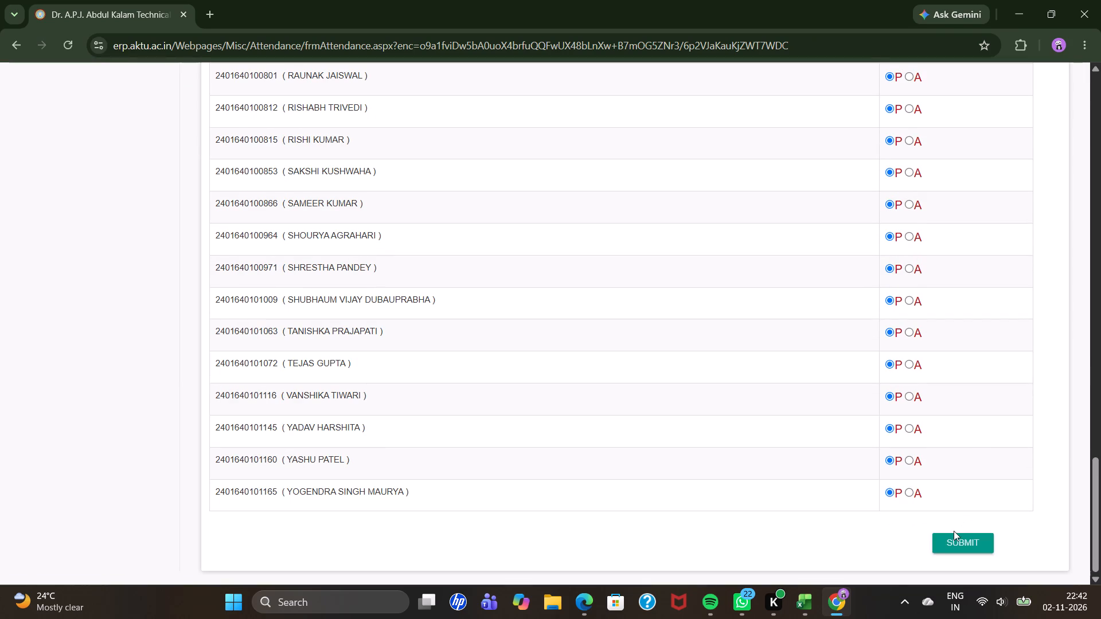
click(955, 539)
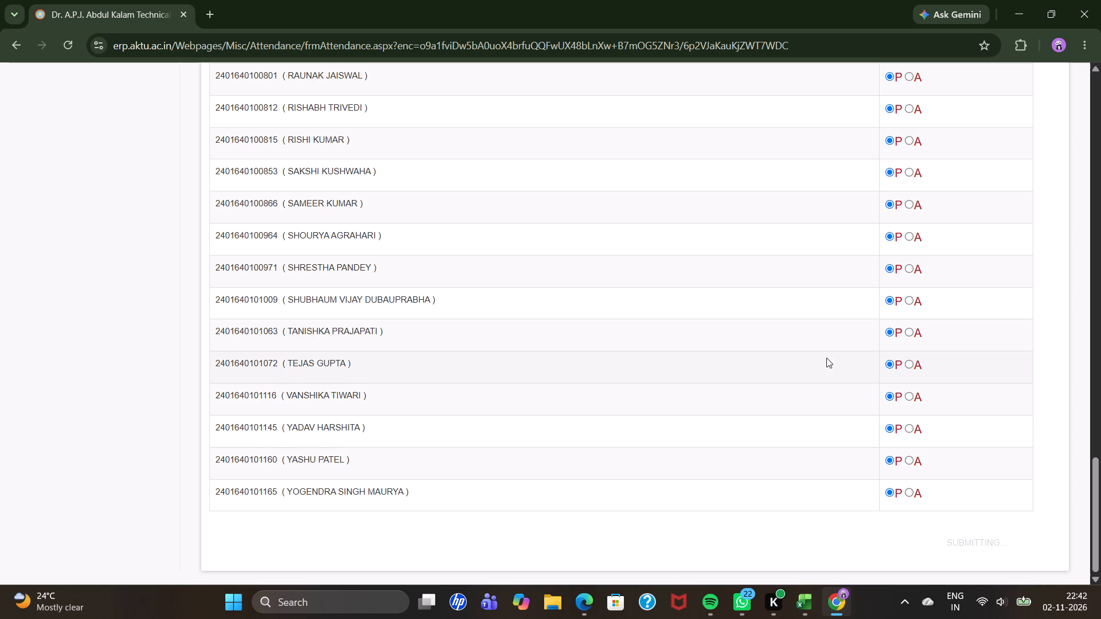
click(826, 358)
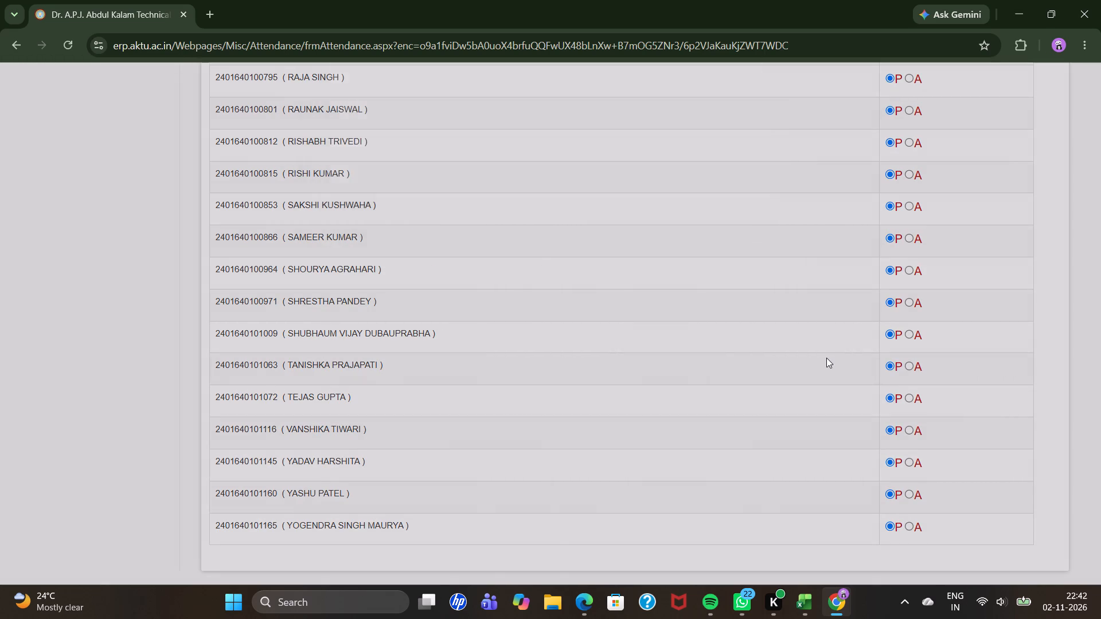
Return to register BCS551_04_5_84's attendance list, check both pages for the 24 July 2026 entry, and reload the list.
scroll(826, 358, up, 11)
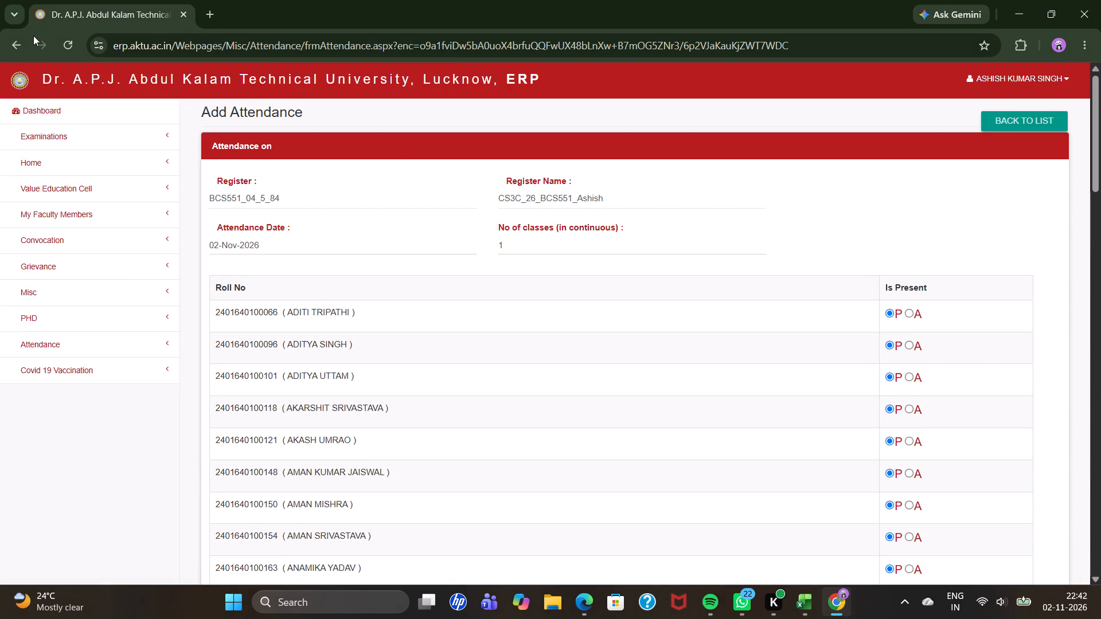
click(69, 46)
click(10, 44)
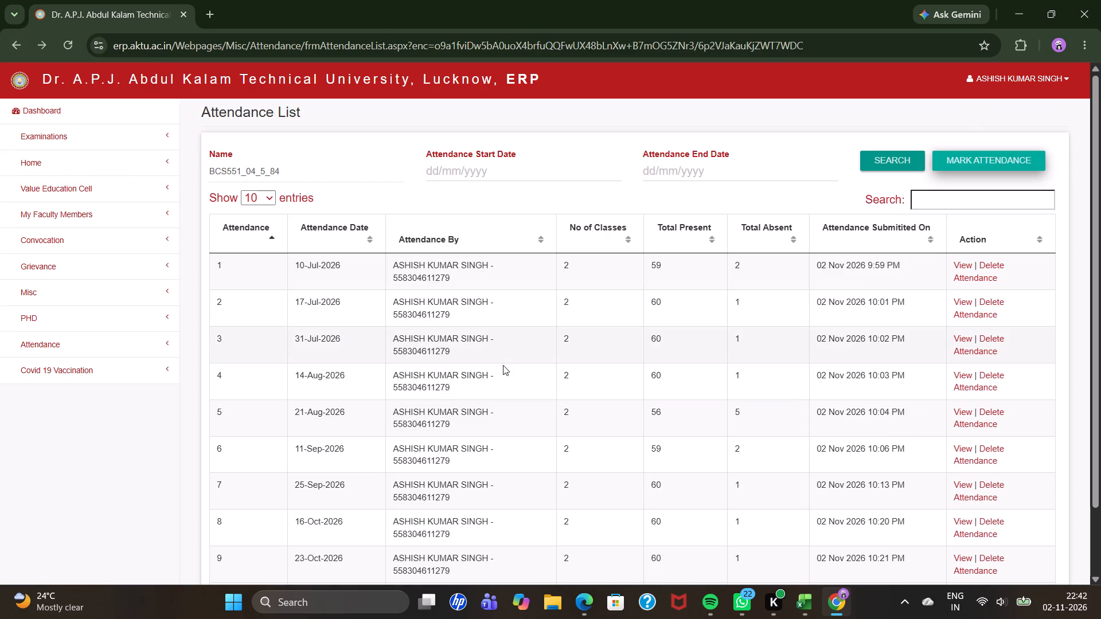
scroll(503, 365, down, 6)
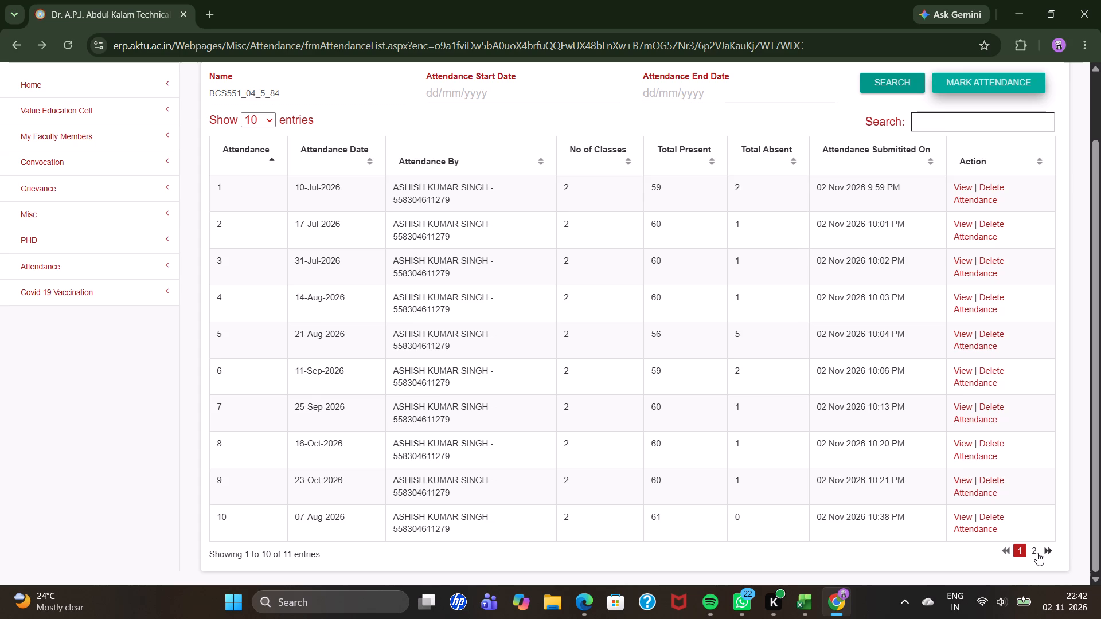
click(1037, 553)
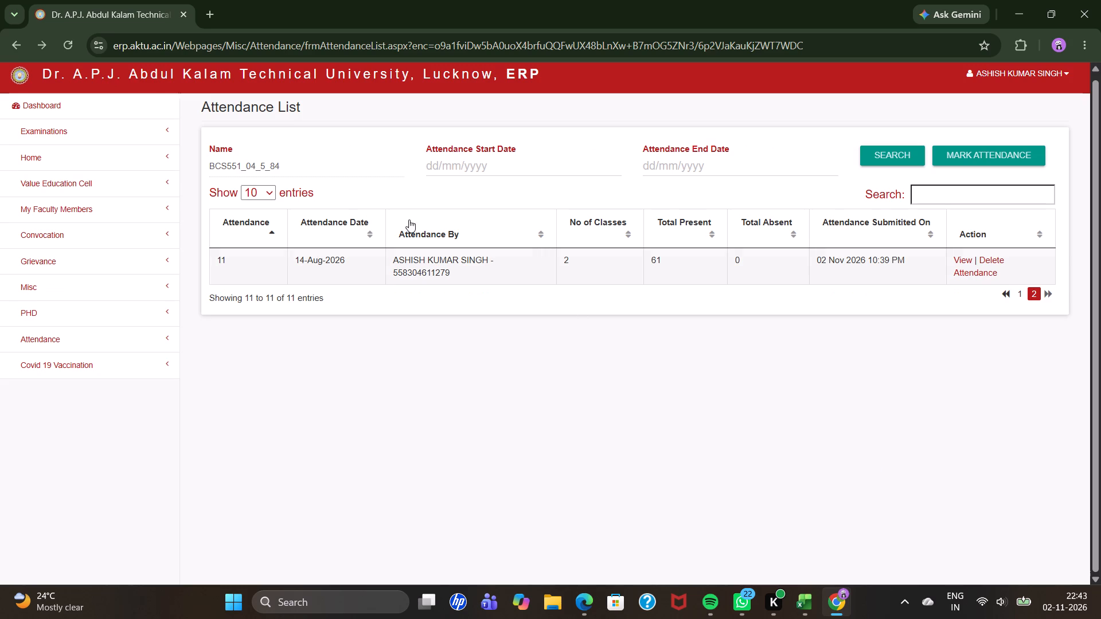
click(68, 44)
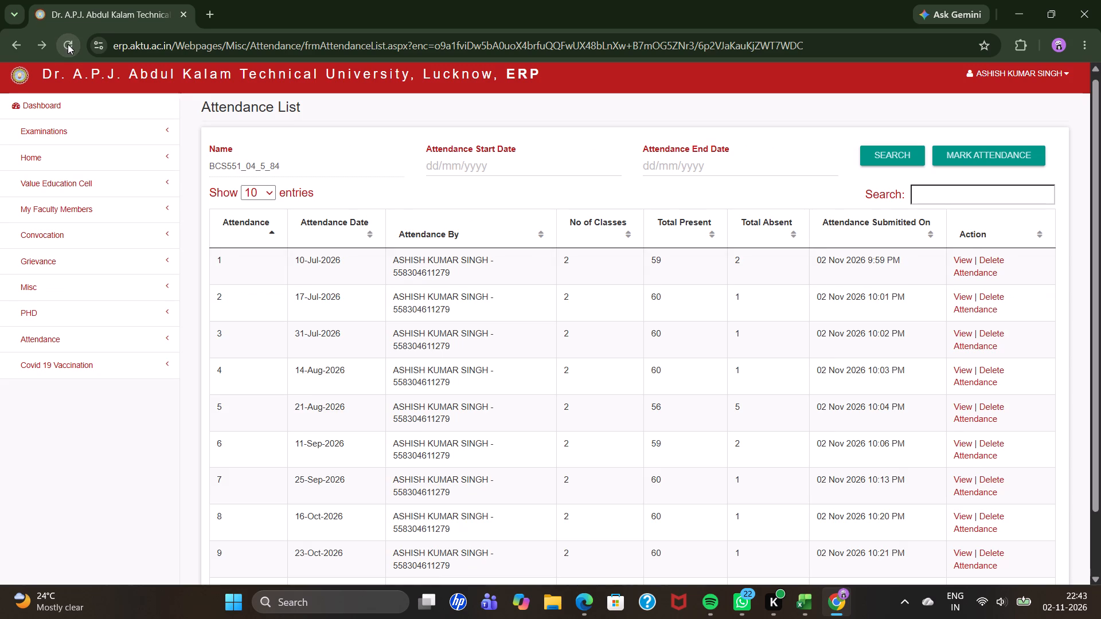
triple_click(68, 44)
click(68, 44)
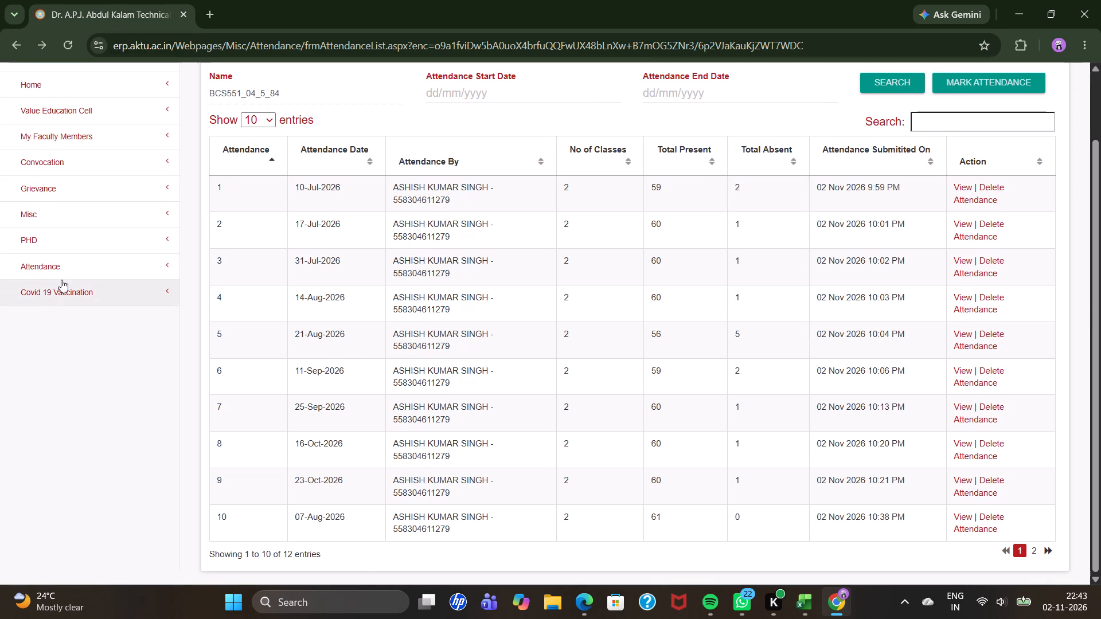
Search the attendance registers for Bachelor of Technology, Computer Science and Engineering, semester 5, subject BCS551 (Database Management System Lab).
click(69, 265)
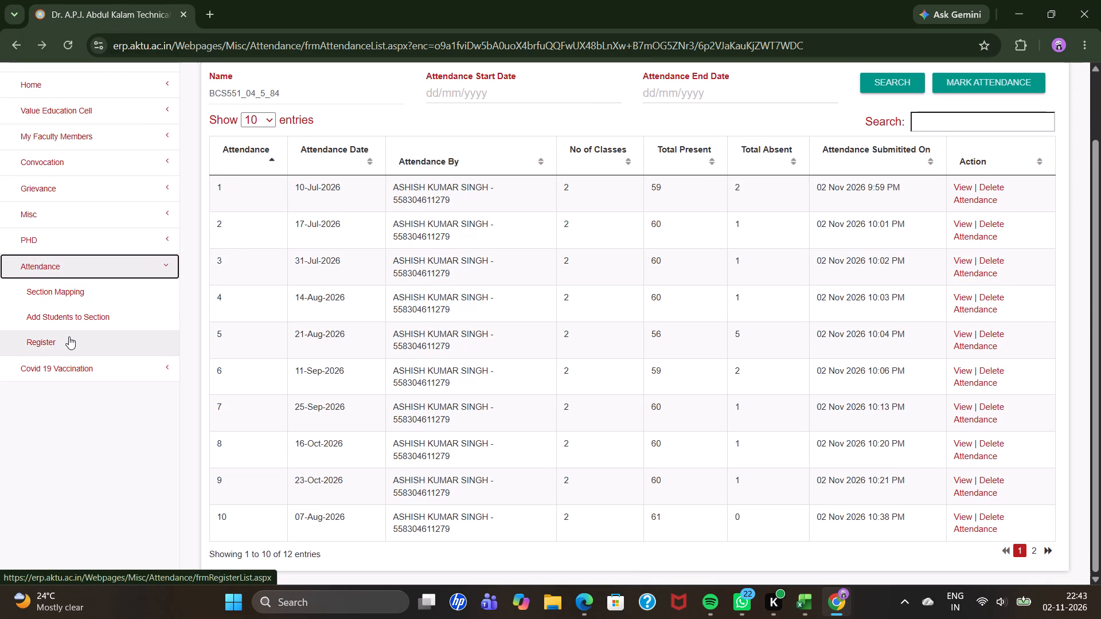
click(69, 336)
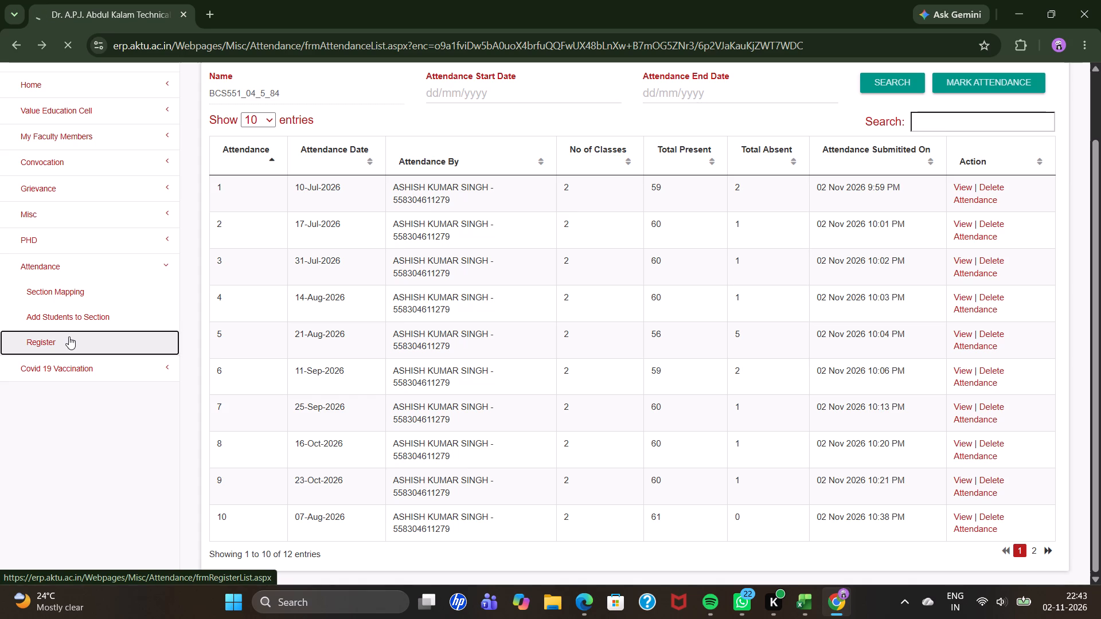
click(69, 336)
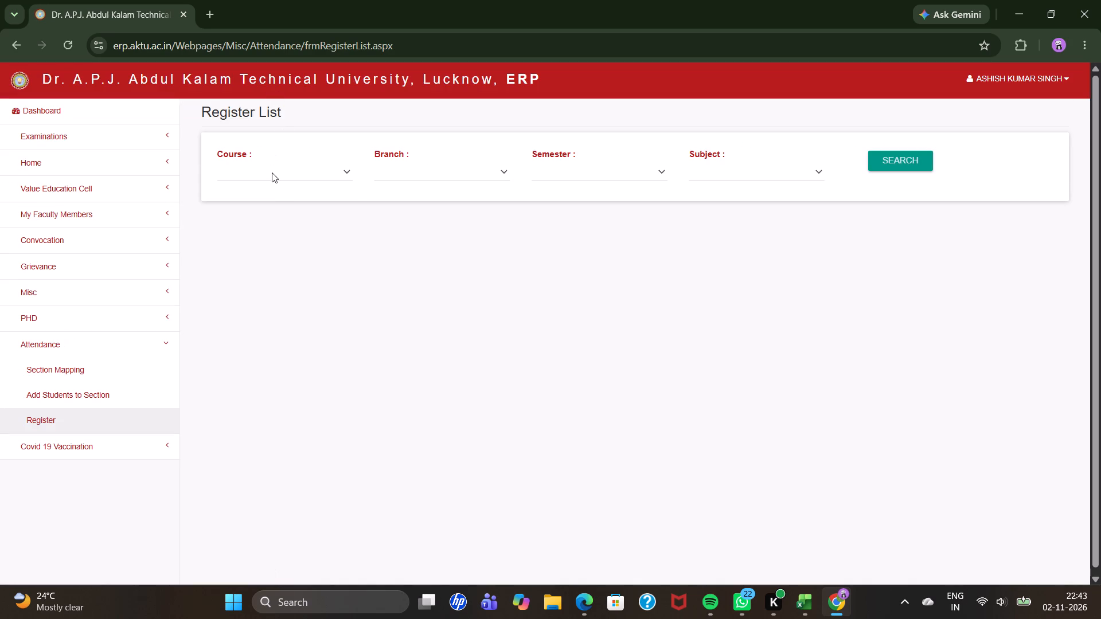
click(272, 173)
click(271, 221)
click(420, 163)
scroll(427, 413, down, 2)
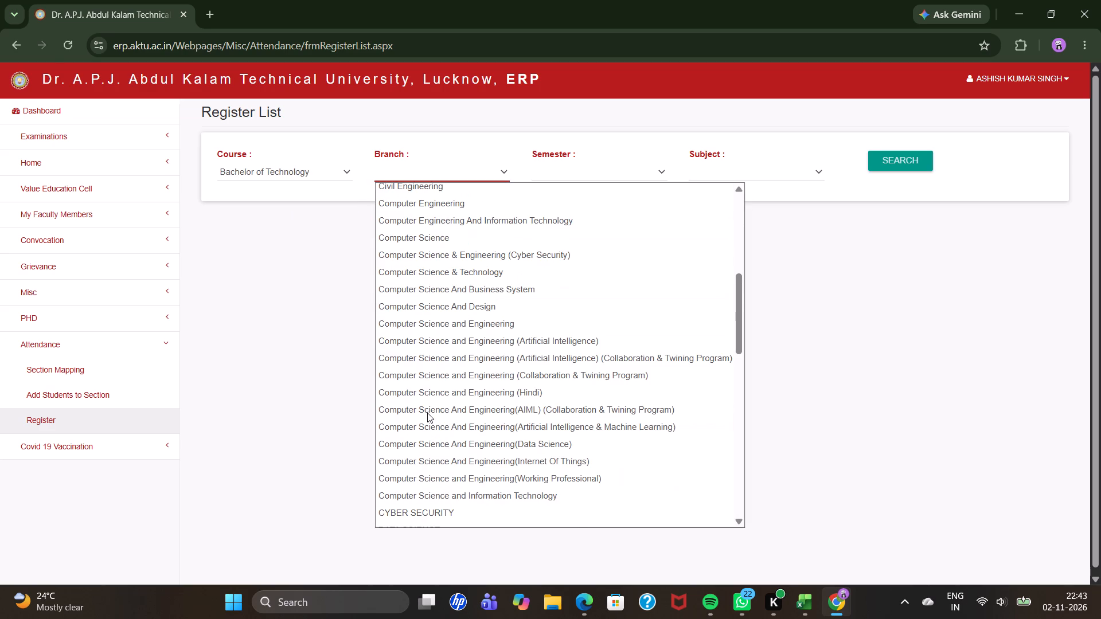
scroll(427, 413, down, 1)
click(497, 316)
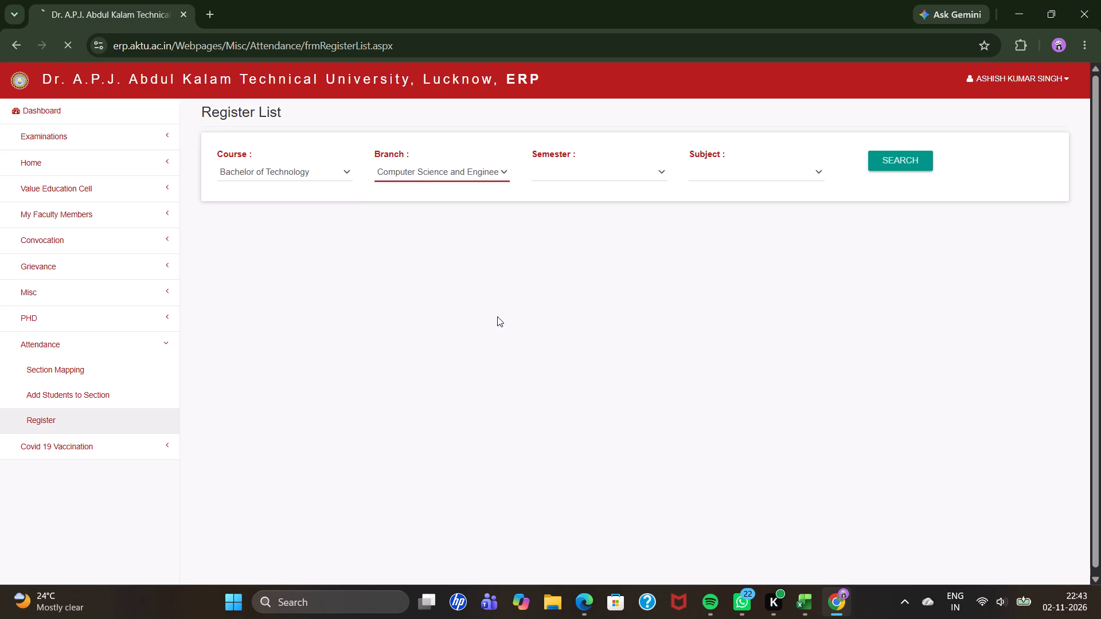
click(606, 162)
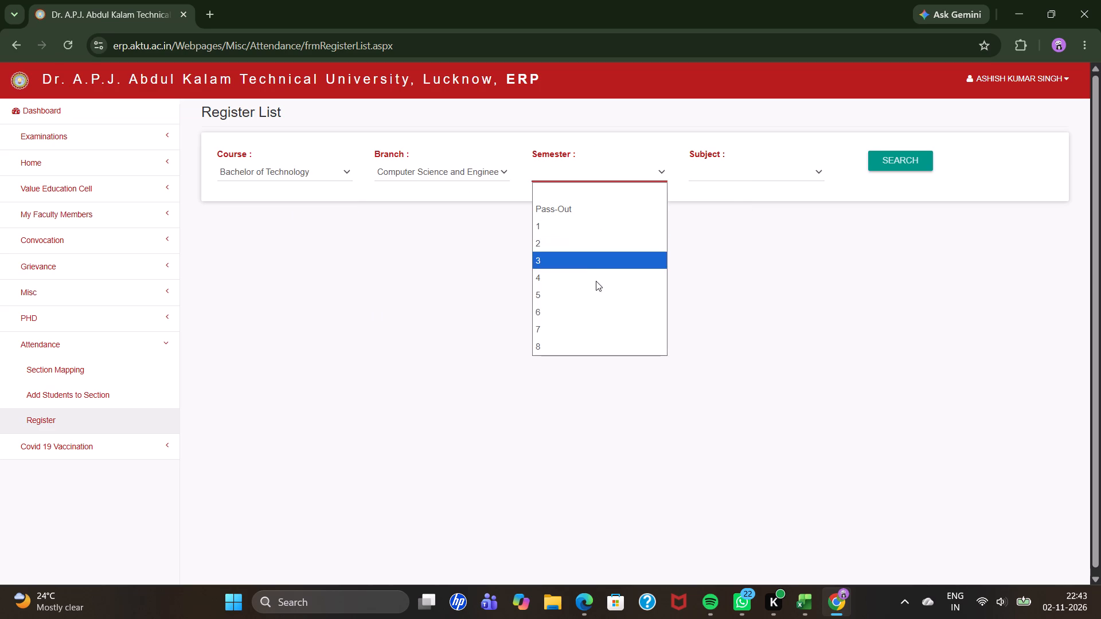
click(594, 289)
click(712, 172)
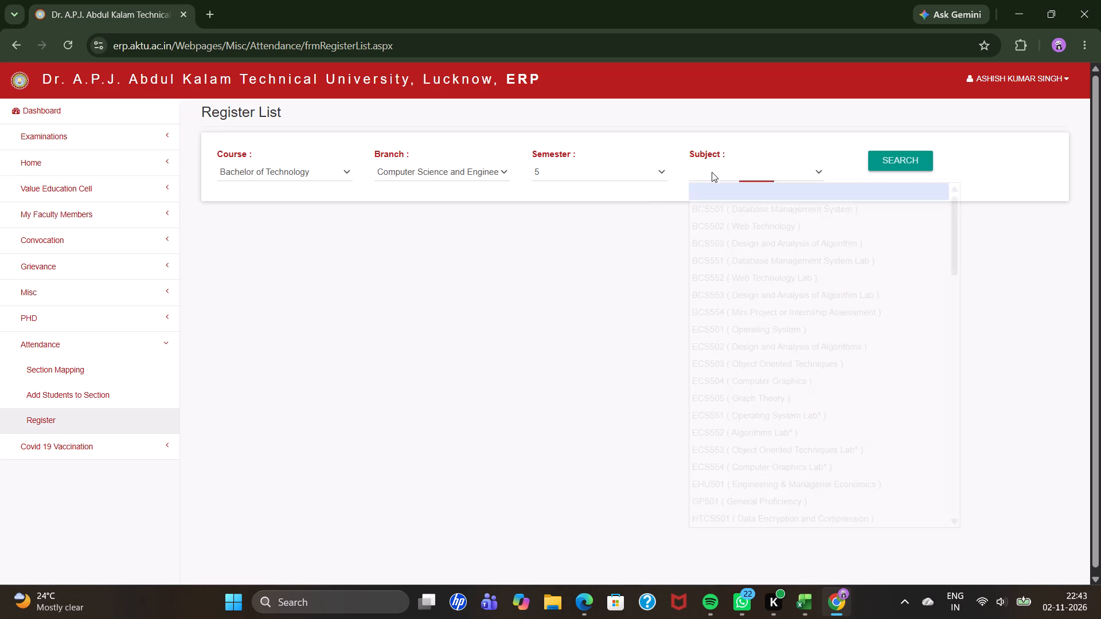
click(766, 257)
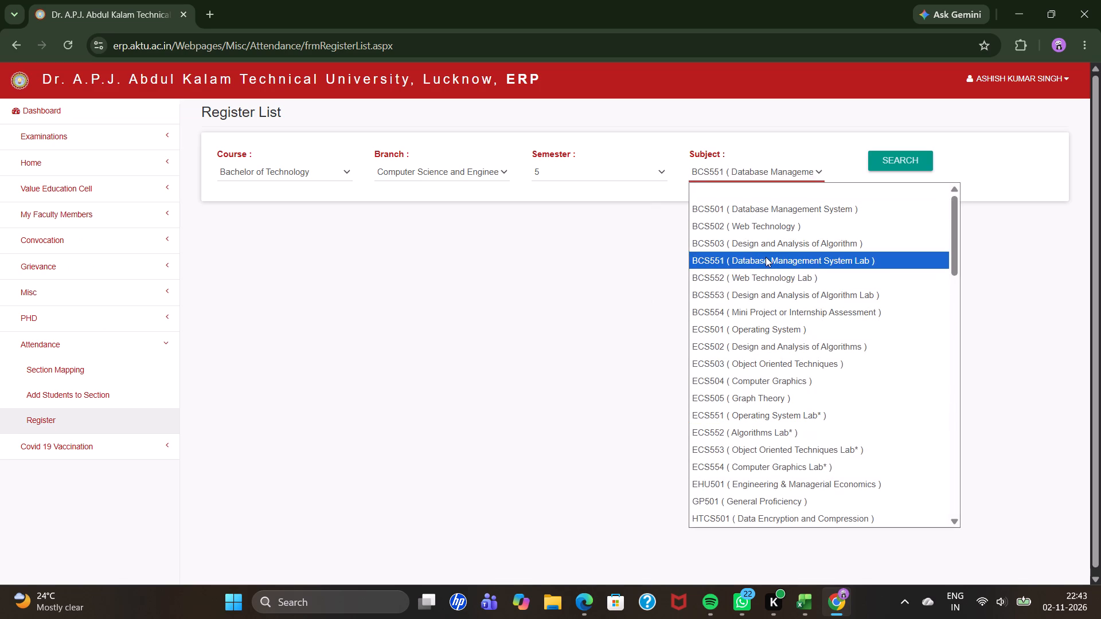
click(899, 163)
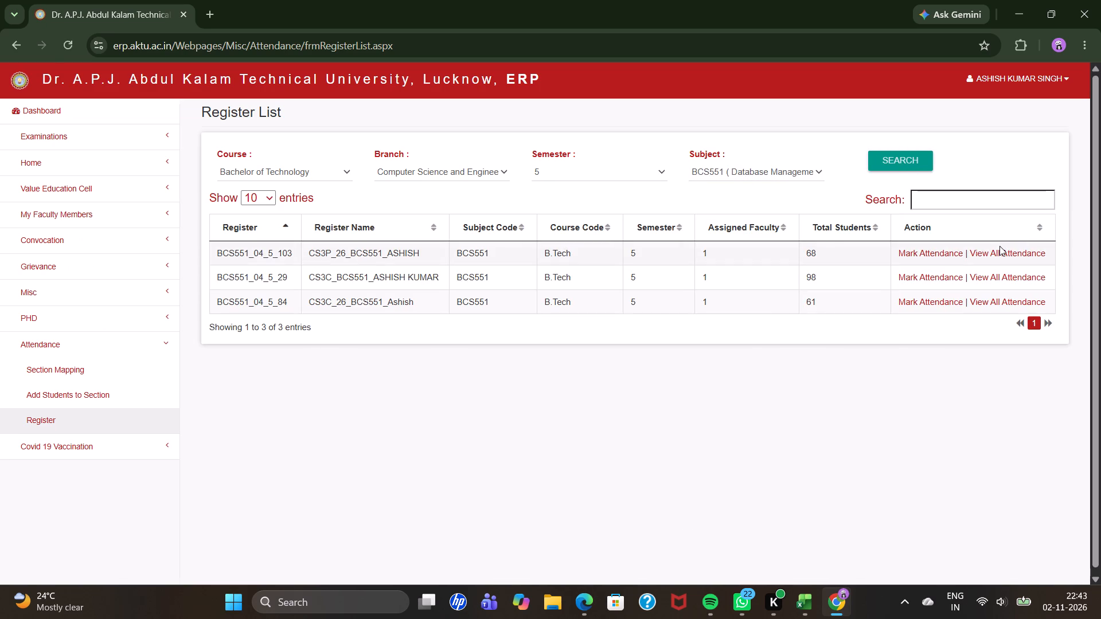
Check both pages of register BCS551_04_5_84's attendance list for the recorded dates and counts, and return to the register list.
click(994, 301)
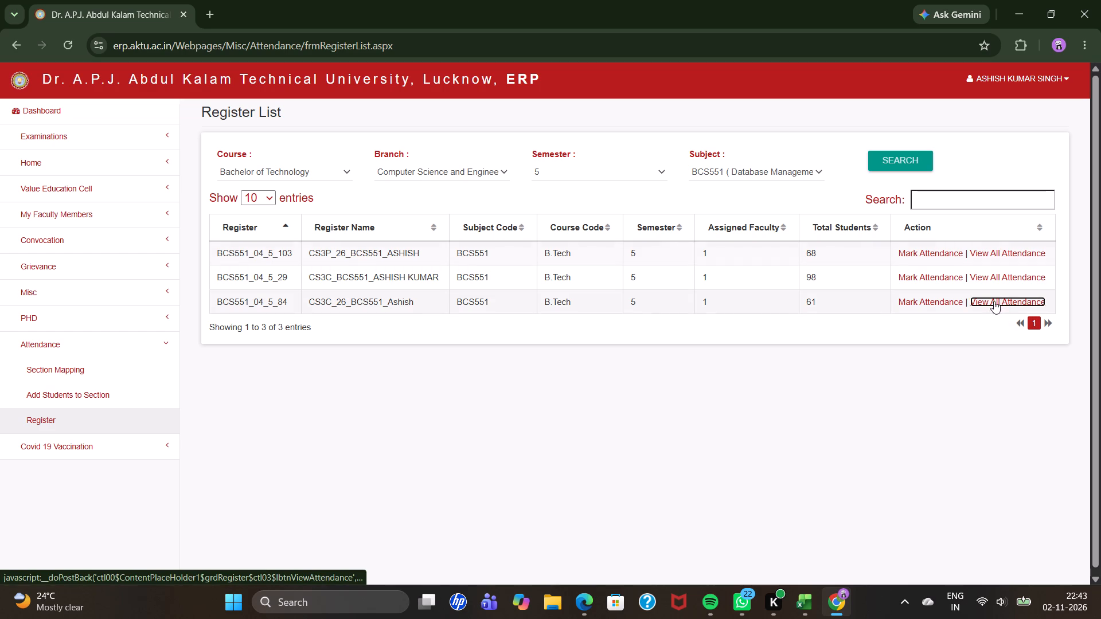
scroll(910, 378, down, 9)
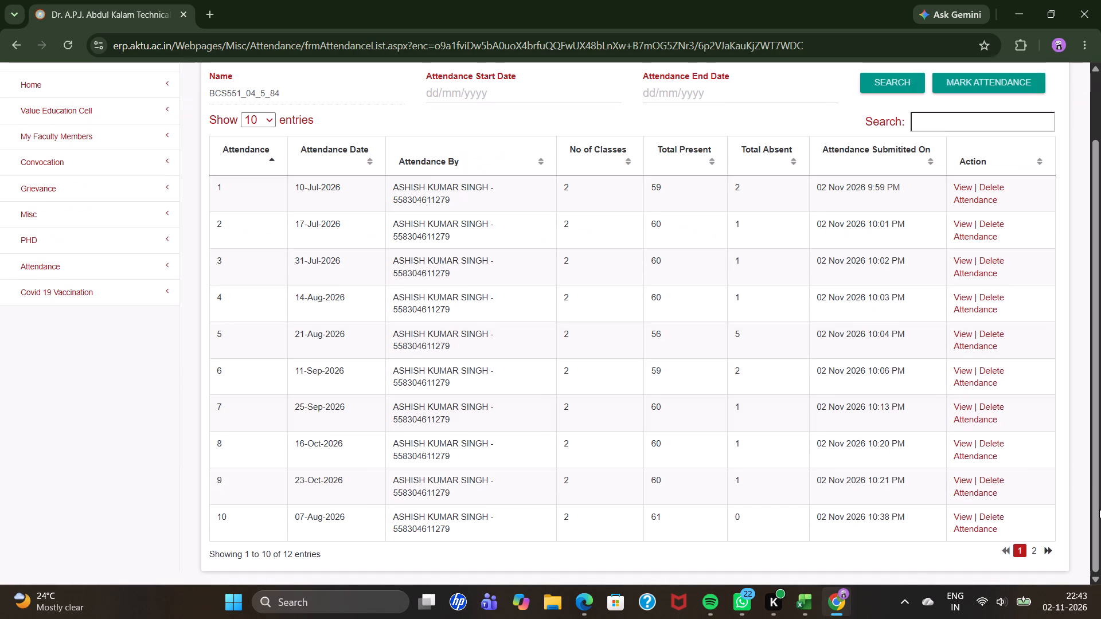
click(1036, 554)
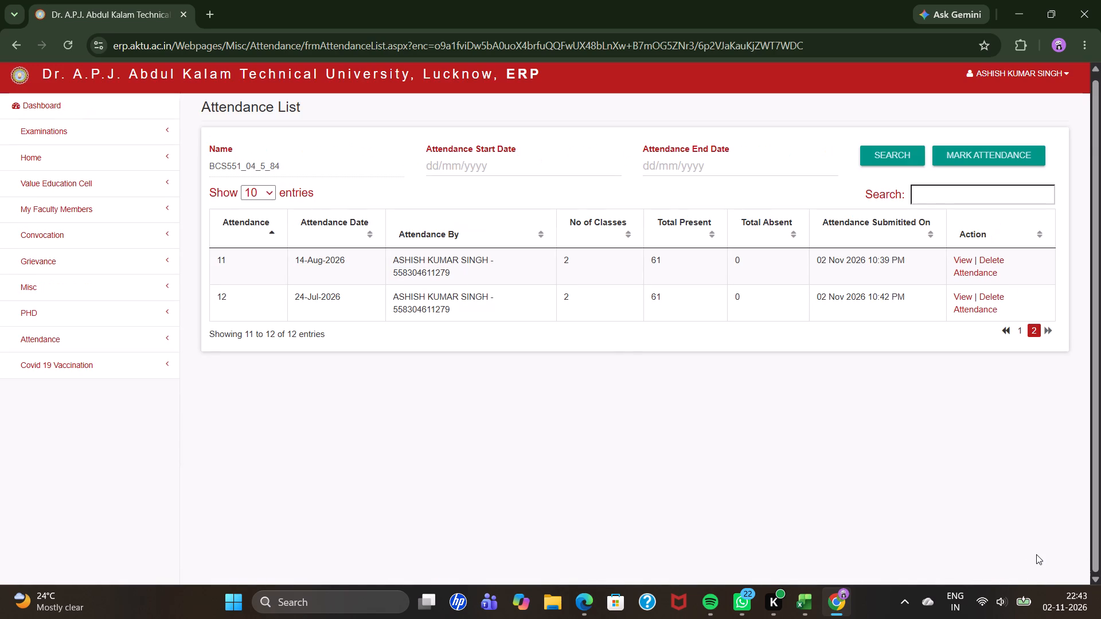
click(11, 48)
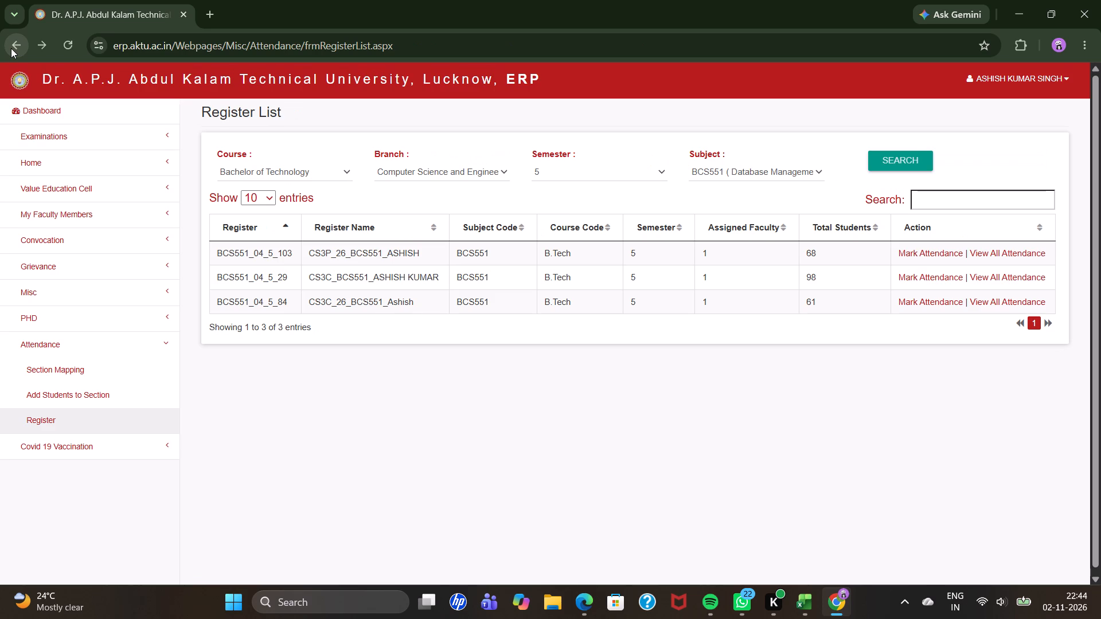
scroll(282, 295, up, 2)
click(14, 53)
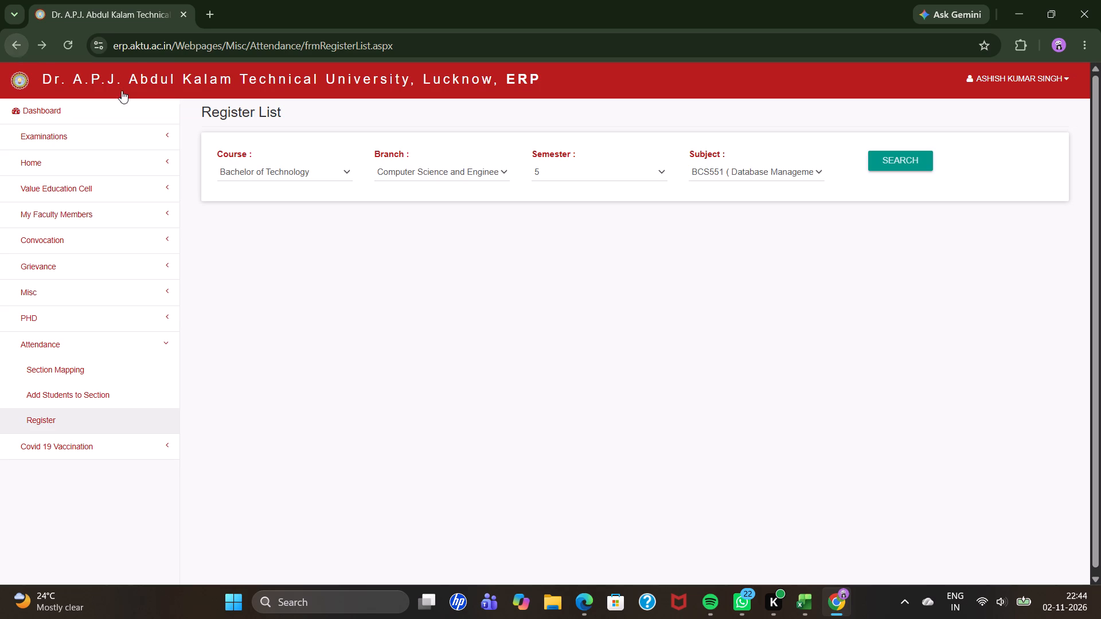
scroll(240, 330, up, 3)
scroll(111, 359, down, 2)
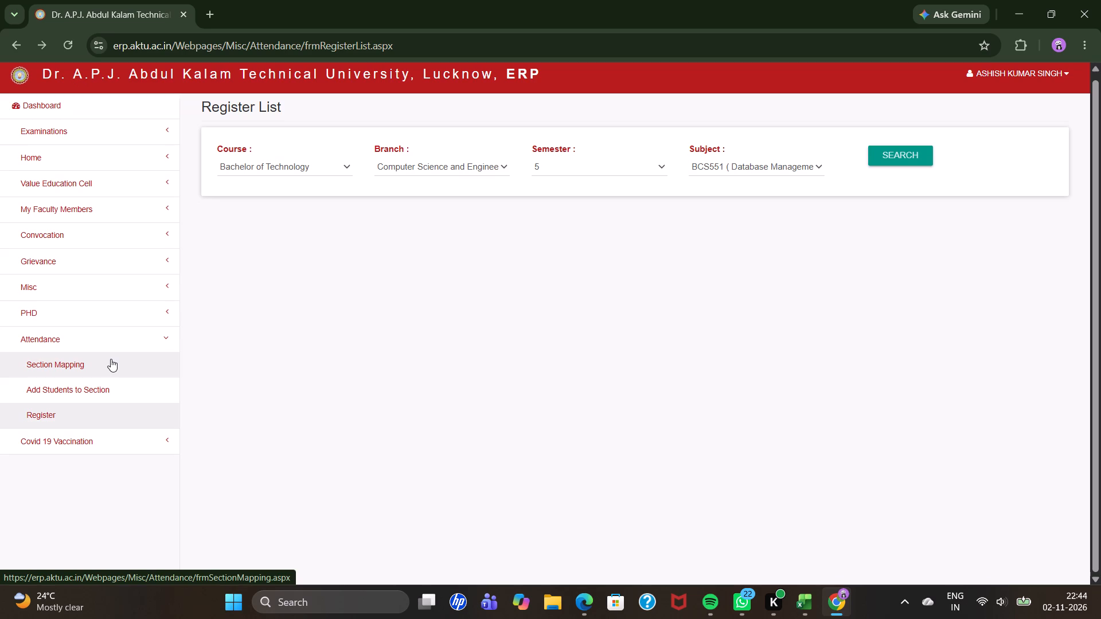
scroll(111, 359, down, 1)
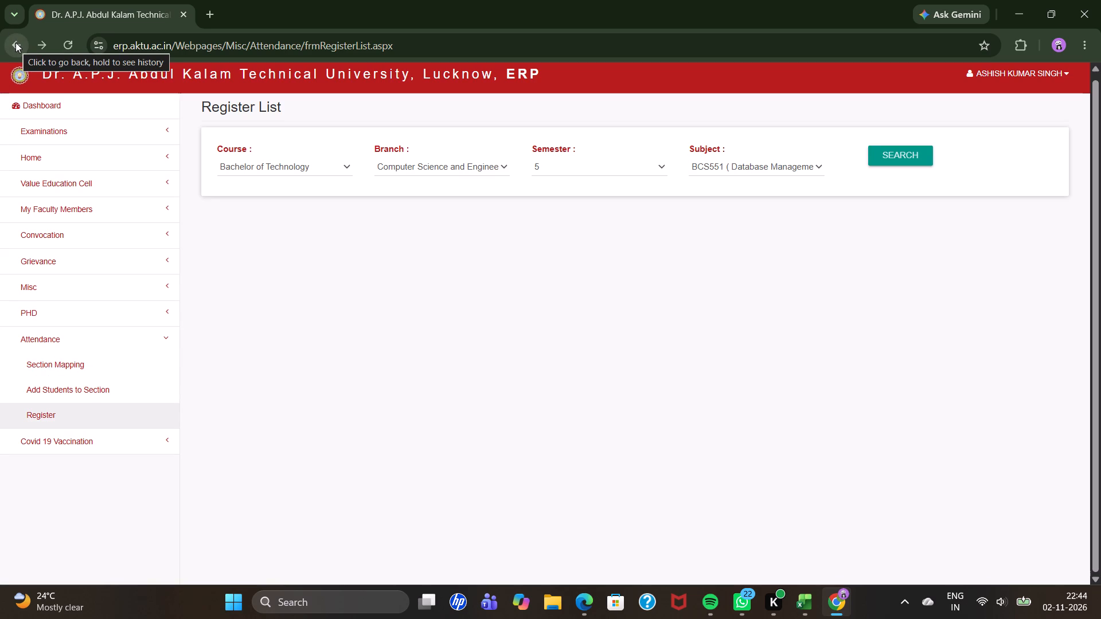
Return to register BCS551_04_5_84's attendance list and check the recorded dates and student counts on both pages.
click(15, 42)
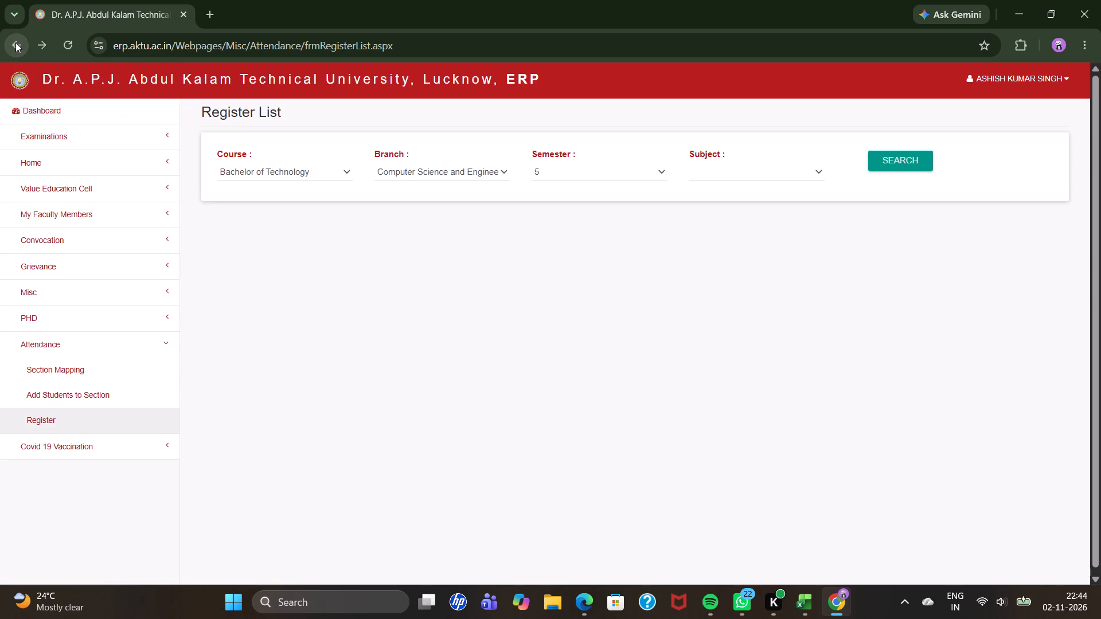
click(23, 47)
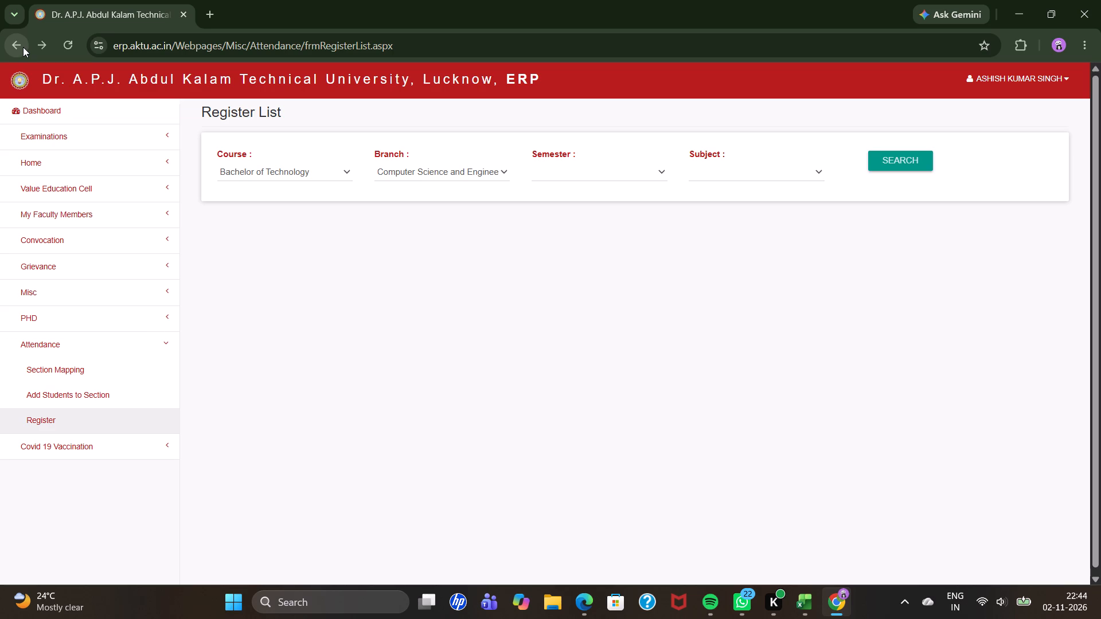
click(18, 43)
scroll(254, 288, down, 1)
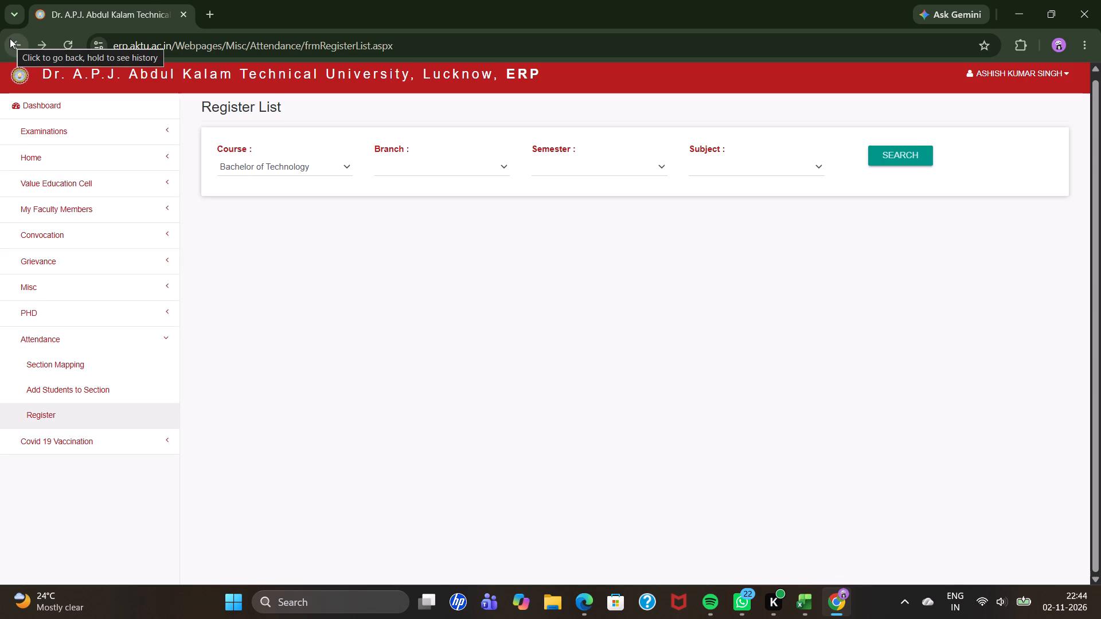
click(10, 38)
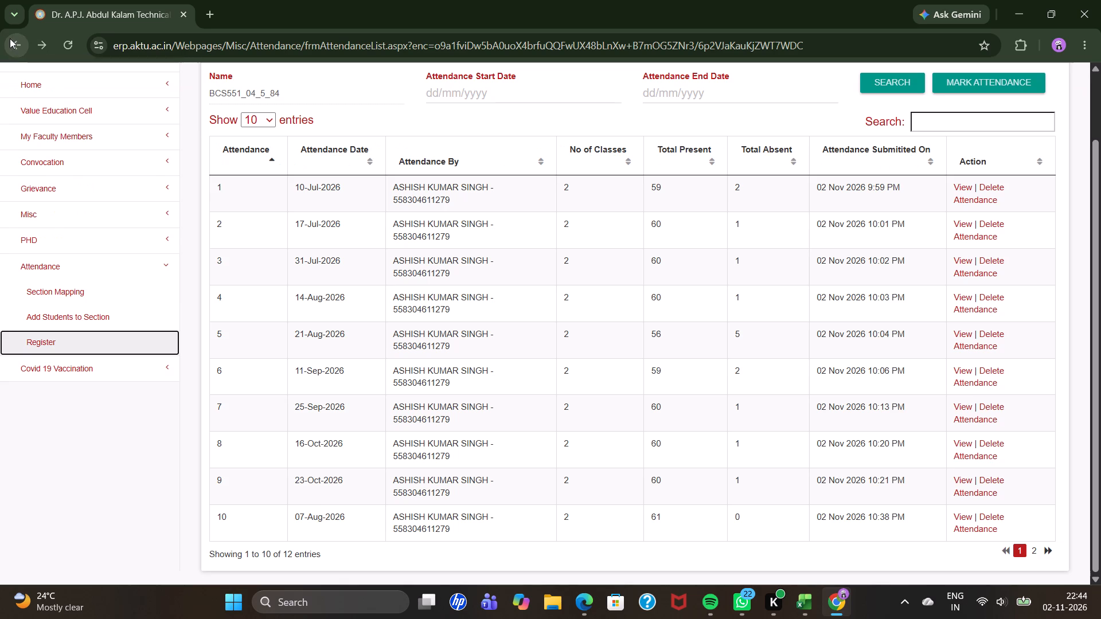
scroll(330, 341, down, 1)
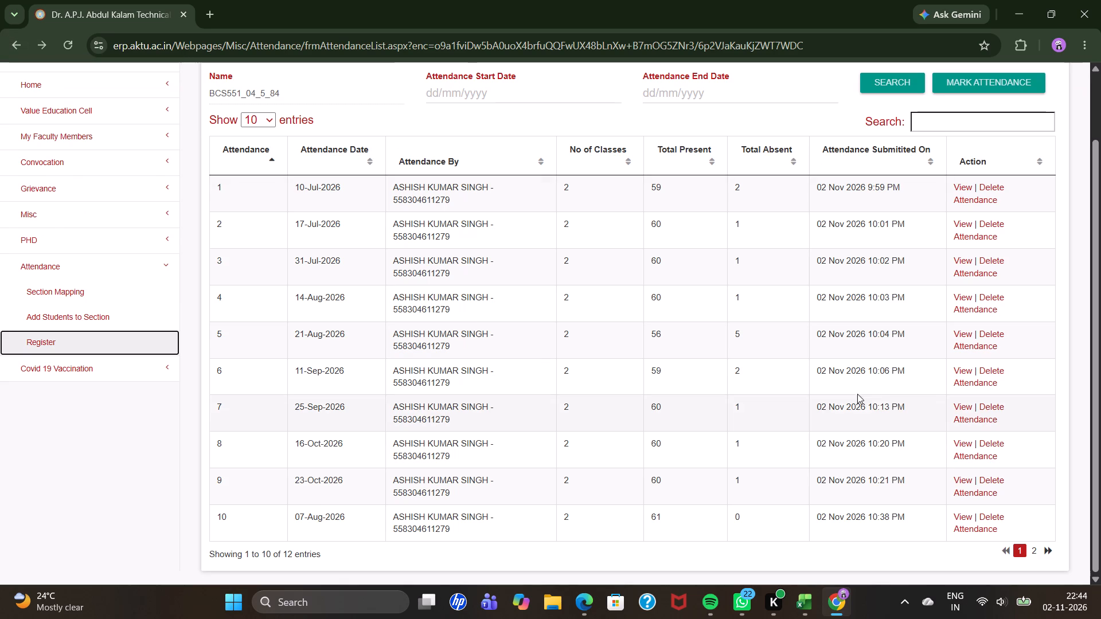
click(1037, 549)
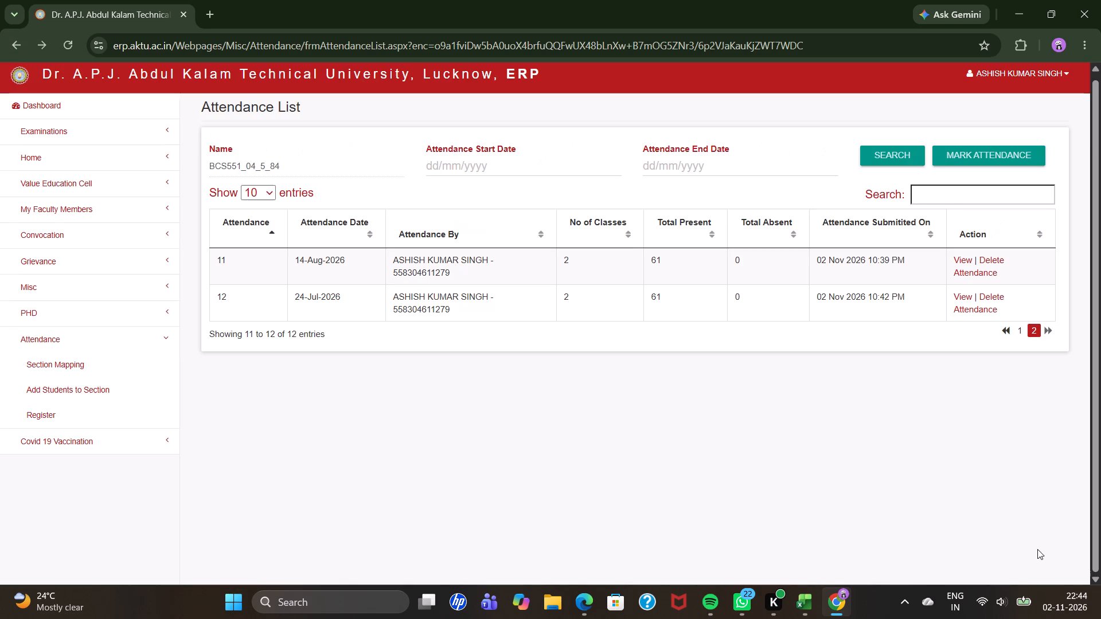